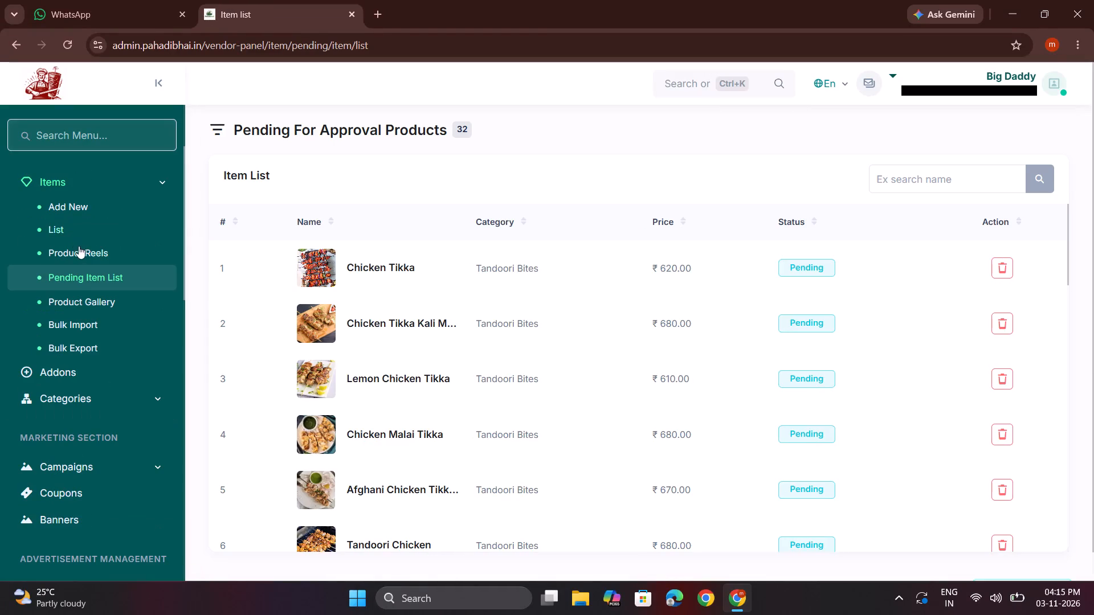
Open the Tandoori Salad item for editing from page 2 of the full item list.
left_click(72, 231)
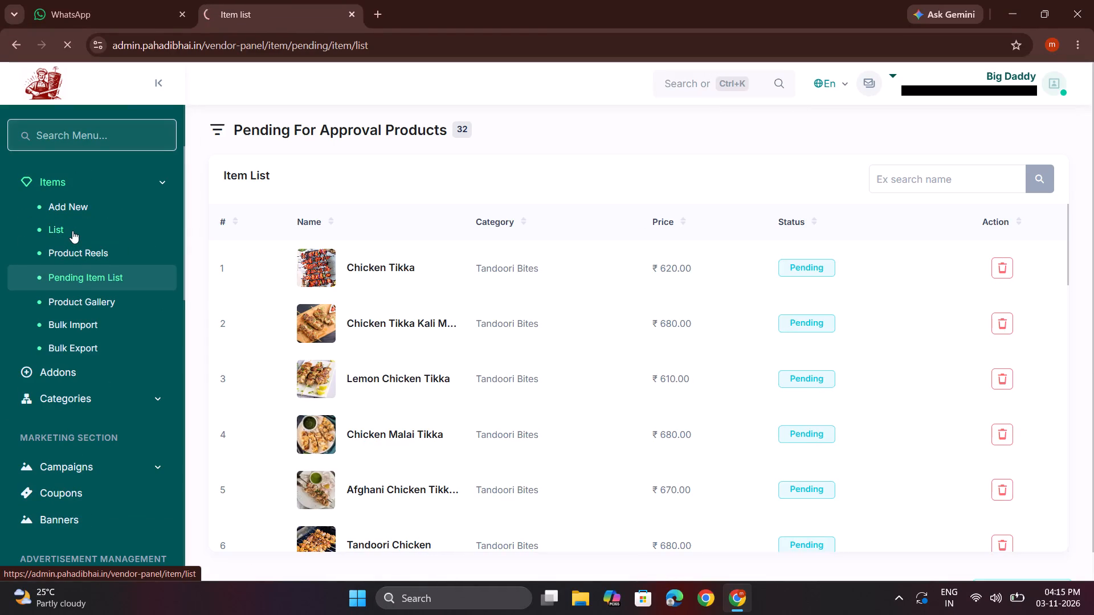
scroll(455, 448, "down", 20)
scroll(455, 448, "down", 3)
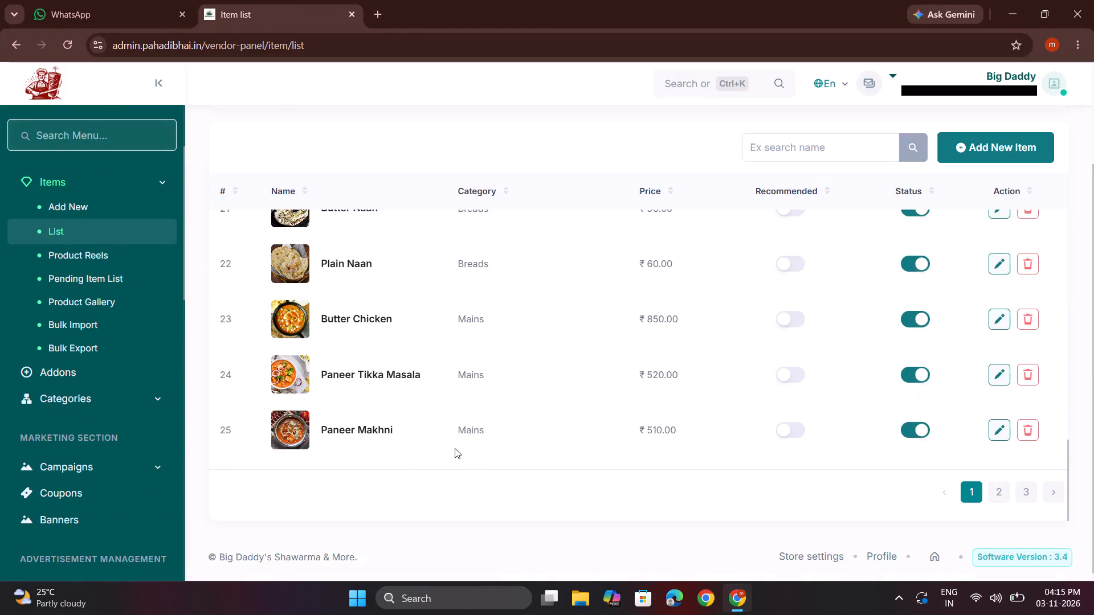
left_click(1005, 493)
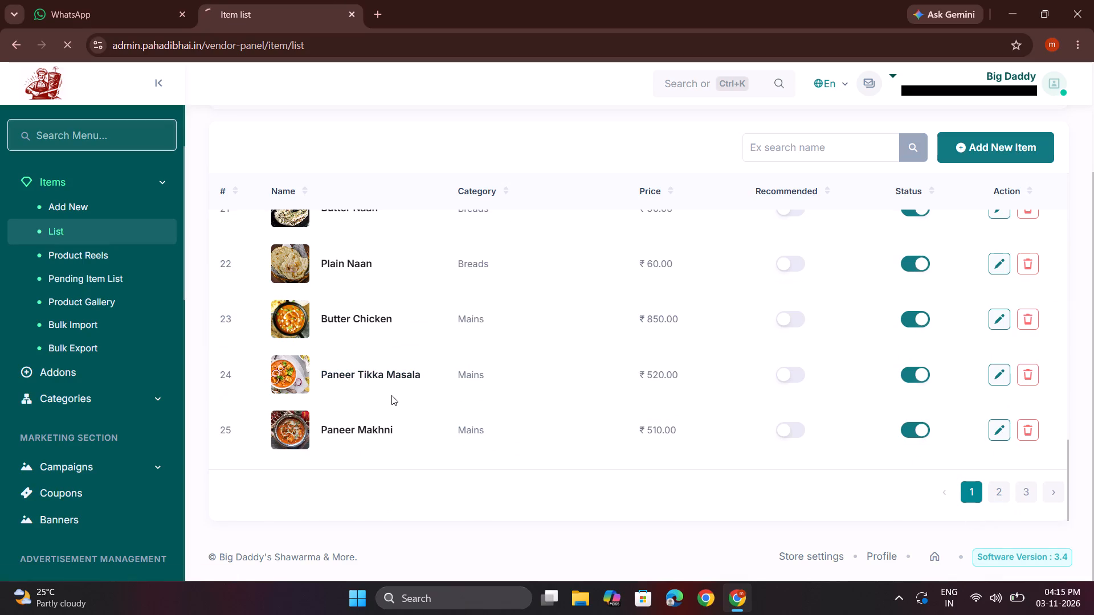
scroll(391, 395, "down", 3)
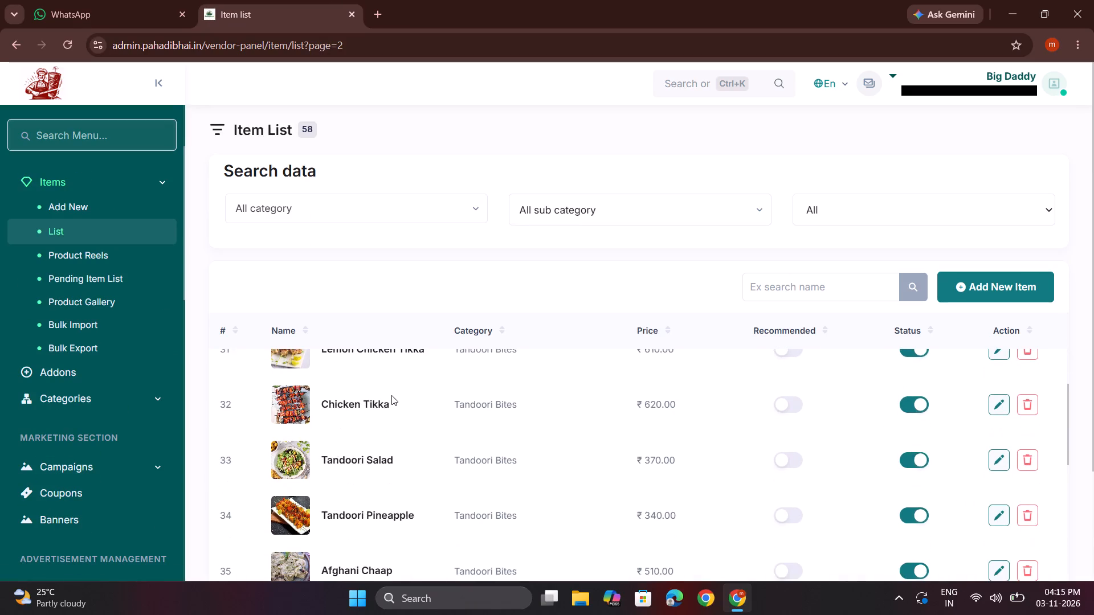
left_click(993, 458)
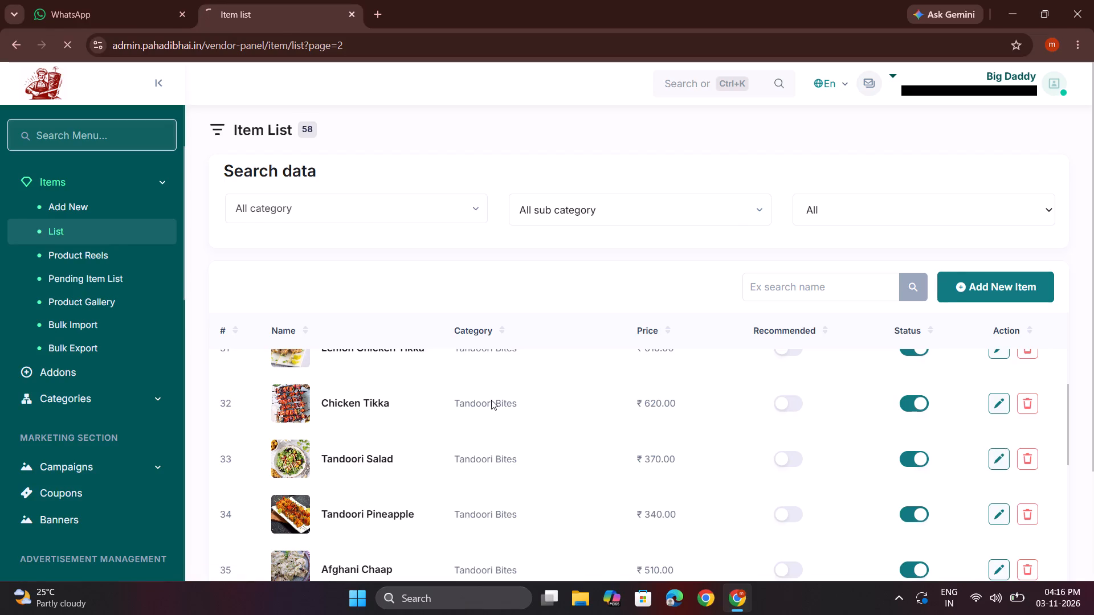
Set Tandoori Salad's unit price to ₹380 and submit the item update.
scroll(336, 477, "down", 6)
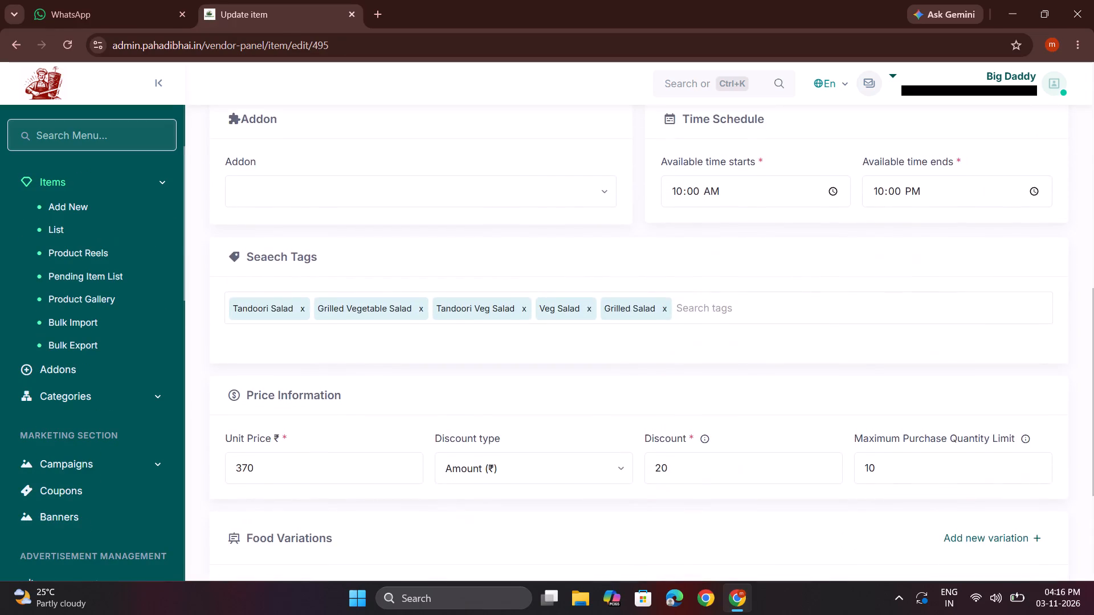
scroll(336, 477, "down", 1)
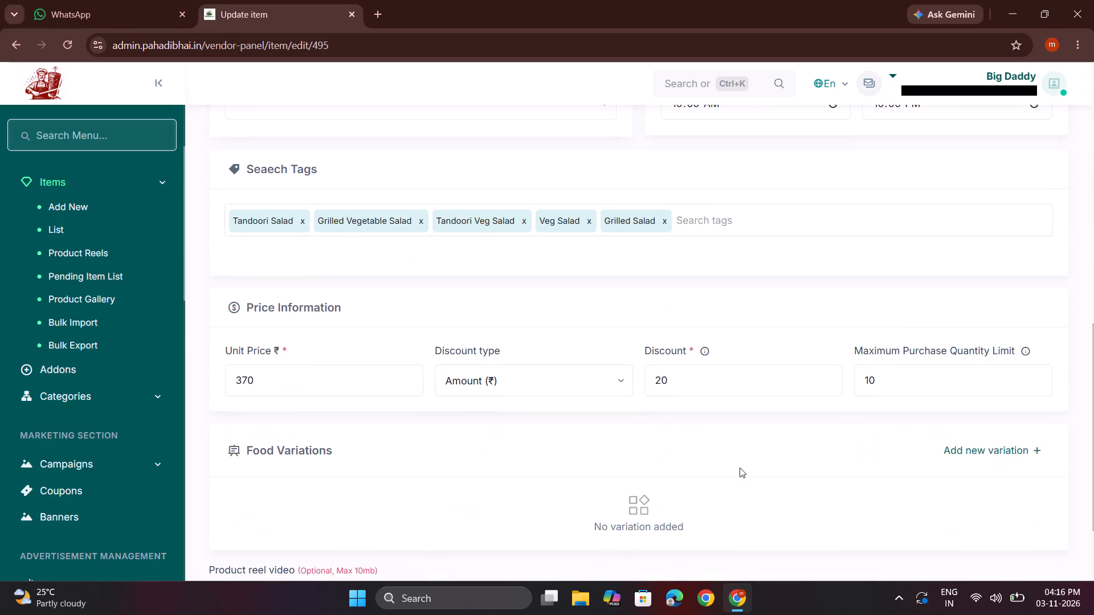
left_click(249, 367)
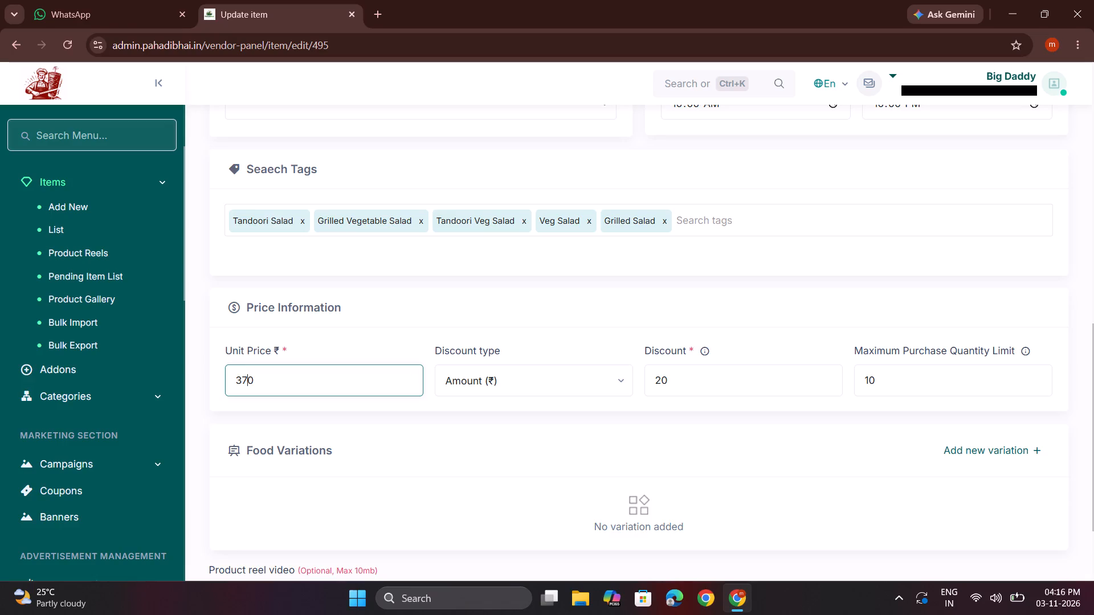
key("BackSpace")
key("8")
scroll(728, 446, "down", 8)
left_click(1020, 509)
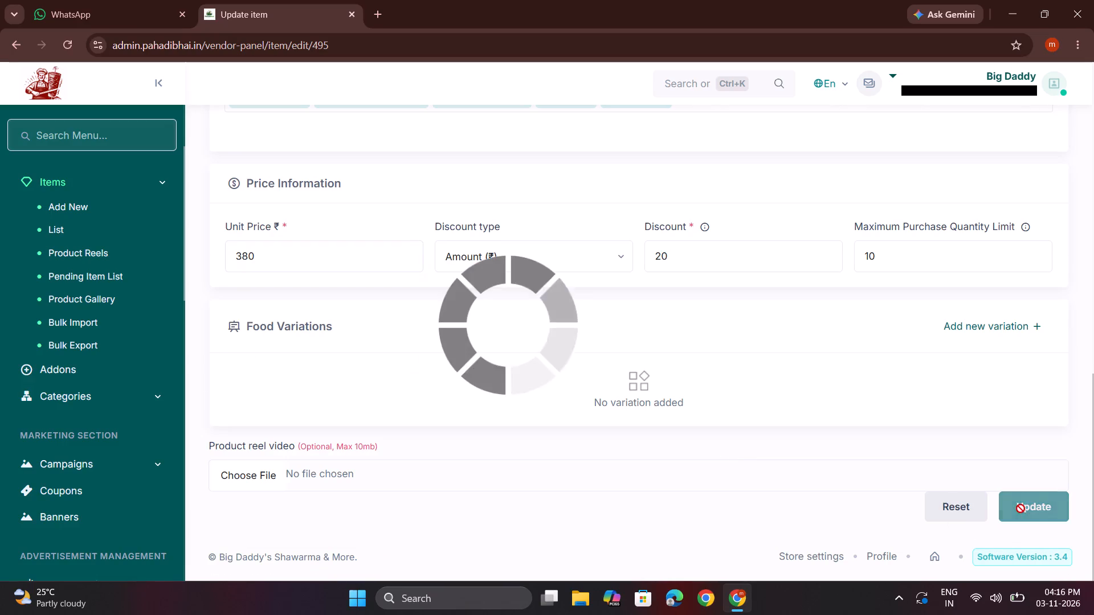
Return to the full item list and open Tandoori Pineapple from page 2 for editing.
left_click(69, 222)
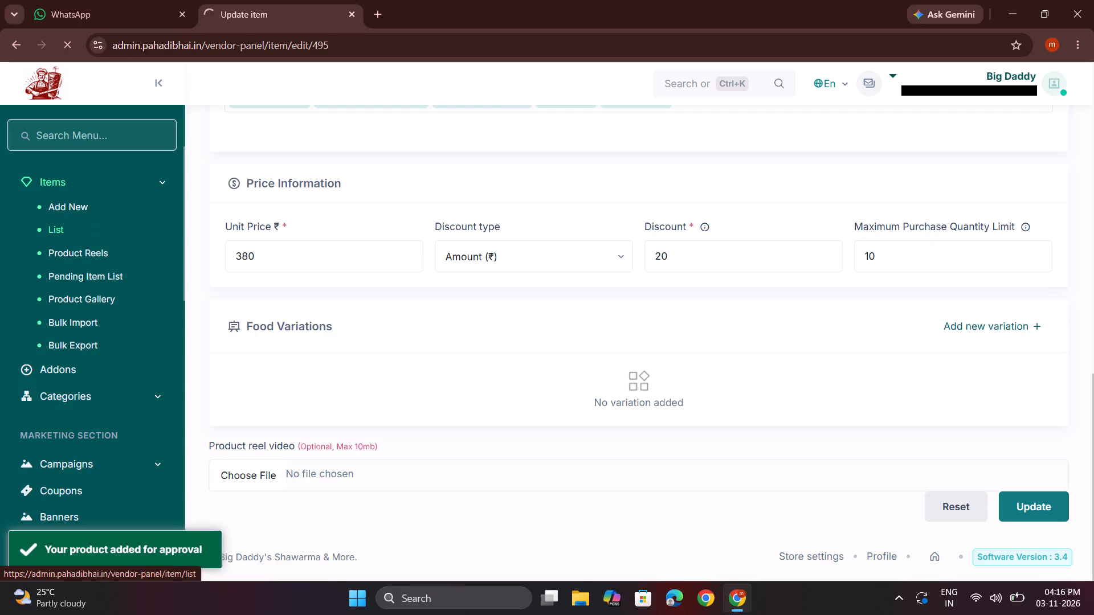
scroll(441, 240, "up", 7)
scroll(378, 403, "down", 10)
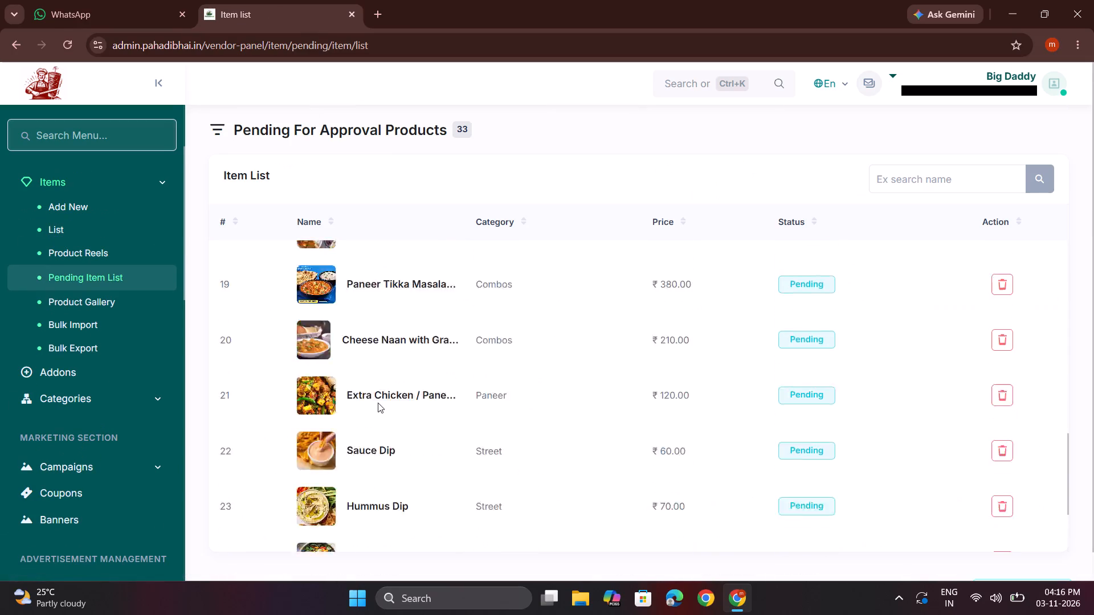
left_click(58, 228)
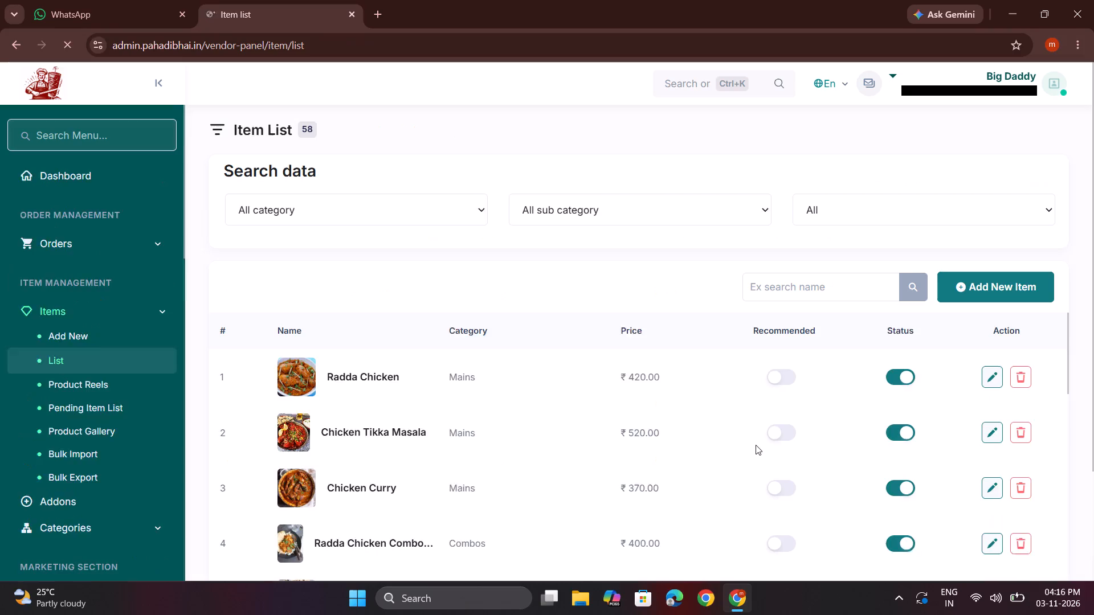
scroll(756, 445, "down", 13)
scroll(756, 445, "down", 11)
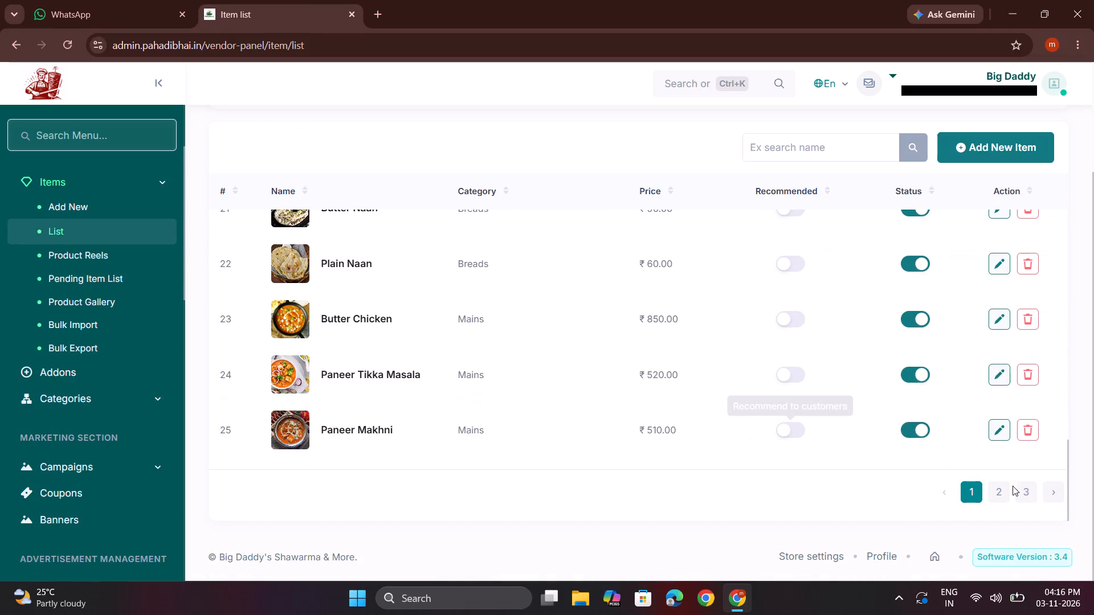
left_click(1003, 498)
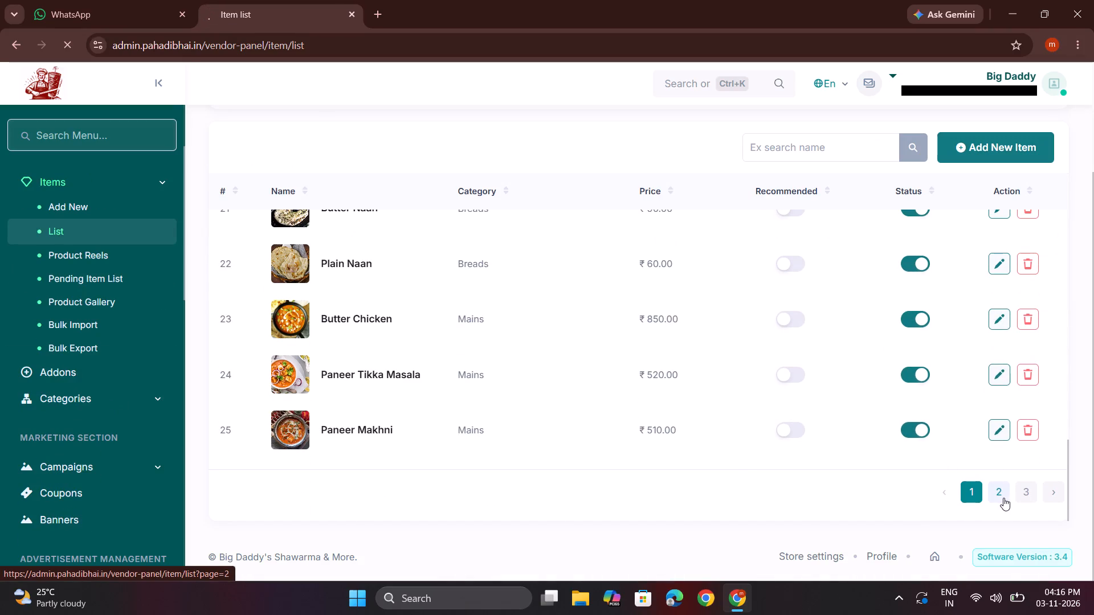
scroll(543, 414, "down", 5)
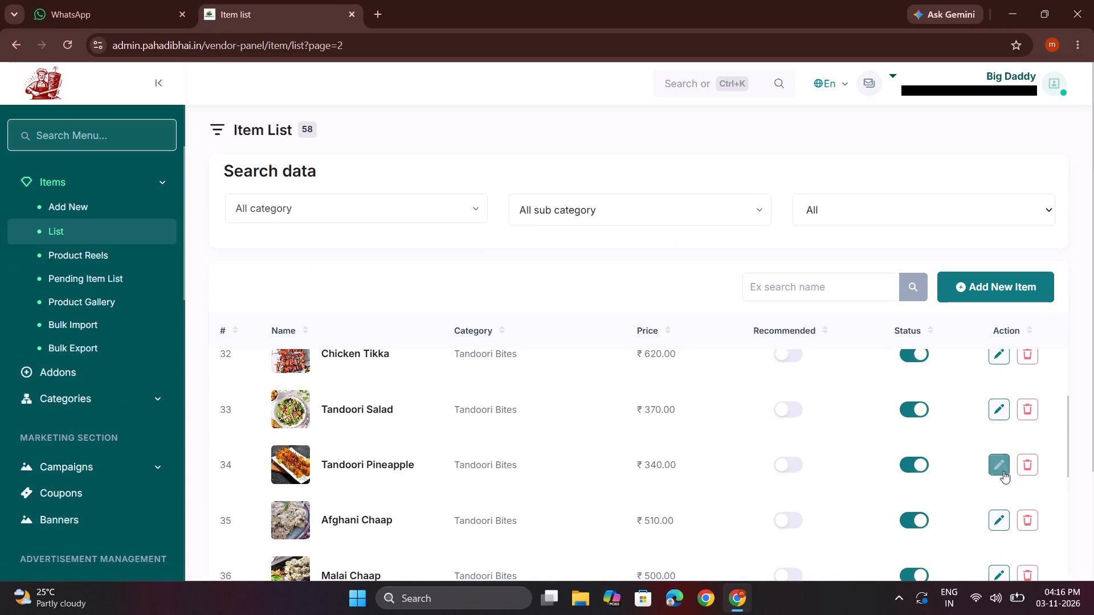
left_click(1003, 471)
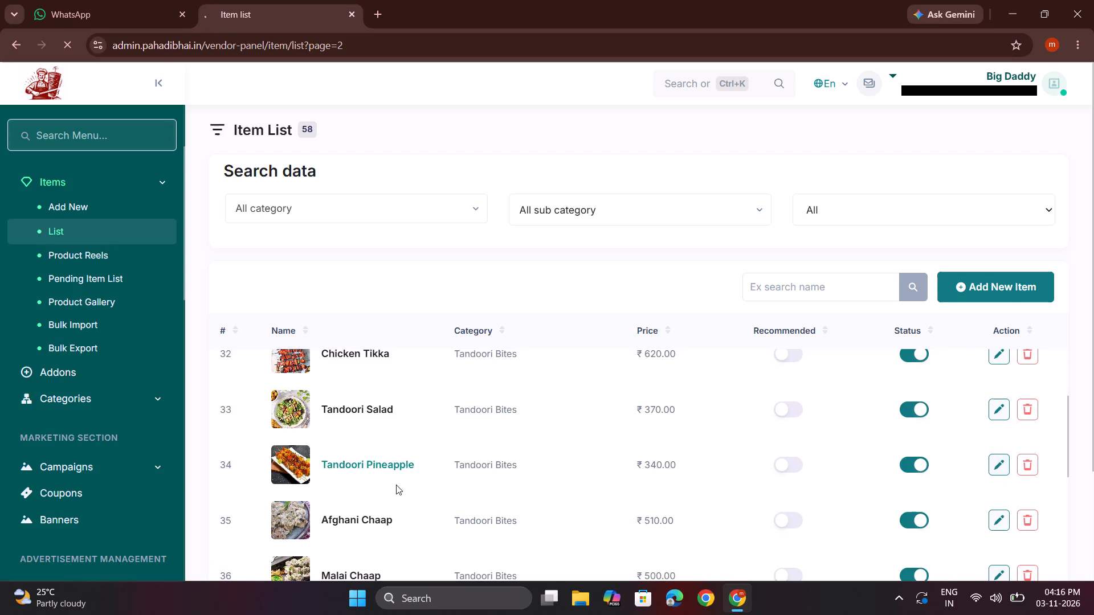
Change Tandoori Pineapple's discount type to Amount (₹), set the discount to 20, and submit the update.
scroll(451, 437, "down", 10)
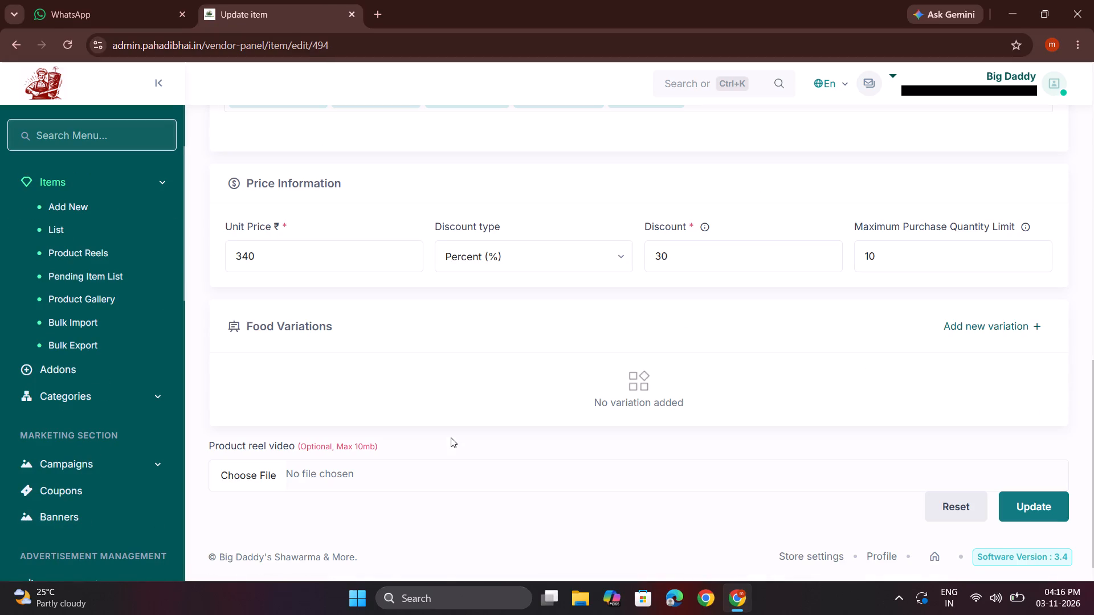
left_click(577, 256)
left_click(495, 343)
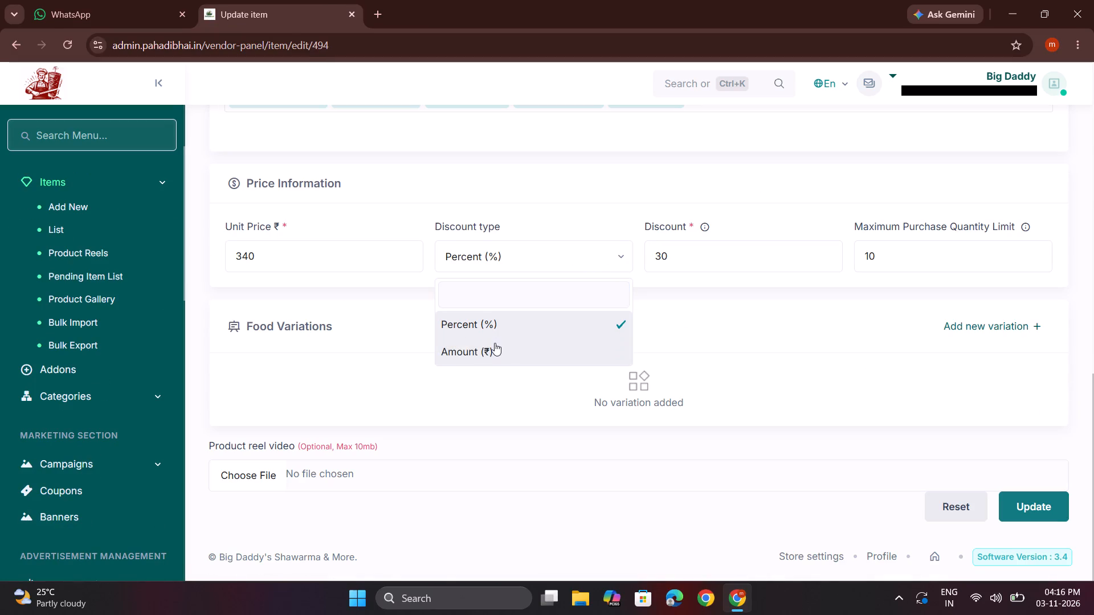
left_click(699, 252)
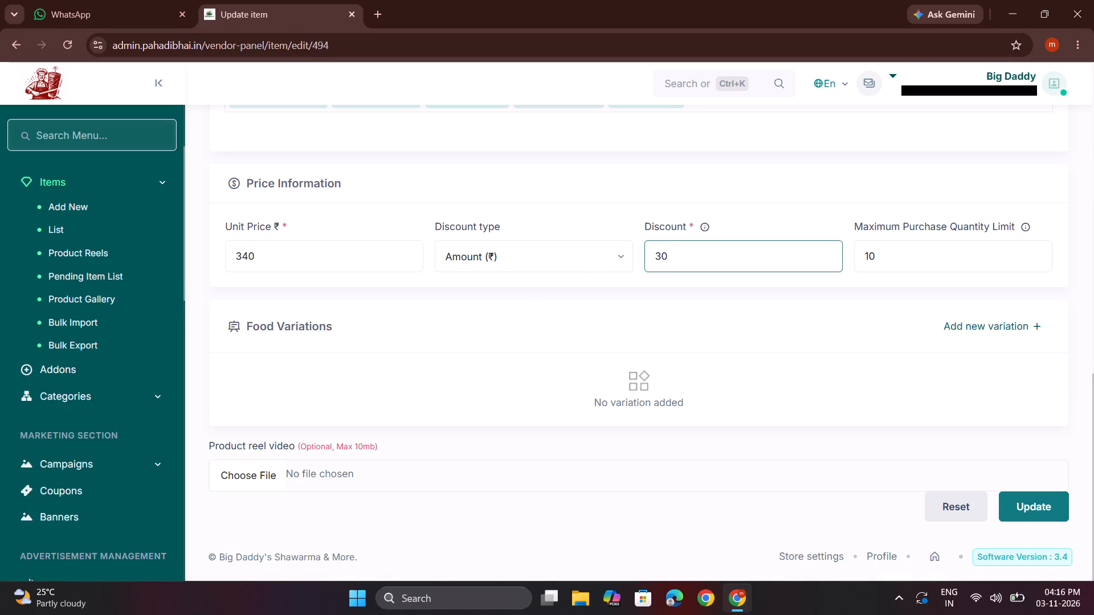
key("Left")
key("BackSpace")
key("2")
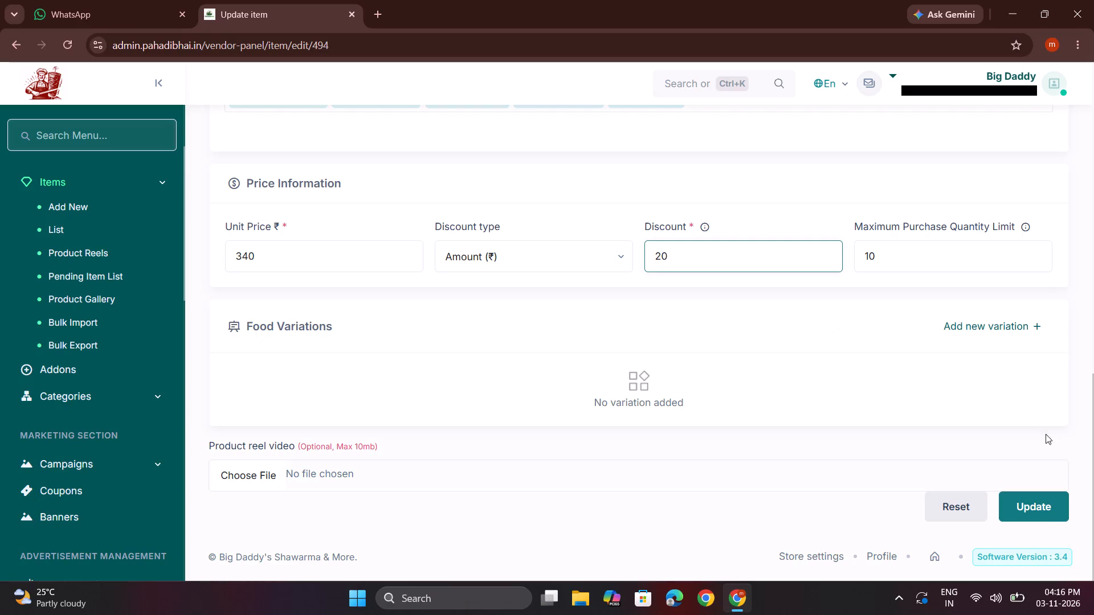
left_click(1043, 513)
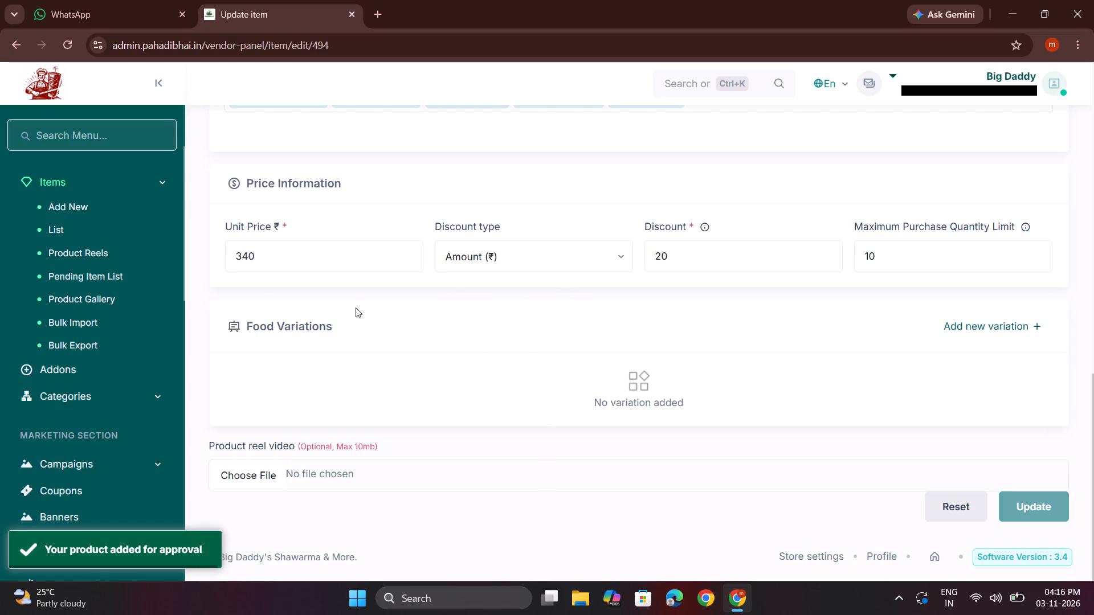
Go back to page 2 of the full item list and reopen Tandoori Pineapple for editing.
left_click(99, 231)
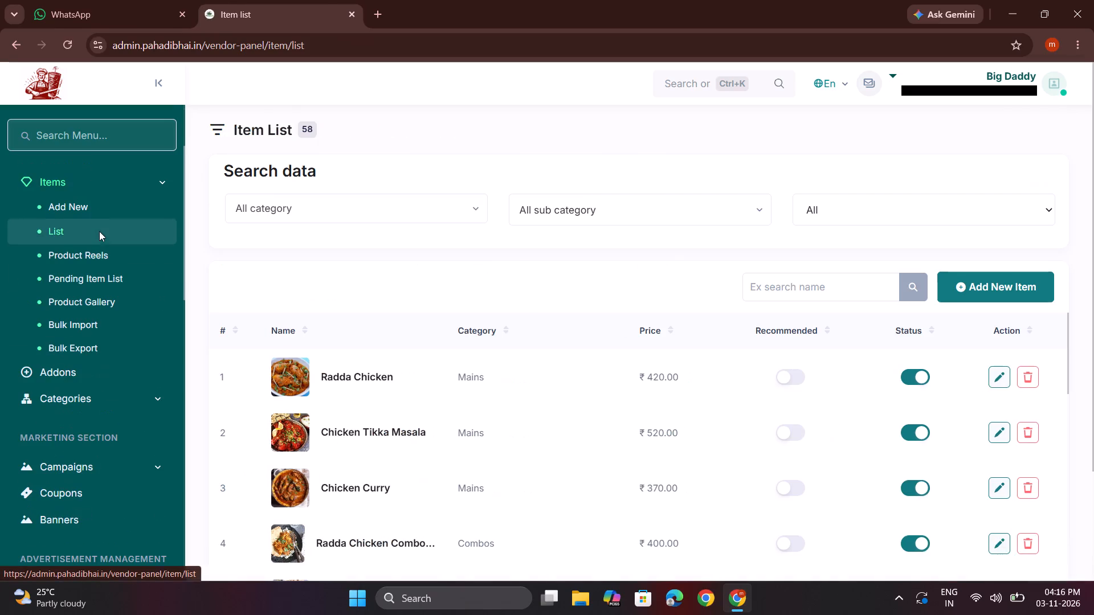
scroll(535, 448, "down", 20)
scroll(535, 448, "down", 3)
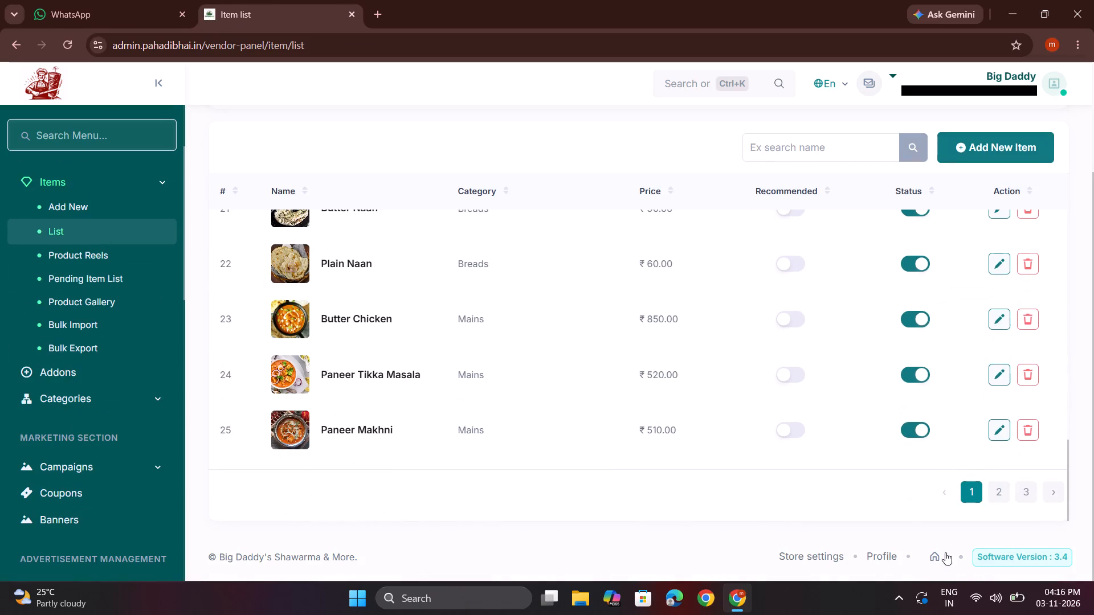
left_click(1001, 493)
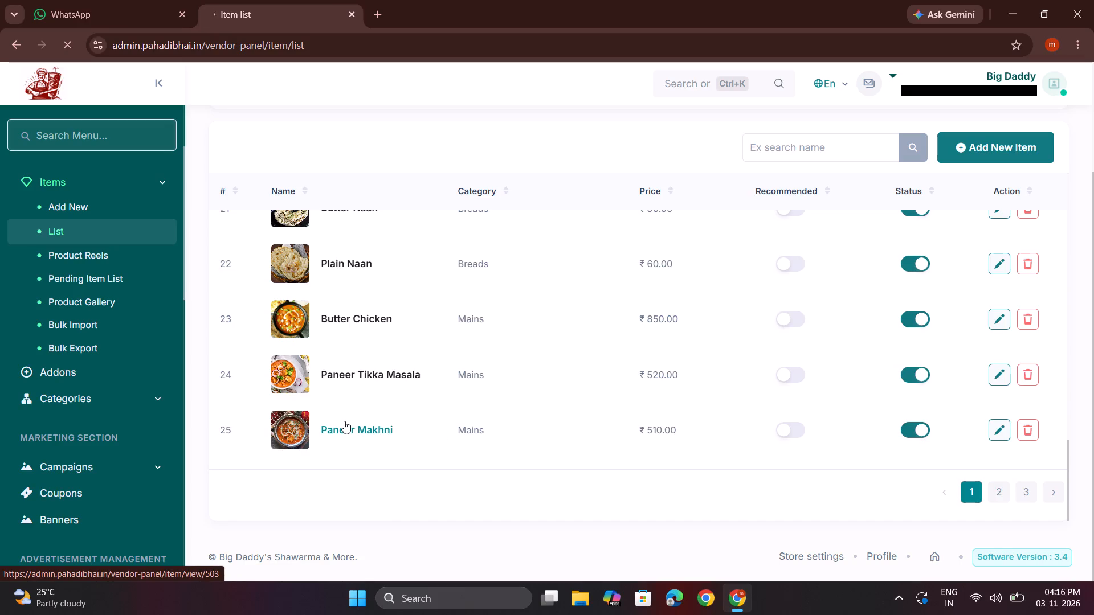
scroll(611, 452, "down", 1)
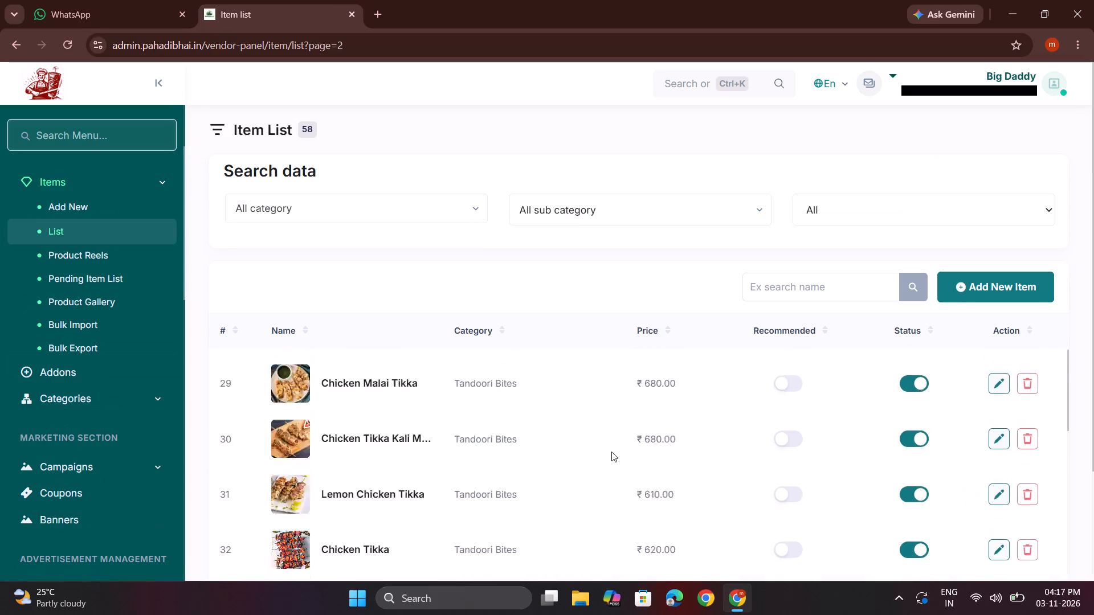
scroll(611, 452, "down", 4)
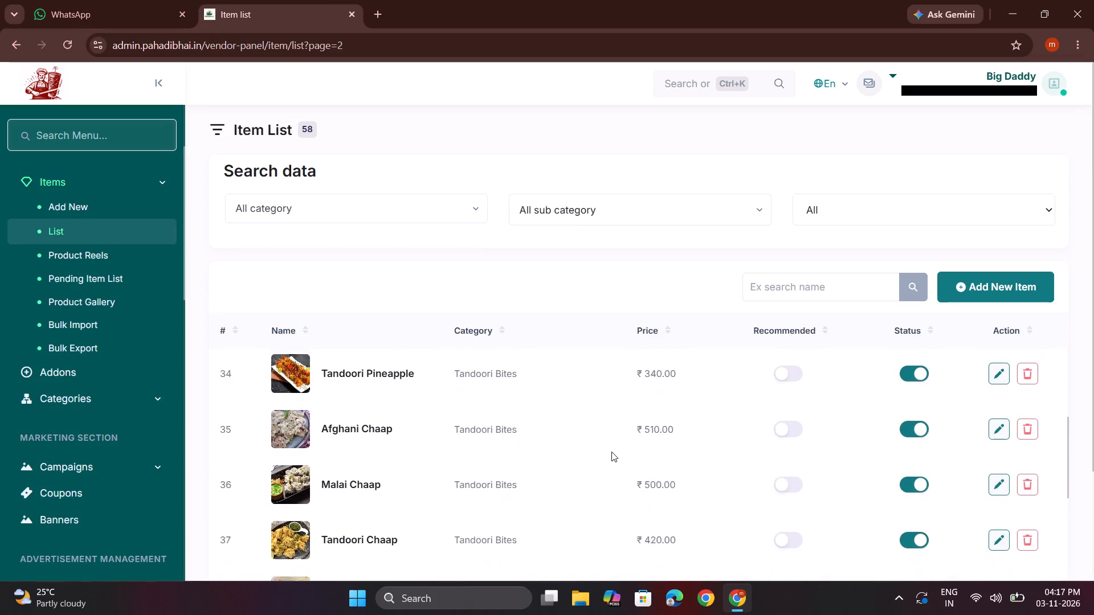
scroll(611, 452, "down", 1)
left_click(1003, 363)
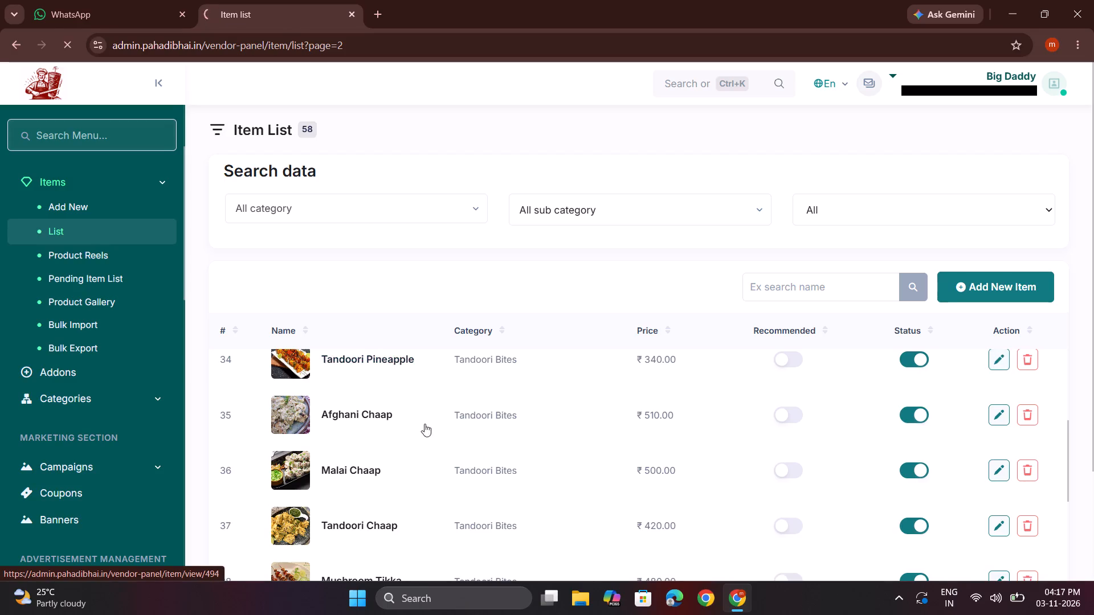
Set Tandoori Pineapple's discount type to Amount (₹) and its discount to 20 again, and submit the update.
scroll(476, 474, "down", 12)
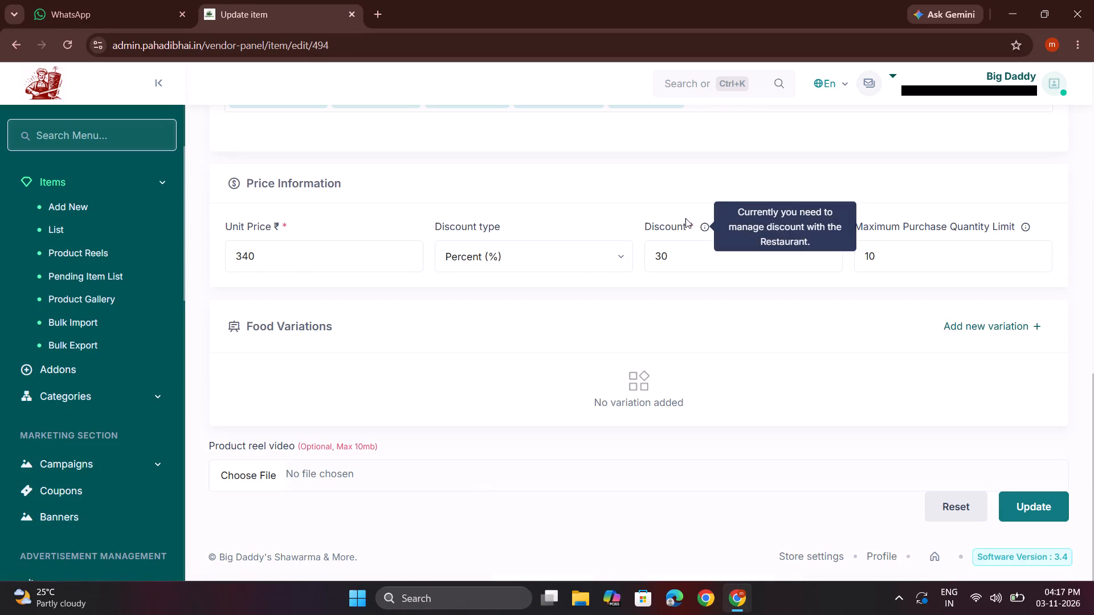
left_click(553, 263)
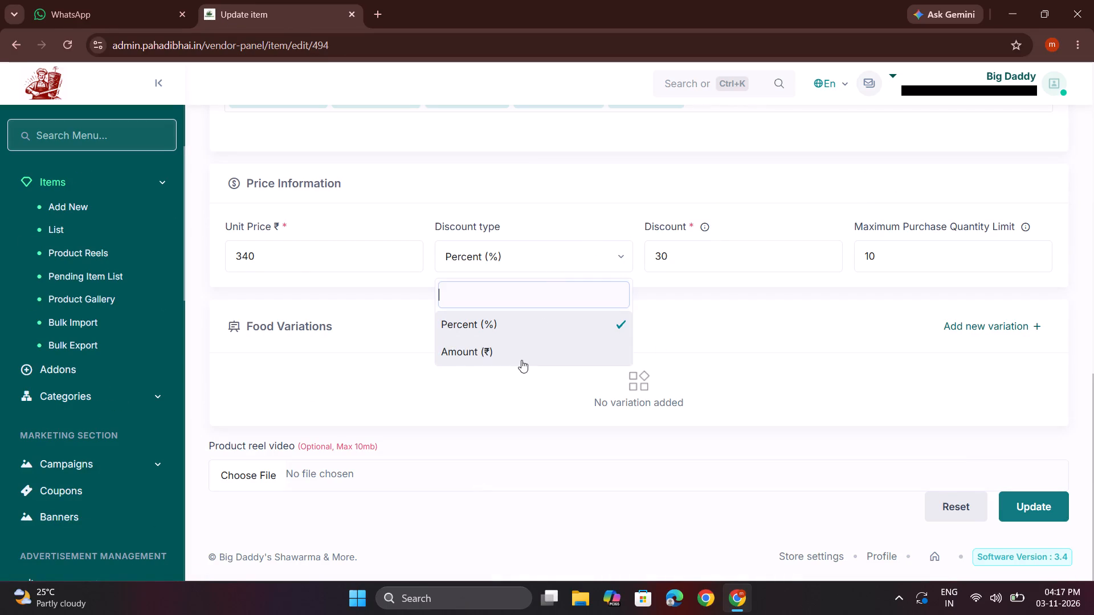
left_click(521, 360)
left_click(683, 257)
key("Left")
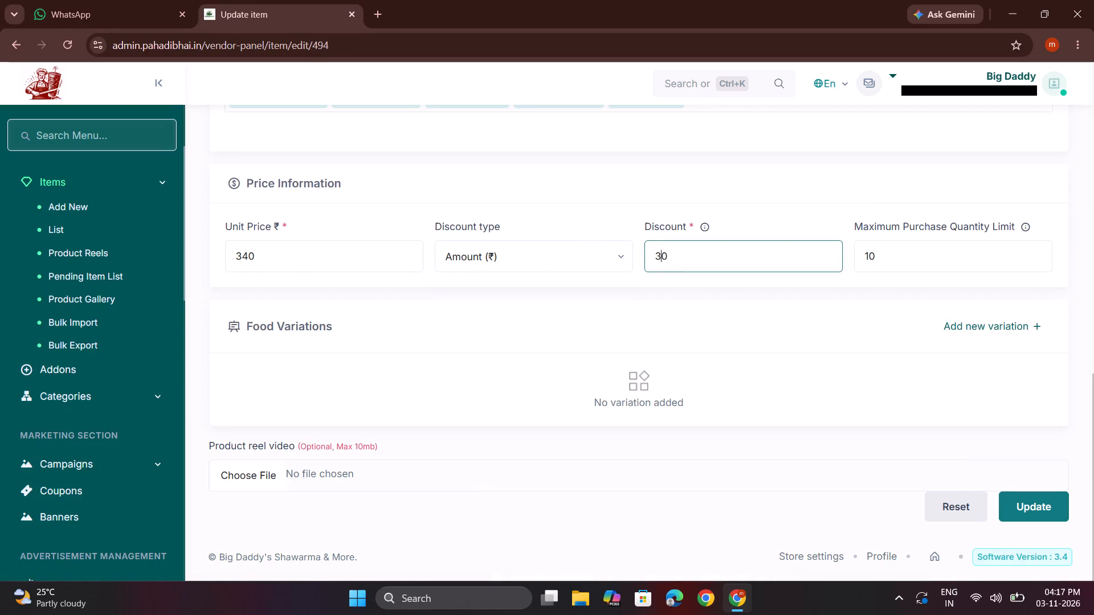
key("BackSpace")
key("2")
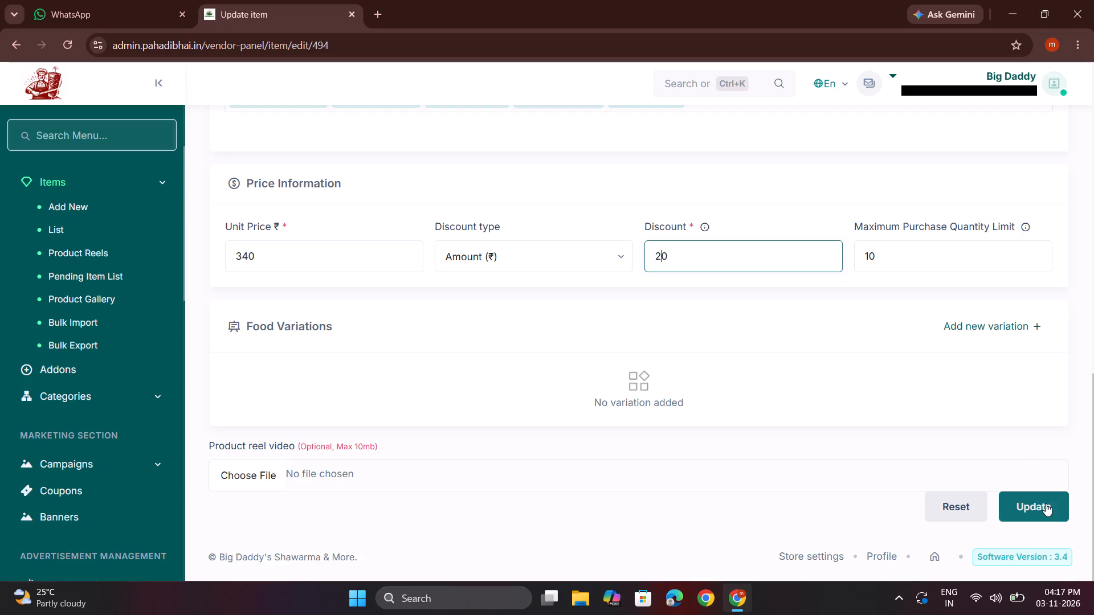
left_click(1044, 505)
Return to the full item list and open Afghani Chaap from page 2 for editing.
scroll(623, 323, "up", 9)
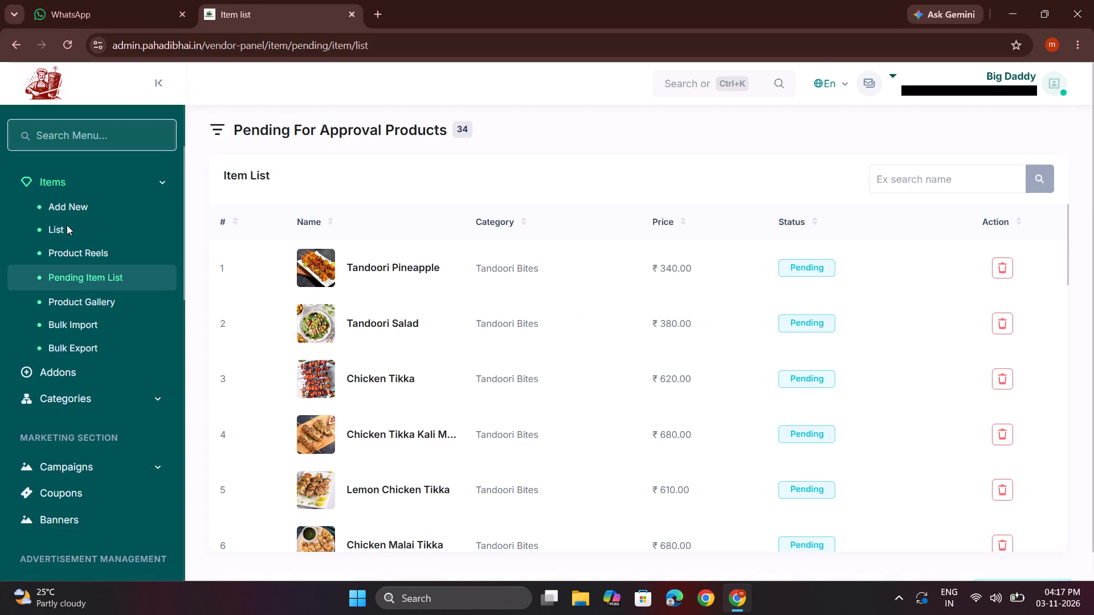
left_click(67, 225)
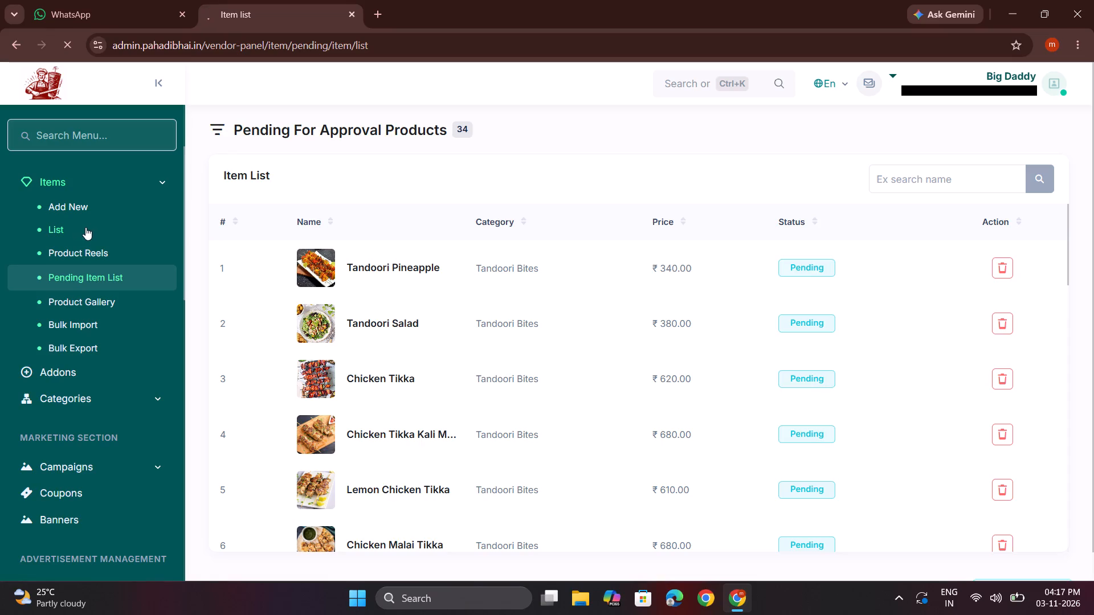
left_click(86, 227)
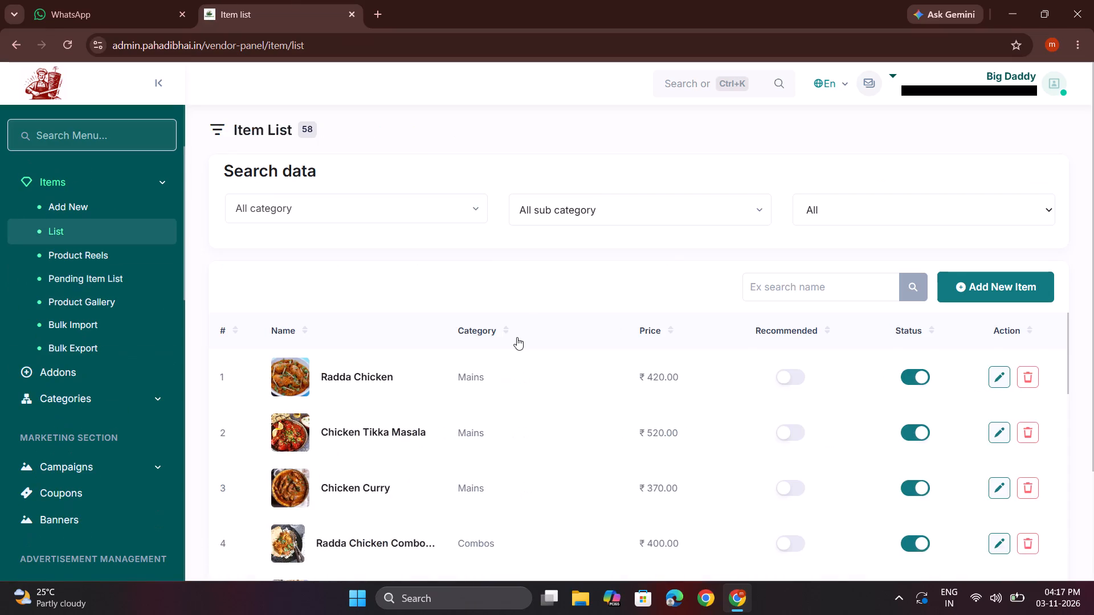
scroll(517, 337, "down", 12)
scroll(517, 337, "down", 11)
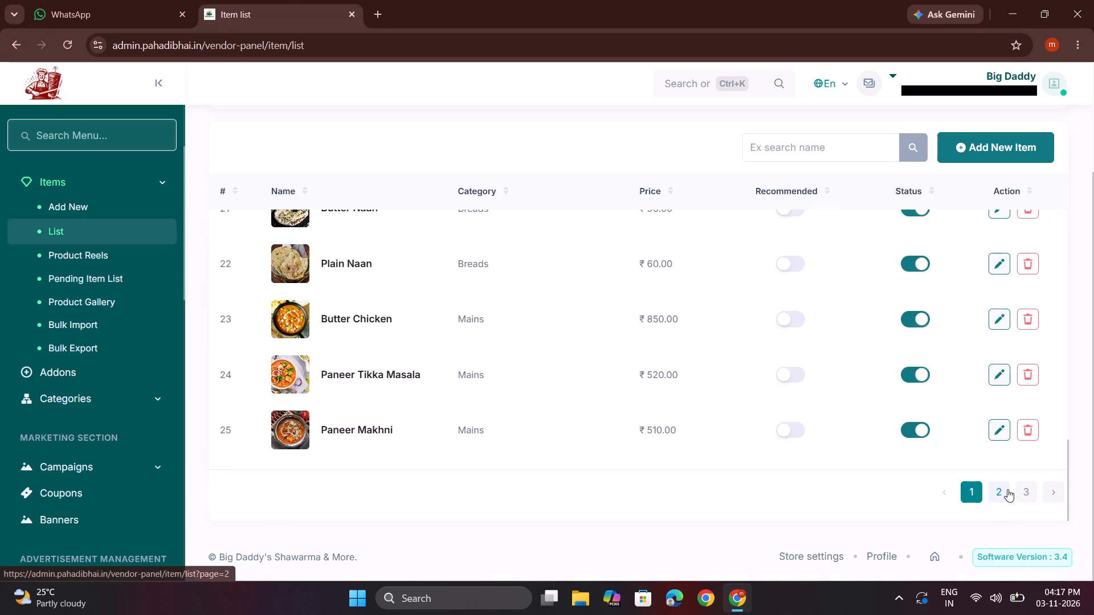
left_click(1007, 489)
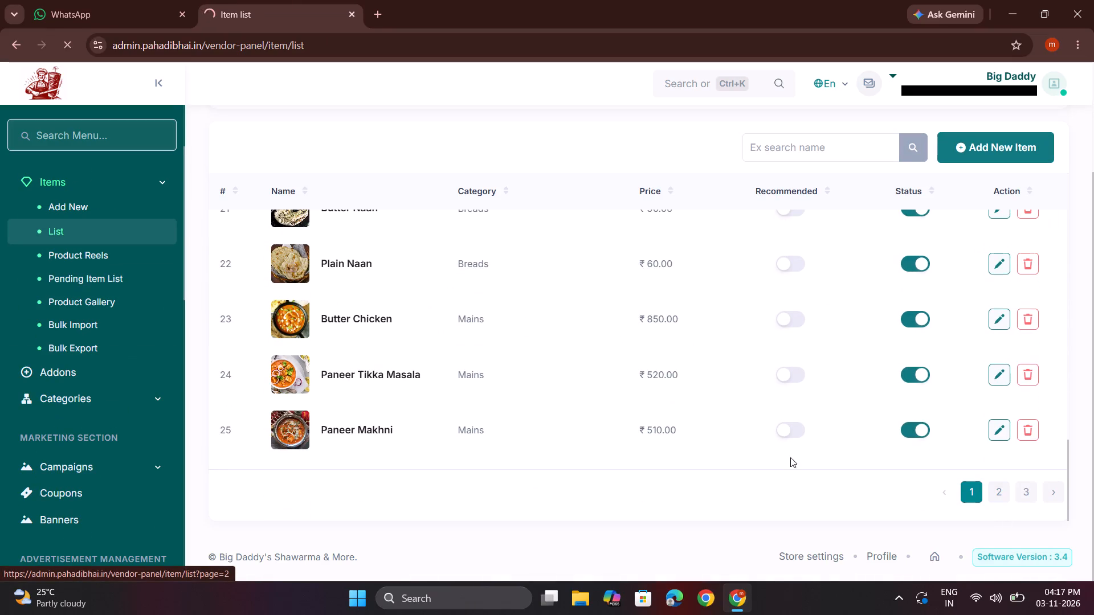
scroll(595, 378, "down", 9)
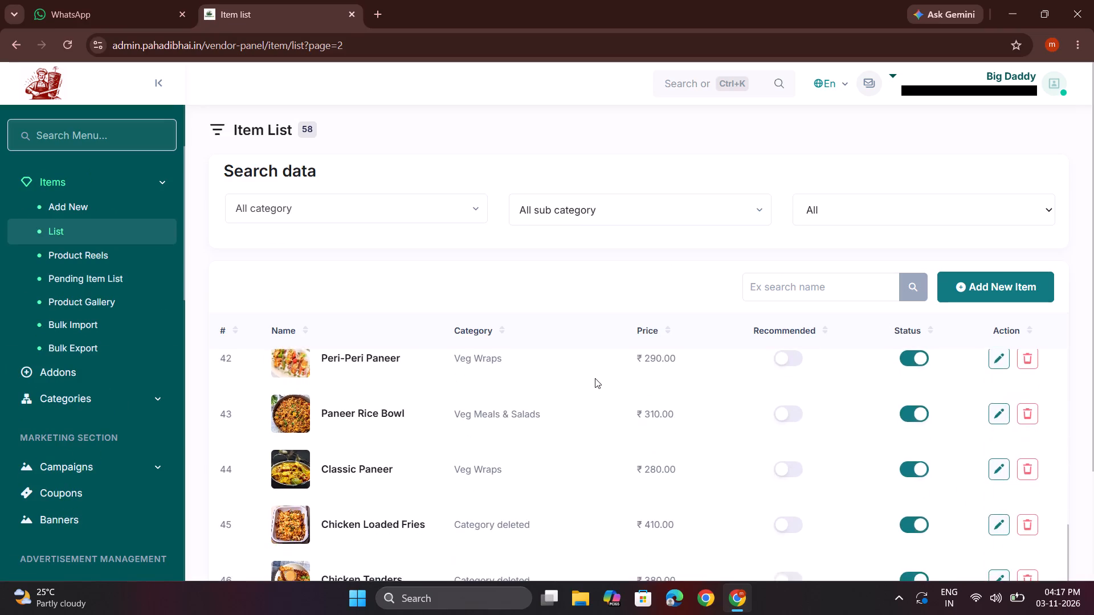
scroll(595, 378, "up", 3)
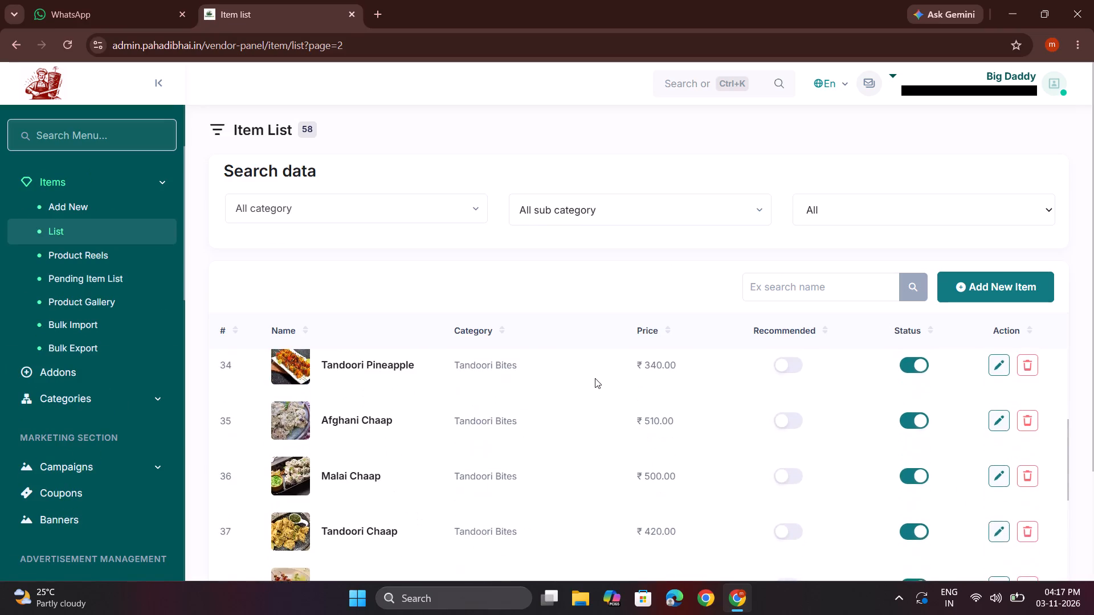
scroll(595, 378, "up", 2)
left_click(995, 460)
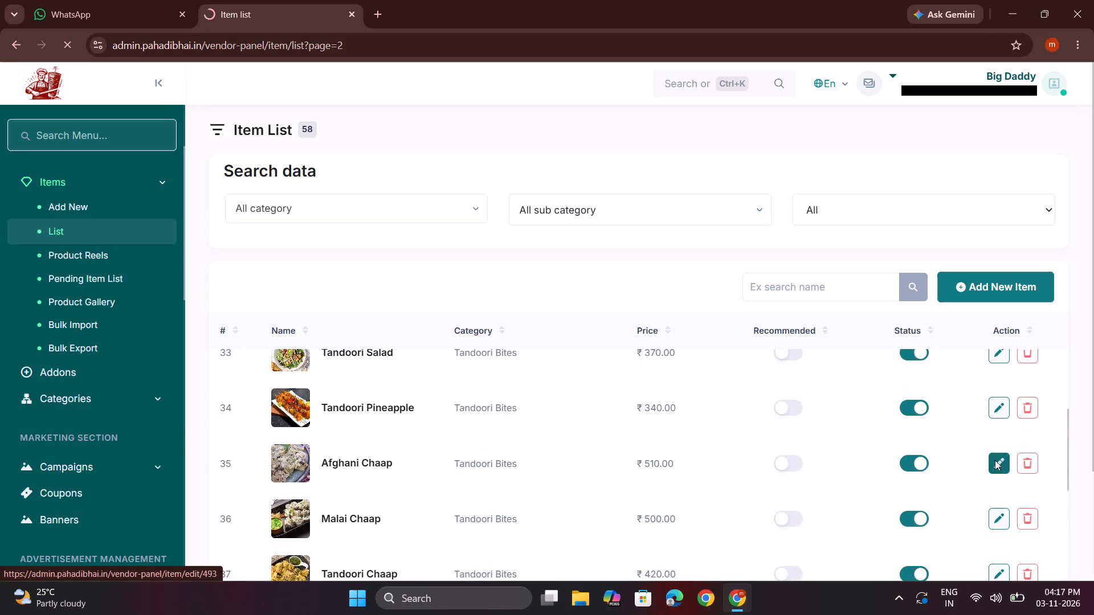
Set Afghani Chaap's discount to 20 and submit the update.
scroll(428, 485, "down", 12)
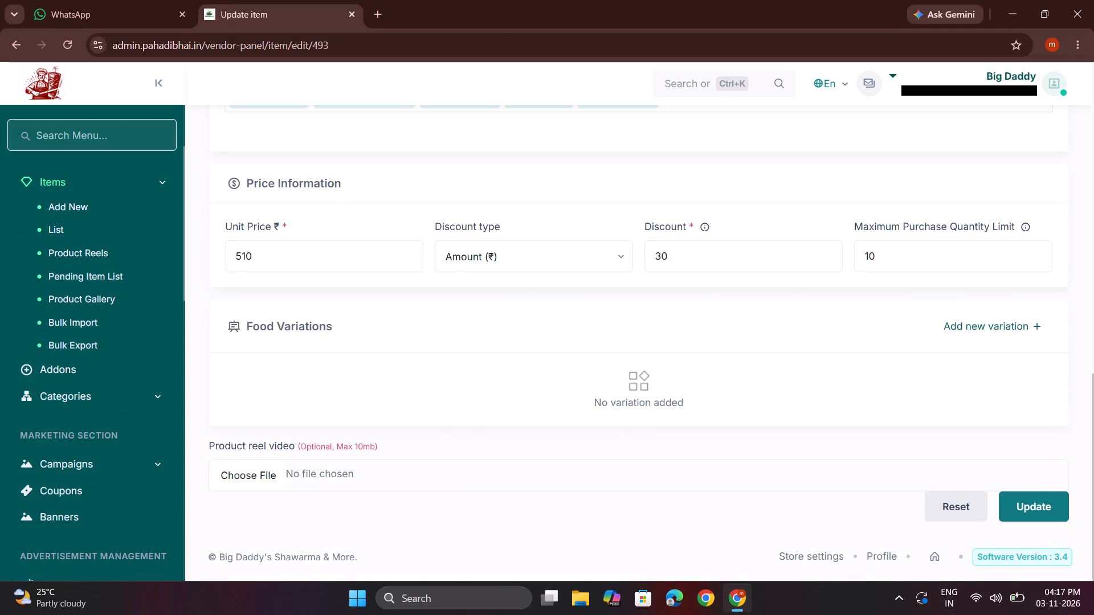
left_click(705, 257)
key("Left")
key("BackSpace")
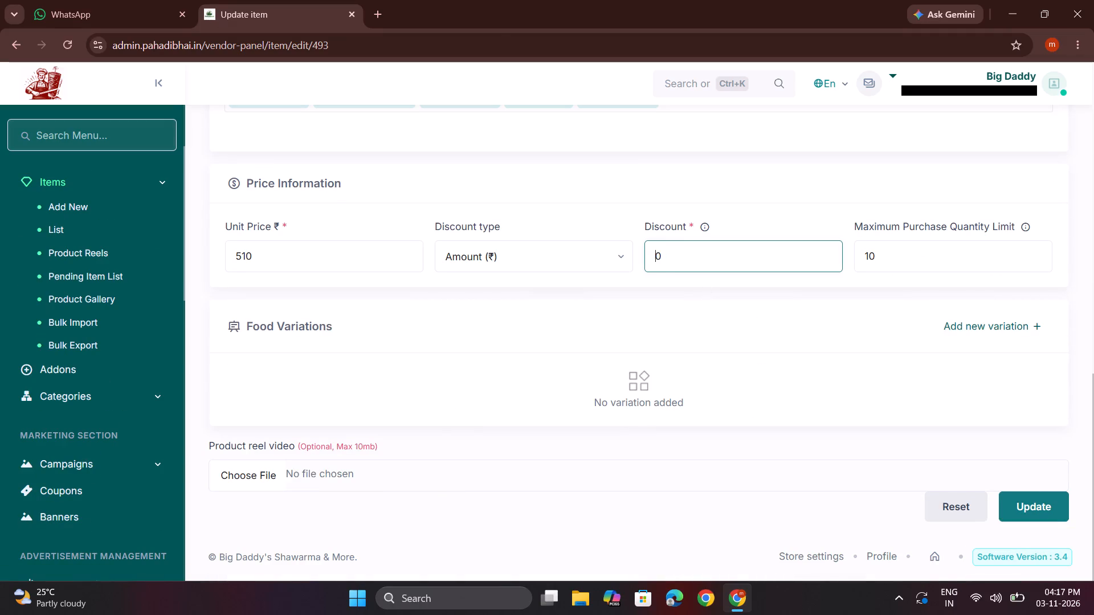
key("2")
left_click(1019, 506)
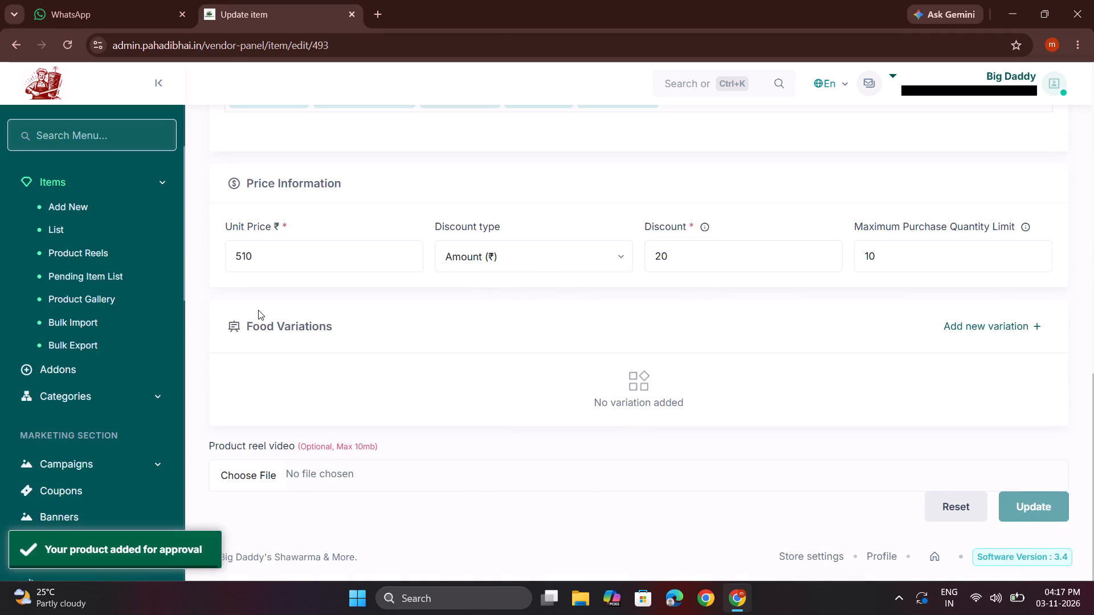
Go back to page 2 of the full item list and open Malai Chaap for editing.
scroll(334, 288, "up", 8)
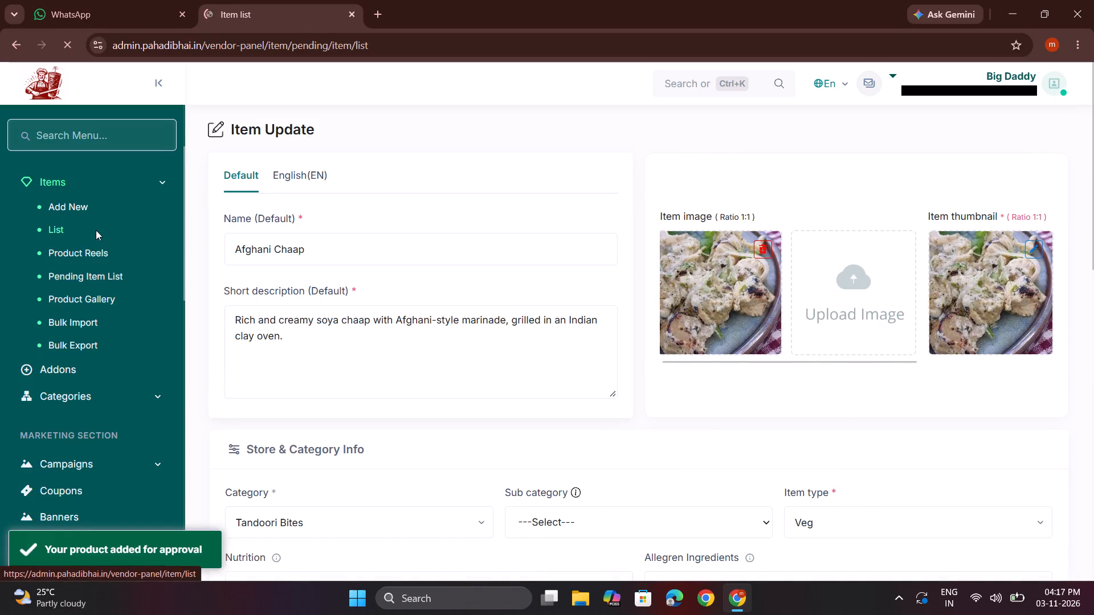
left_click(96, 230)
left_click(96, 230)
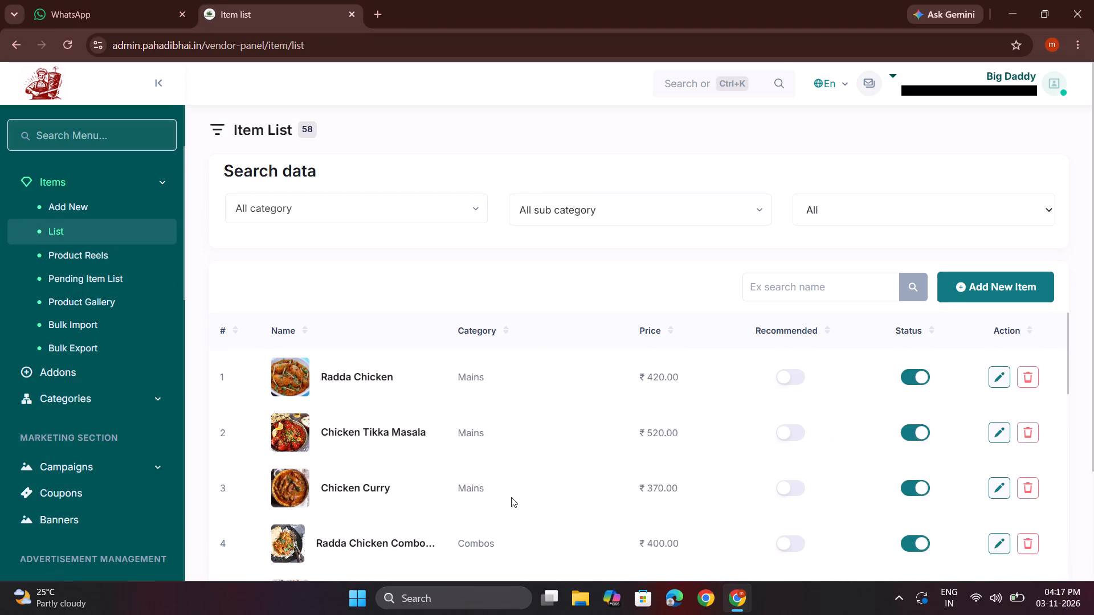
scroll(511, 497, "down", 20)
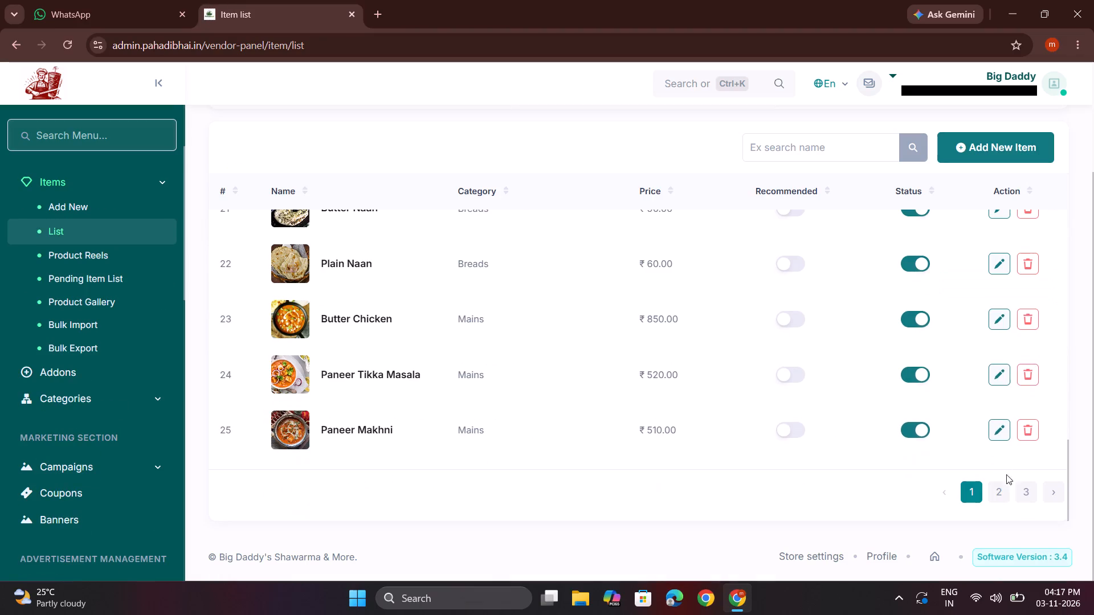
left_click(999, 489)
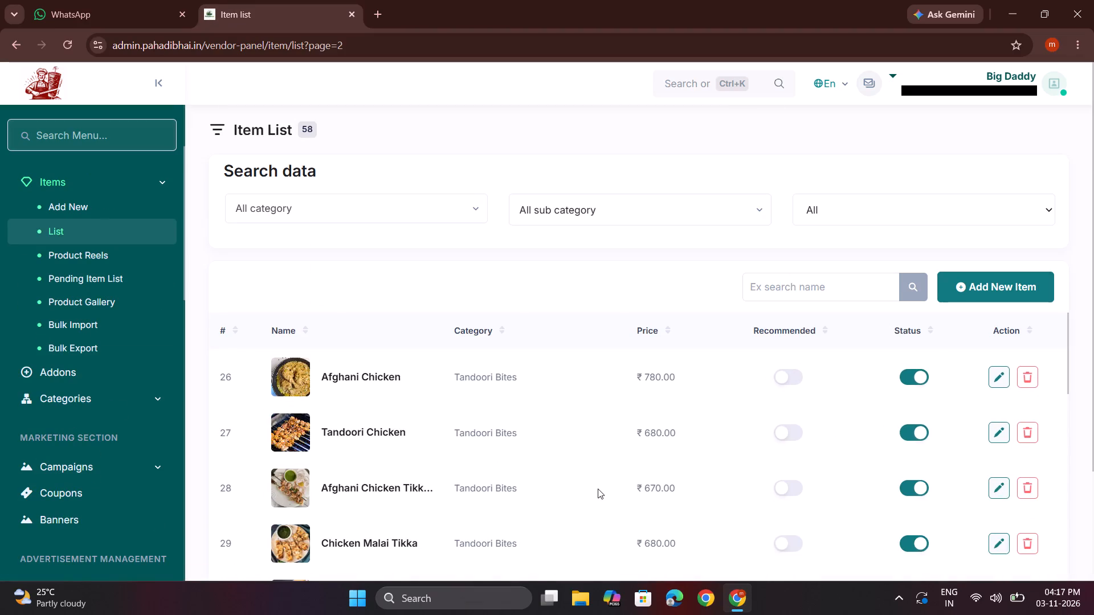
scroll(598, 489, "down", 5)
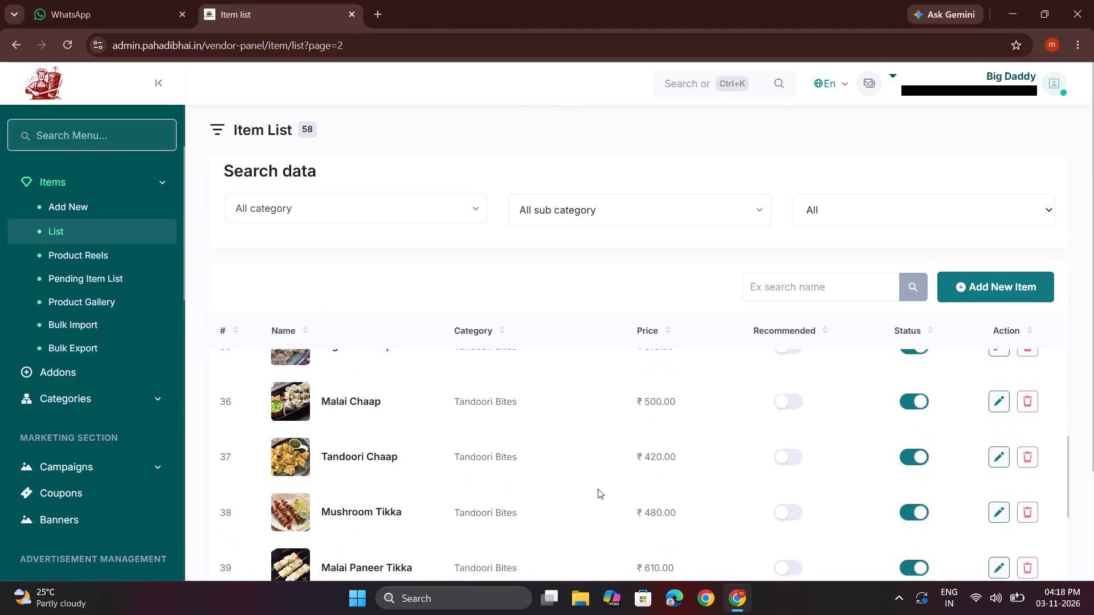
scroll(598, 489, "down", 1)
left_click(995, 402)
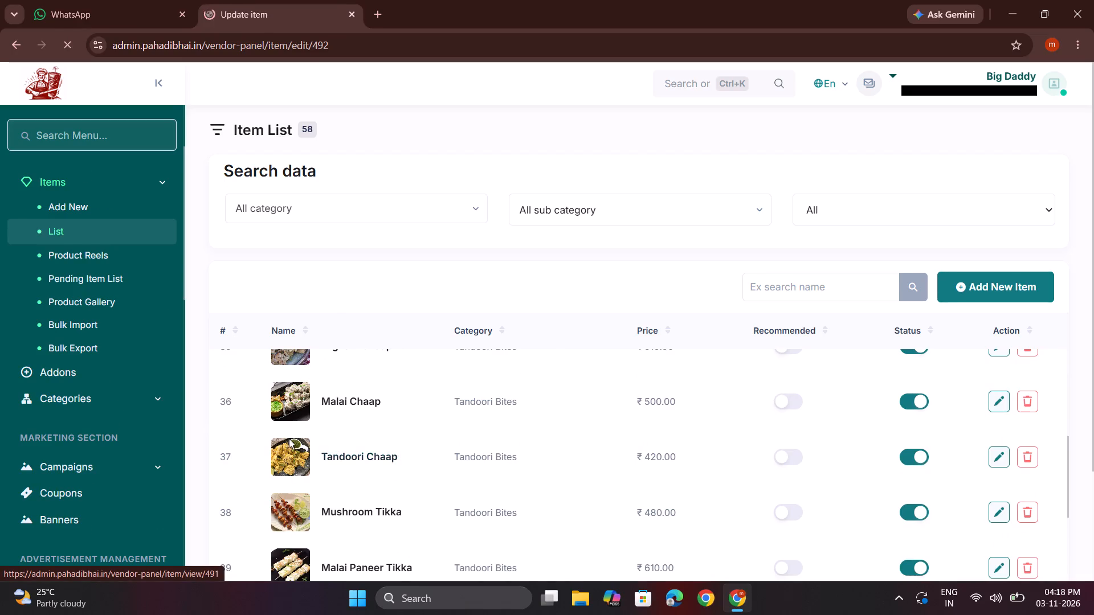
Set Malai Chaap's discount to 10 and submit the update.
scroll(411, 374, "down", 9)
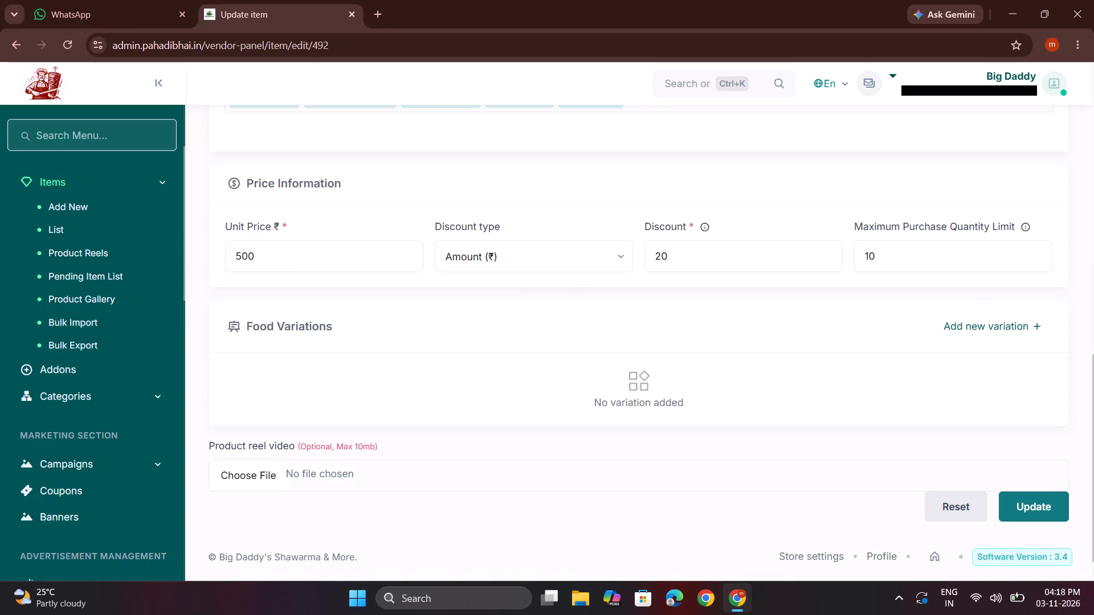
left_click(655, 251)
key("Right")
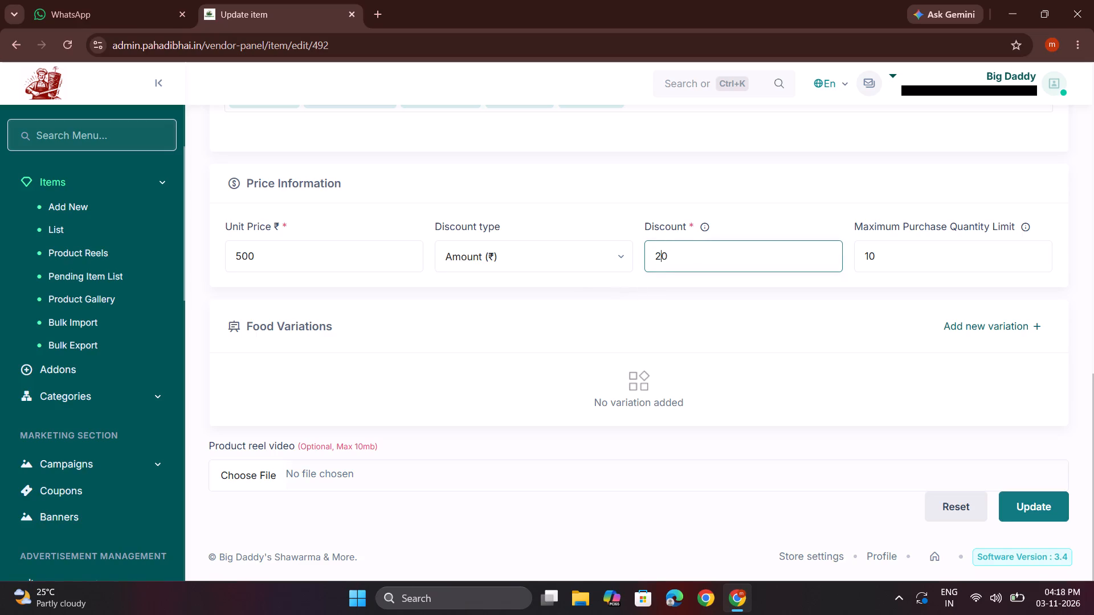
key("BackSpace")
key("1")
left_click(1016, 503)
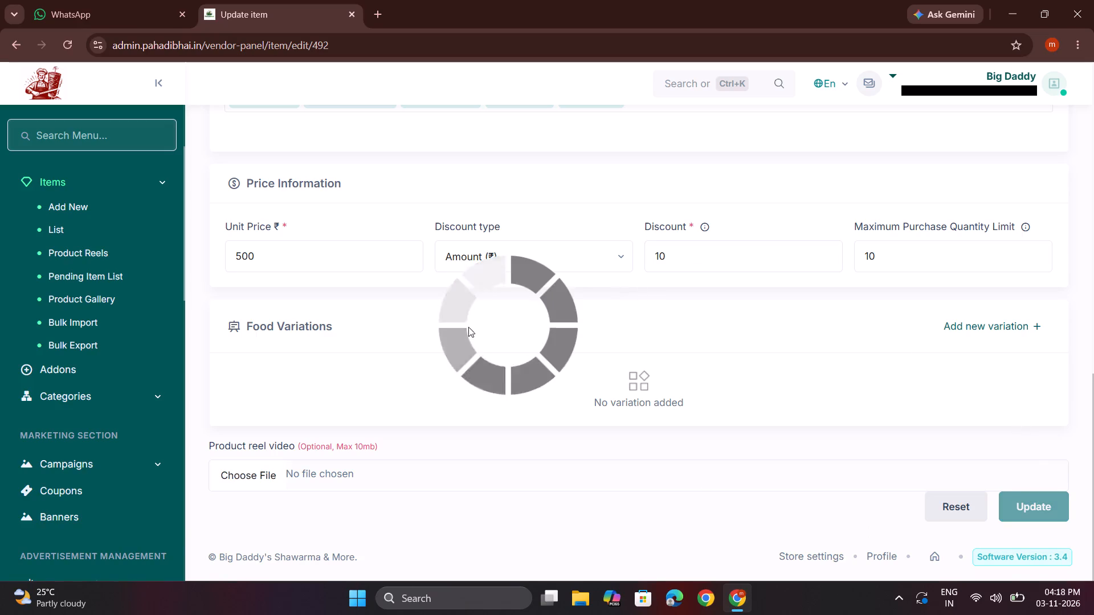
Return to page 2 of the full item list and open Tandoori Chaap for editing.
left_click(84, 229)
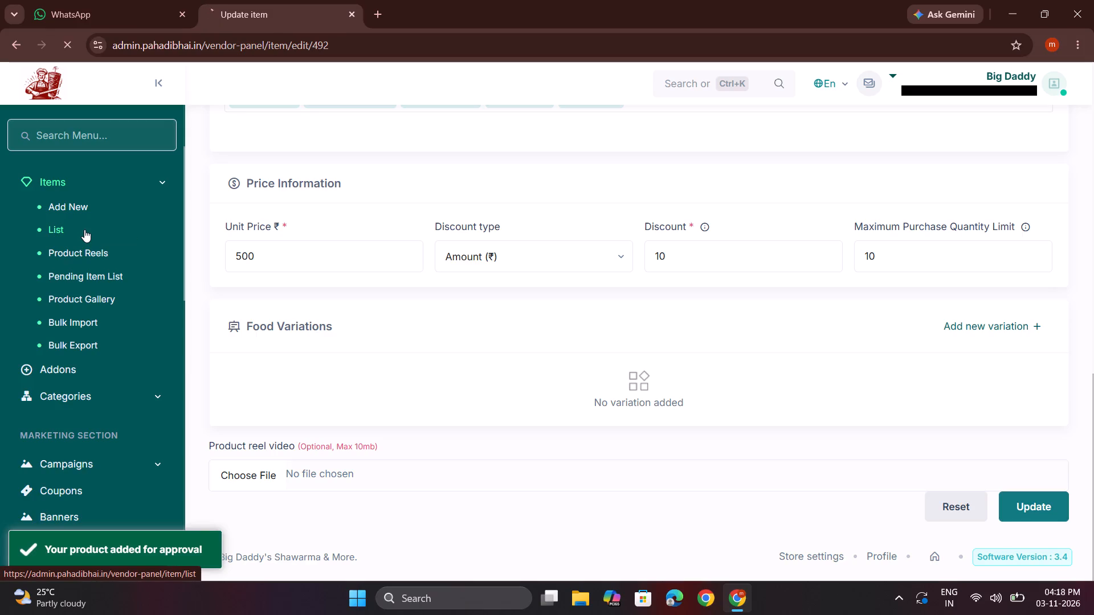
left_click(84, 229)
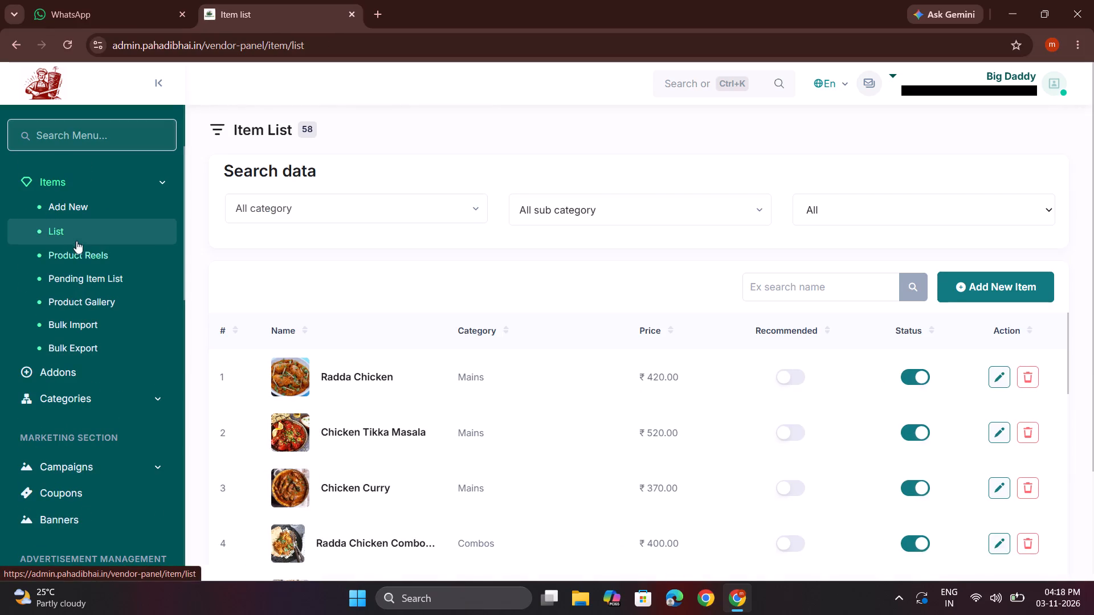
scroll(247, 432, "down", 15)
scroll(477, 397, "down", 7)
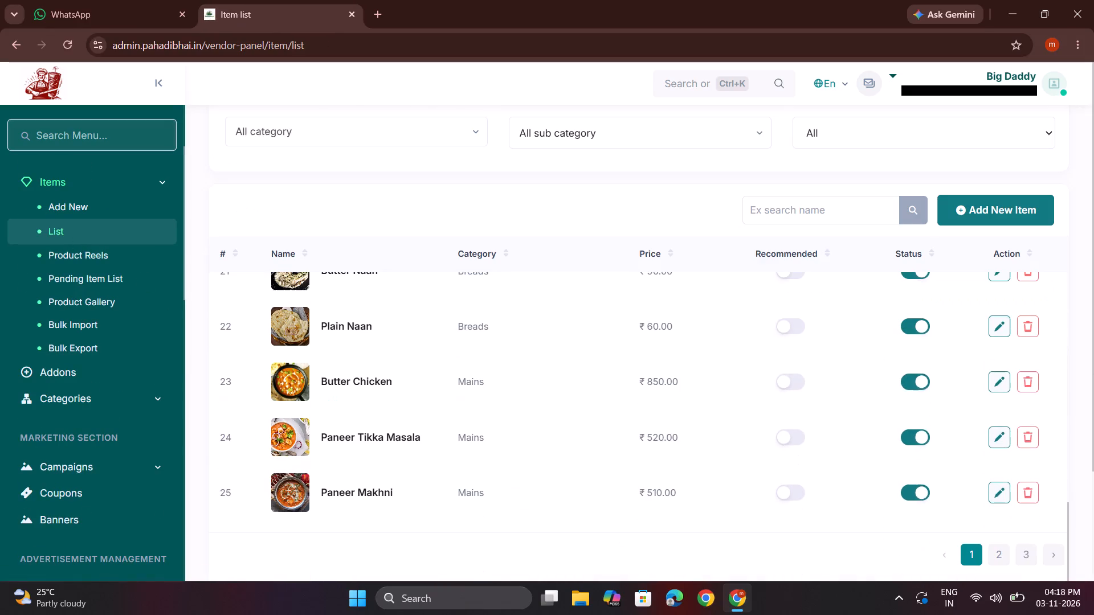
scroll(477, 397, "down", 3)
left_click(999, 494)
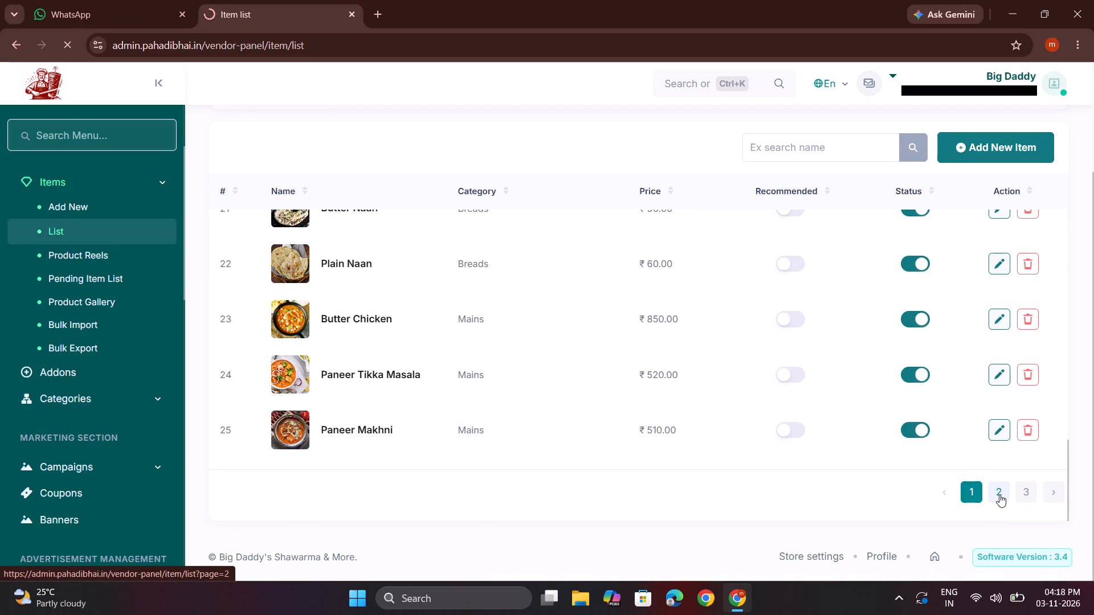
scroll(518, 499, "down", 2)
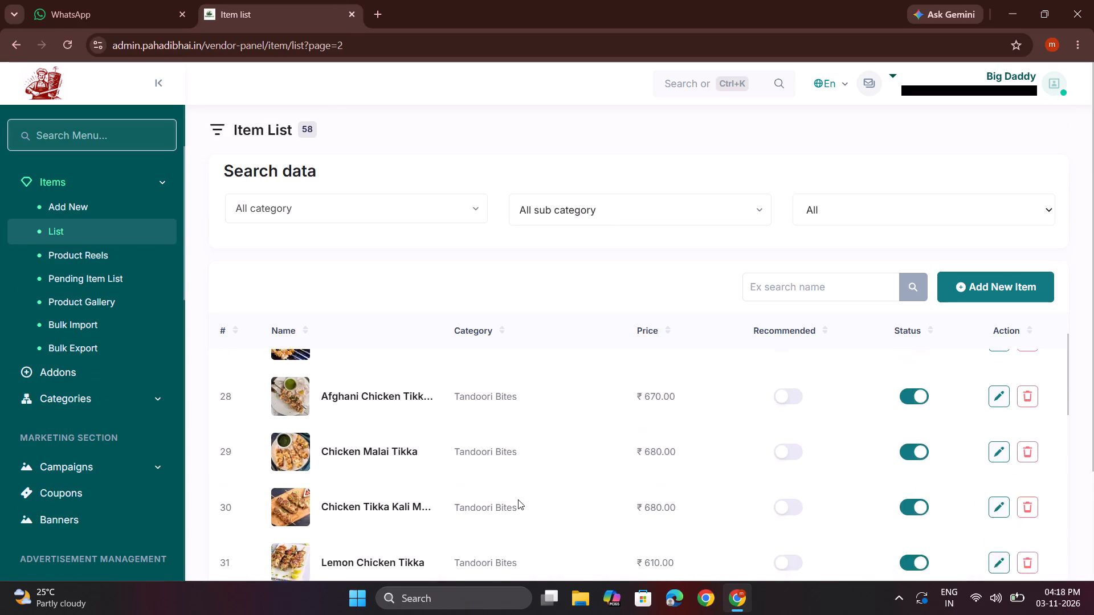
scroll(518, 499, "down", 2)
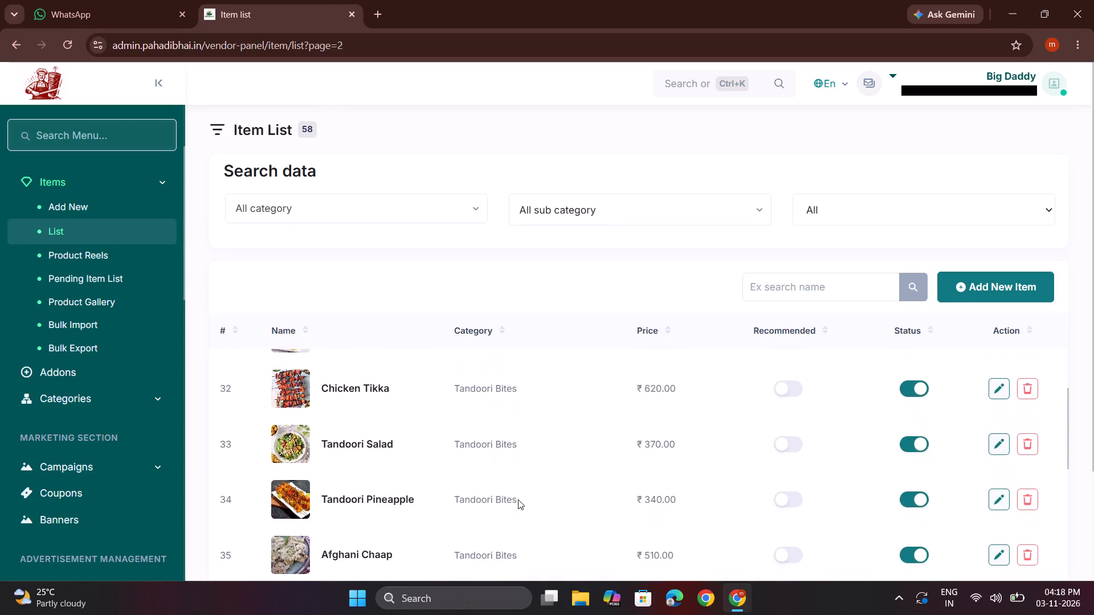
scroll(518, 499, "down", 4)
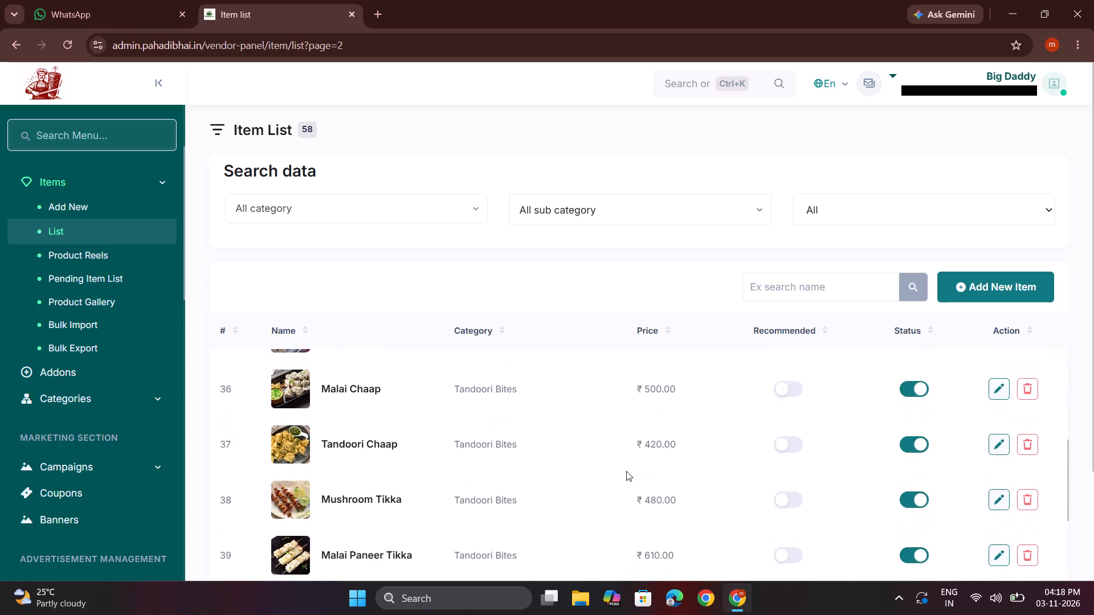
left_click(1006, 438)
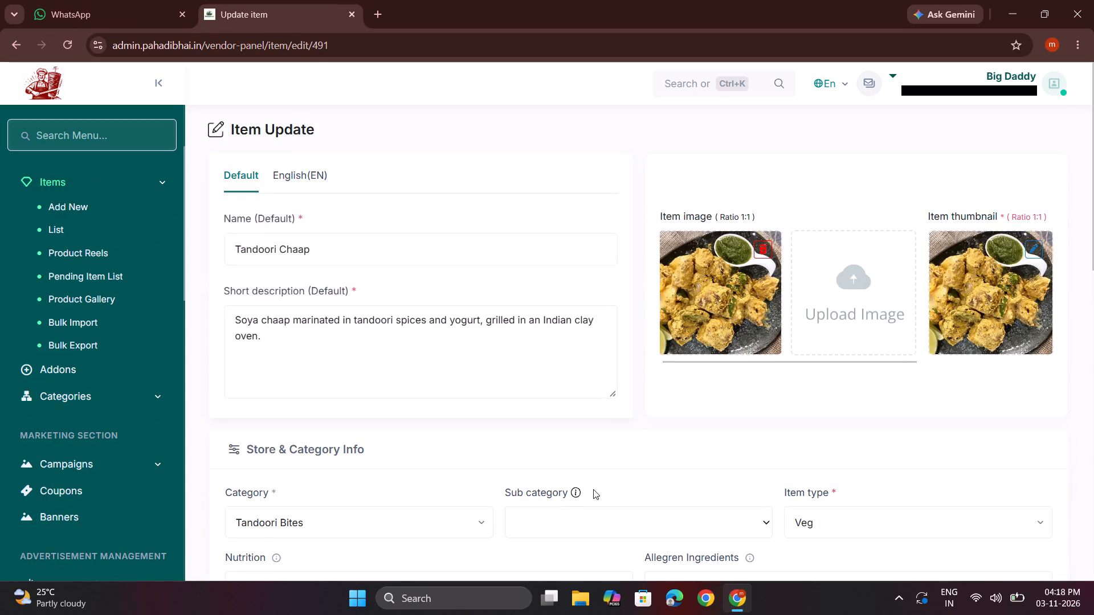
Set Tandoori Chaap's unit price to ₹430 and submit the update.
scroll(593, 489, "down", 10)
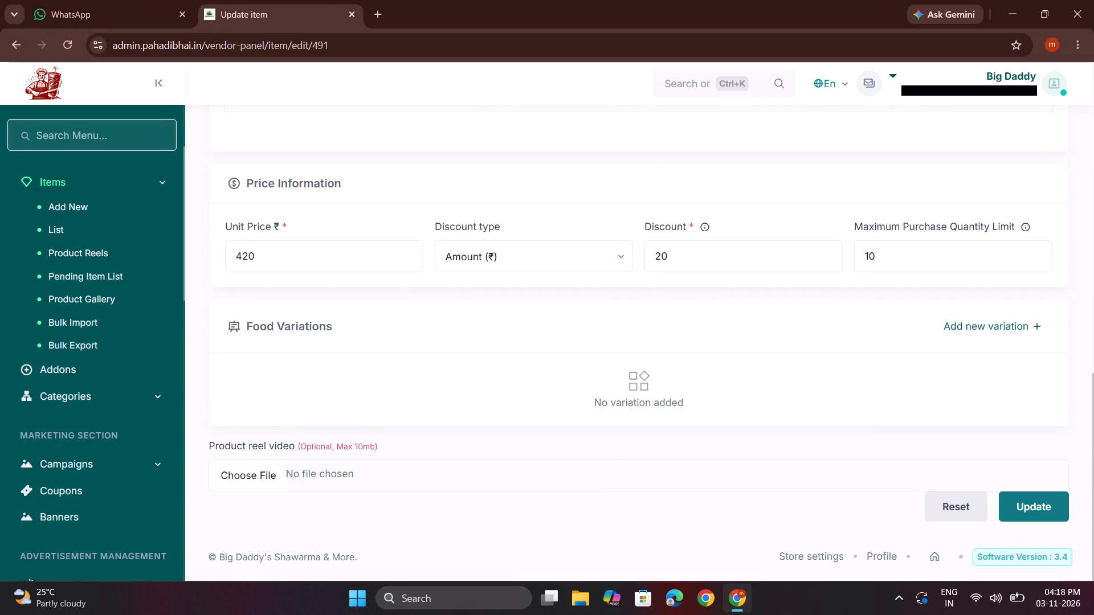
left_click(291, 254)
key("Left")
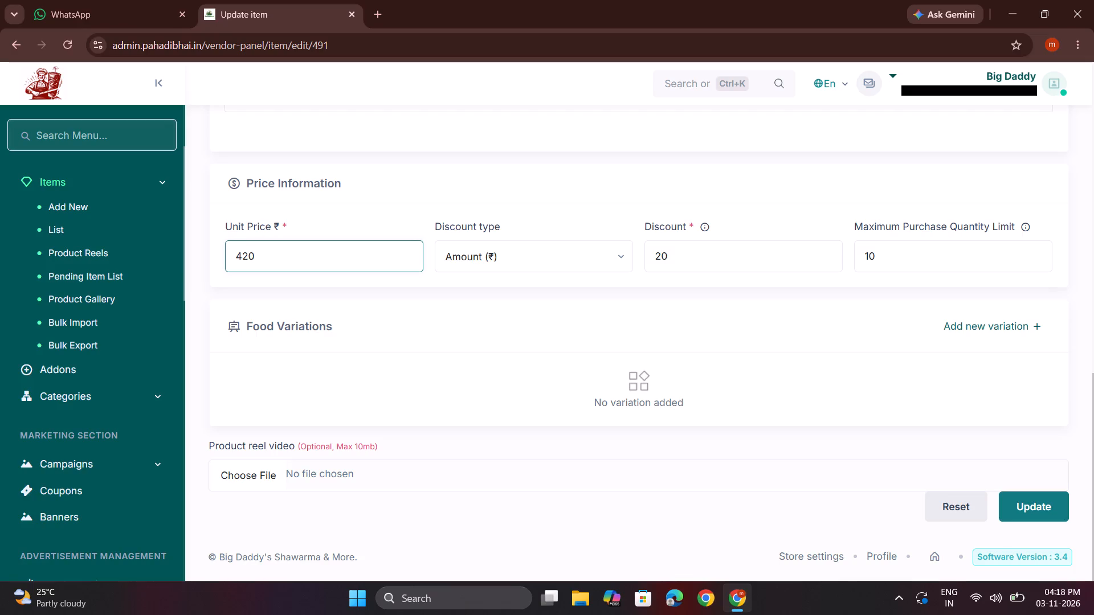
key("BackSpace")
key("3")
left_click(1052, 506)
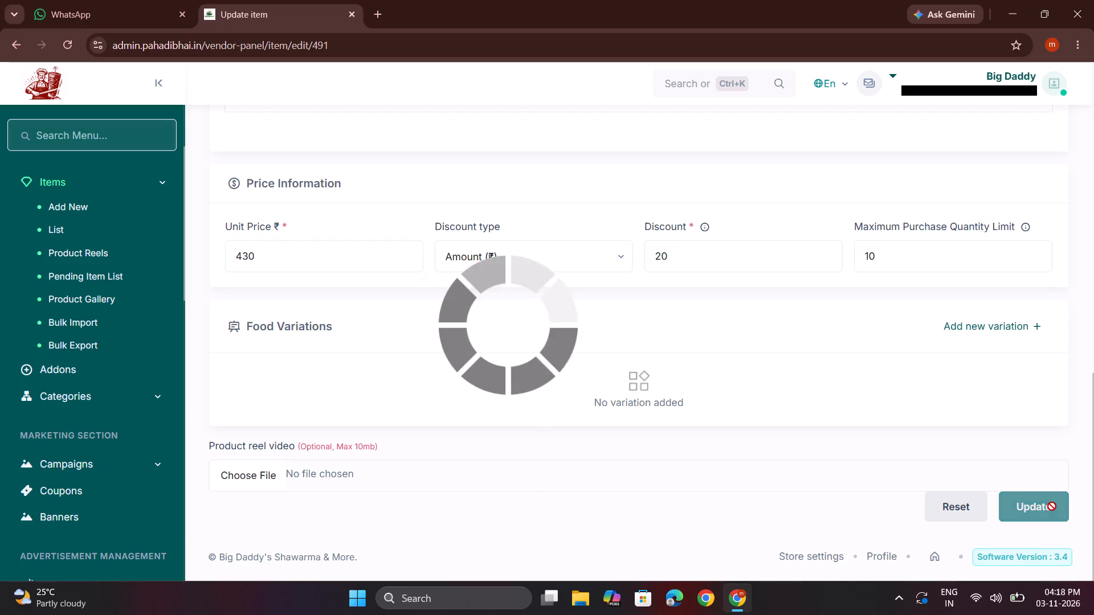
scroll(472, 352, "up", 4)
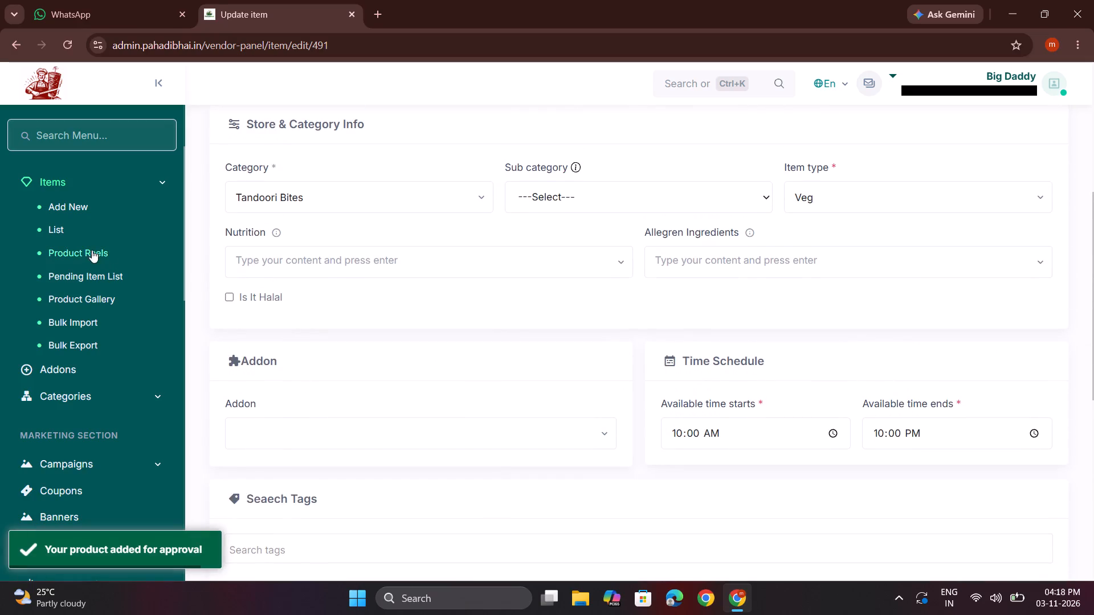
Return to page 2 of the full item list and open Mushroom Tikka for editing.
left_click(67, 232)
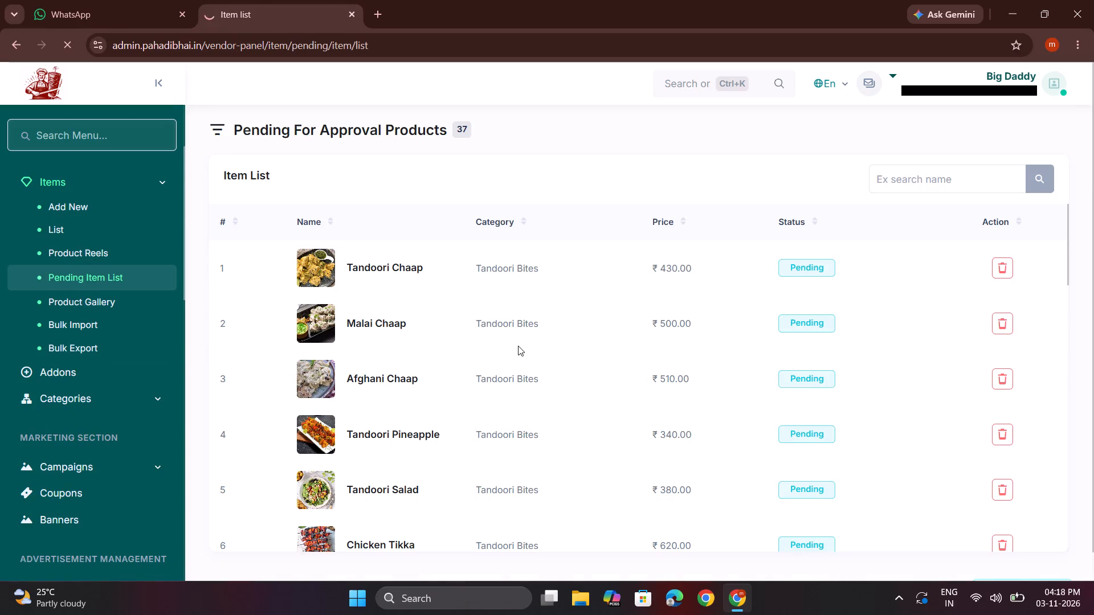
scroll(518, 346, "down", 12)
scroll(518, 346, "down", 9)
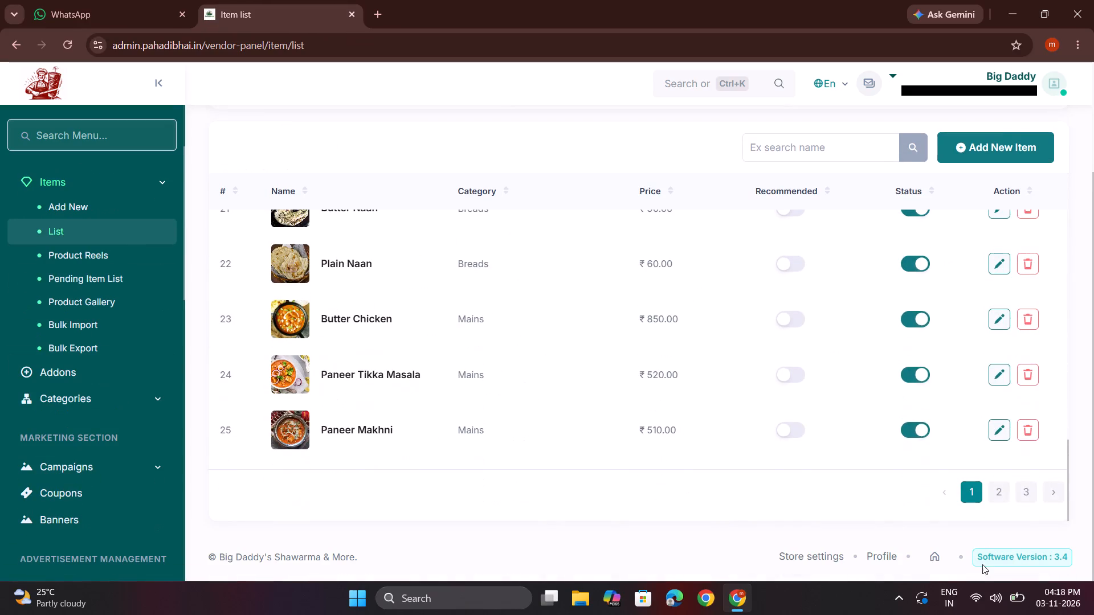
left_click(1002, 488)
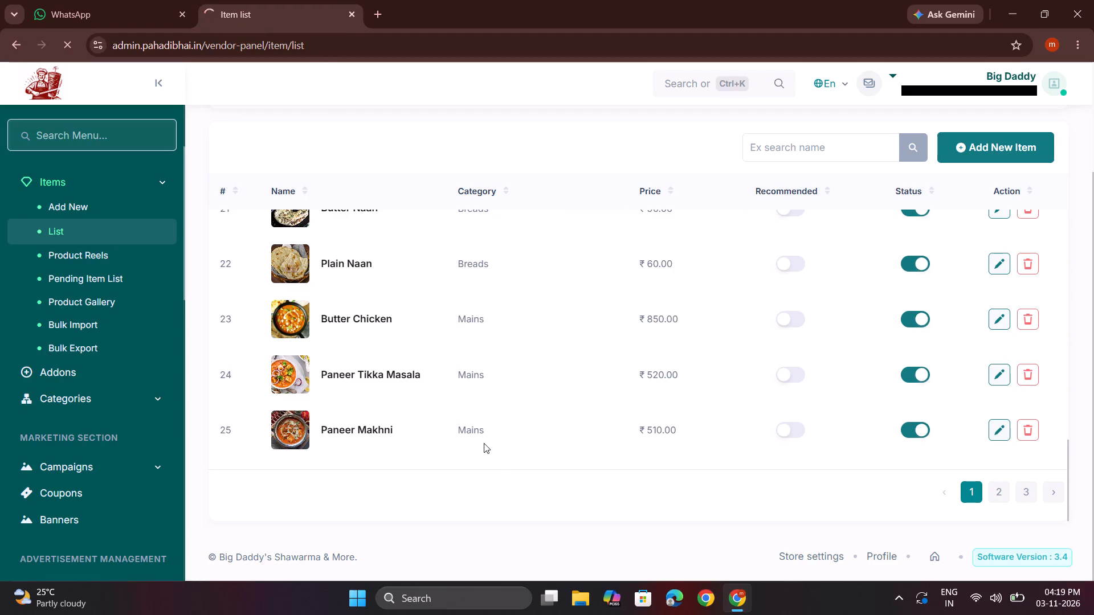
scroll(882, 484, "down", 3)
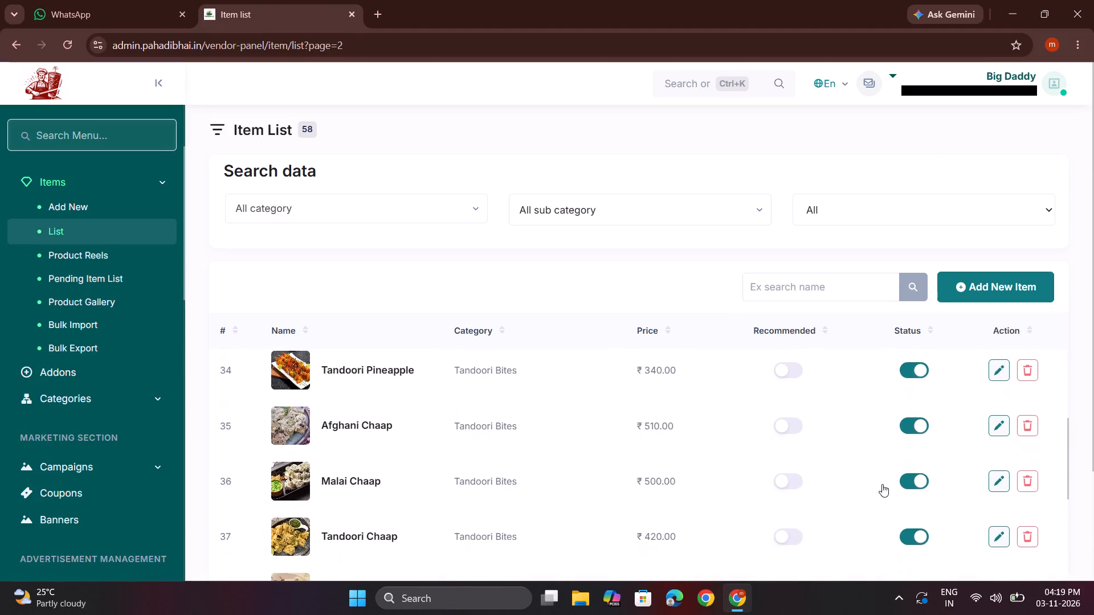
scroll(882, 484, "down", 3)
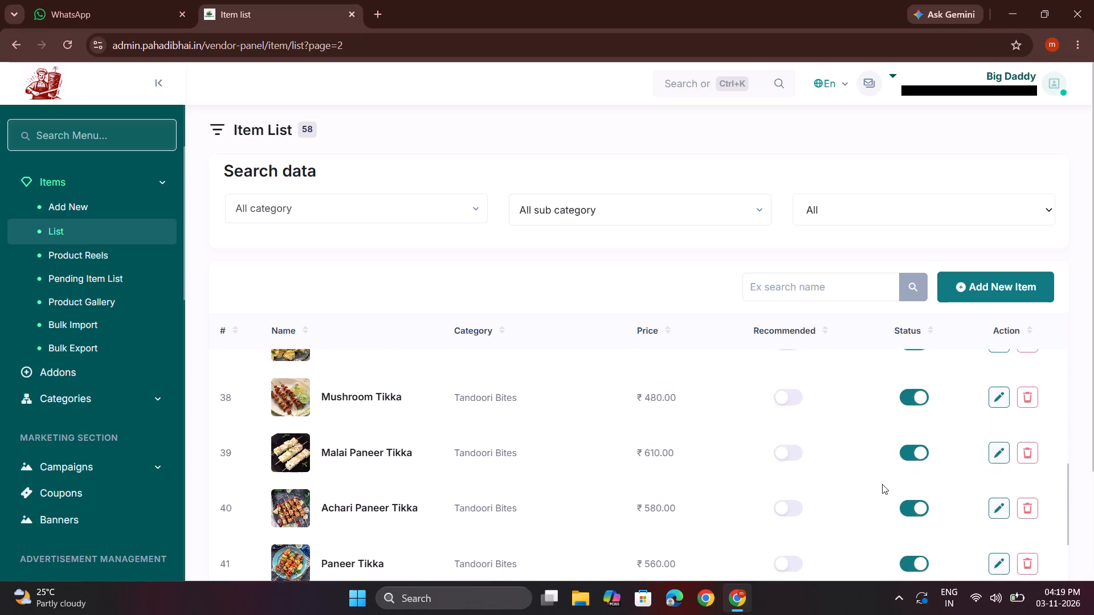
scroll(882, 484, "down", 1)
left_click(996, 384)
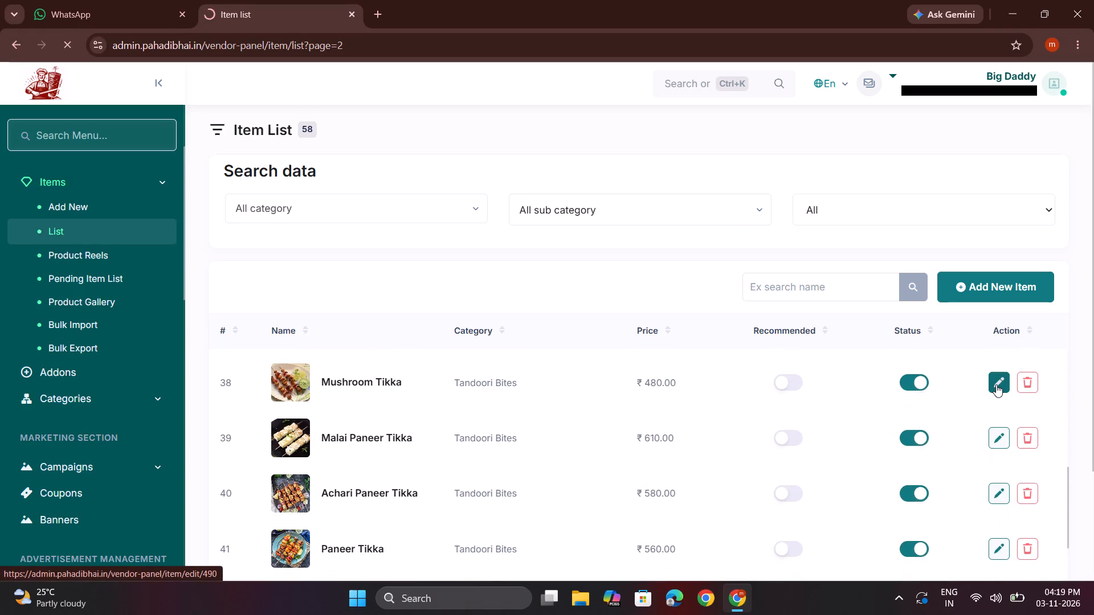
Set Mushroom Tikka's discount type to Amount (₹) and its unit price to ₹490, and submit the update.
scroll(676, 464, "down", 9)
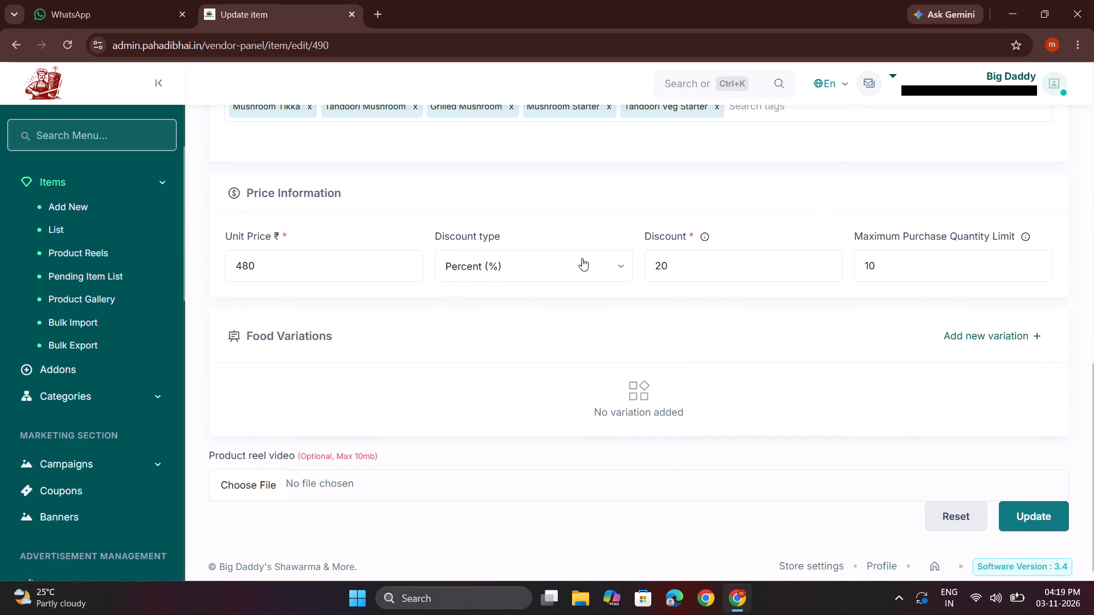
left_click(473, 255)
left_click(457, 348)
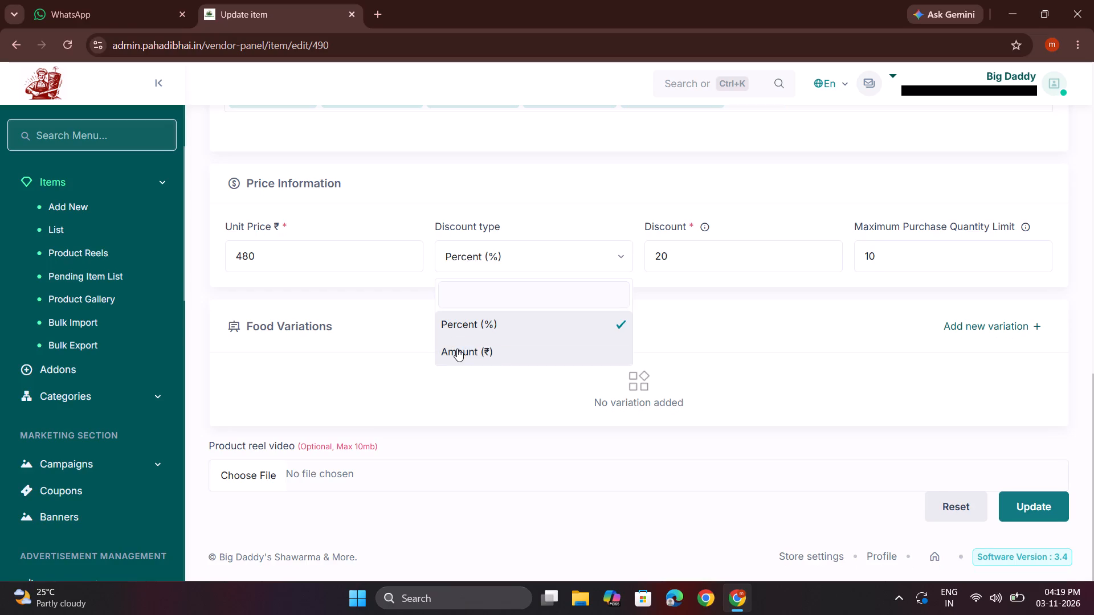
left_click(262, 263)
key("Left")
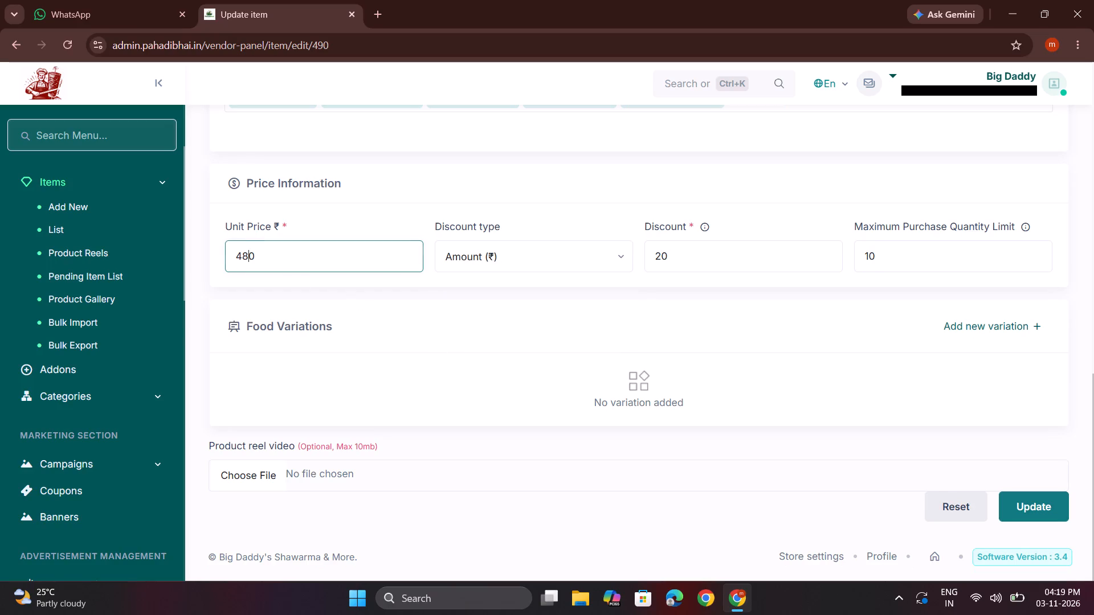
key("BackSpace")
key("9")
left_click(1034, 507)
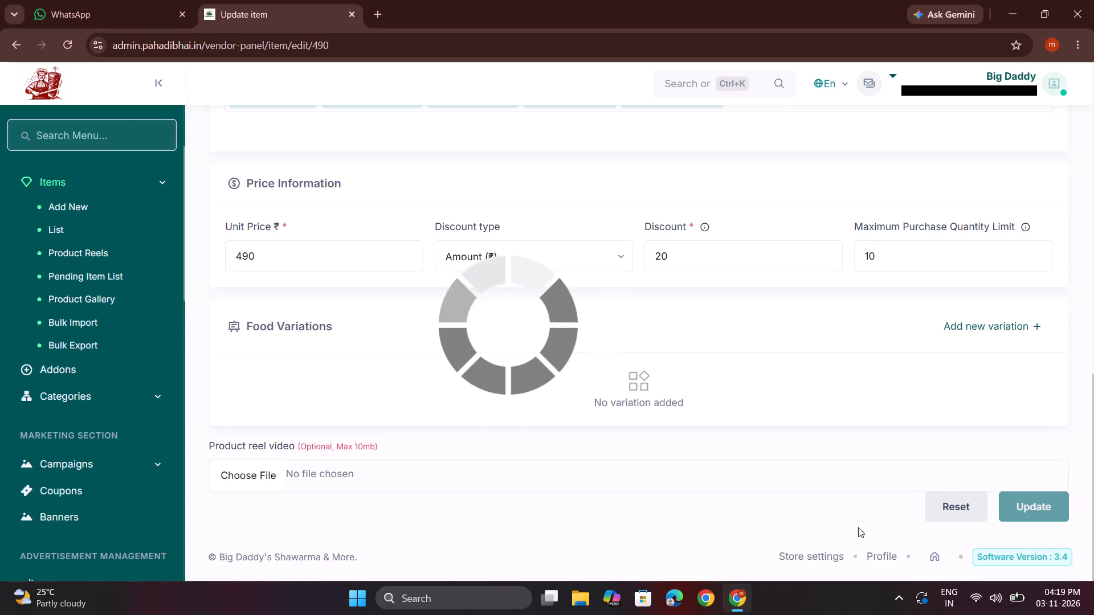
Go back to page 2 of the full item list and open Malai Paneer Tikka for editing.
left_click(64, 231)
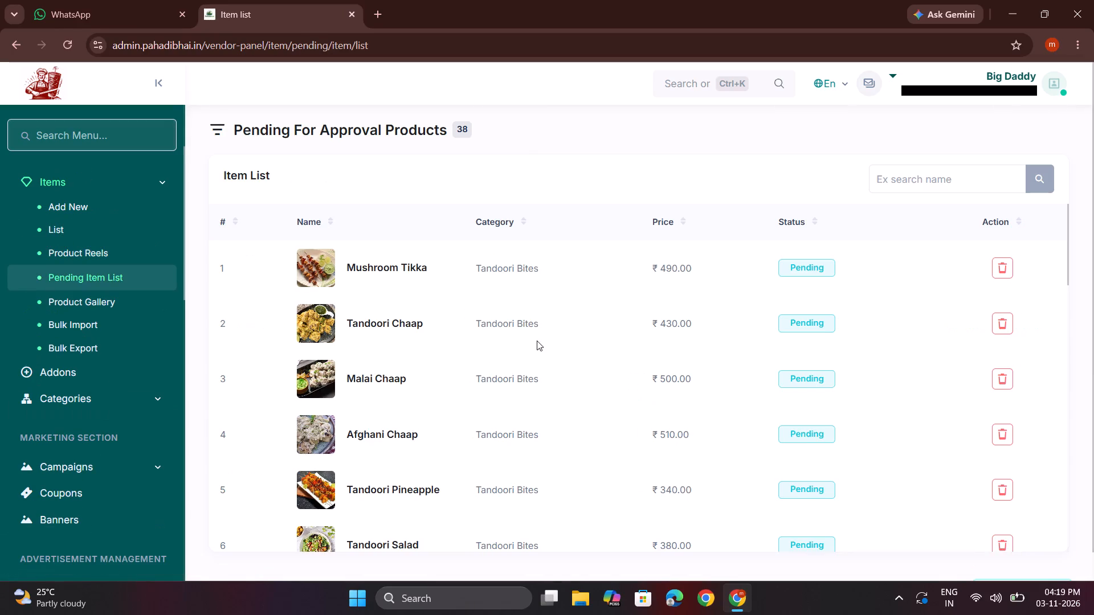
left_click(71, 233)
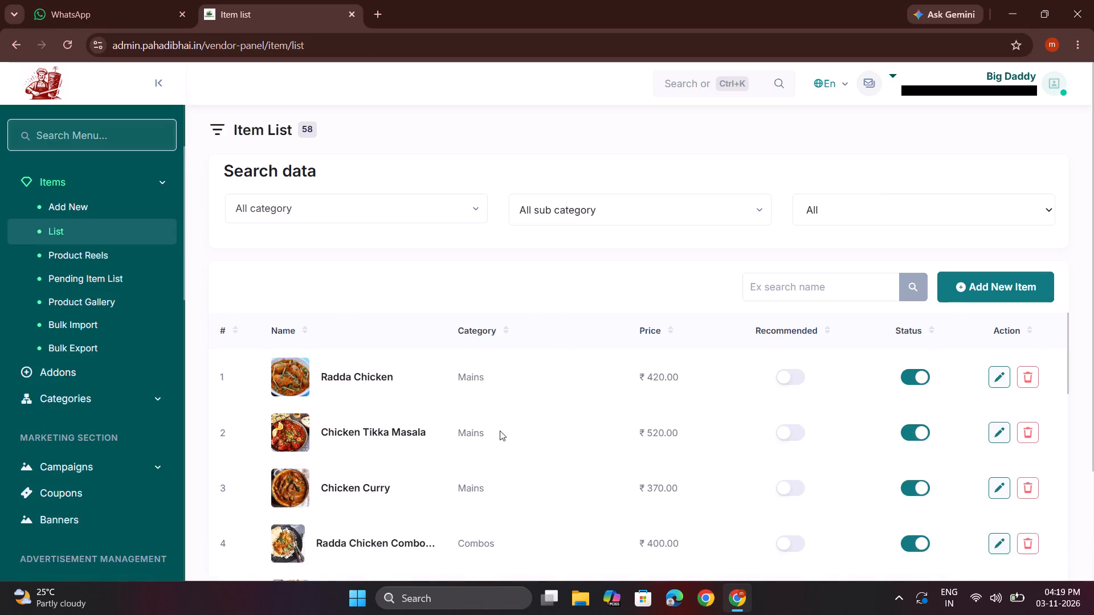
scroll(500, 430, "down", 12)
scroll(500, 430, "down", 10)
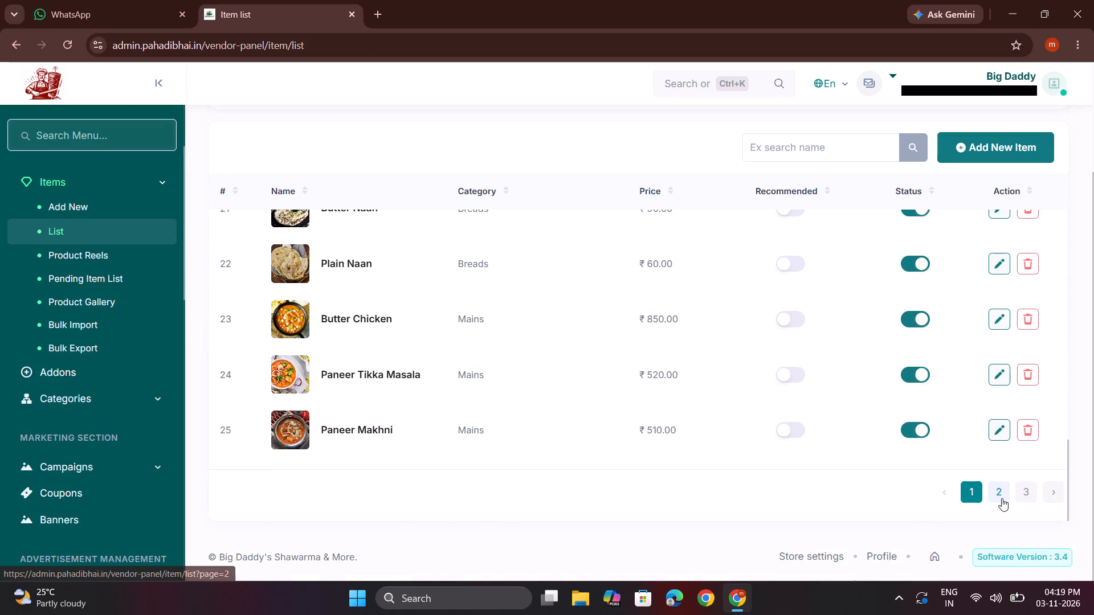
left_click(1002, 498)
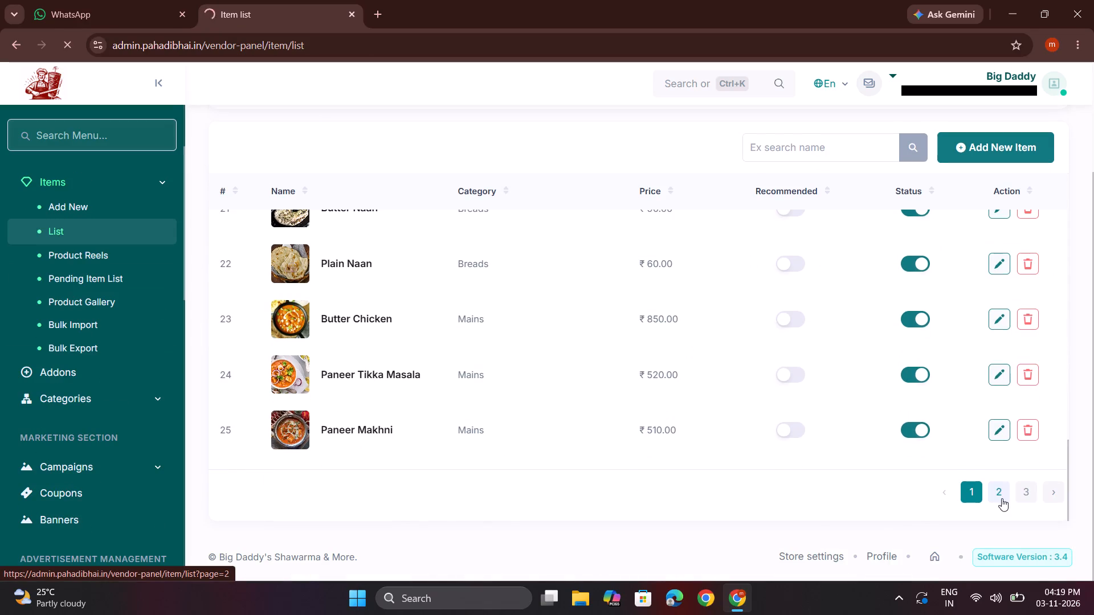
scroll(489, 497, "down", 8)
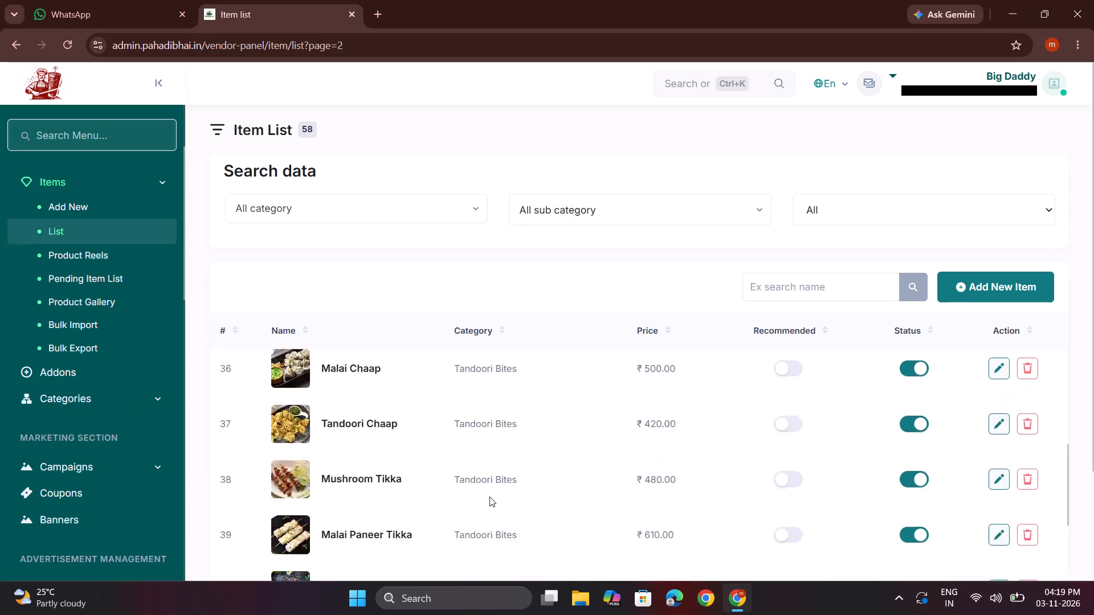
scroll(489, 497, "down", 1)
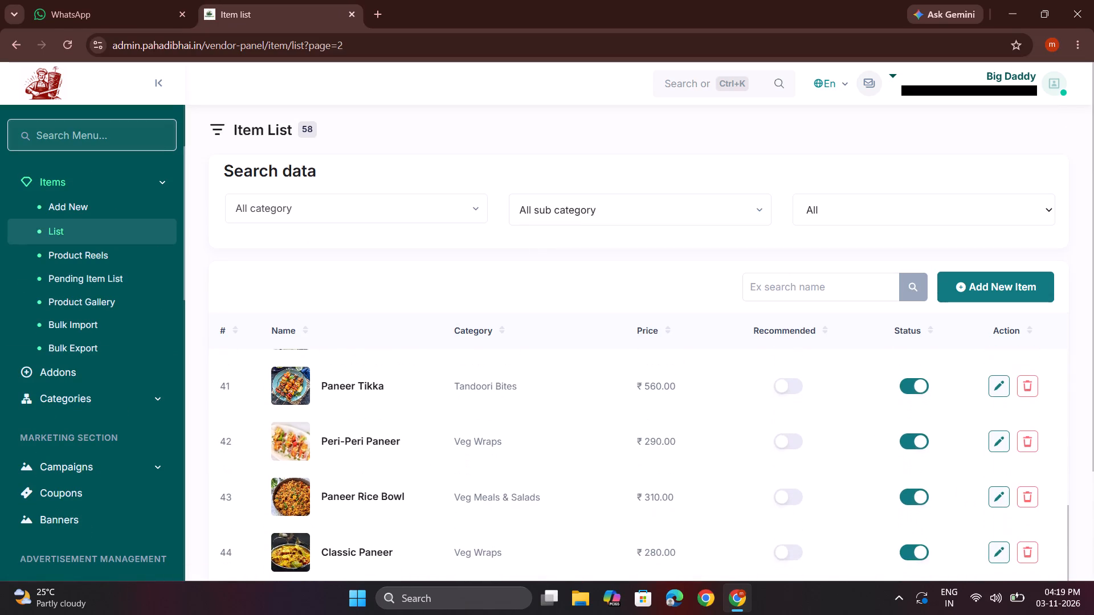
scroll(489, 497, "up", 2)
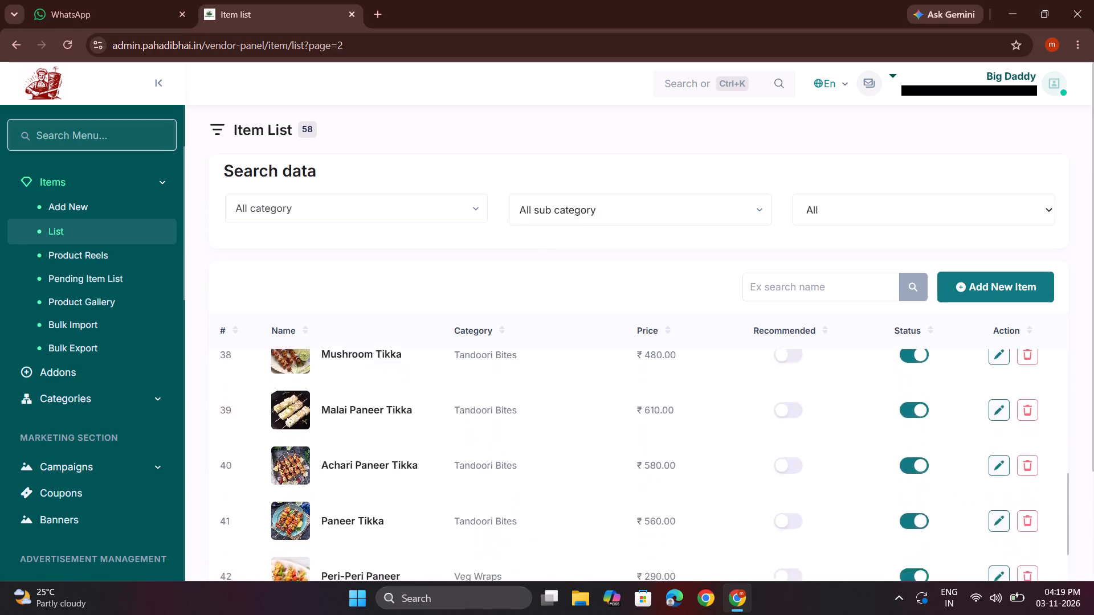
scroll(489, 497, "up", 1)
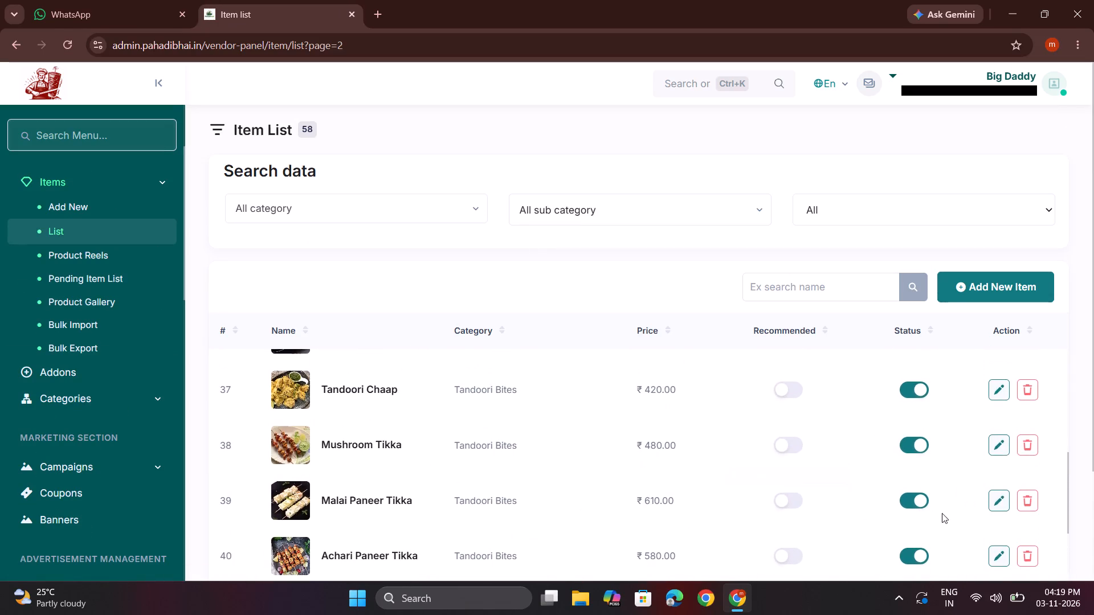
left_click(1005, 500)
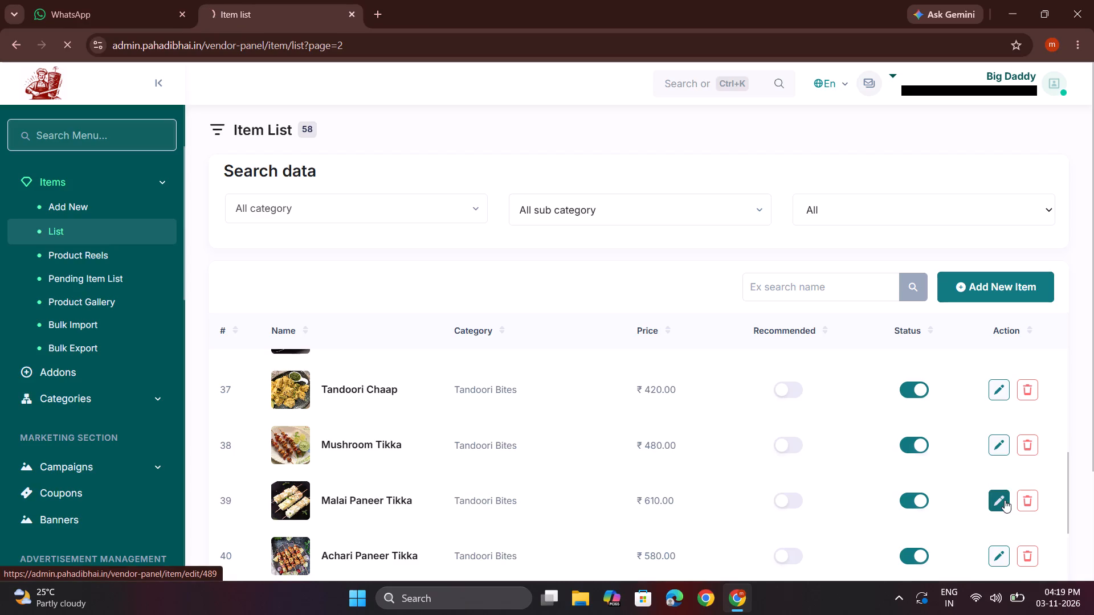
Set Malai Paneer Tikka's discount type to Amount (₹) and its discount to 20, and submit the update.
scroll(657, 445, "down", 4)
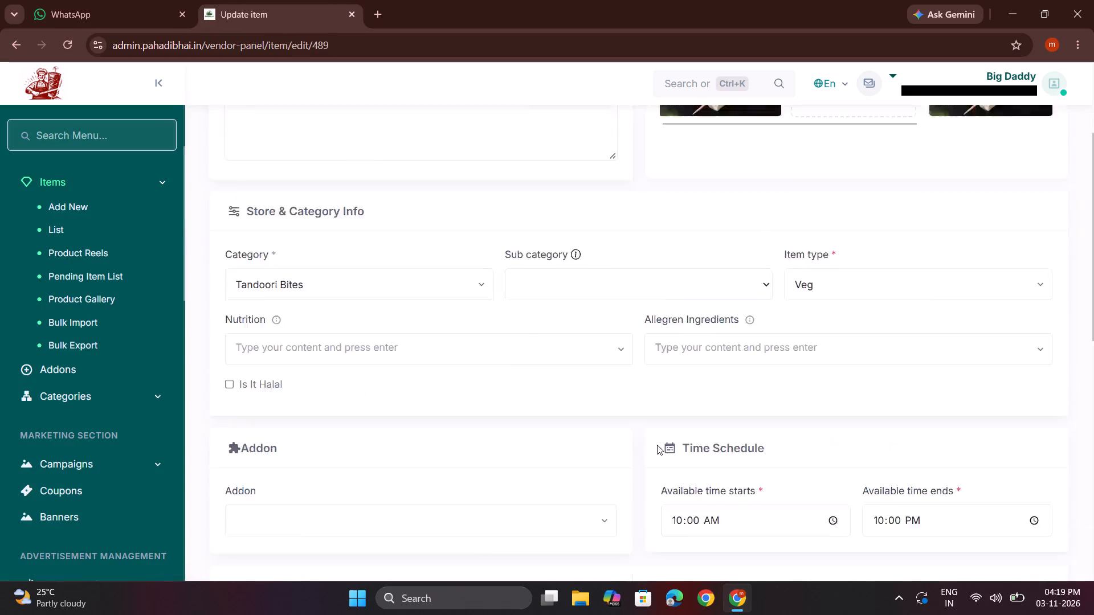
scroll(657, 445, "down", 4)
left_click_drag(556, 272, 545, 363)
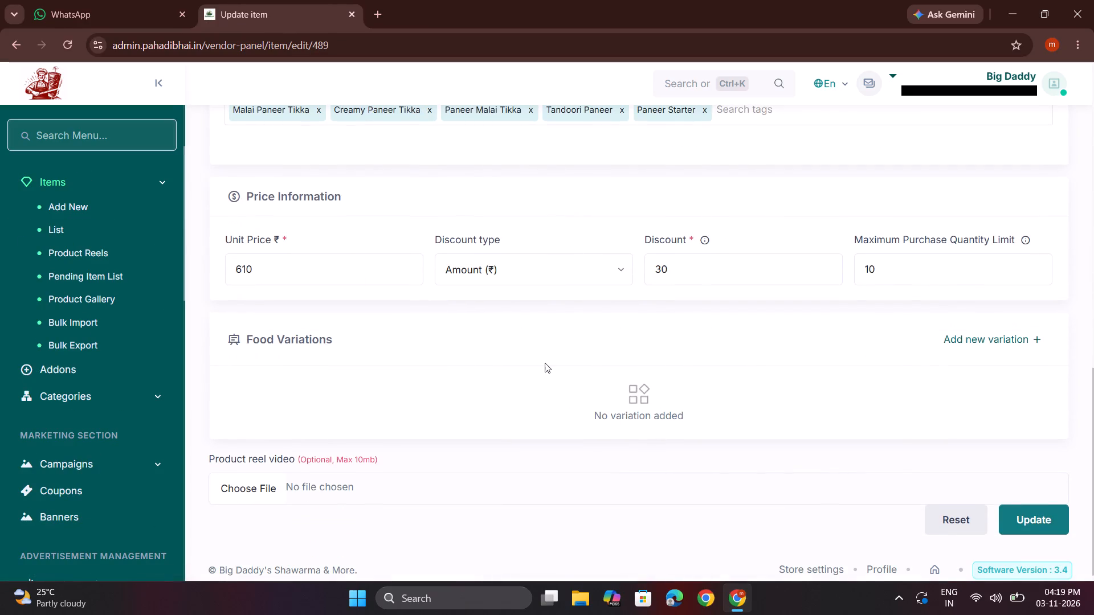
left_click(545, 363)
left_click(680, 252)
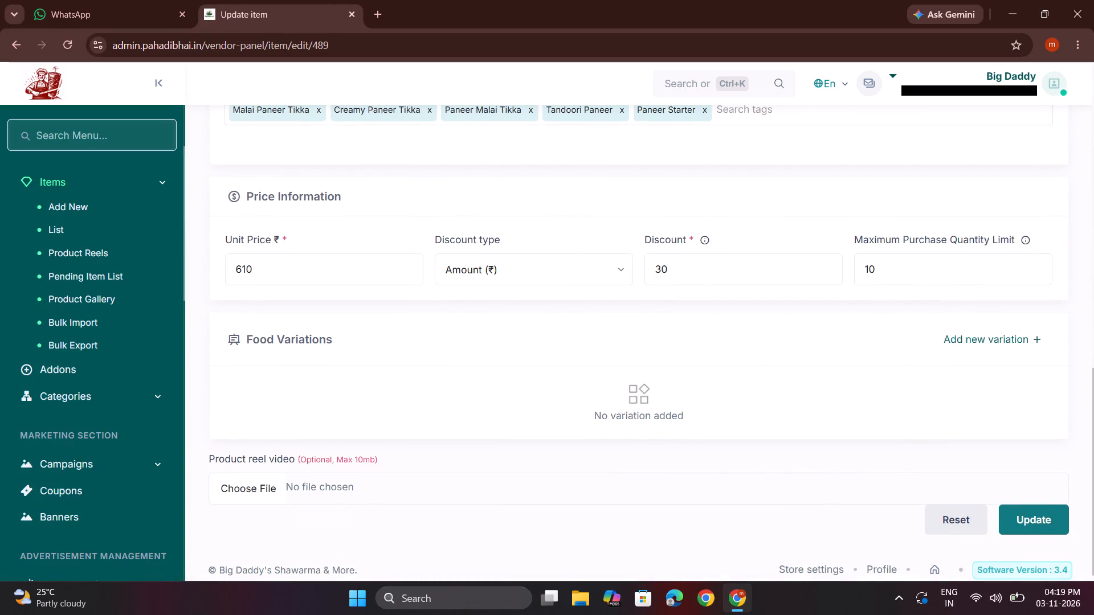
left_click(689, 255)
key("Left")
key("BackSpace")
key("4")
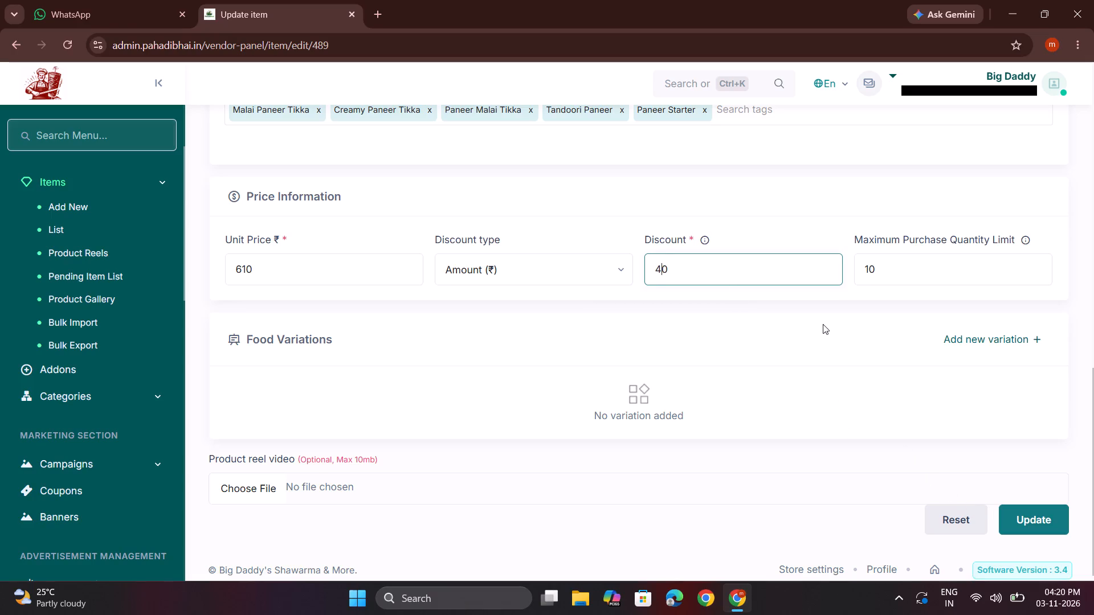
key("BackSpace")
key("ctrl+z")
key("ctrl+z")
key("BackSpace")
key("2")
left_click(1041, 507)
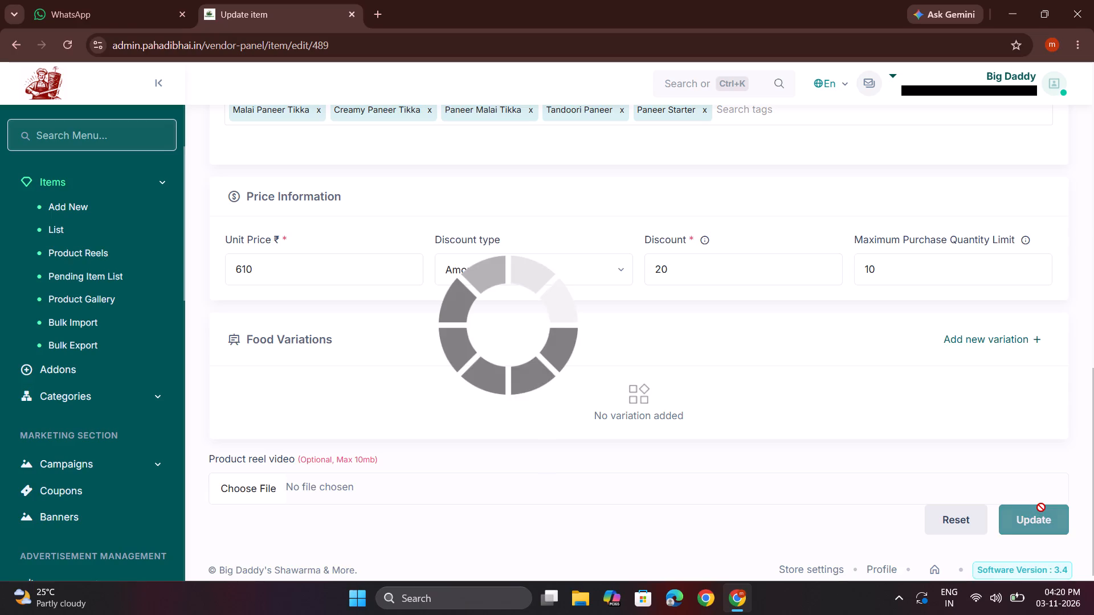
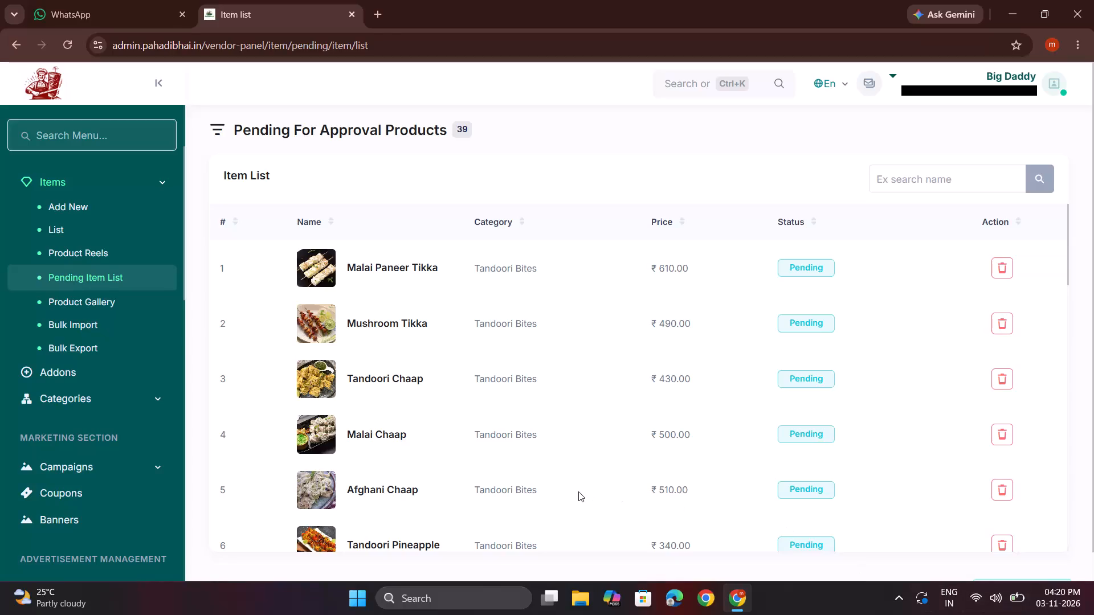
Return to page 2 of the full item list and open Achari Paneer Tikka for editing.
left_click(92, 233)
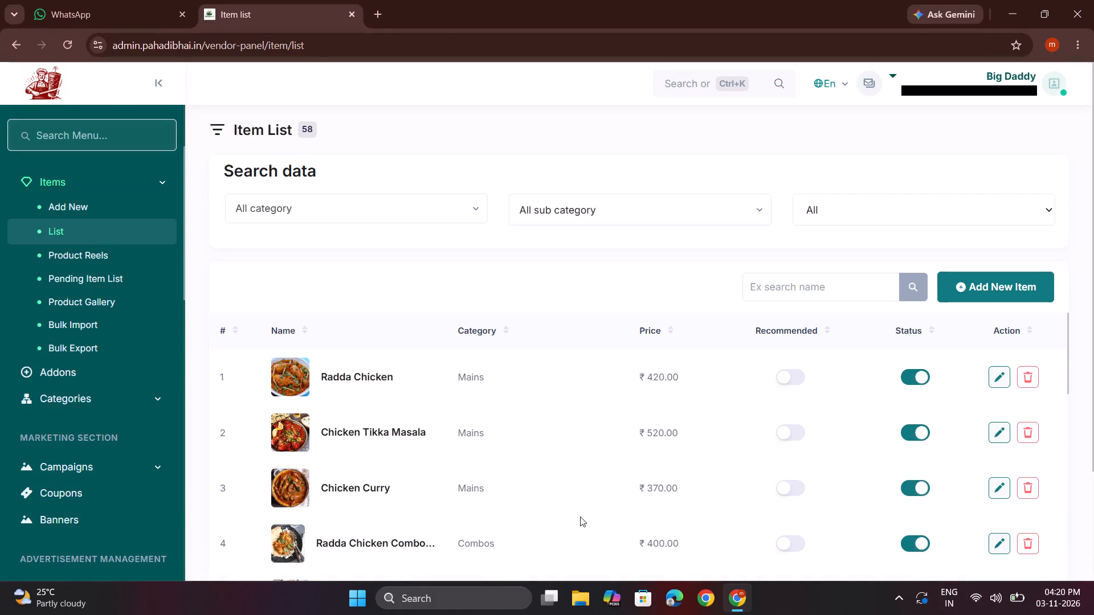
scroll(580, 516, "down", 11)
scroll(580, 516, "down", 10)
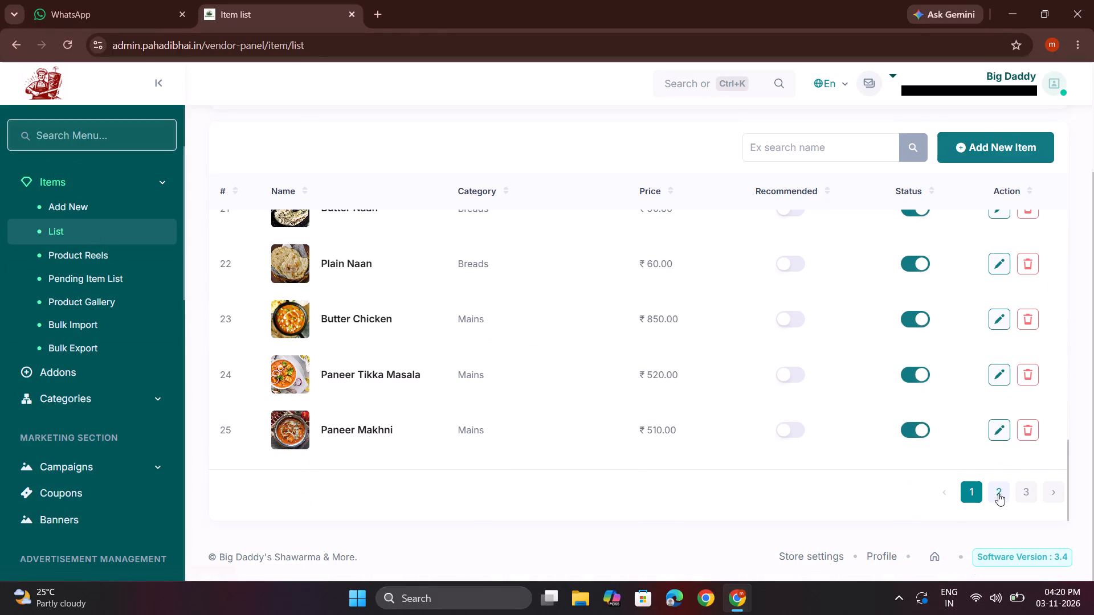
left_click(998, 493)
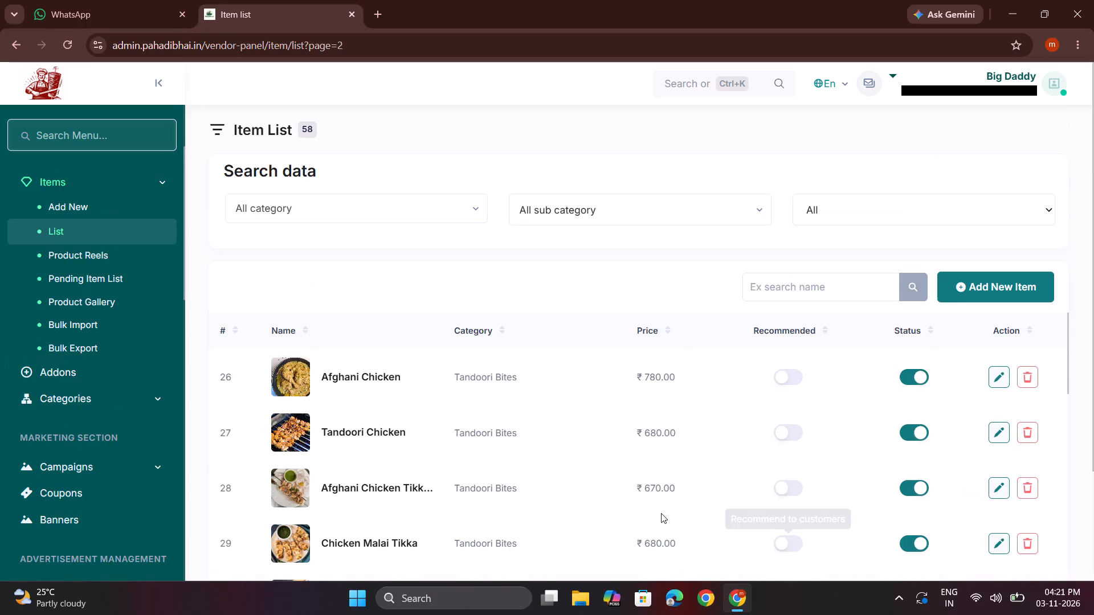
scroll(661, 513, "down", 8)
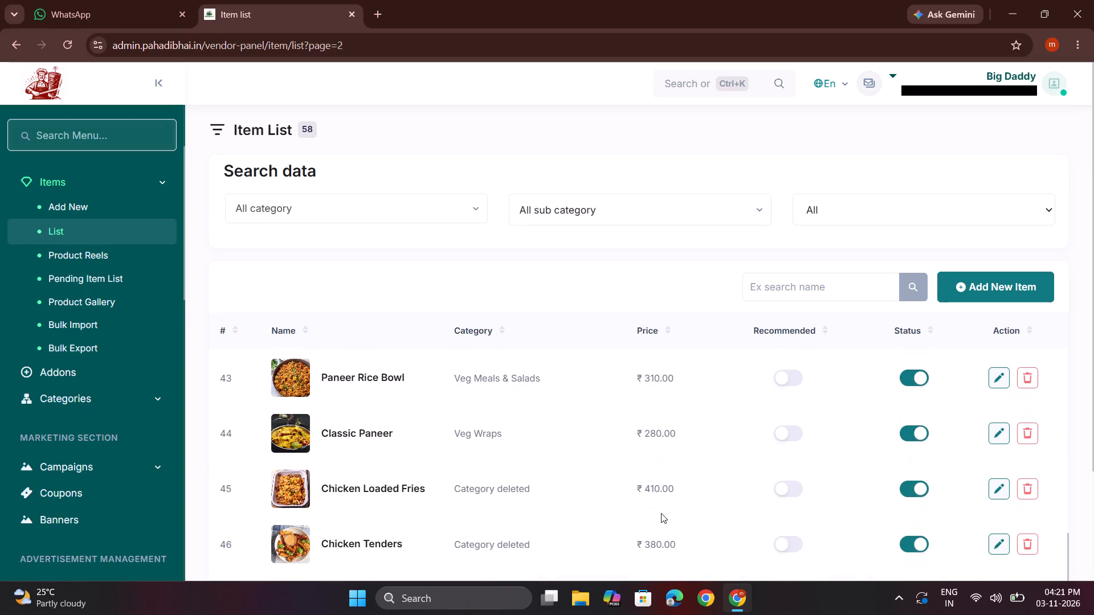
scroll(661, 513, "up", 1)
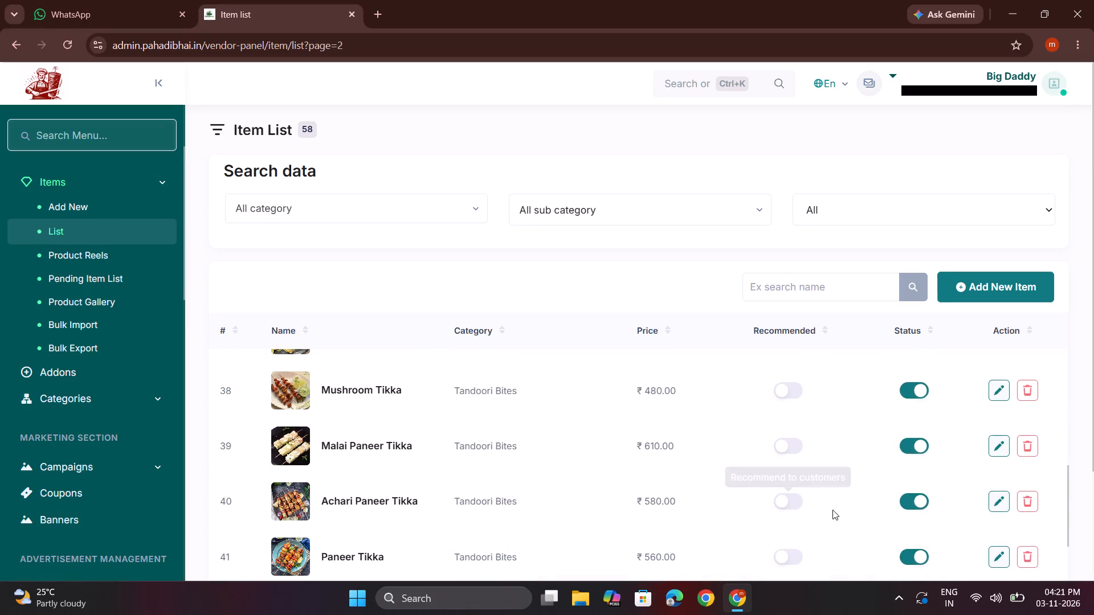
left_click(993, 497)
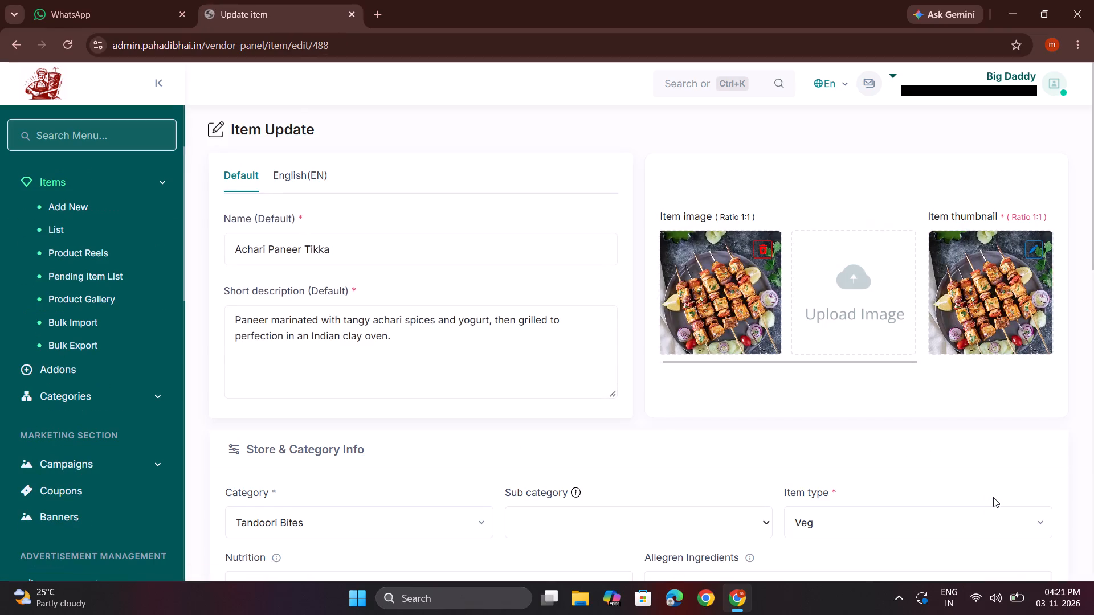
Set Achari Paneer Tikka's discount to 30 and submit the update.
scroll(831, 507, "down", 7)
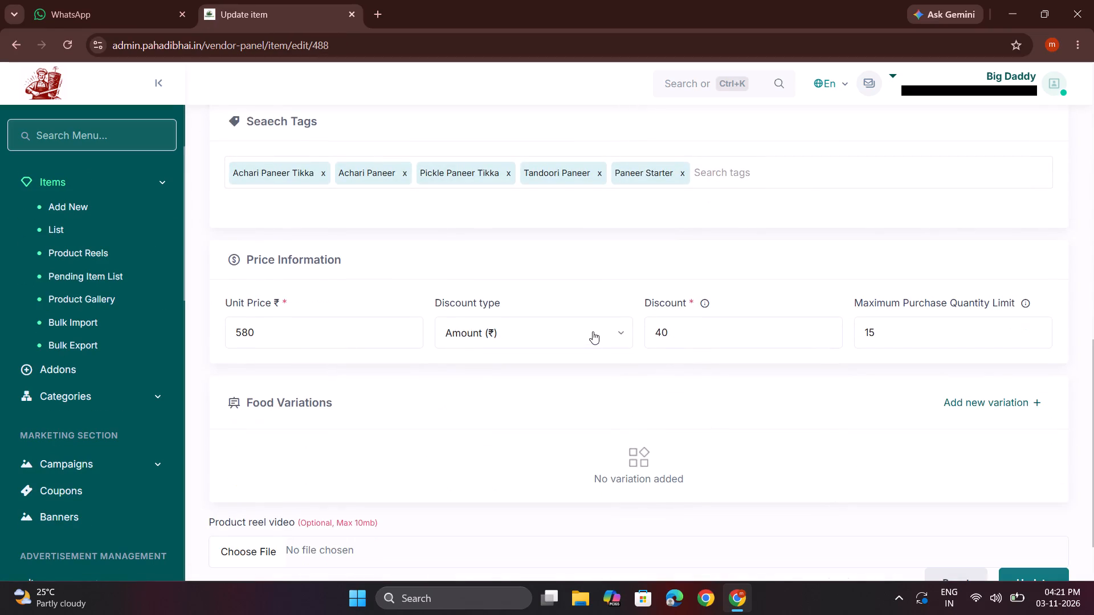
left_click(691, 347)
key("Left")
key("BackSpace")
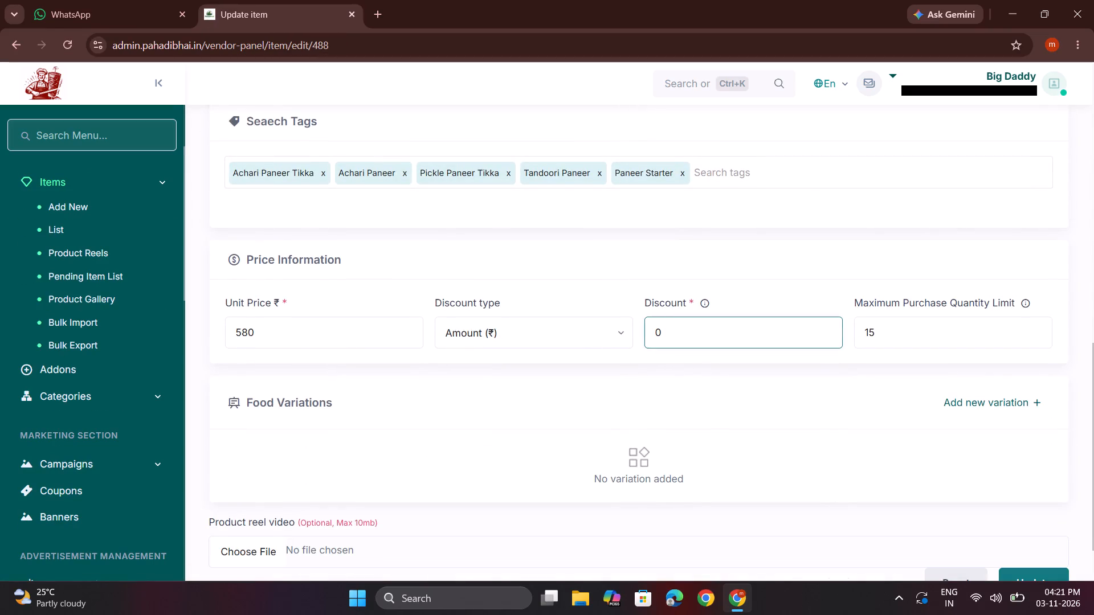
key("3")
scroll(768, 416, "down", 7)
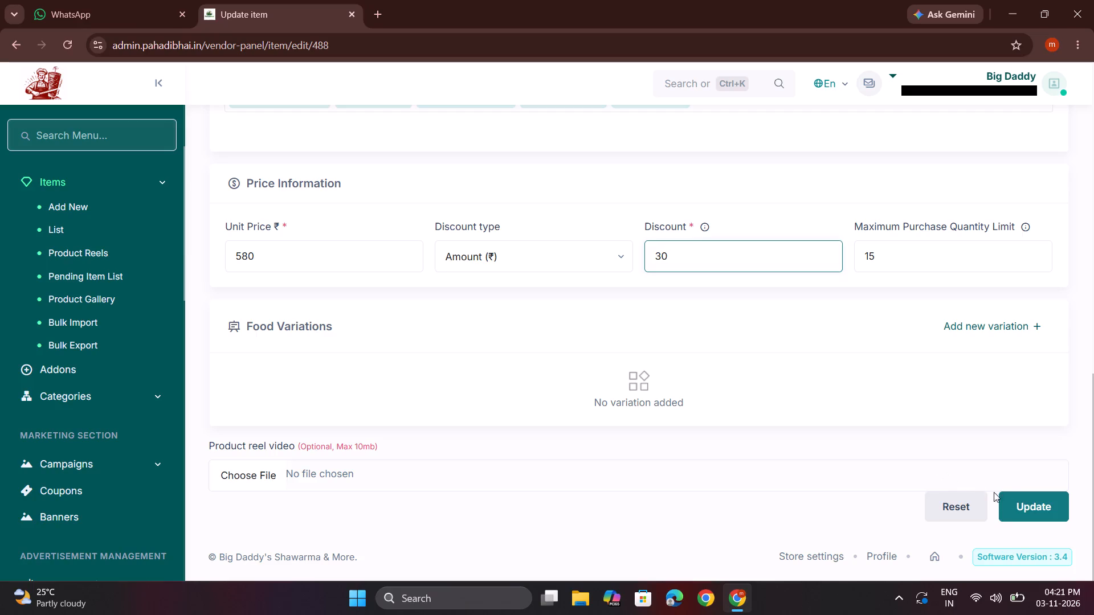
left_click(1012, 501)
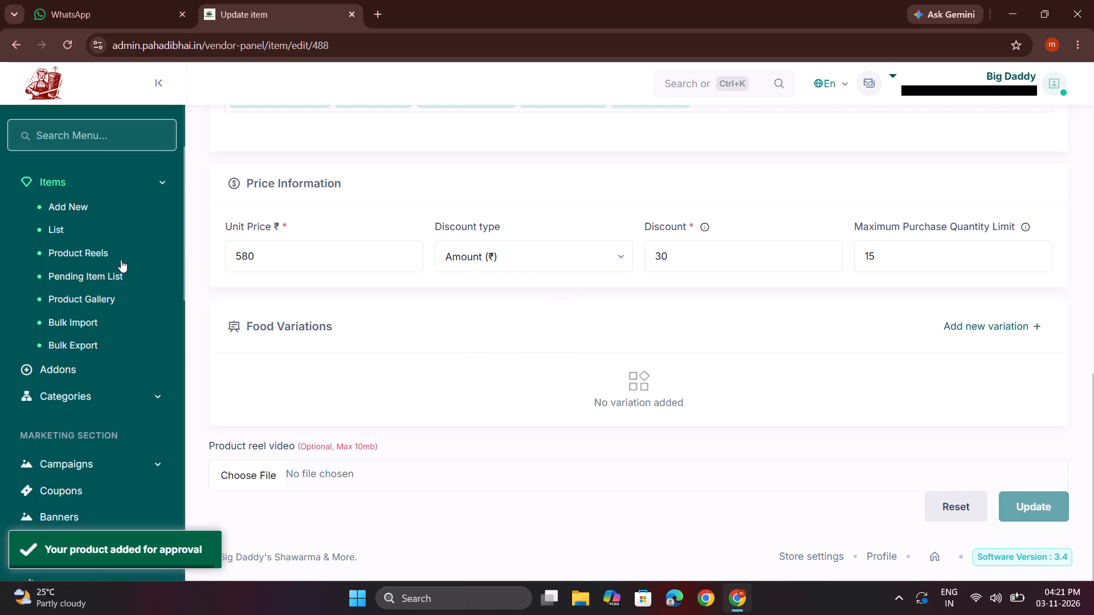
Go back to page 2 of the full item list and open Paneer Tikka for editing.
left_click(58, 229)
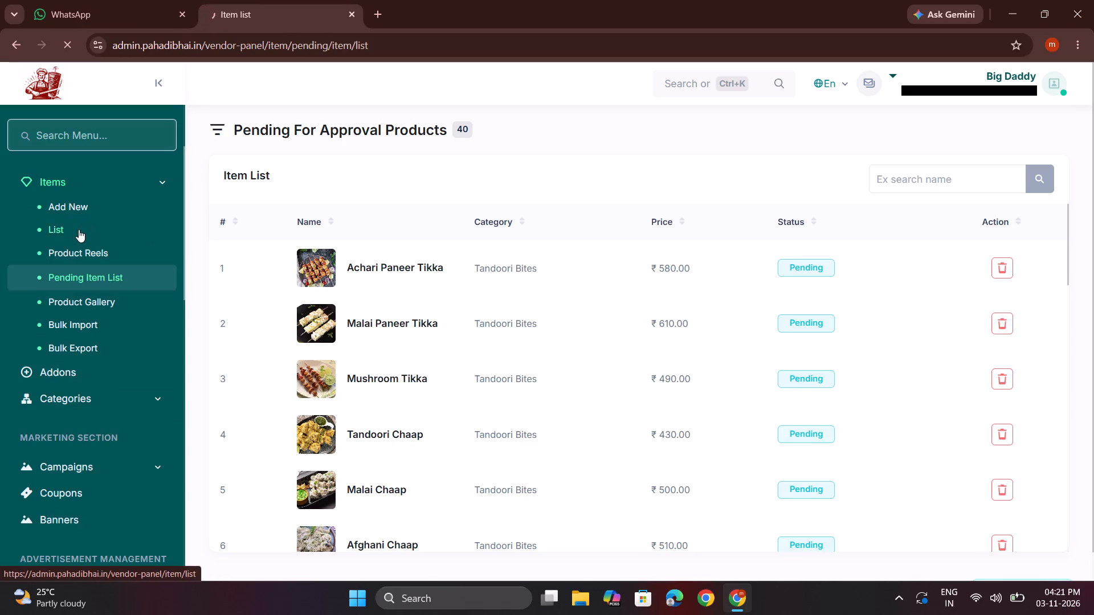
left_click(79, 229)
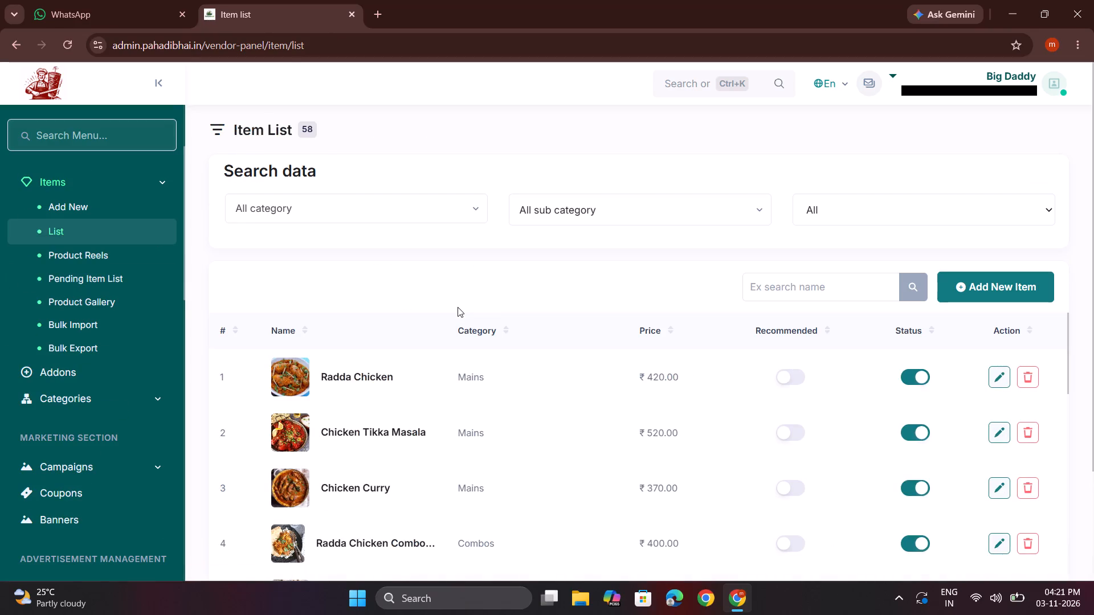
scroll(515, 416, "down", 11)
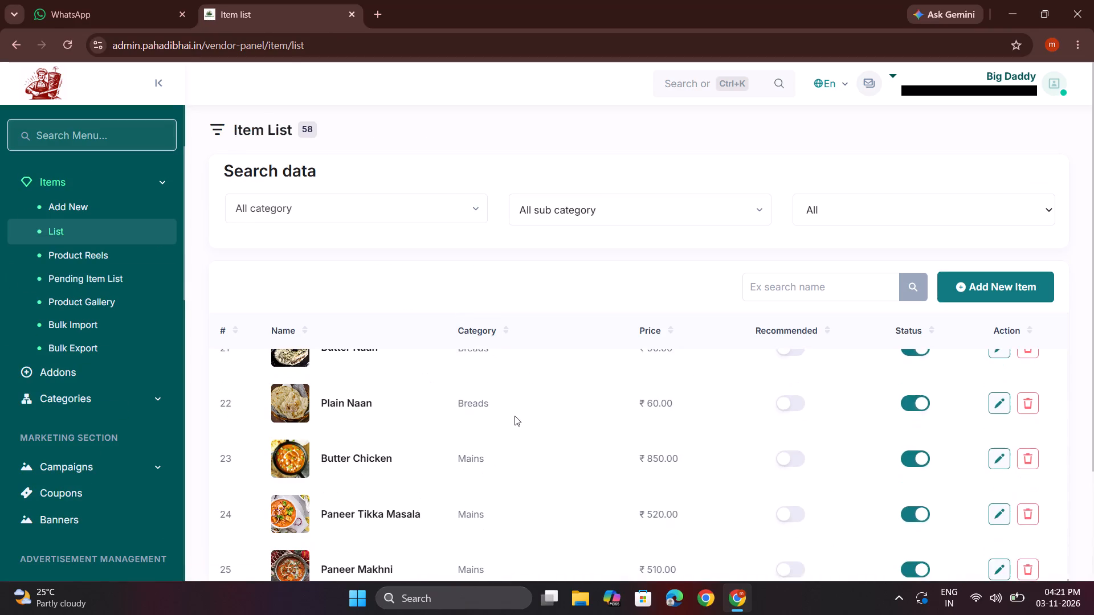
scroll(515, 416, "down", 9)
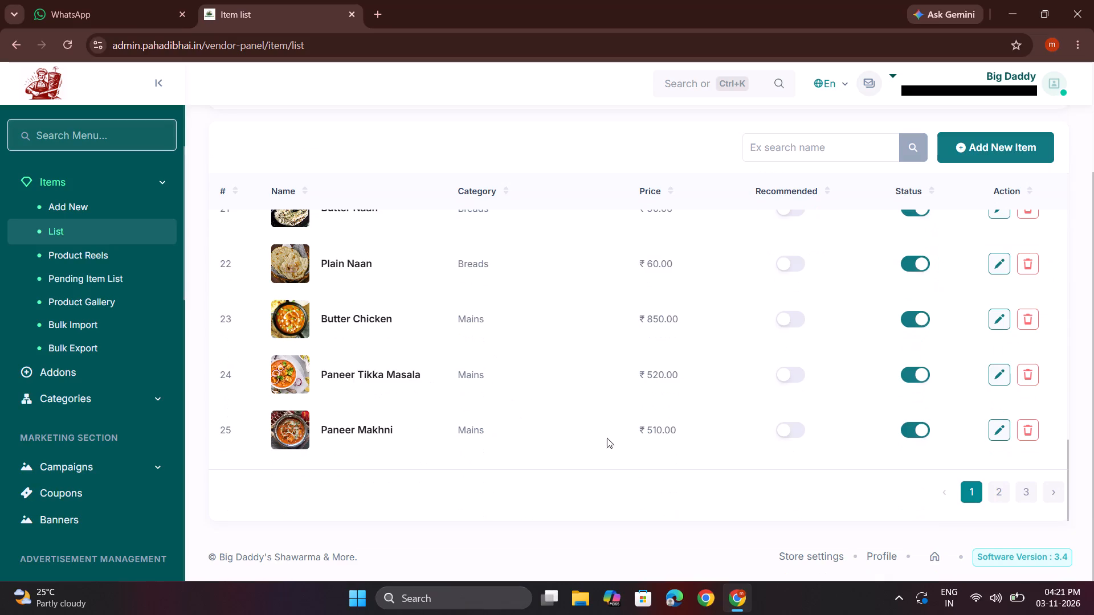
left_click(1005, 494)
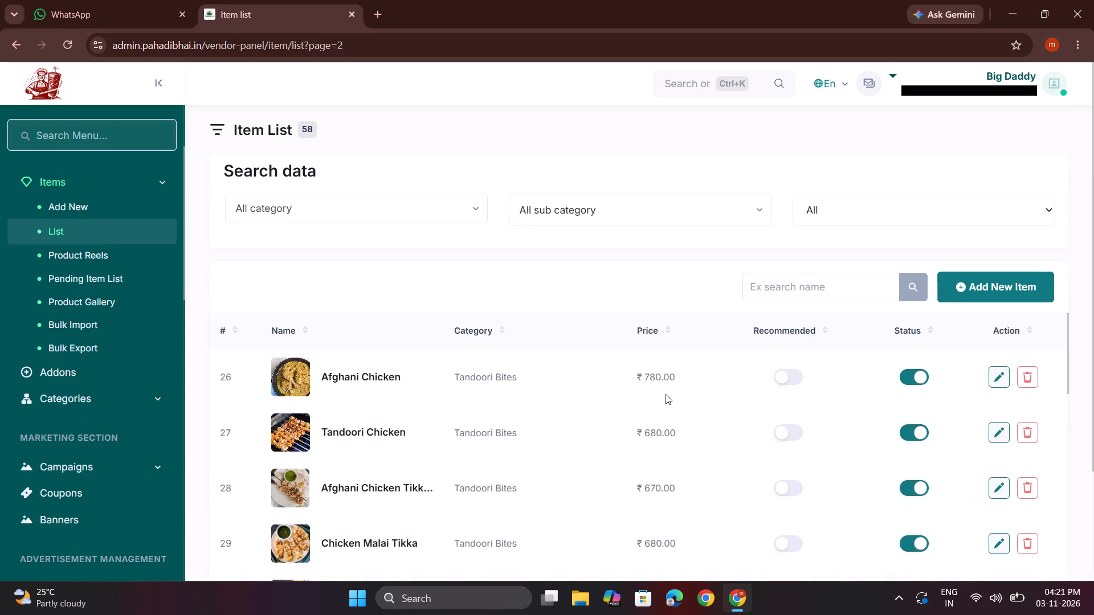
scroll(666, 394, "down", 3)
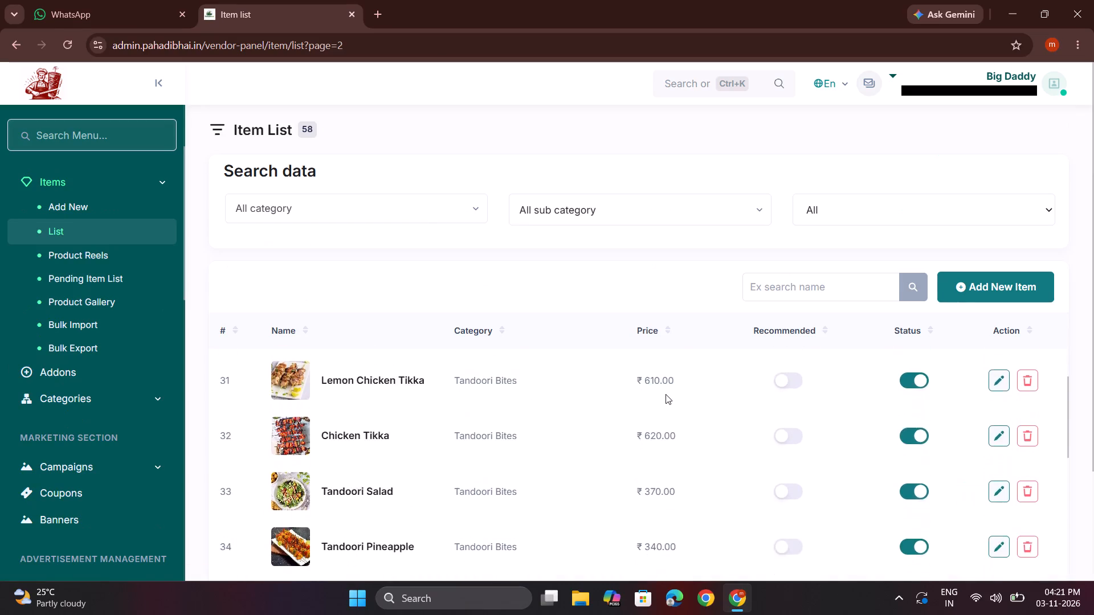
scroll(666, 394, "down", 4)
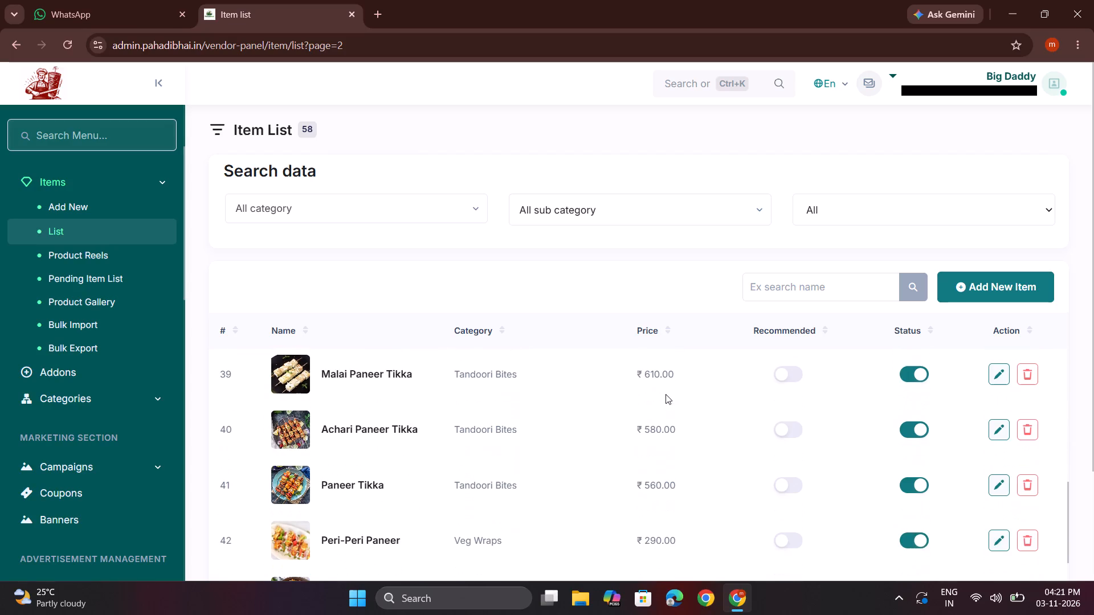
scroll(666, 394, "down", 1)
scroll(530, 463, "down", 1)
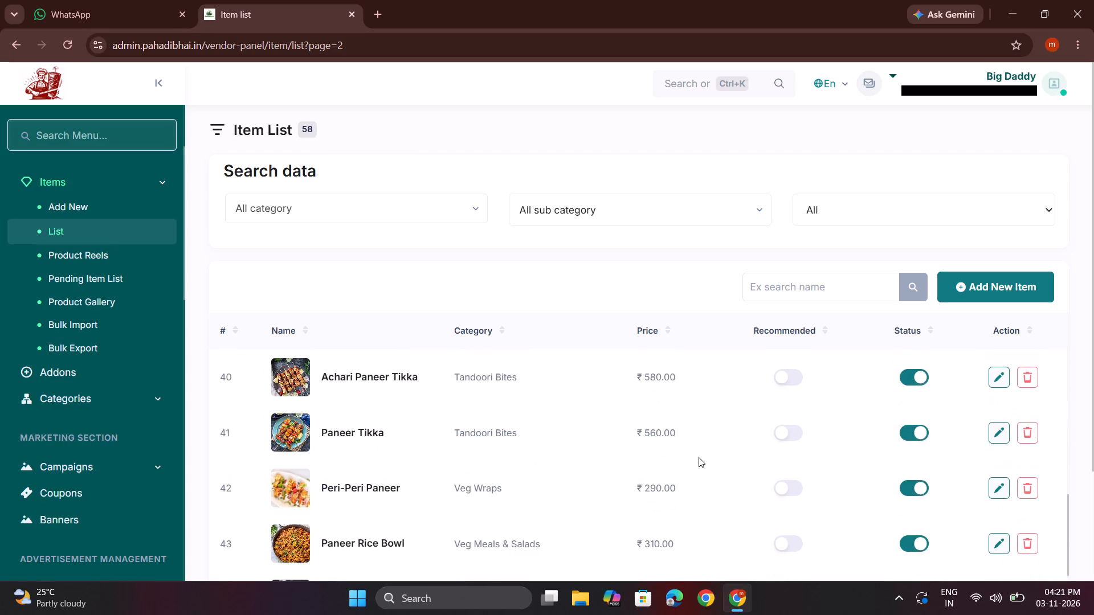
left_click(993, 436)
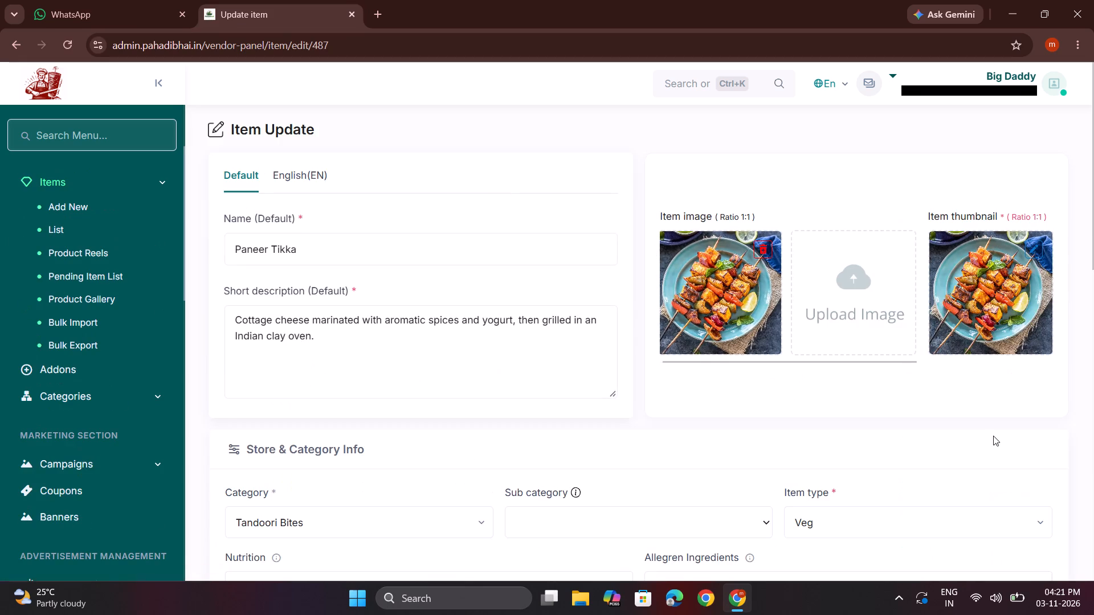
Set Paneer Tikka's discount to 30 and submit the update.
scroll(680, 487, "down", 10)
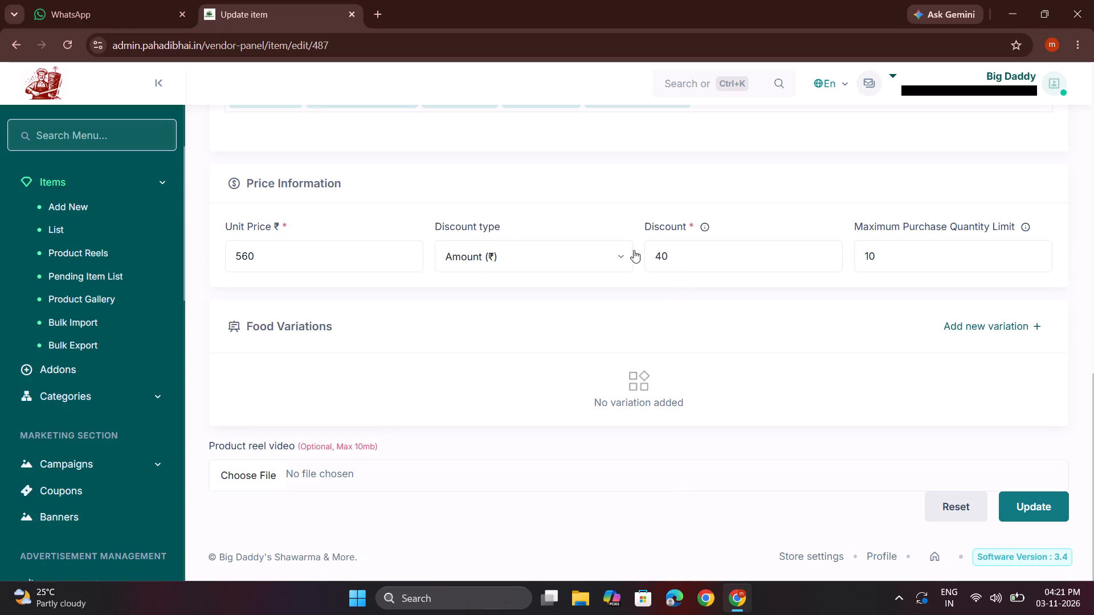
left_click(659, 258)
key("BackSpace")
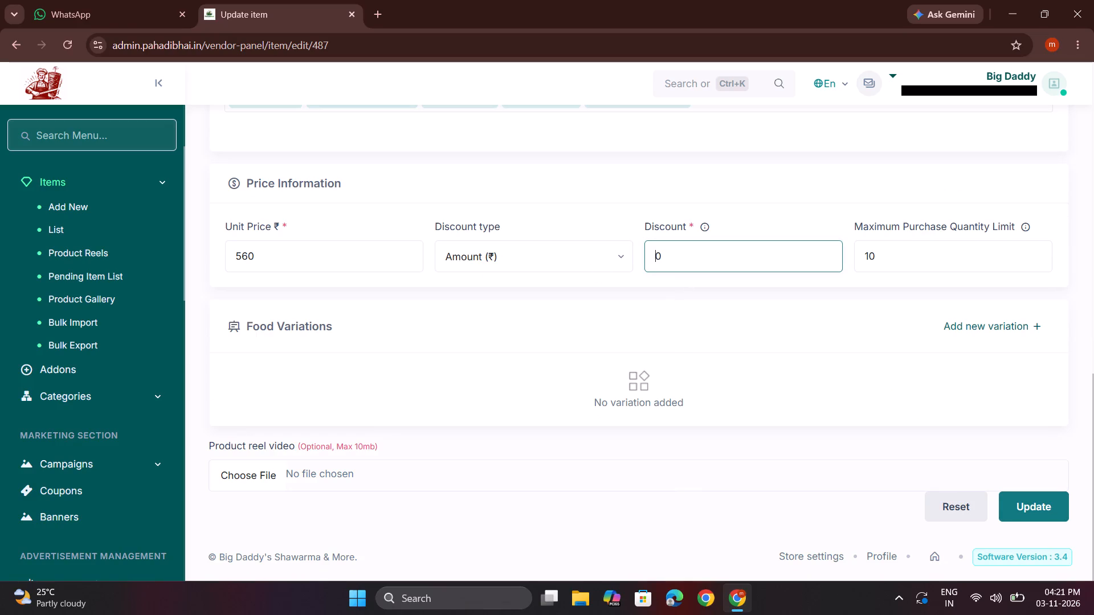
key("3")
left_click(1031, 505)
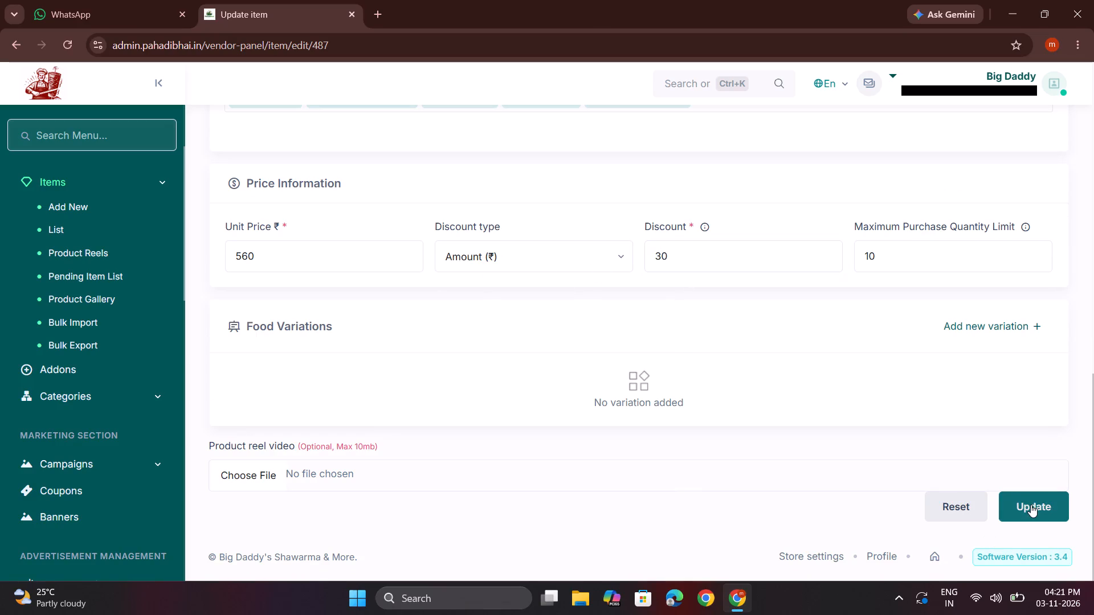
Return to page 2 of the full item list and open Peri-Peri Paneer in Veg Wraps for editing.
left_click(68, 232)
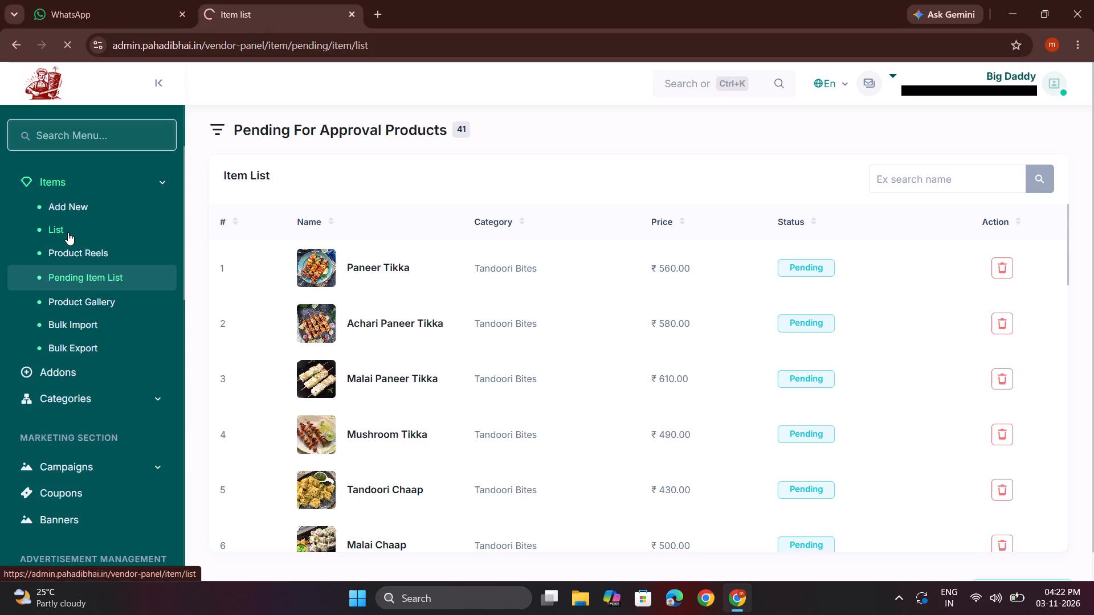
scroll(398, 425, "down", 11)
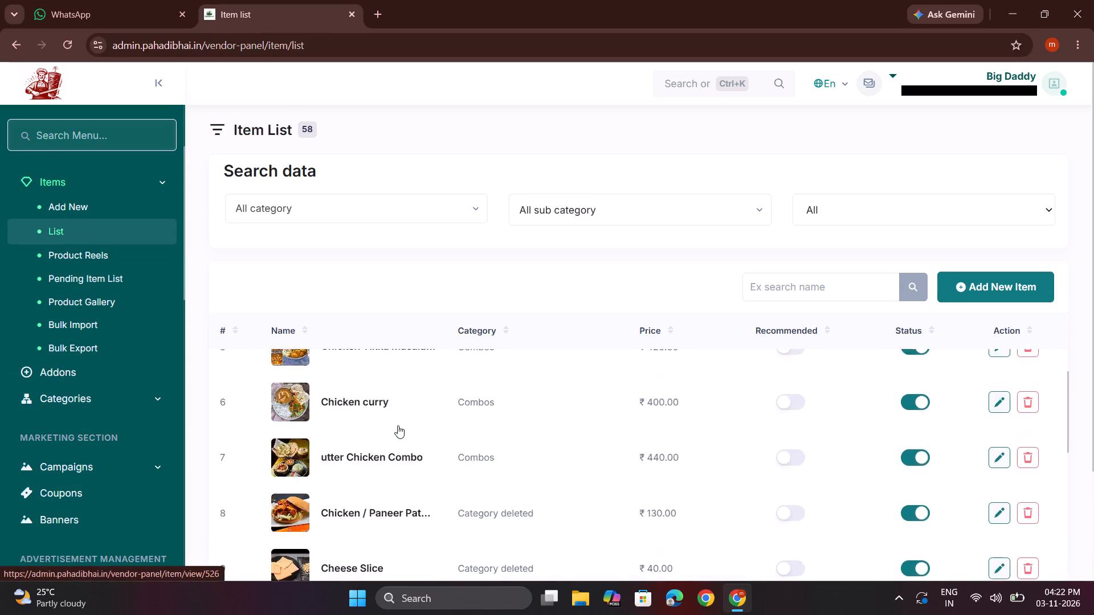
scroll(398, 425, "down", 9)
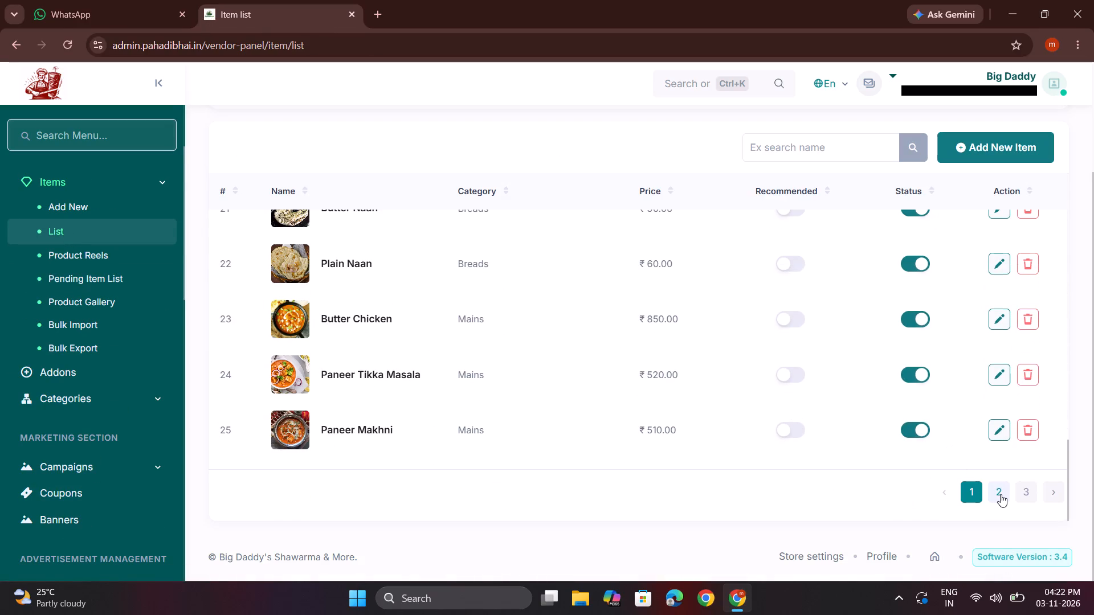
left_click(1001, 494)
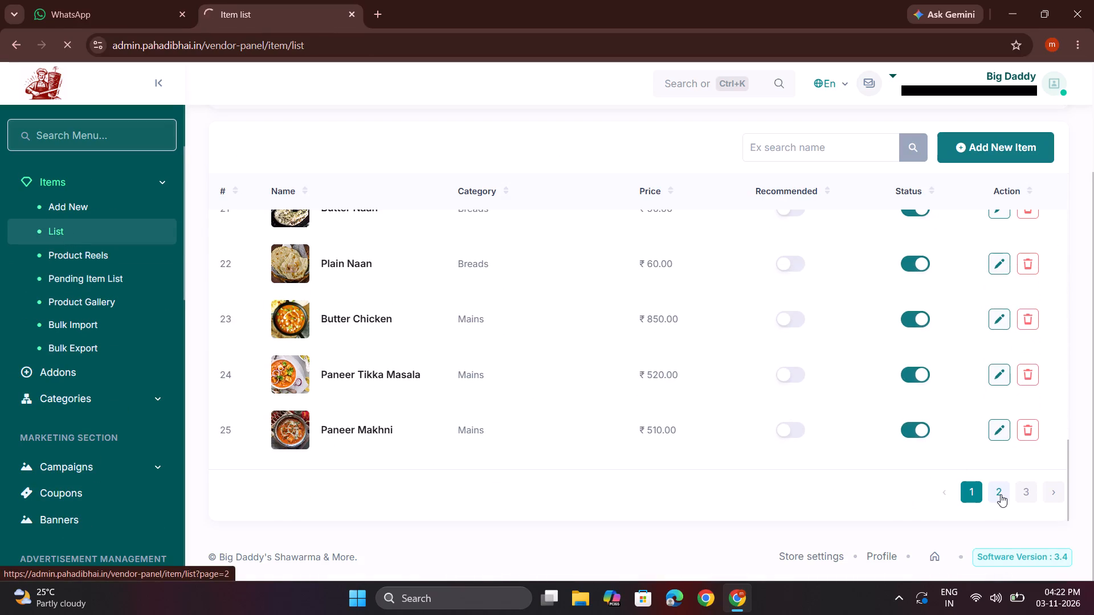
scroll(428, 360, "down", 3)
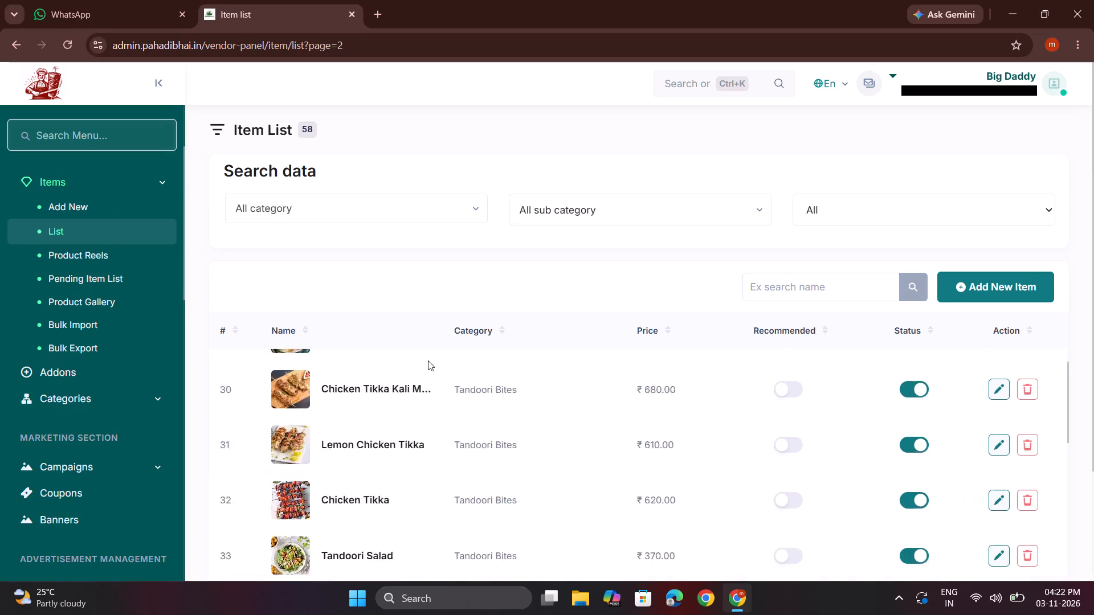
scroll(428, 360, "down", 5)
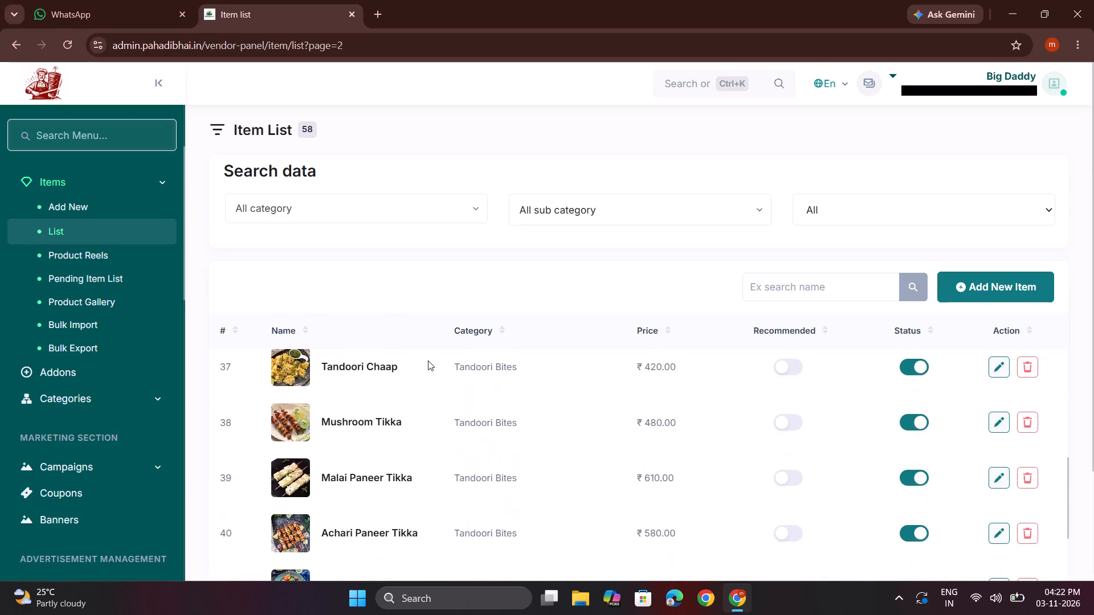
scroll(428, 360, "down", 1)
scroll(587, 472, "down", 1)
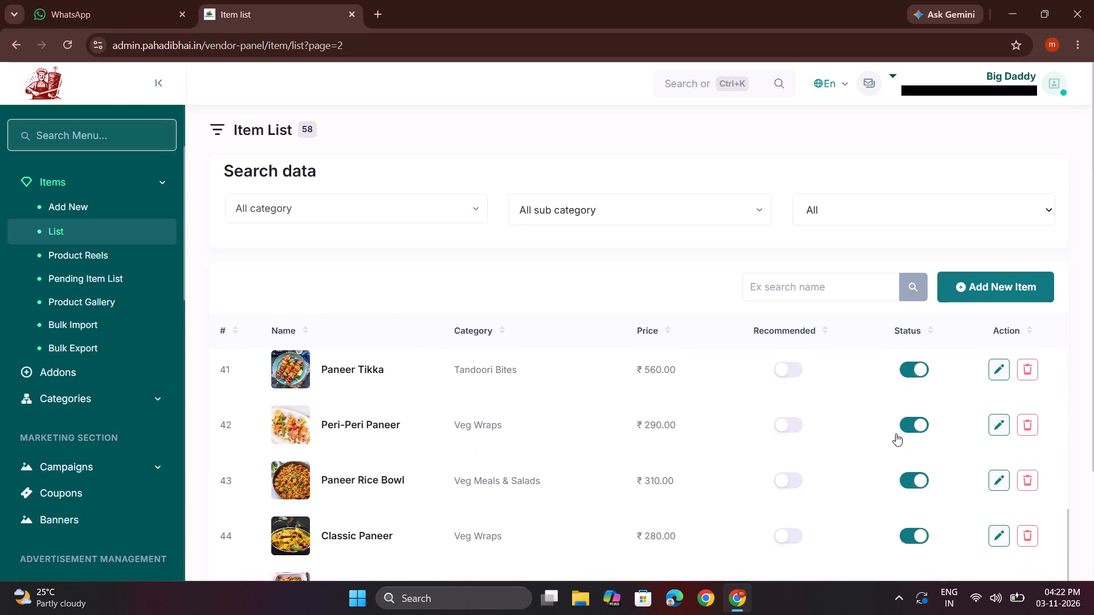
left_click(992, 427)
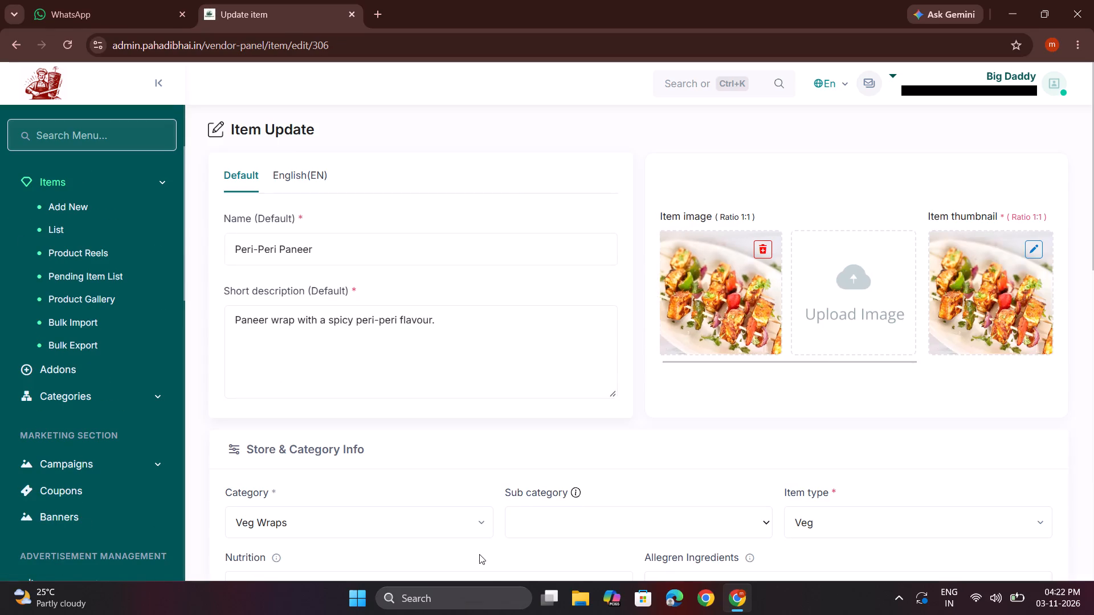
Set Peri-Peri Paneer's discount to 10 and submit the update.
scroll(491, 576, "down", 11)
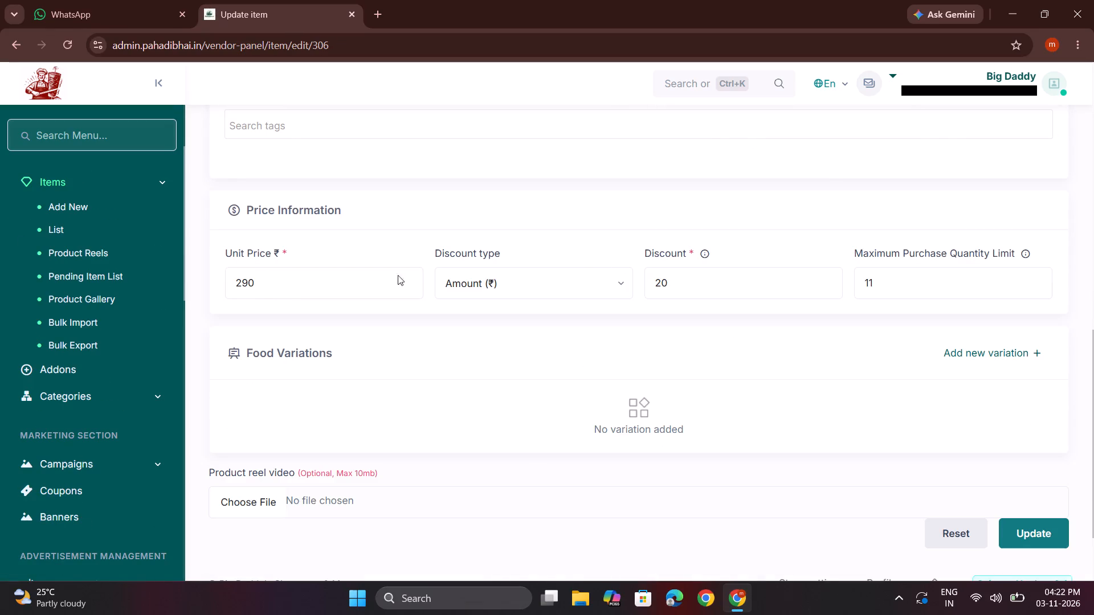
left_click(670, 263)
key("Left")
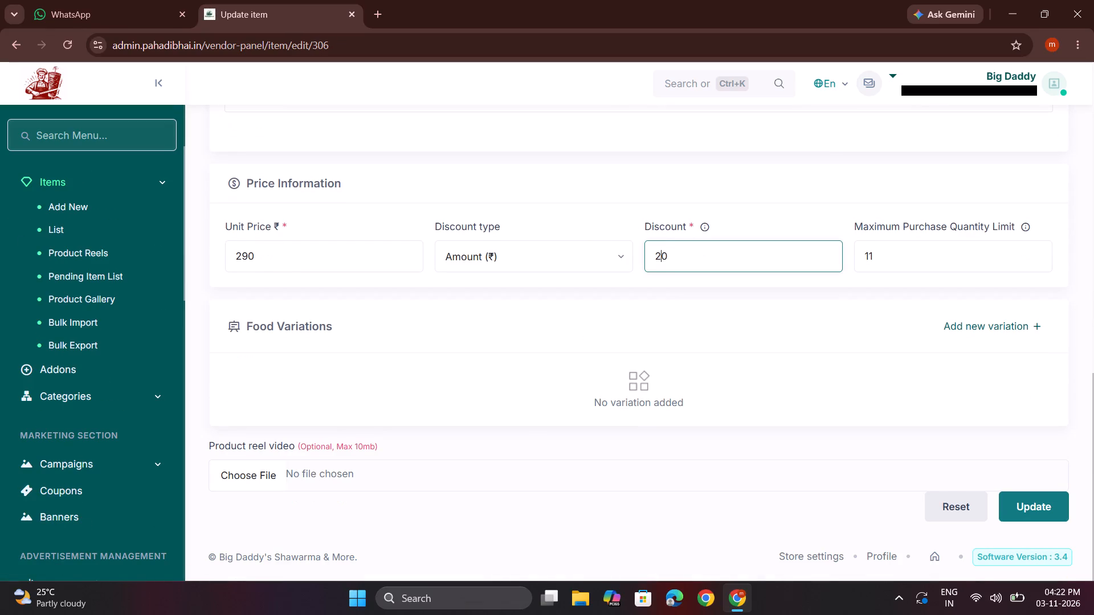
key("BackSpace")
key("1")
left_click(1049, 505)
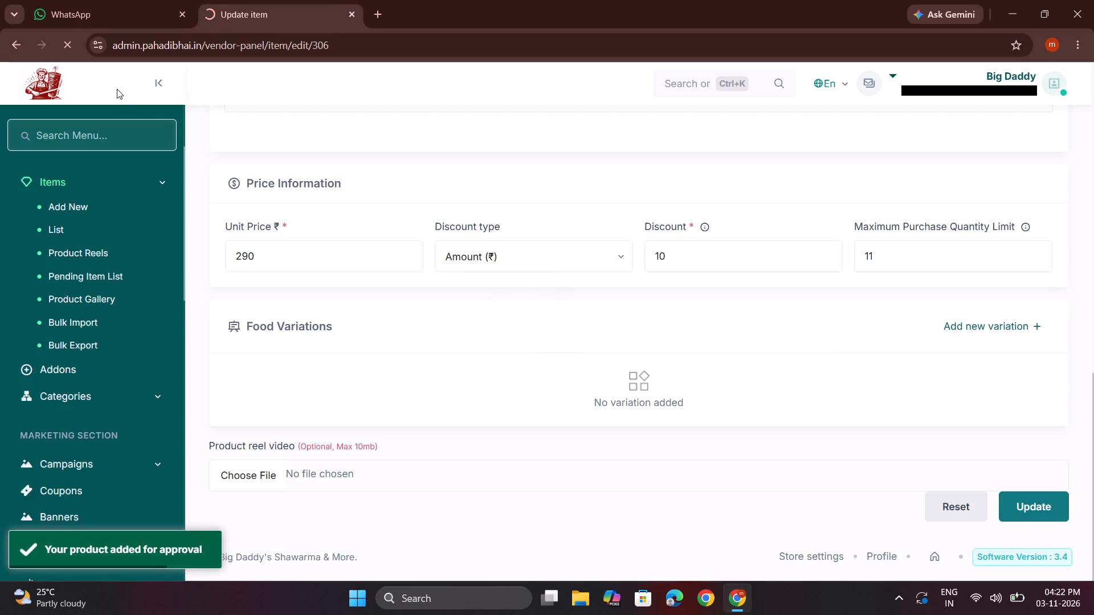
Return to page 2 of the full item list and open Paneer Rice Bowl in Veg Meals & Salads for editing.
left_click(79, 229)
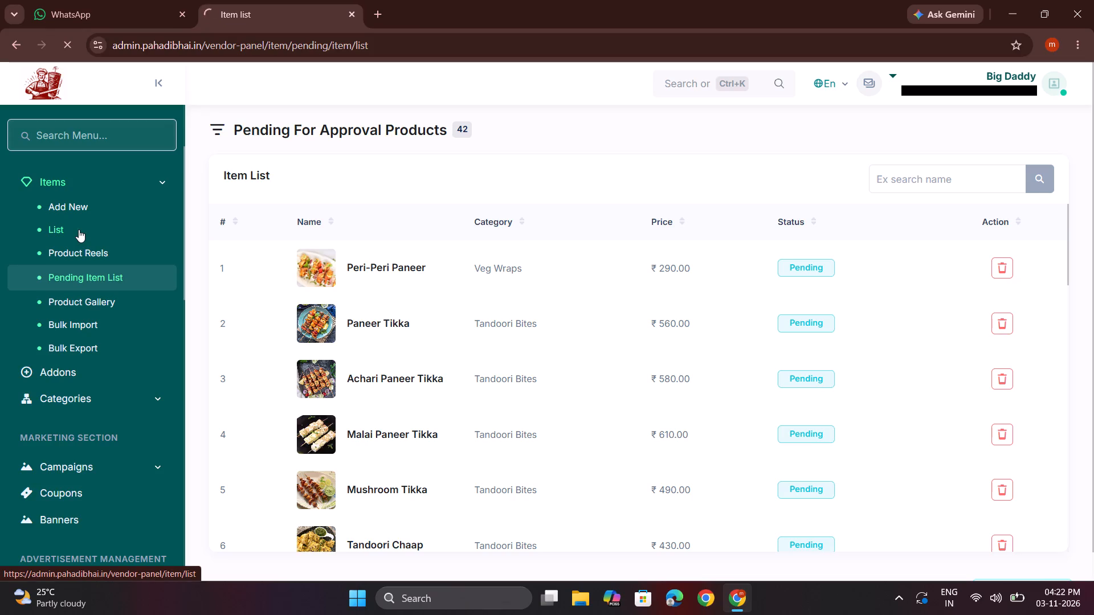
scroll(454, 424, "down", 11)
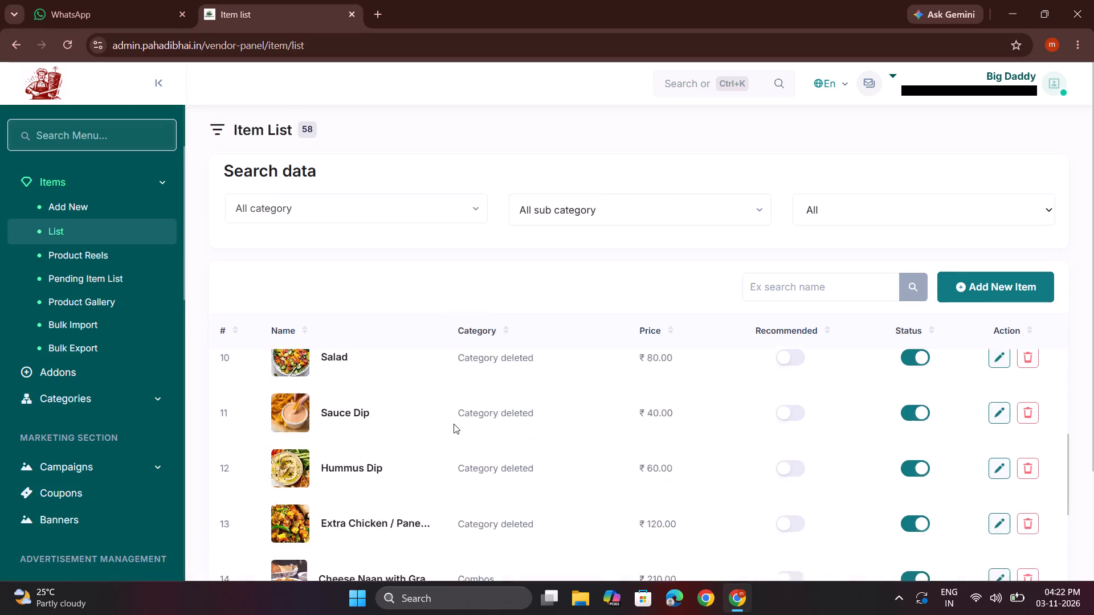
scroll(454, 424, "down", 9)
left_click(997, 496)
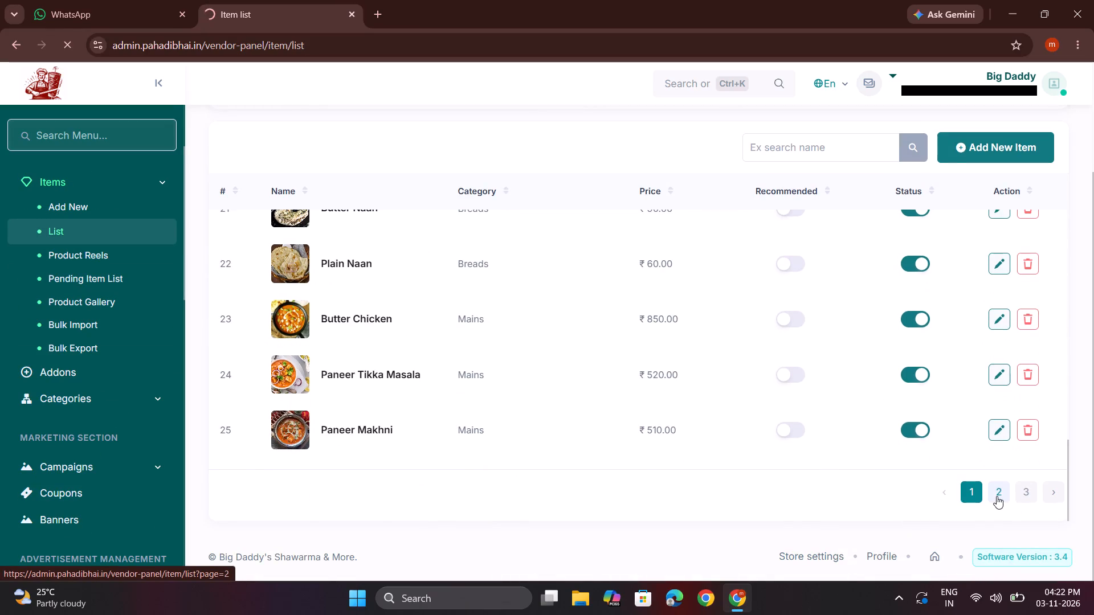
scroll(365, 396, "down", 2)
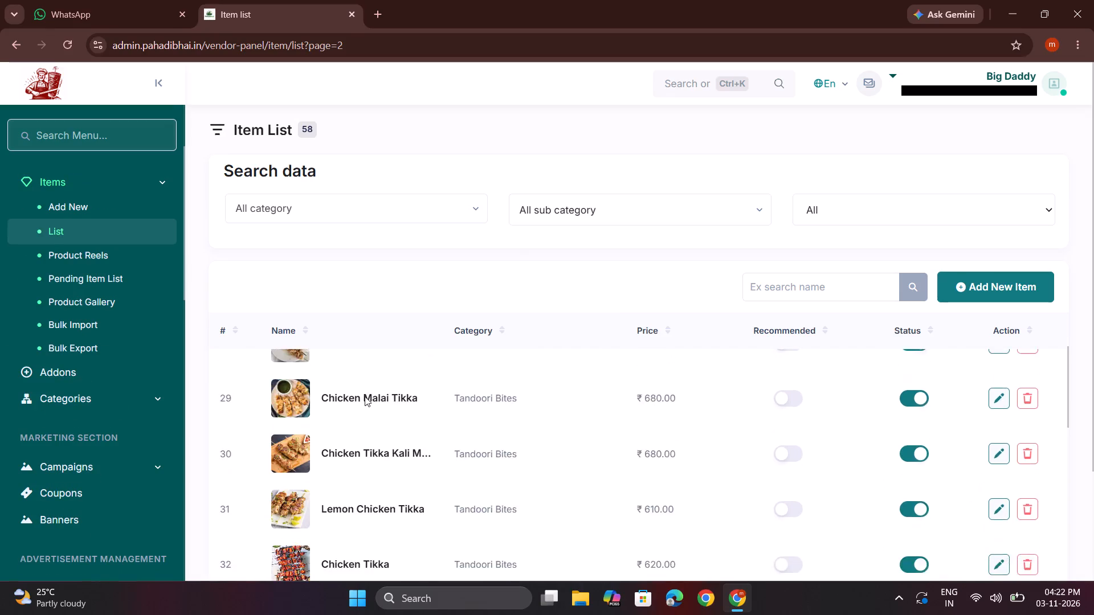
scroll(365, 396, "down", 5)
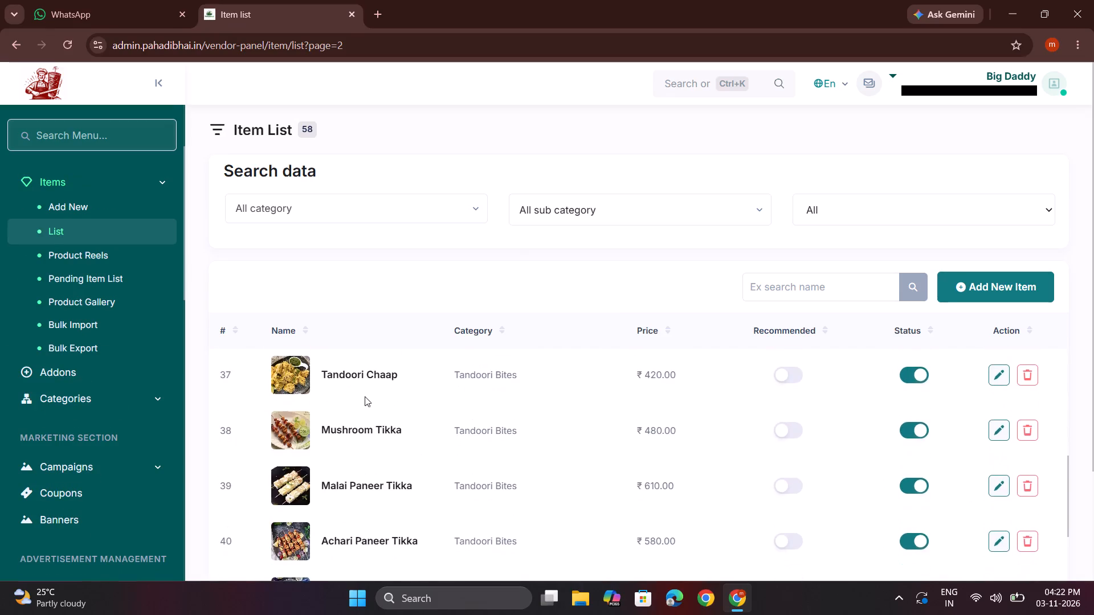
scroll(365, 396, "down", 1)
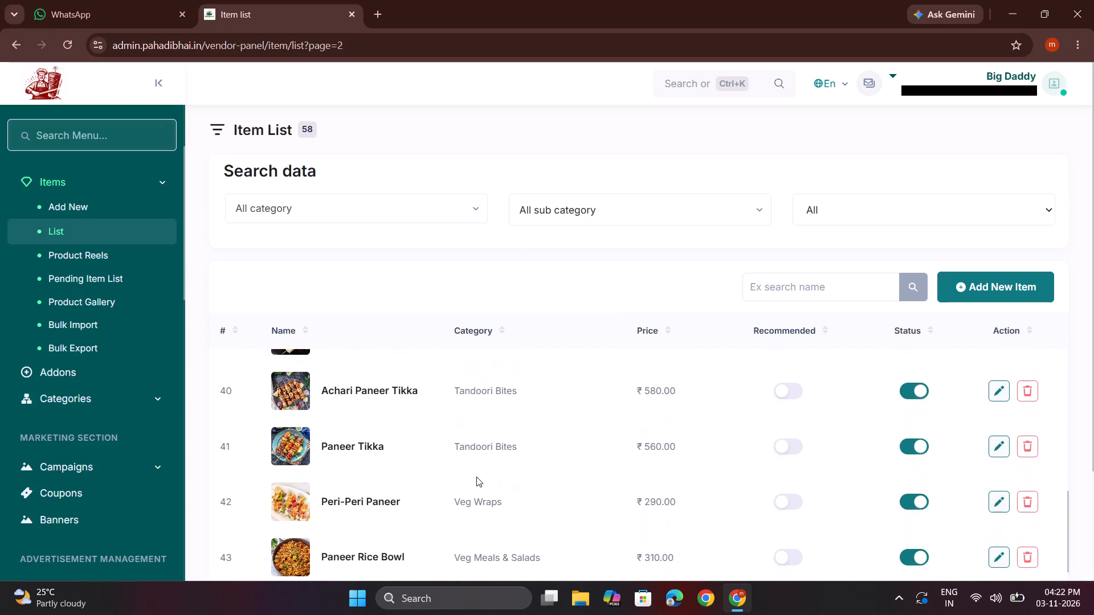
scroll(476, 477, "up", 1)
scroll(476, 477, "down", 1)
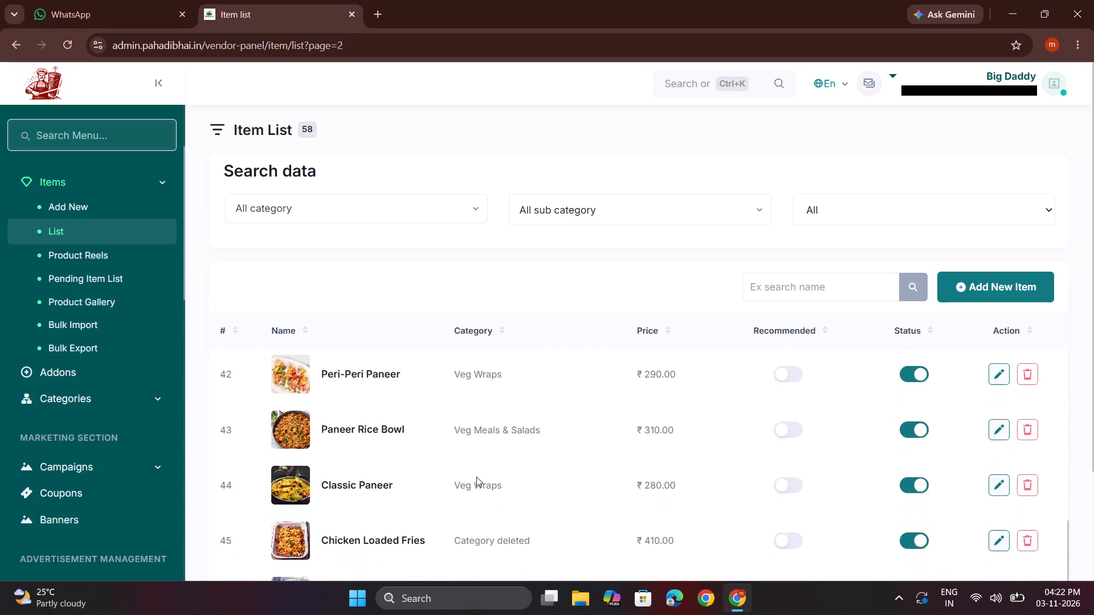
scroll(476, 477, "down", 1)
left_click(992, 423)
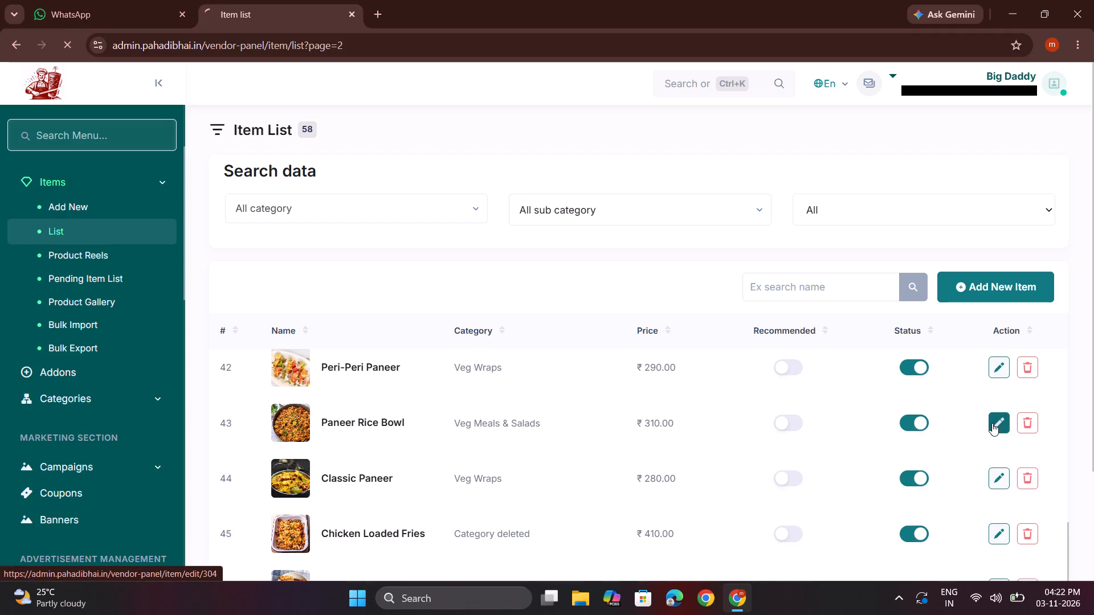
Set Paneer Rice Bowl's unit price to 320 and submit the update.
scroll(992, 423, "down", 4)
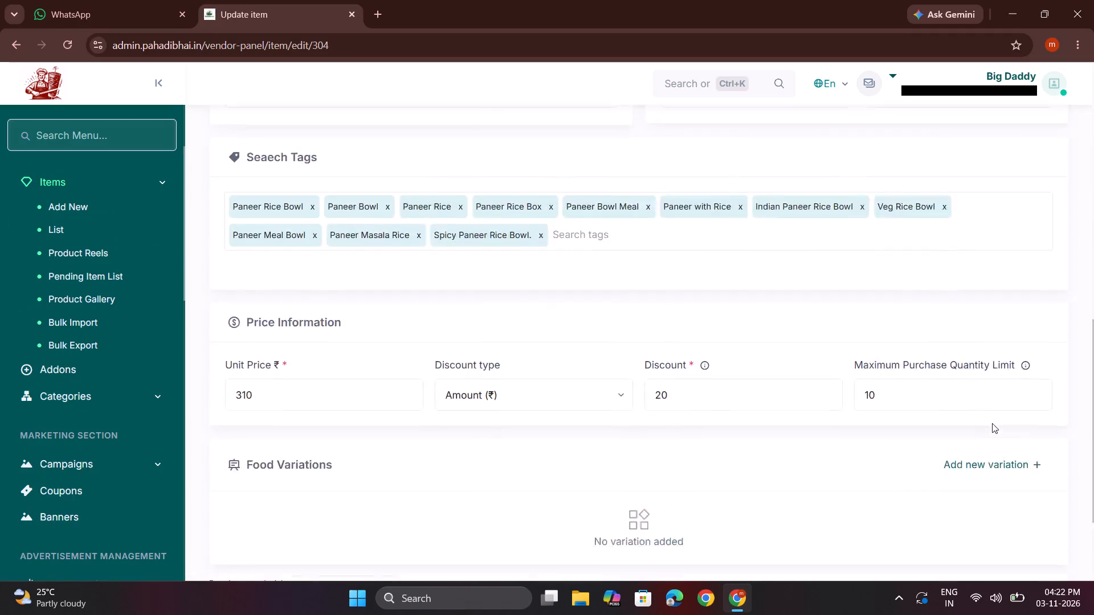
scroll(992, 423, "down", 4)
left_click(660, 270)
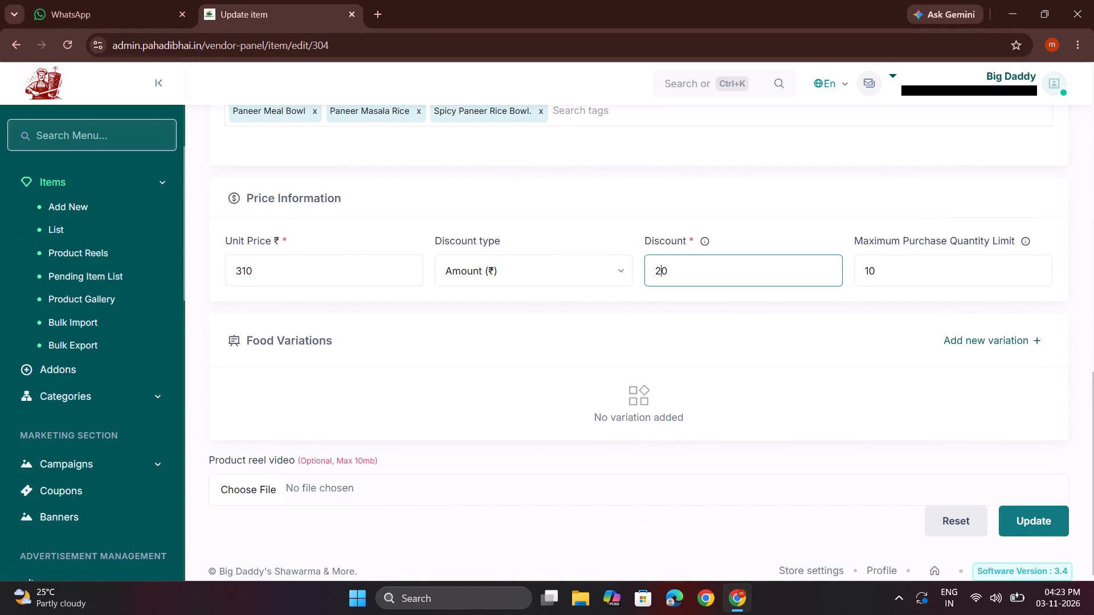
left_click(258, 263)
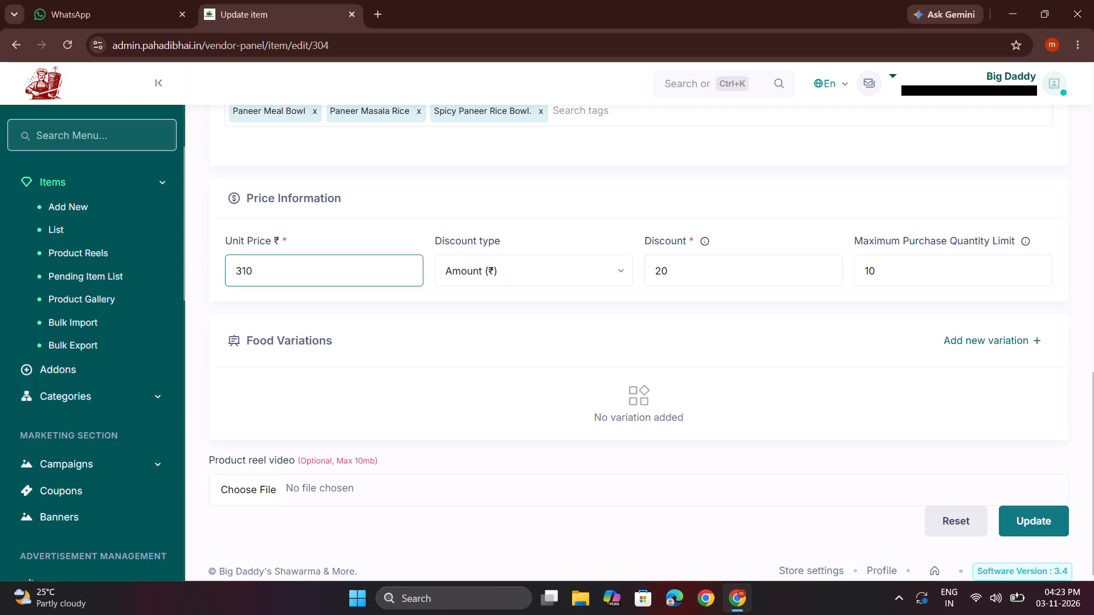
key("Left")
key("BackSpace")
key("2")
left_click(1032, 527)
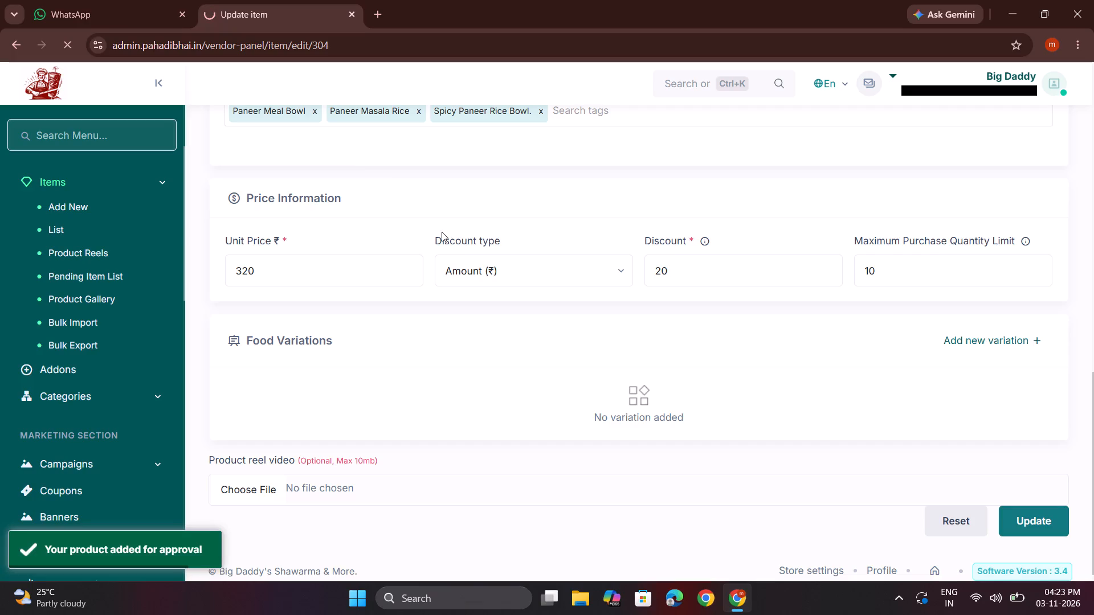
Go back to page 2 of the full item list and open Classic Paneer in Veg Wraps for editing.
left_click(65, 235)
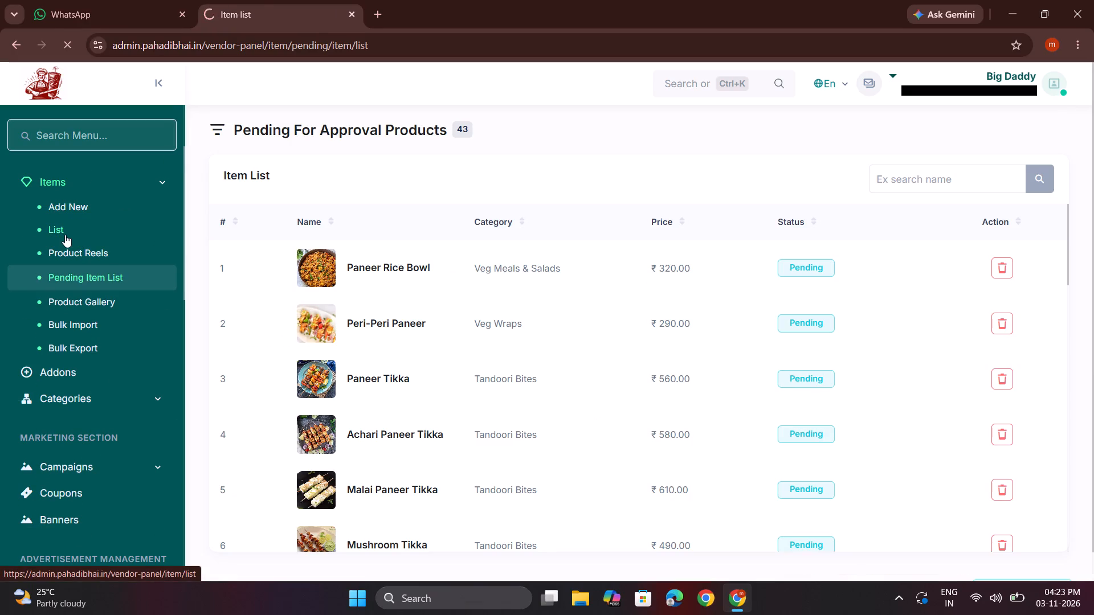
left_click(65, 235)
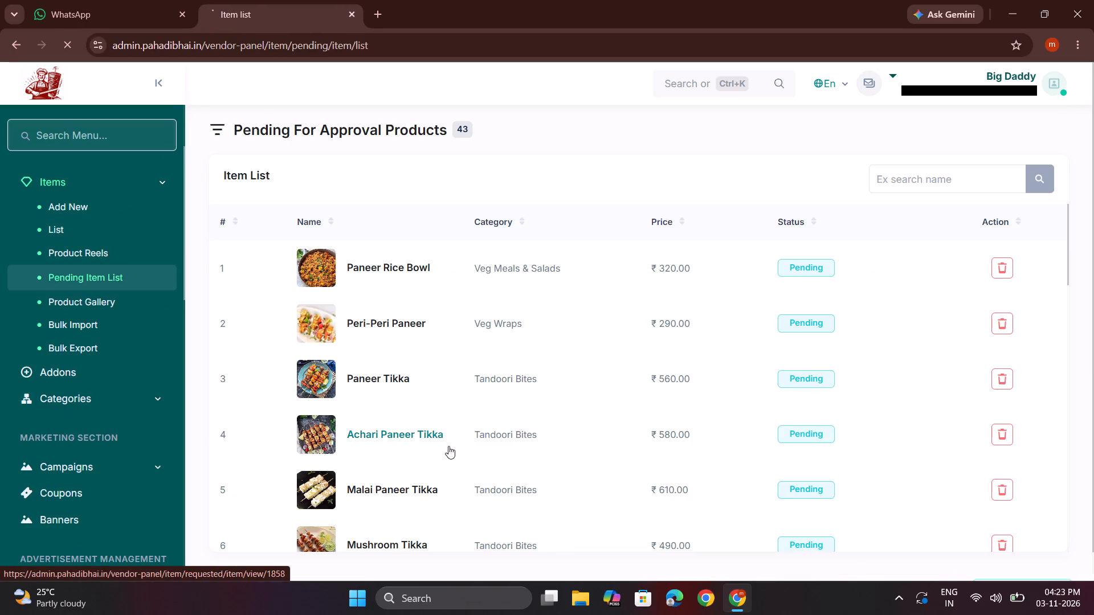
scroll(500, 456, "down", 17)
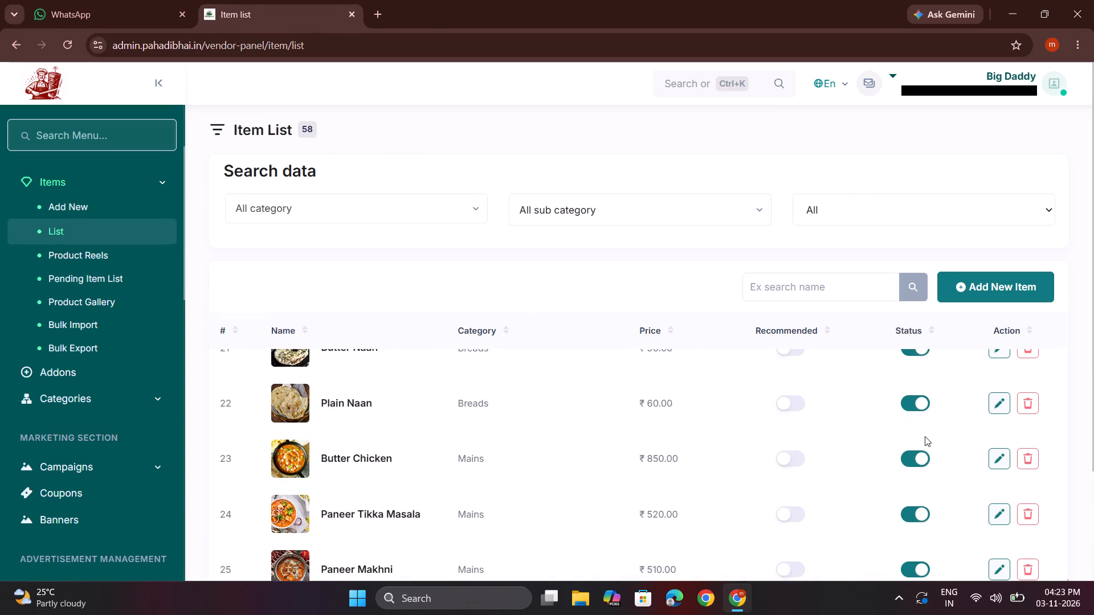
scroll(925, 436, "down", 10)
left_click(1008, 493)
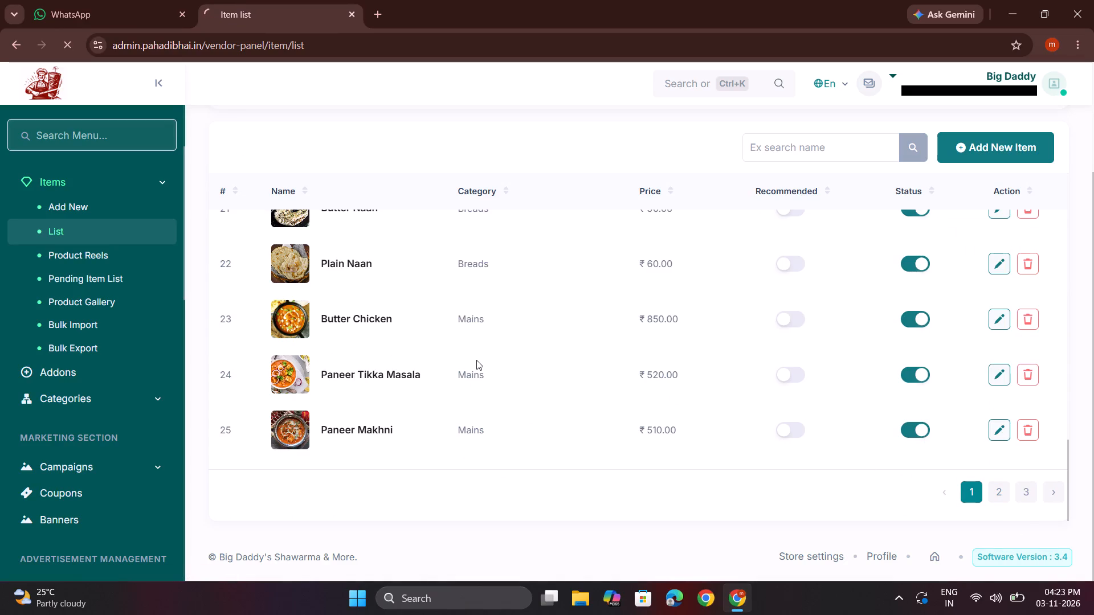
scroll(476, 360, "down", 6)
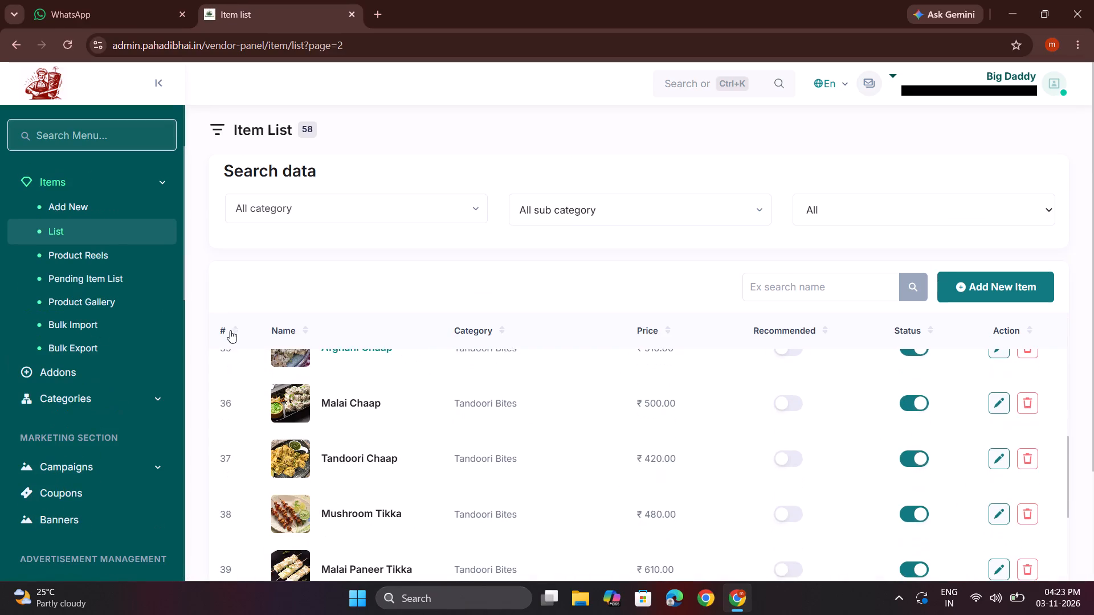
scroll(275, 416, "down", 3)
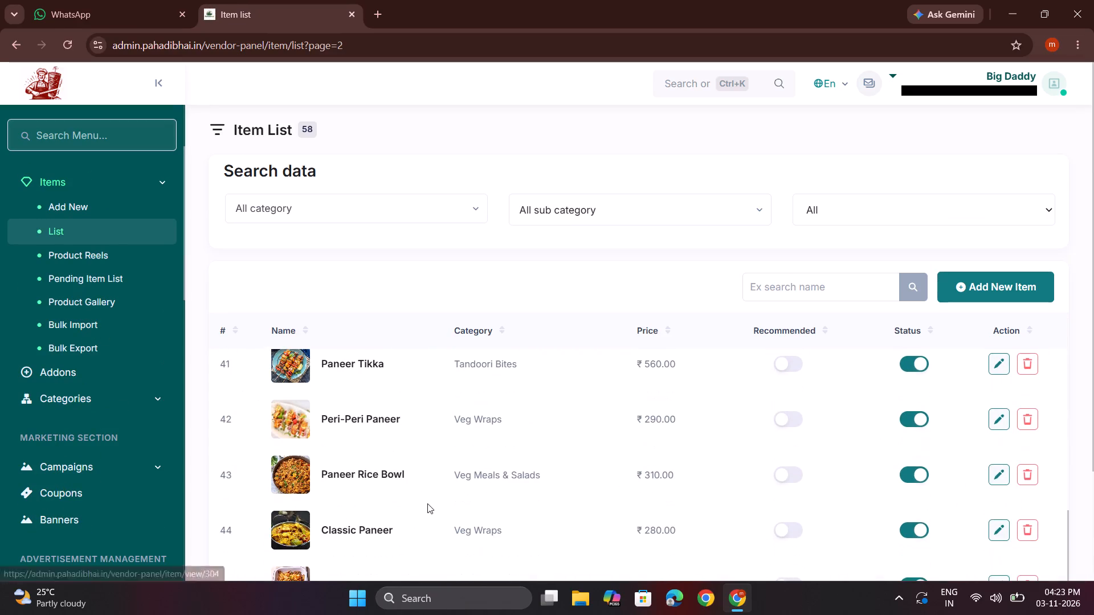
scroll(427, 503, "down", 1)
scroll(520, 478, "up", 1)
scroll(520, 478, "down", 1)
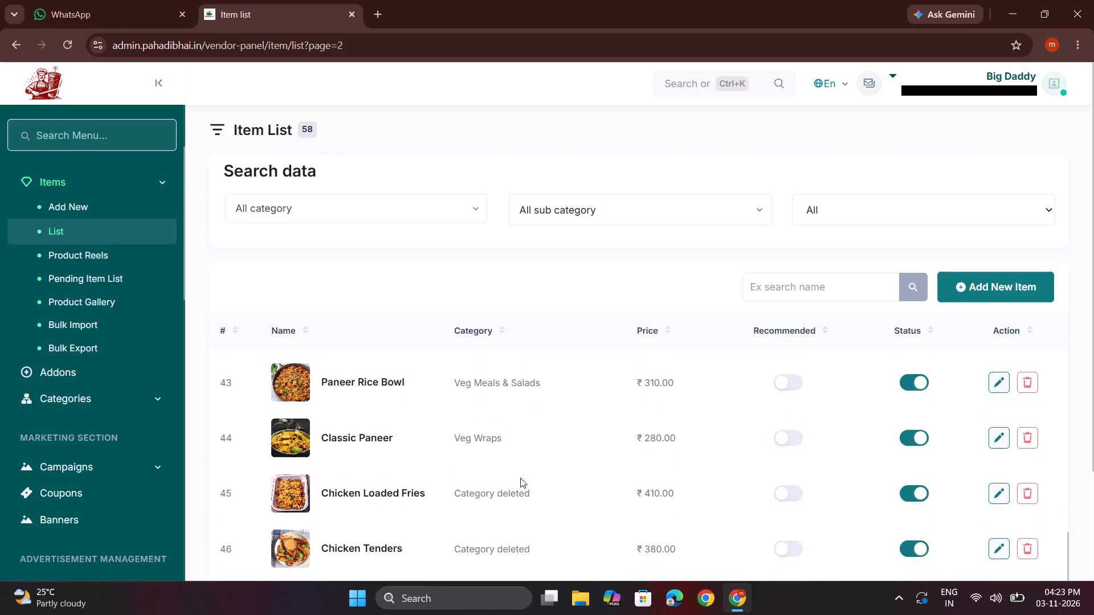
left_click(999, 441)
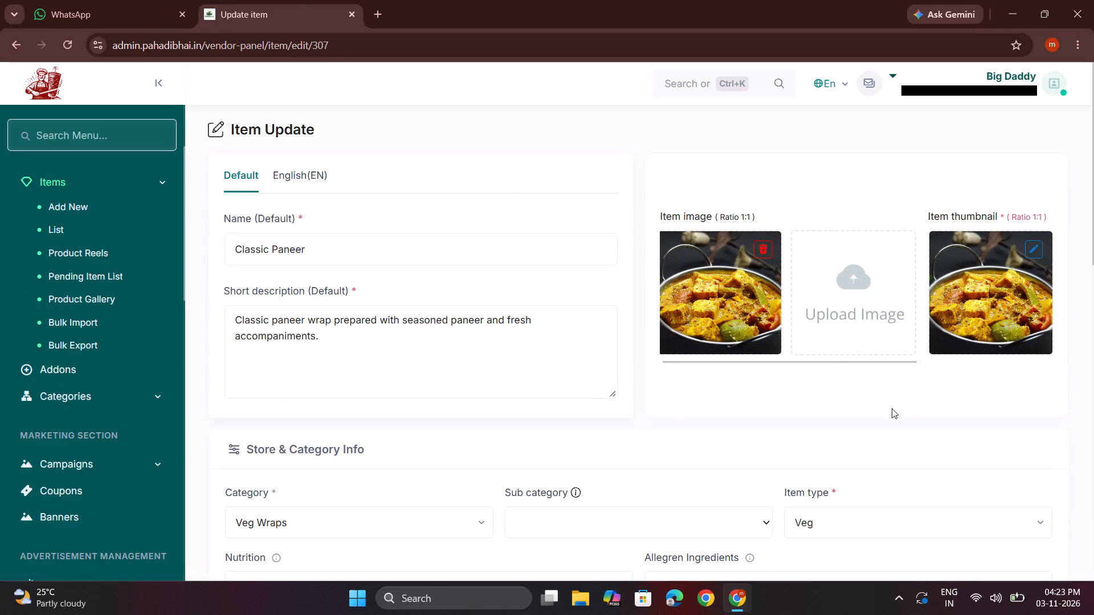
Set Classic Paneer's discount to 20 and submit the update.
scroll(848, 348, "down", 9)
scroll(715, 445, "down", 7)
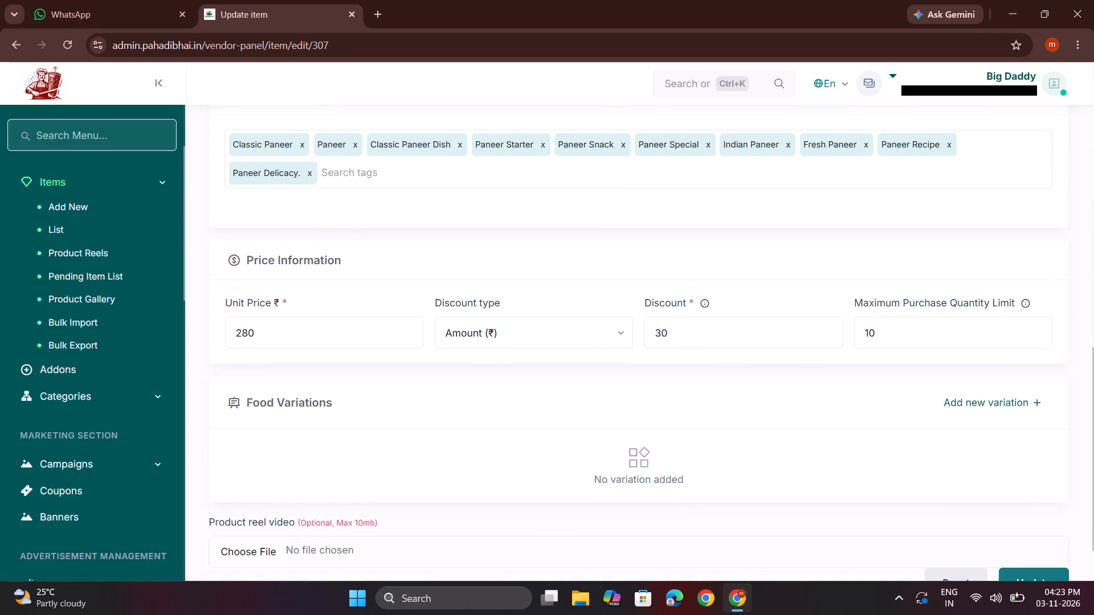
left_click(664, 329)
key("BackSpace")
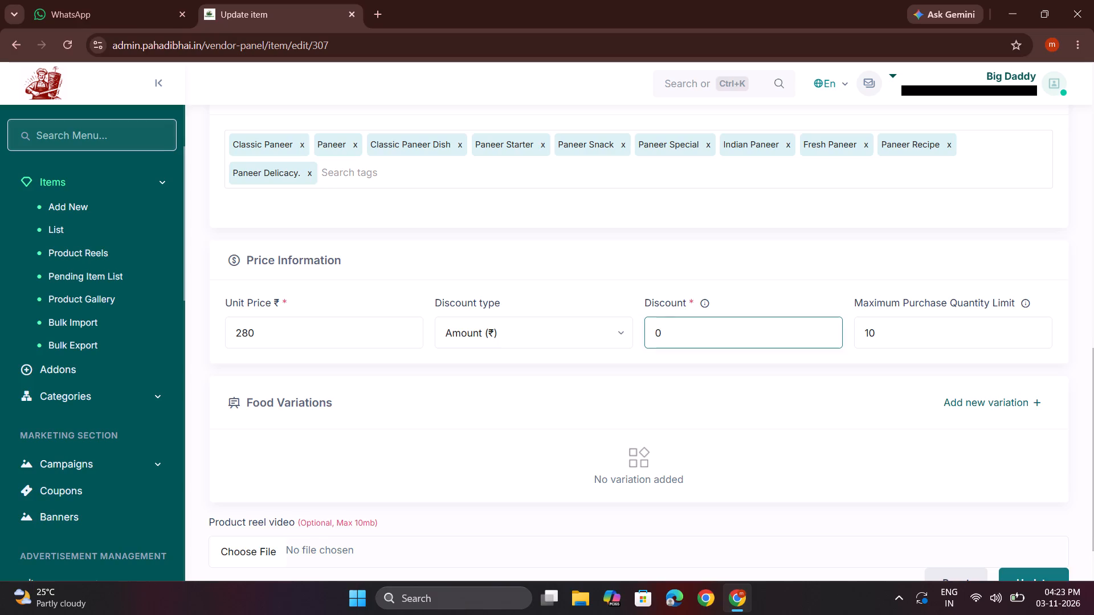
key("2")
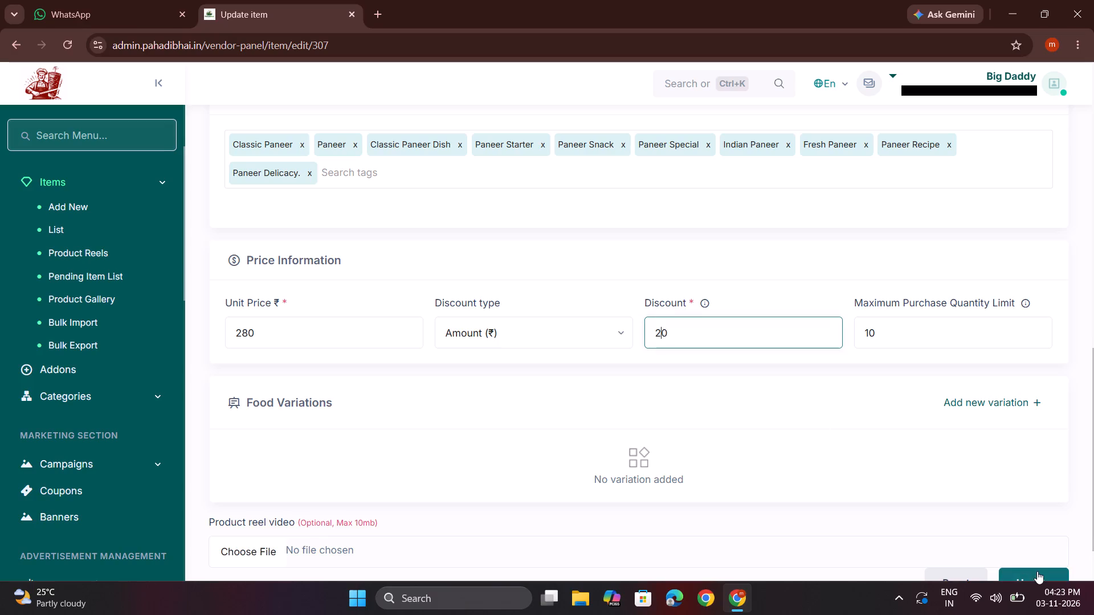
left_click(1037, 571)
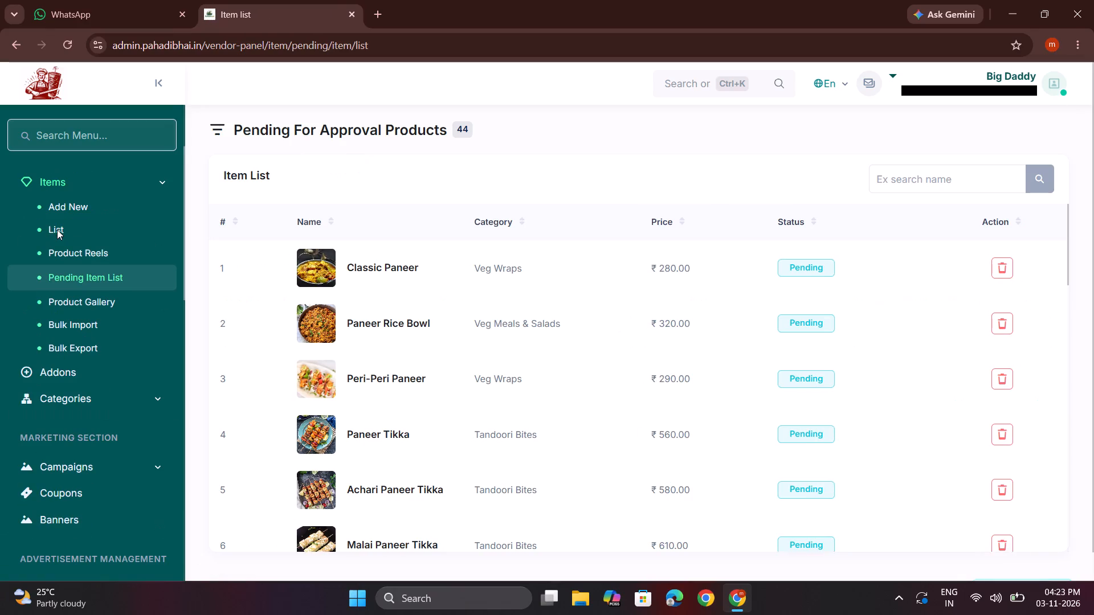
Return to page 2 of the full item list and open Chicken Loaded Fries for editing at its price information.
left_click(57, 229)
left_click(93, 233)
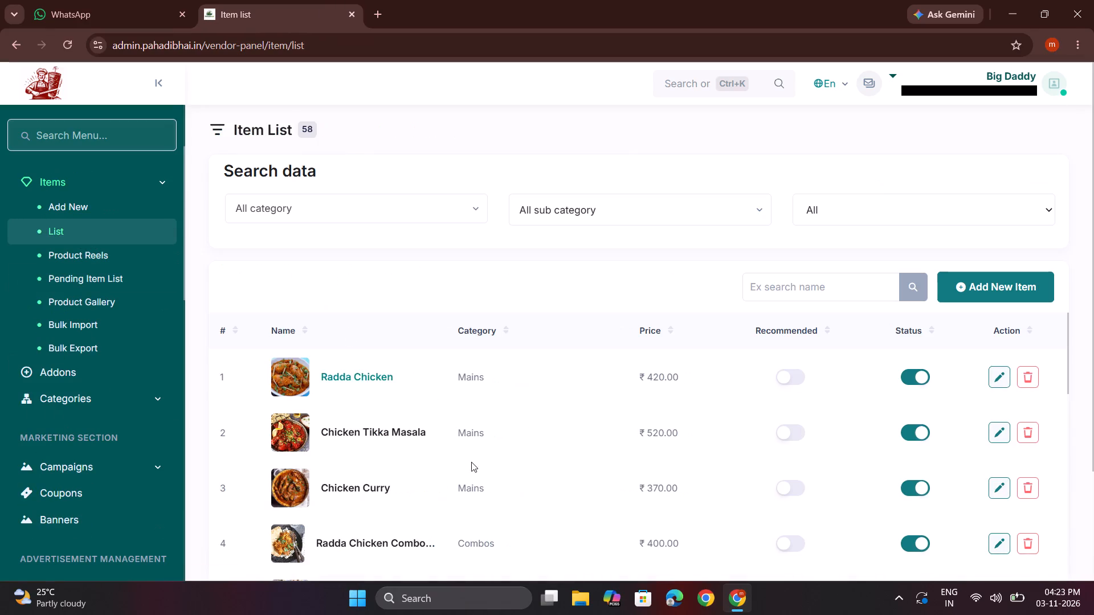
scroll(471, 462, "down", 14)
scroll(471, 462, "down", 8)
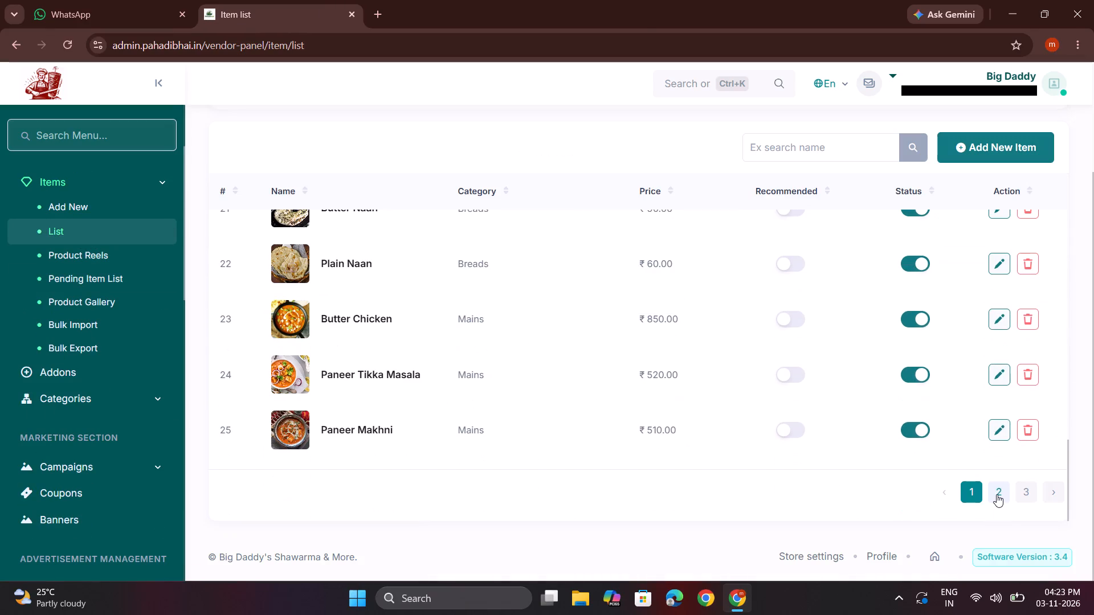
left_click(997, 494)
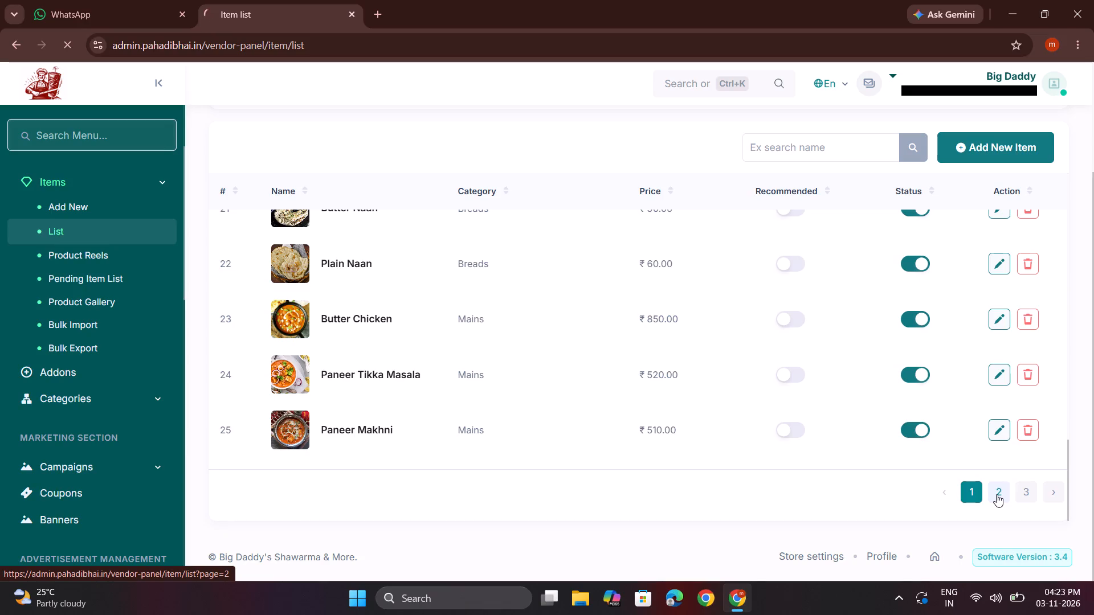
scroll(586, 407, "down", 2)
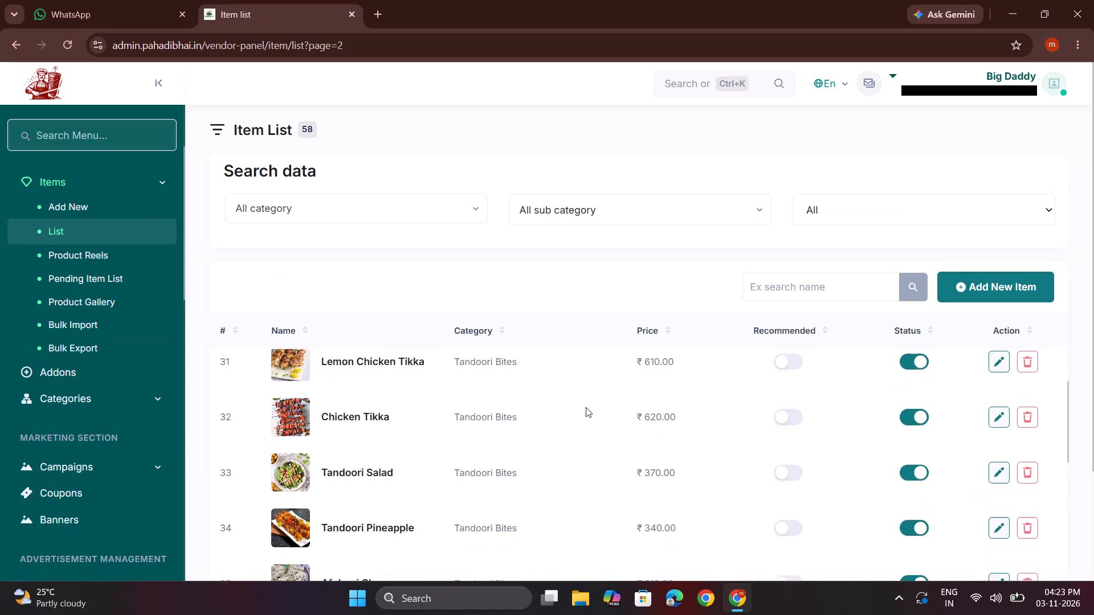
scroll(586, 407, "down", 4)
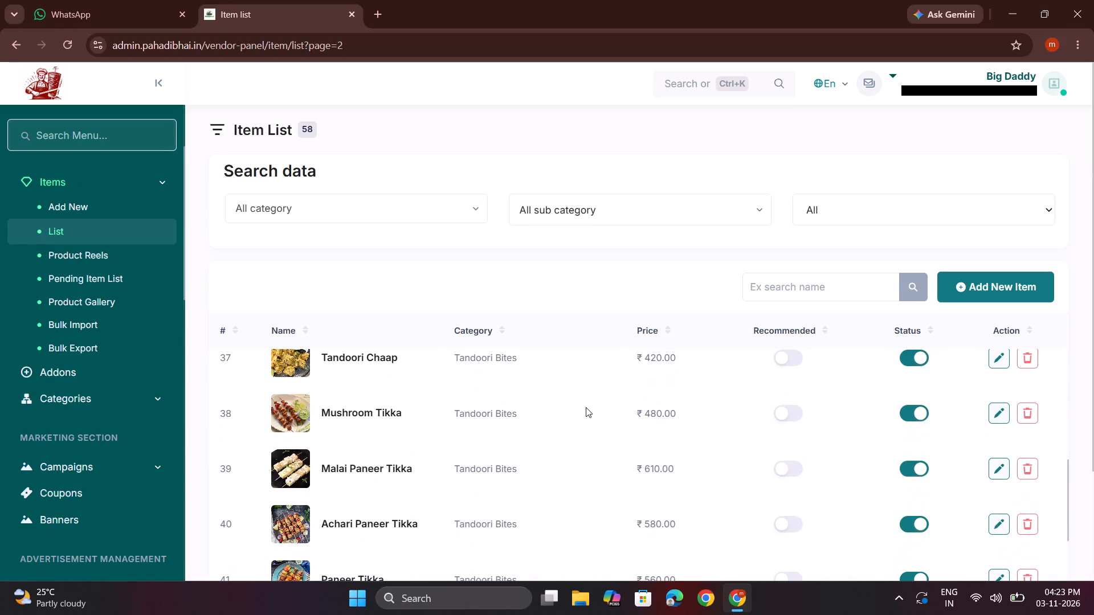
scroll(586, 407, "down", 1)
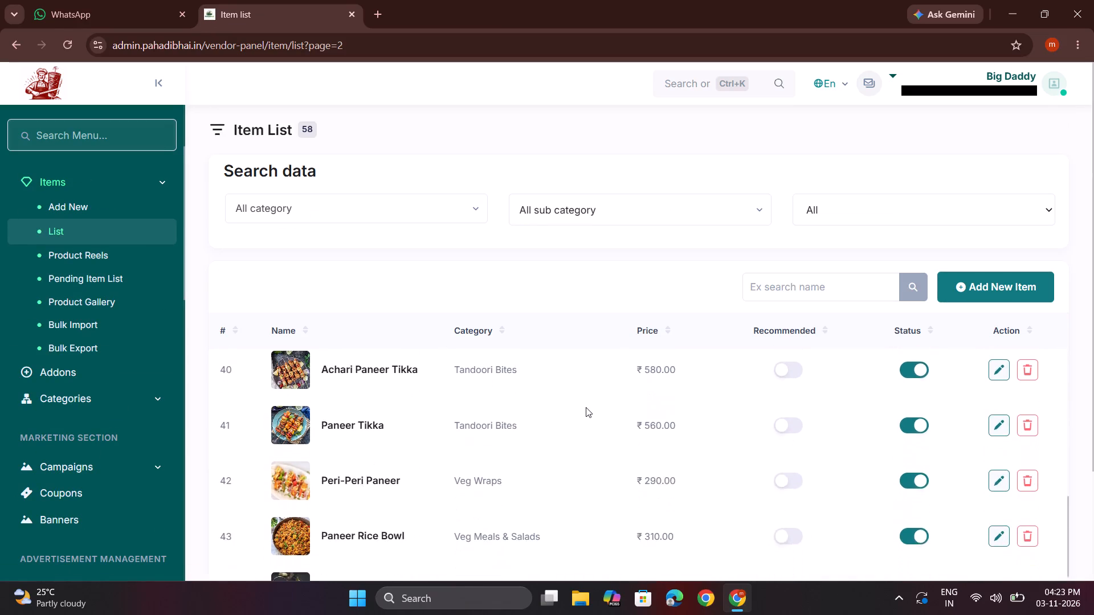
scroll(586, 407, "down", 3)
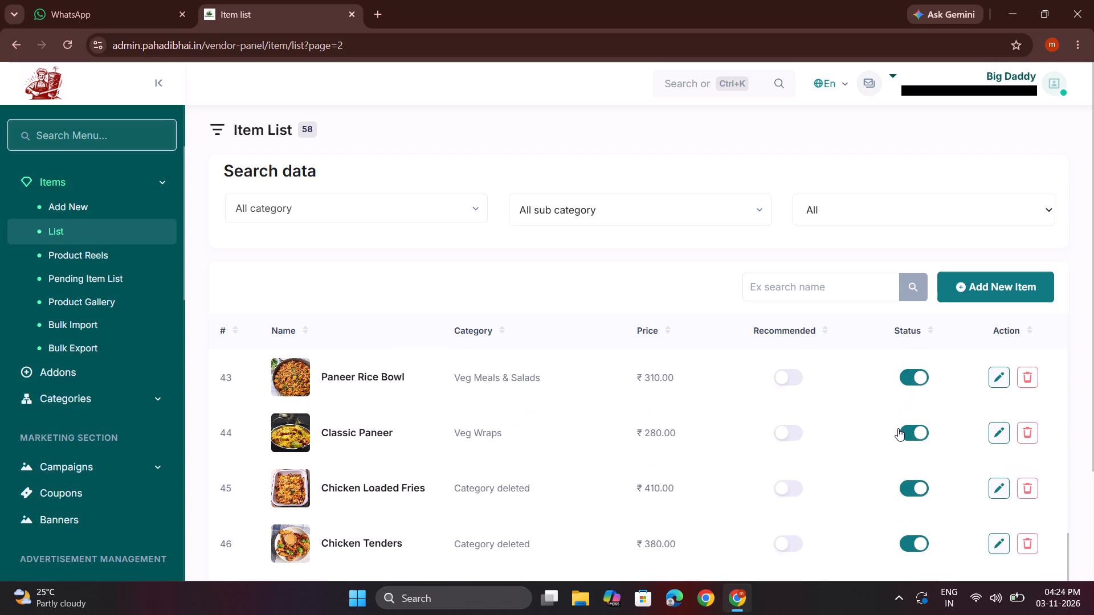
left_click(992, 485)
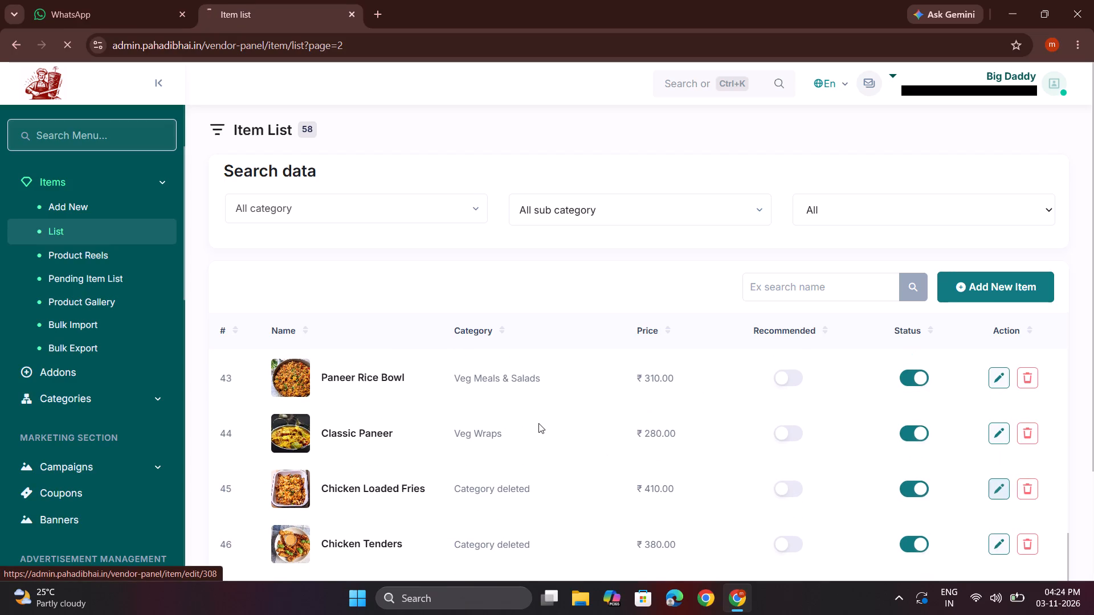
scroll(418, 483, "down", 9)
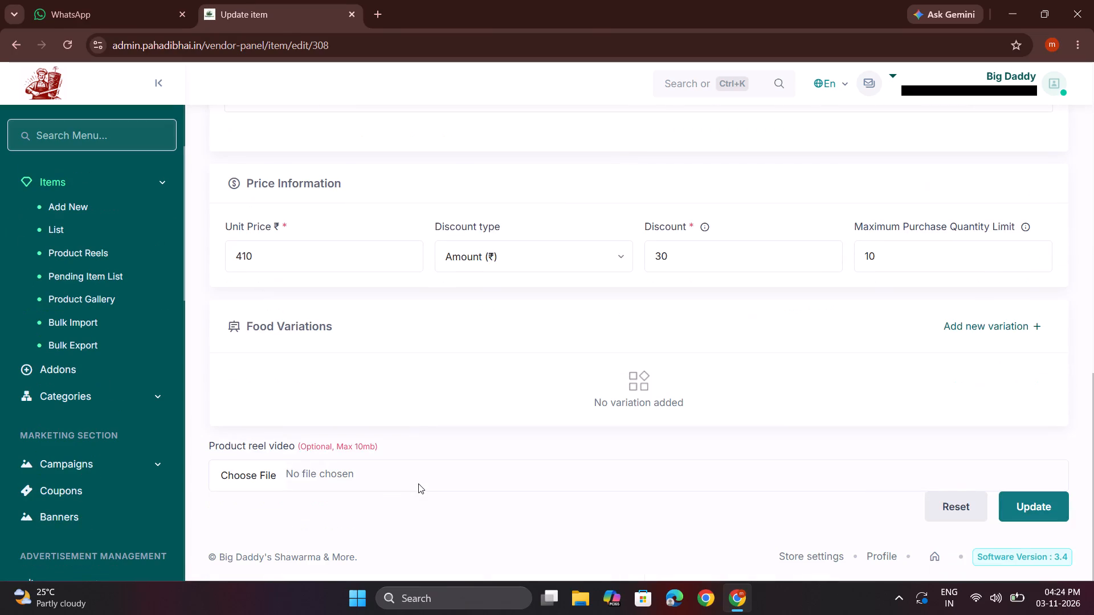
Set Chicken Loaded Fries' discount to 20 and submit the update.
left_click(701, 252)
key("Left")
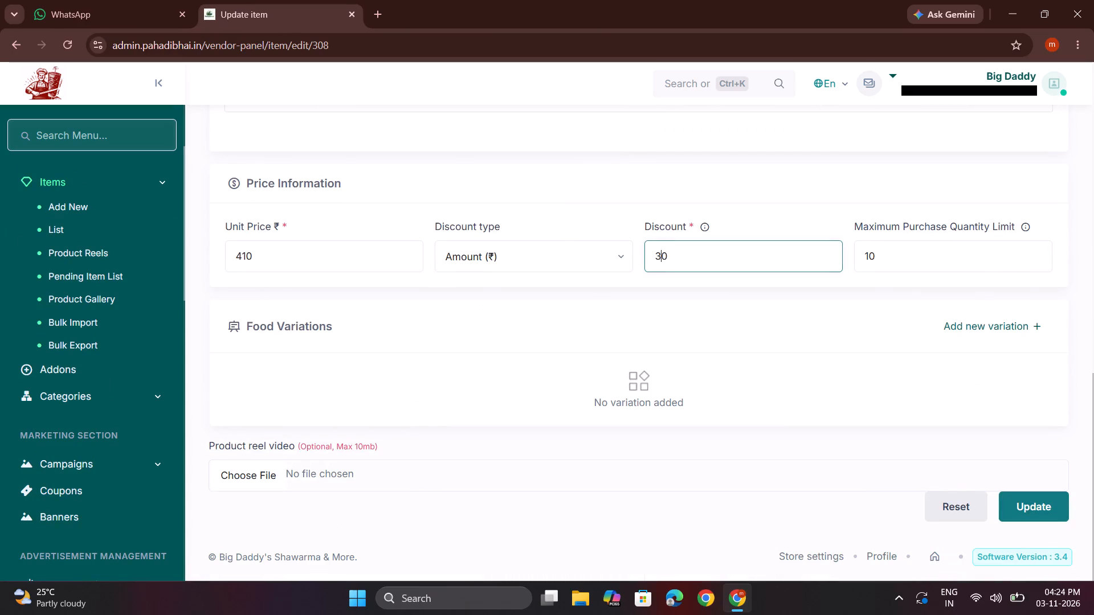
key("BackSpace")
key("2")
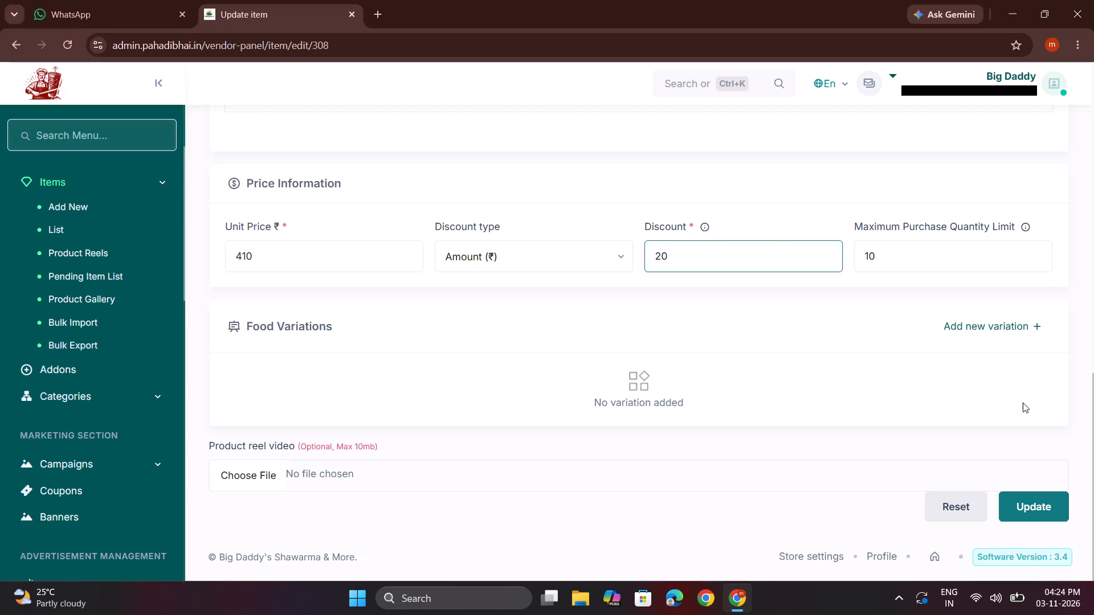
left_click(1033, 499)
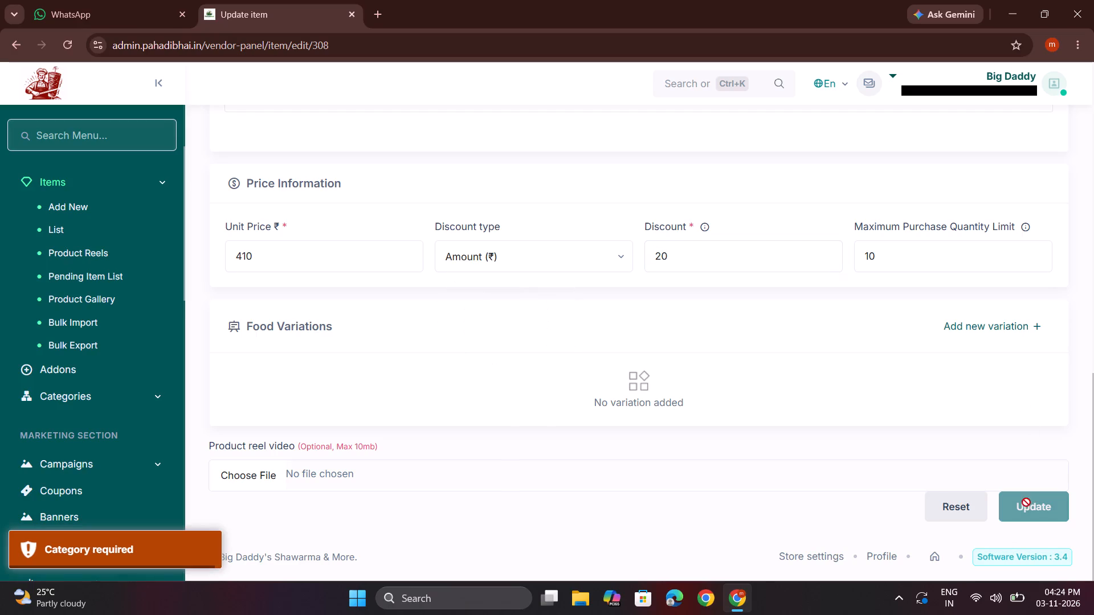
Assign Chicken Loaded Fries to the Fries category and submit the update again.
scroll(505, 393, "up", 7)
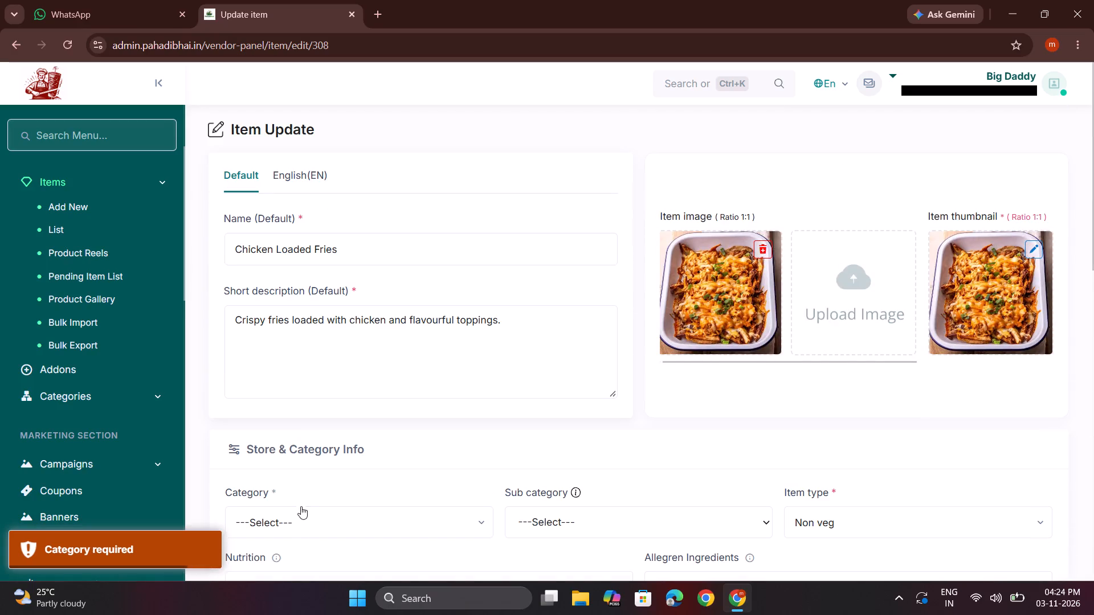
left_click(300, 522)
type("fr")
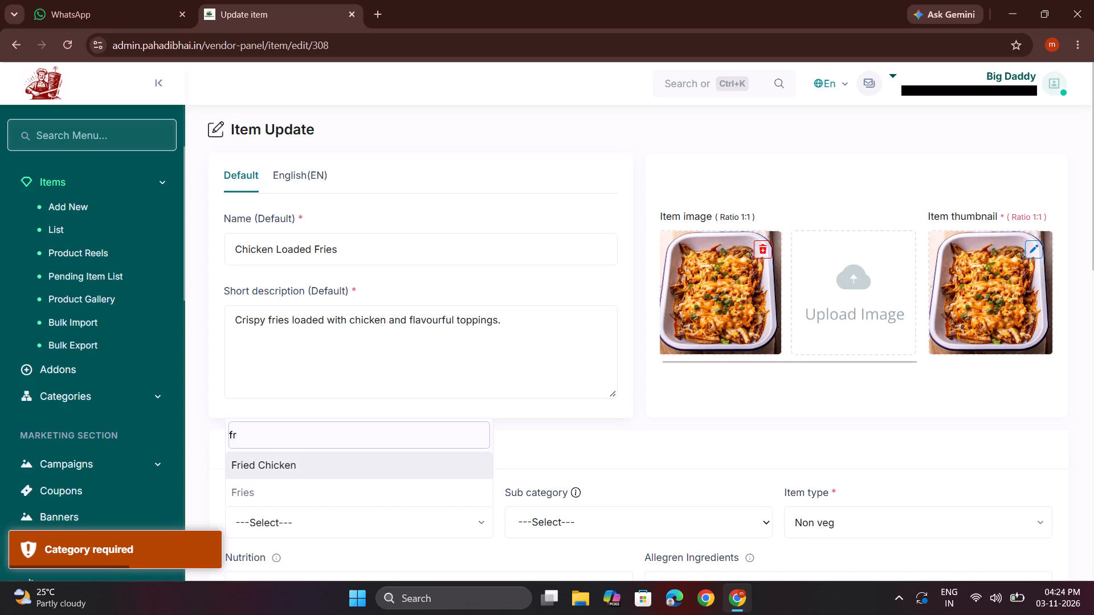
key("Down")
key("Return")
scroll(610, 565, "down", 12)
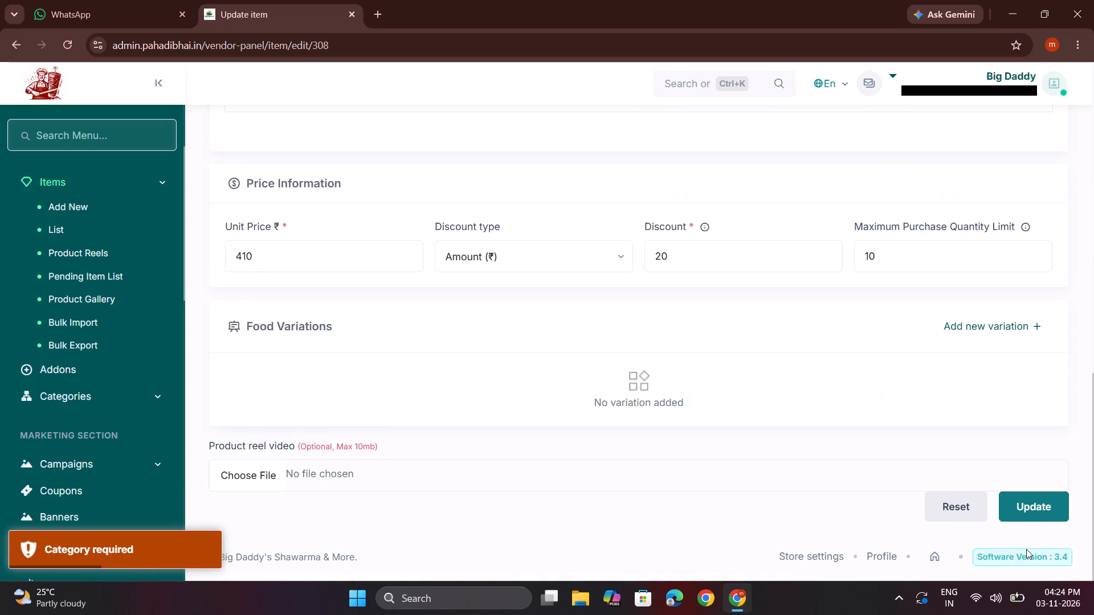
left_click(1036, 505)
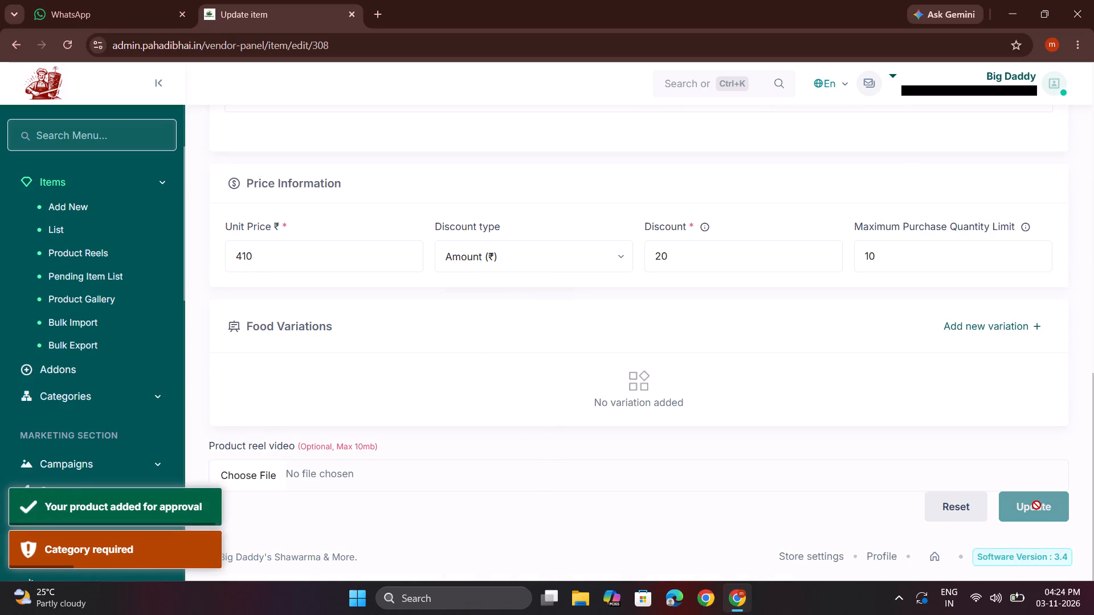
Return to page 2 of the full item list and open Chicken Tenders for editing.
left_click(97, 235)
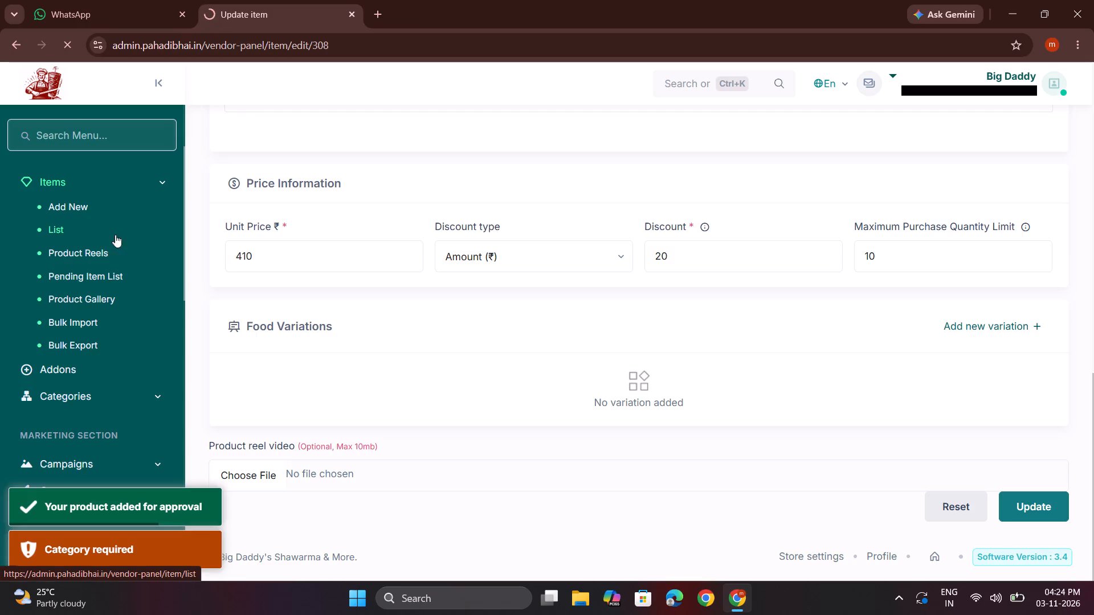
scroll(463, 233, "up", 11)
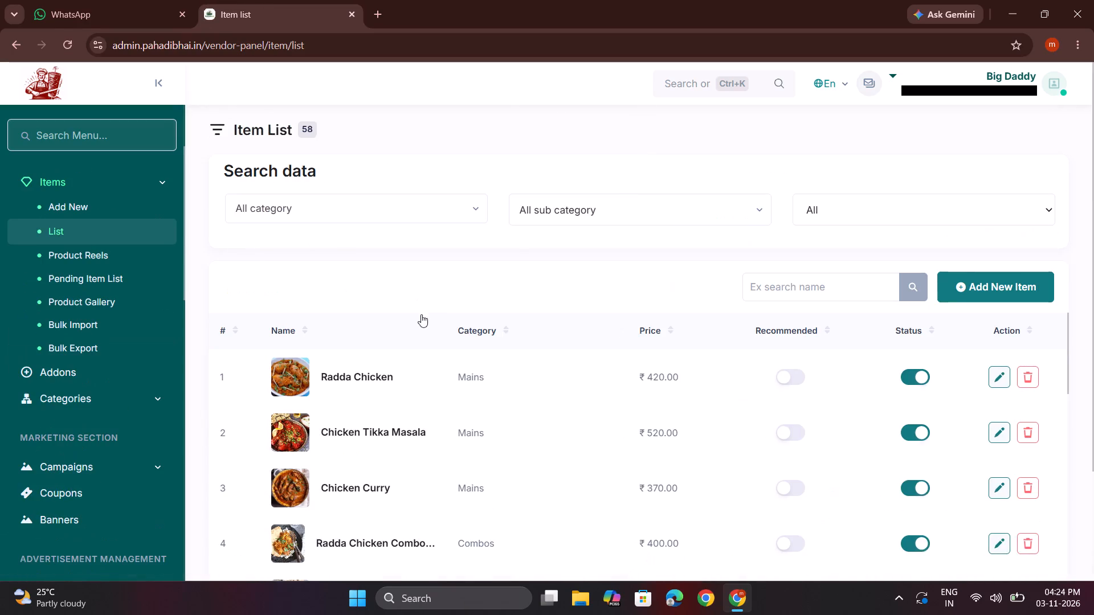
scroll(559, 421, "down", 14)
scroll(559, 421, "down", 9)
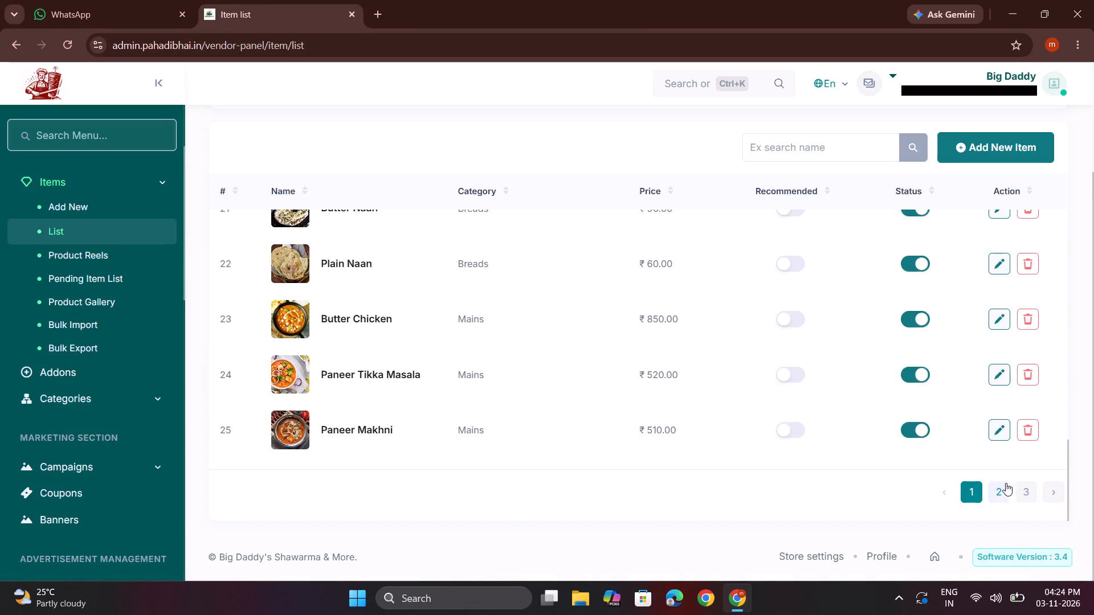
left_click(997, 497)
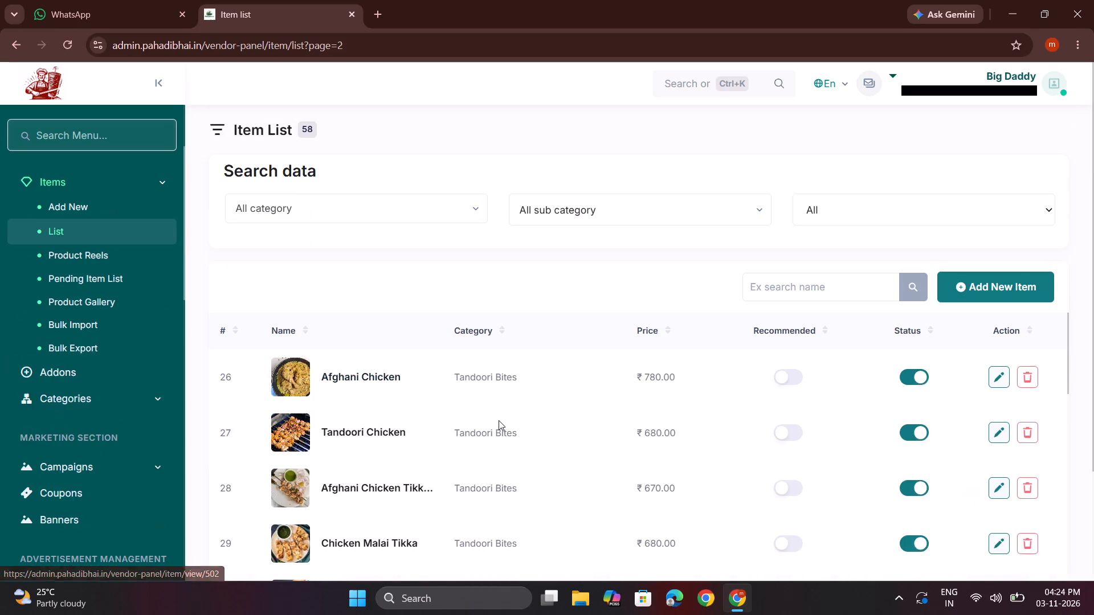
scroll(499, 420, "down", 6)
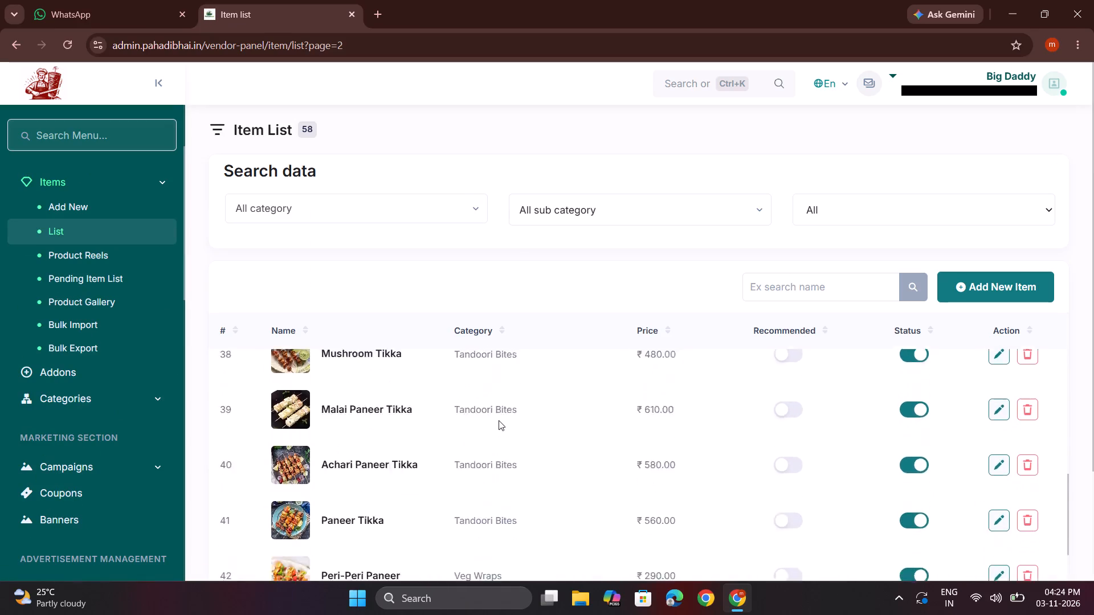
scroll(499, 420, "down", 5)
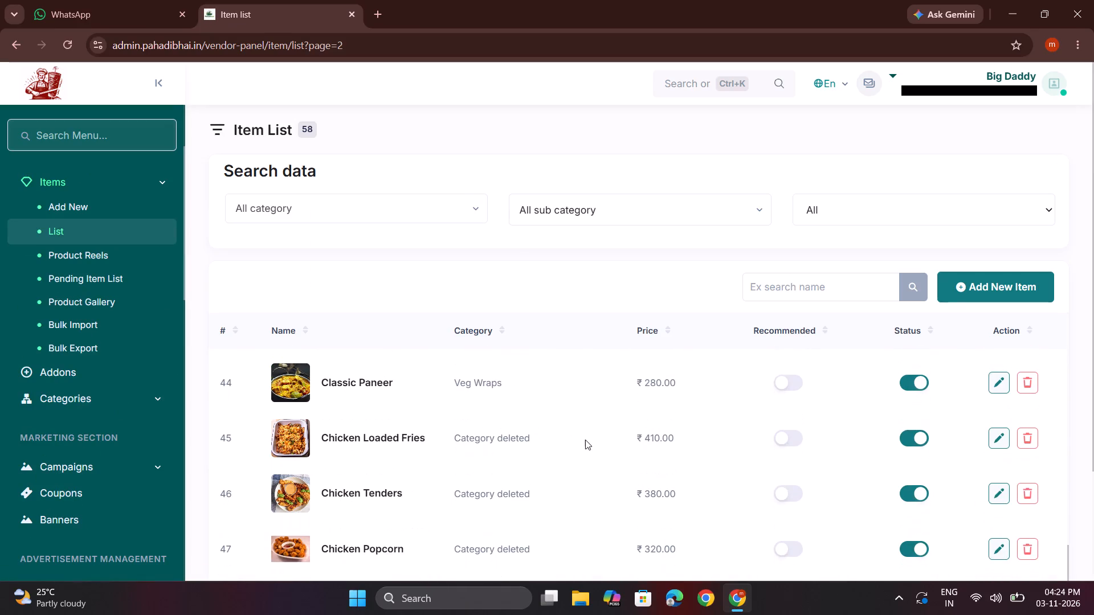
left_click(996, 496)
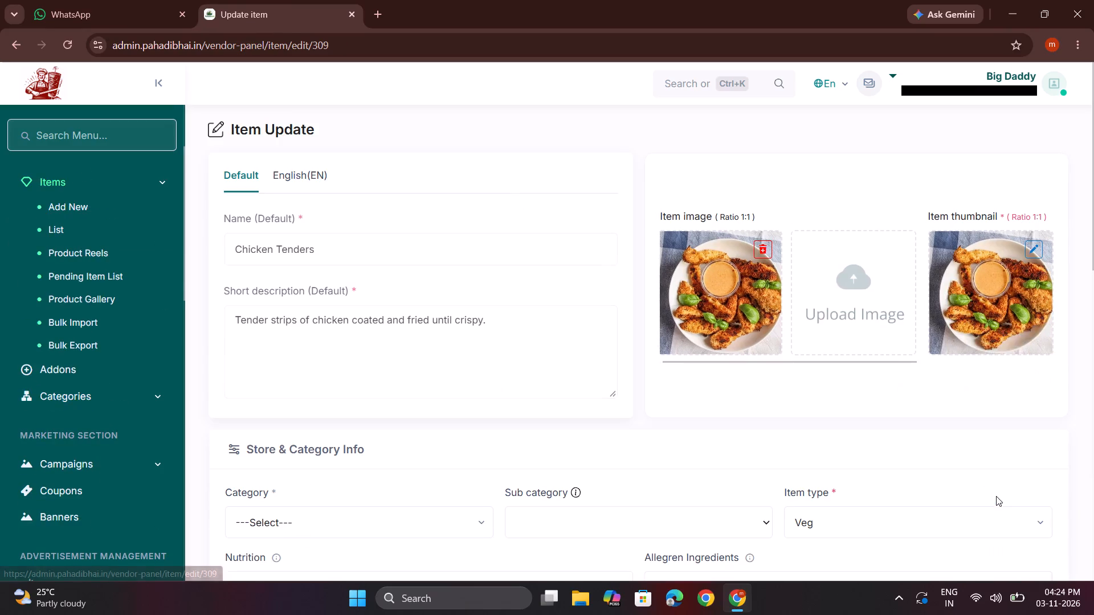
Set Chicken Tenders' discount to 10 and submit the update.
scroll(550, 360, "down", 6)
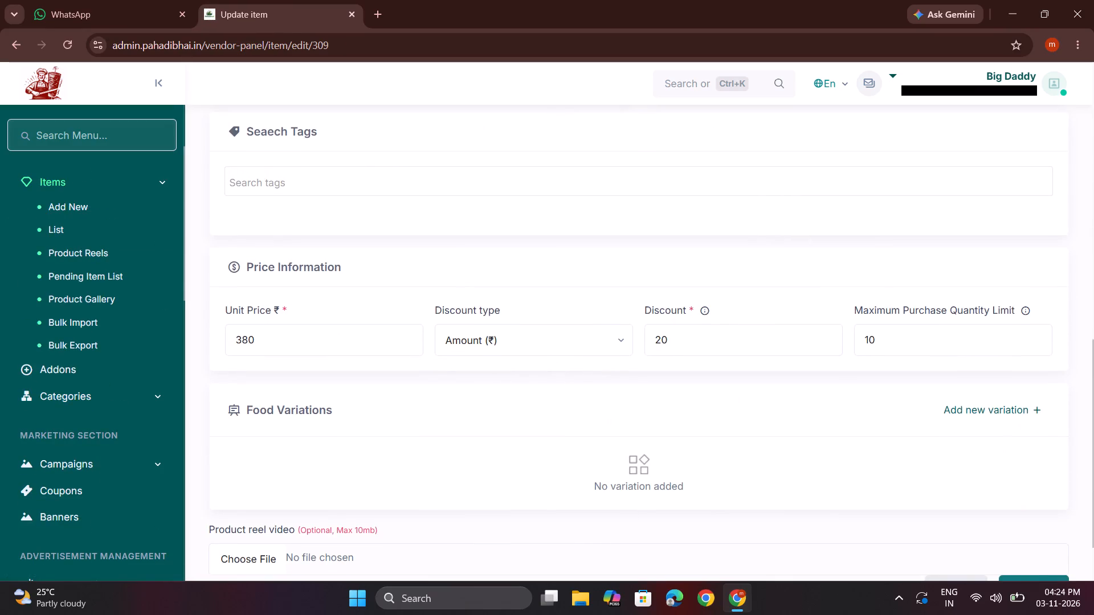
left_click(677, 332)
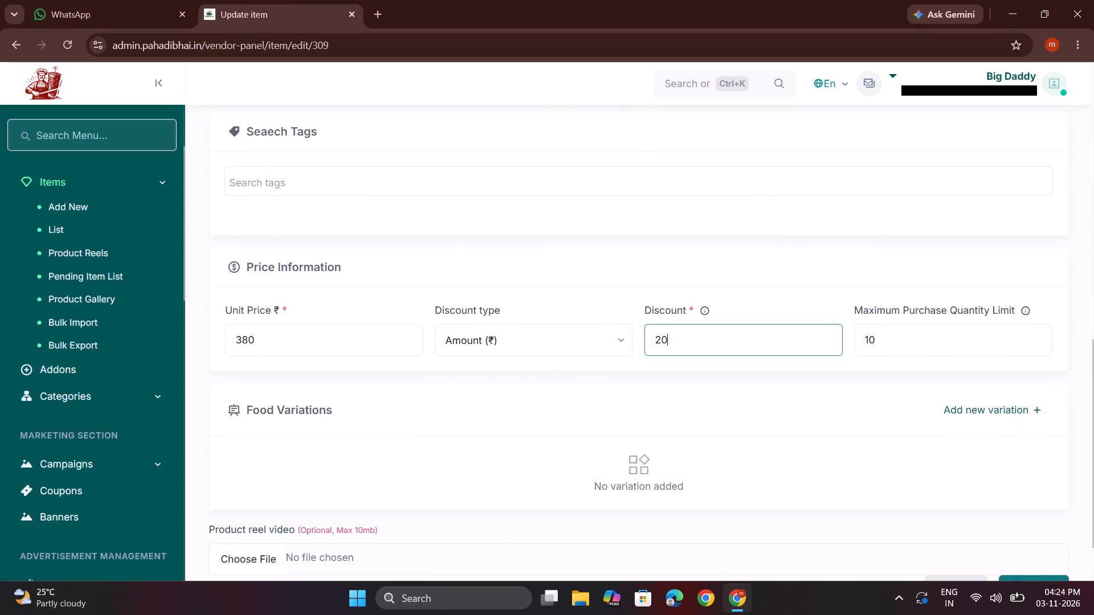
key("Left")
key("BackSpace")
key("1")
scroll(928, 453, "down", 6)
left_click(1026, 499)
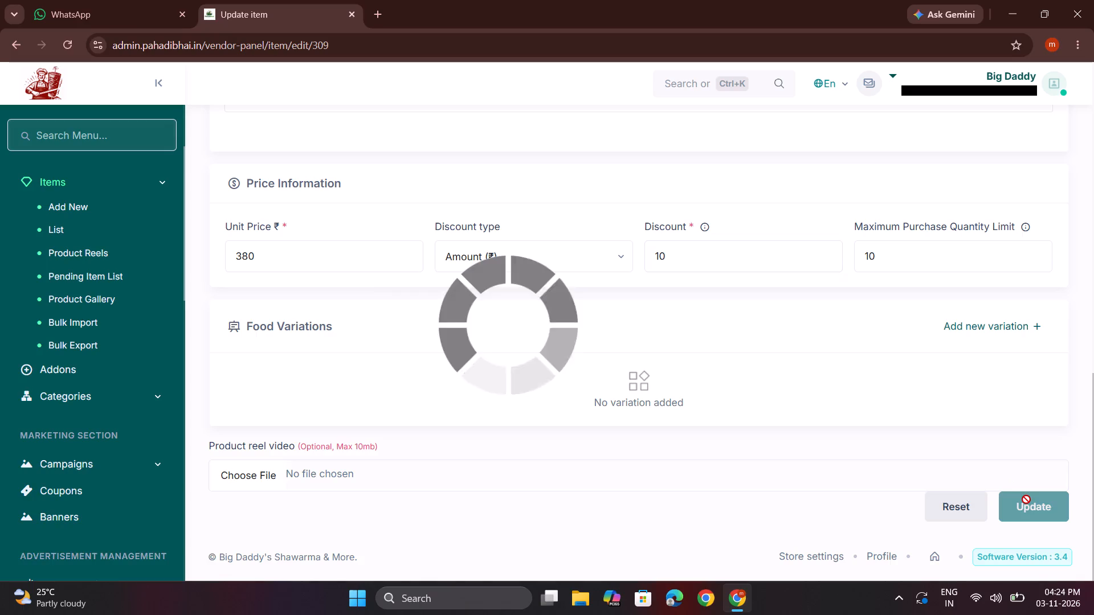
Set Chicken Tenders' category to Chicken and its item type to Non veg, and submit the update again.
scroll(479, 244, "up", 8)
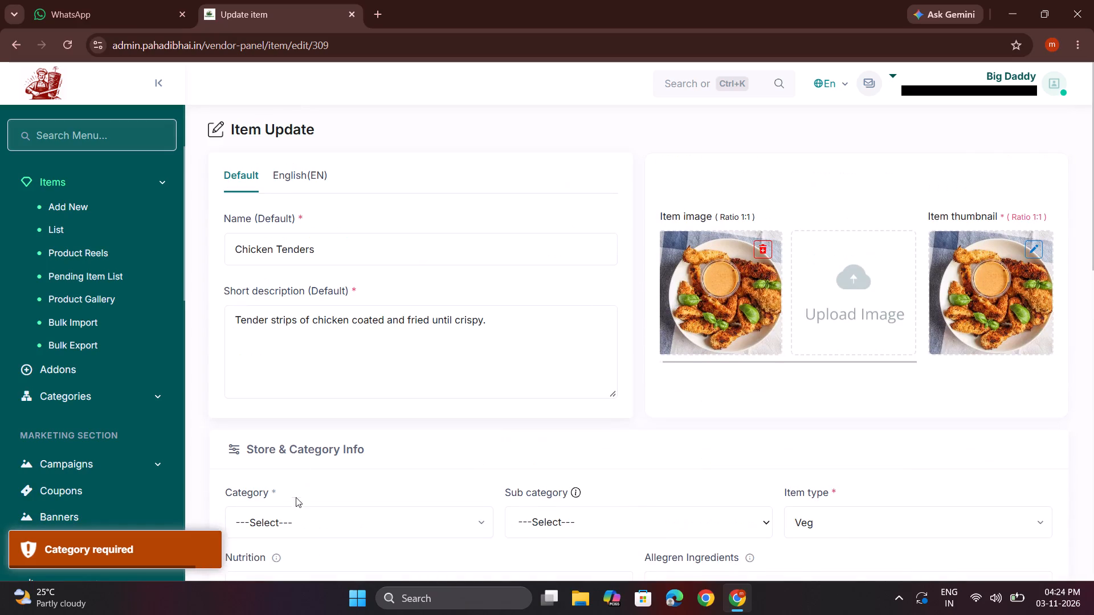
left_click(307, 525)
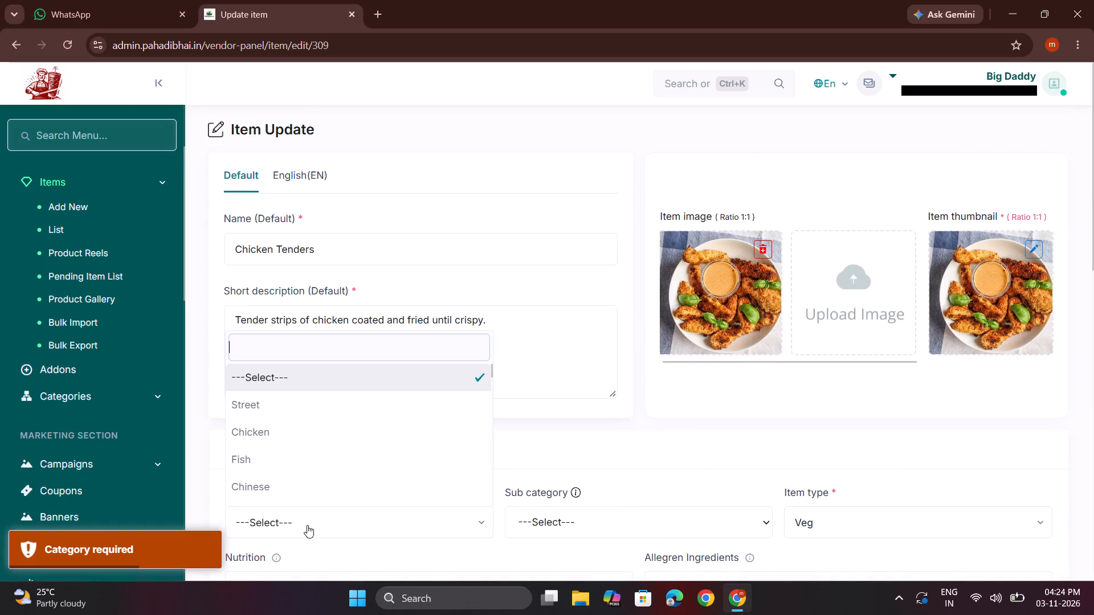
type("ch")
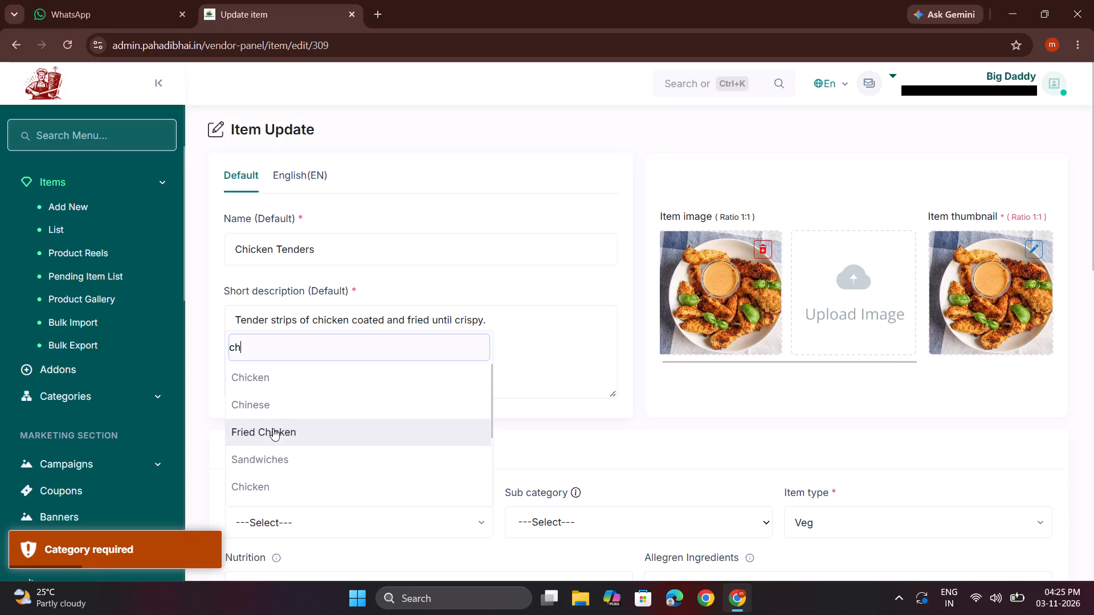
left_click(294, 371)
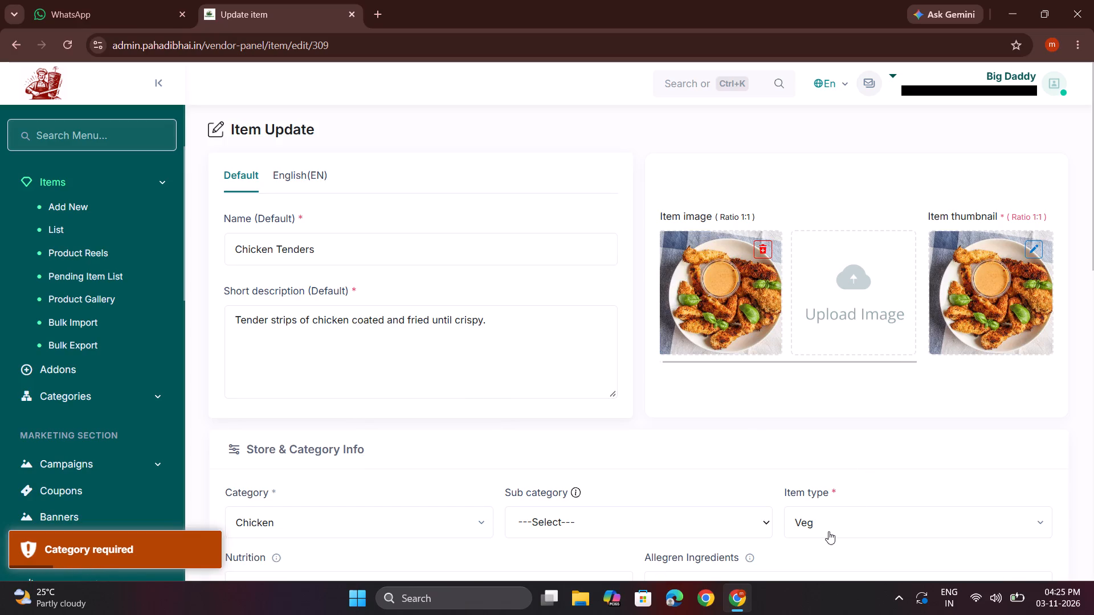
left_click(828, 531)
left_click(821, 496)
scroll(726, 482, "down", 8)
left_click(1047, 509)
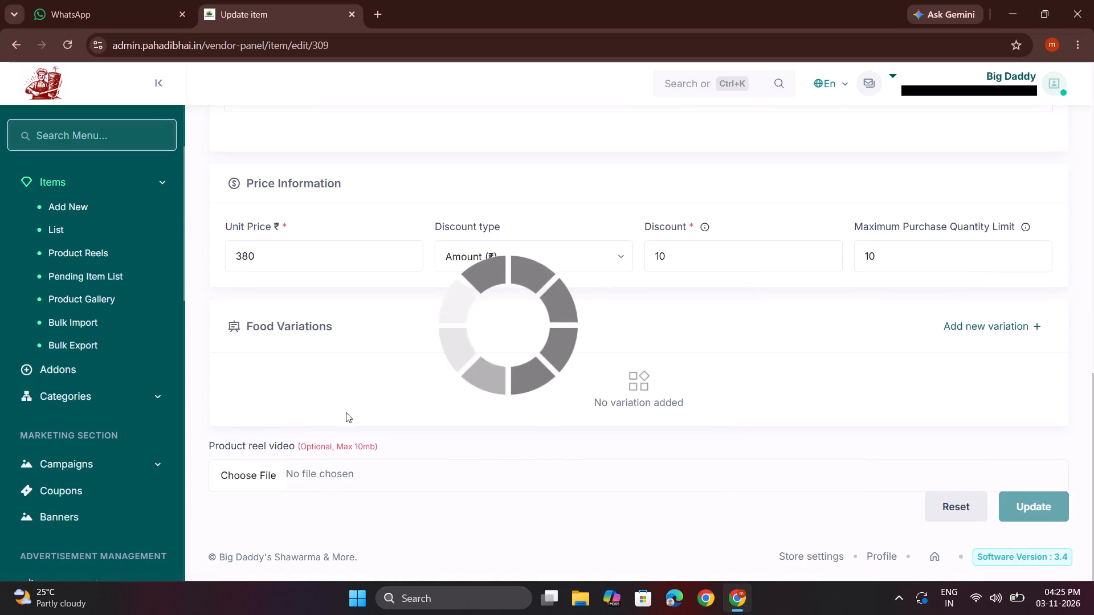
Go back to page 2 of the full item list and open Chicken Popcorn for editing.
left_click(88, 227)
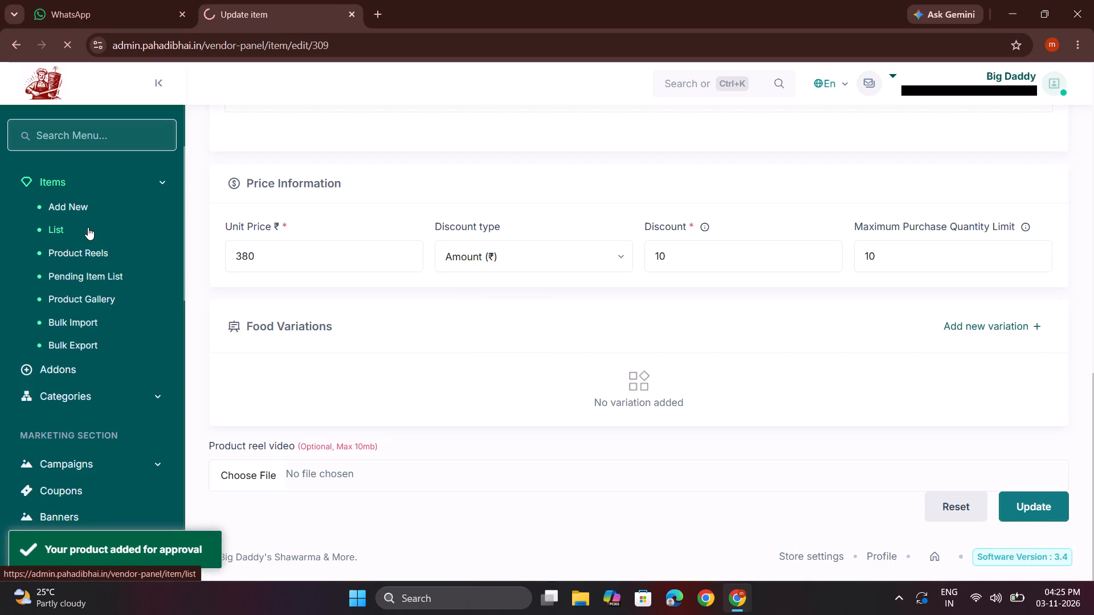
left_click(88, 227)
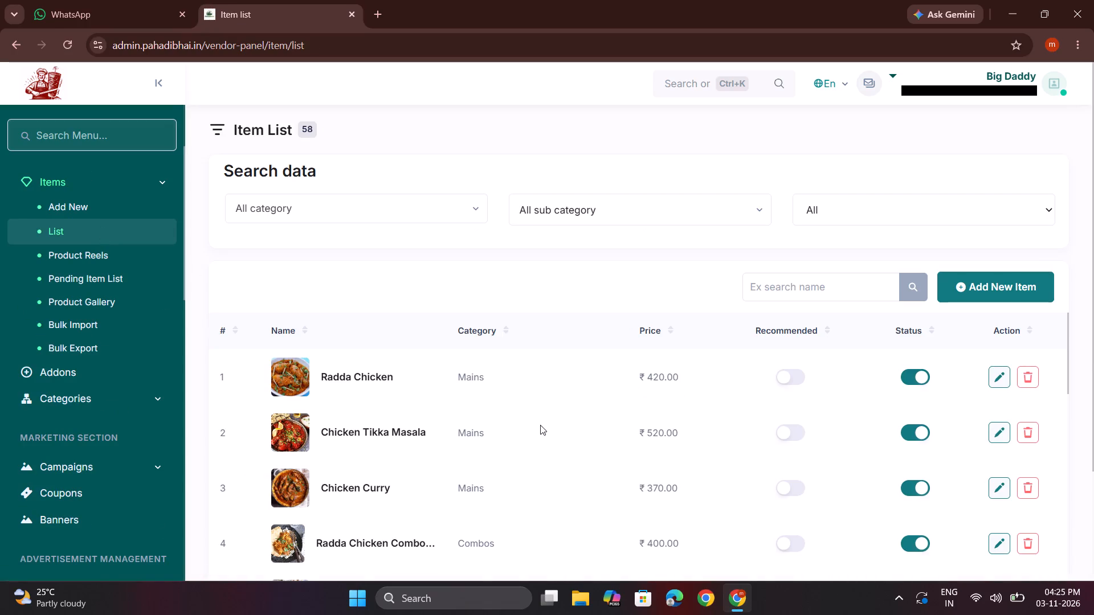
scroll(540, 425, "down", 13)
scroll(540, 425, "down", 8)
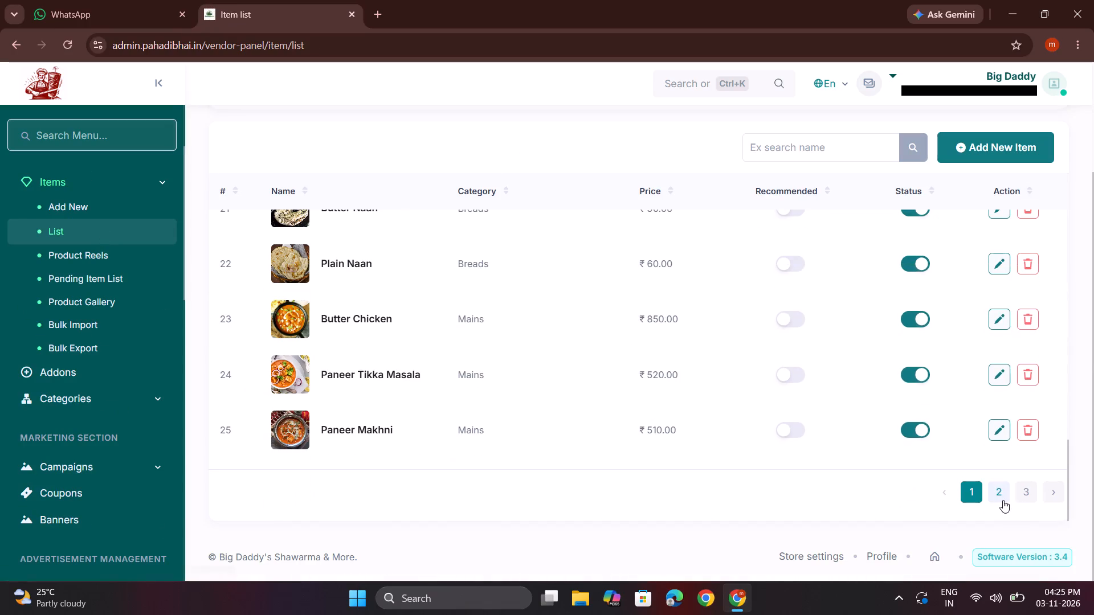
left_click(1003, 500)
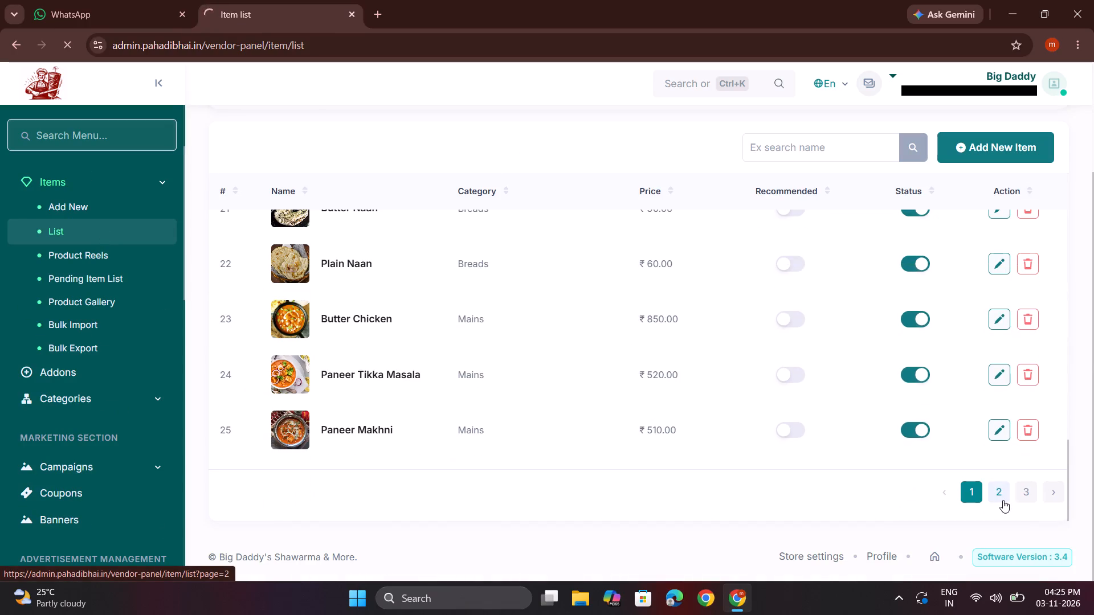
left_click(1001, 493)
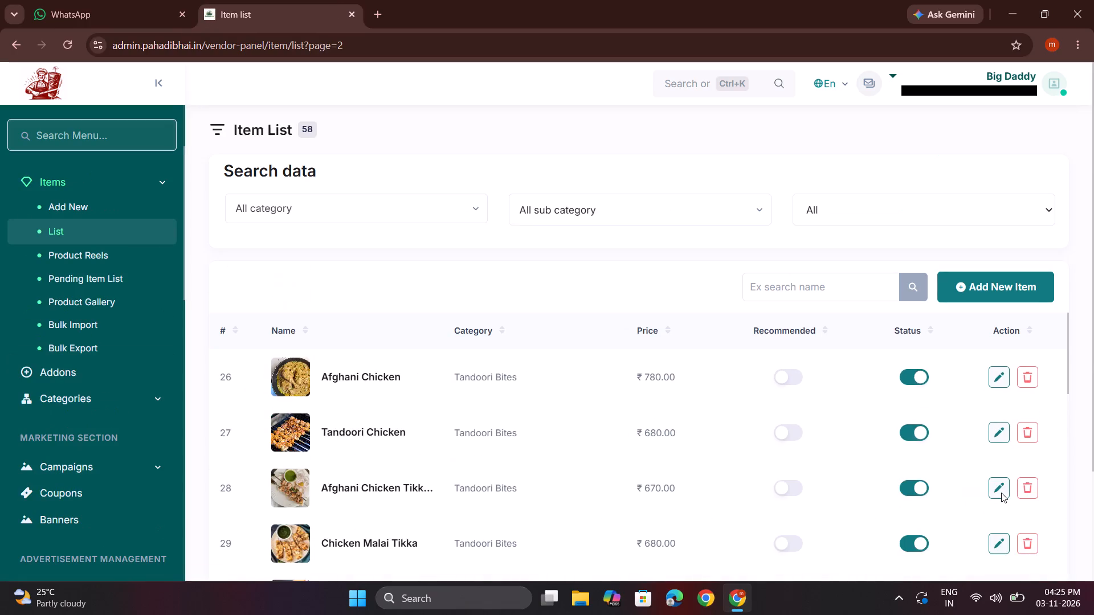
scroll(529, 449, "down", 6)
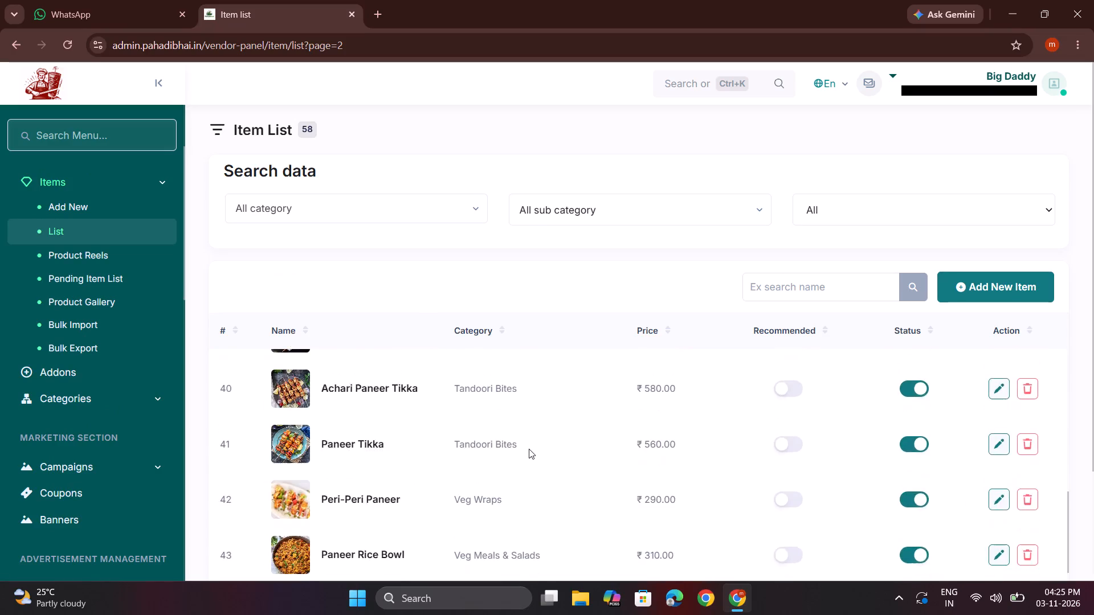
scroll(529, 449, "down", 5)
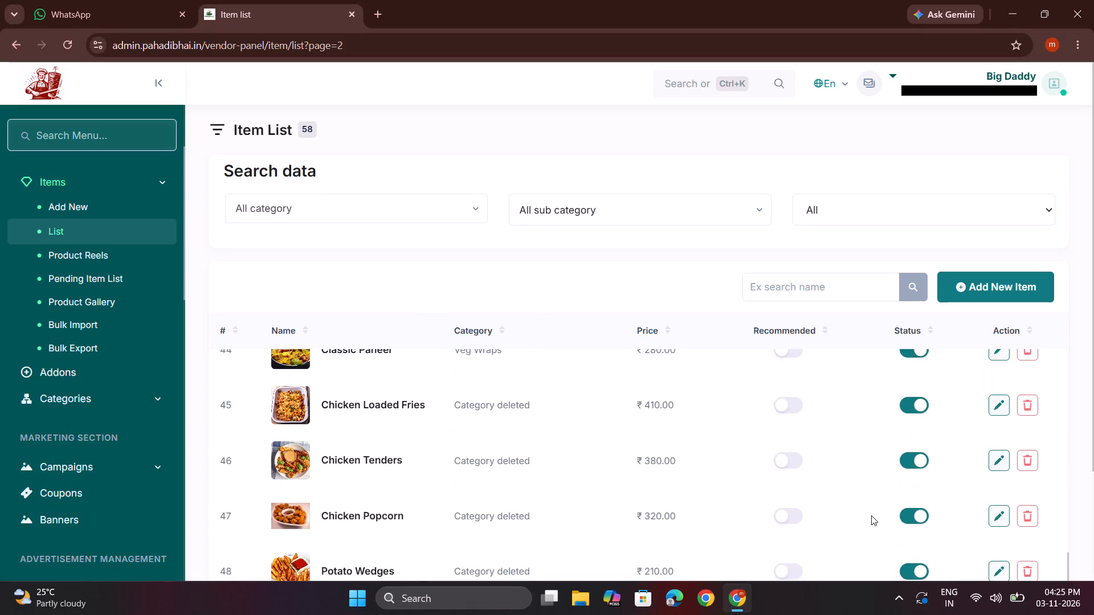
scroll(871, 515, "down", 1)
left_click(994, 462)
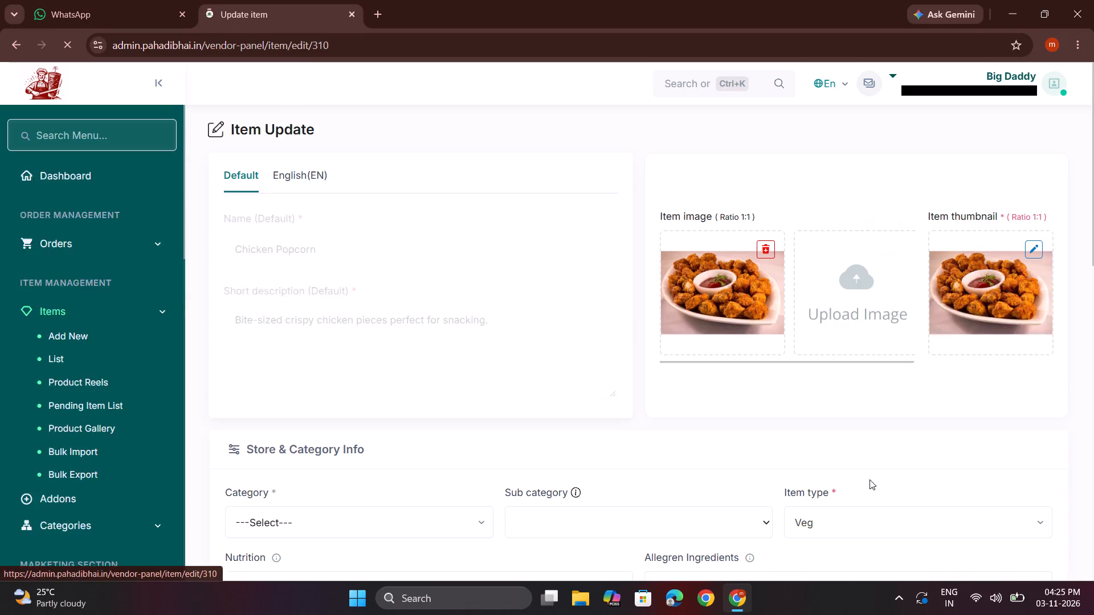
Set Chicken Popcorn's discount type to Amount (₹) and its discount to 20, and submit the update.
scroll(566, 387, "down", 5)
scroll(379, 296, "down", 4)
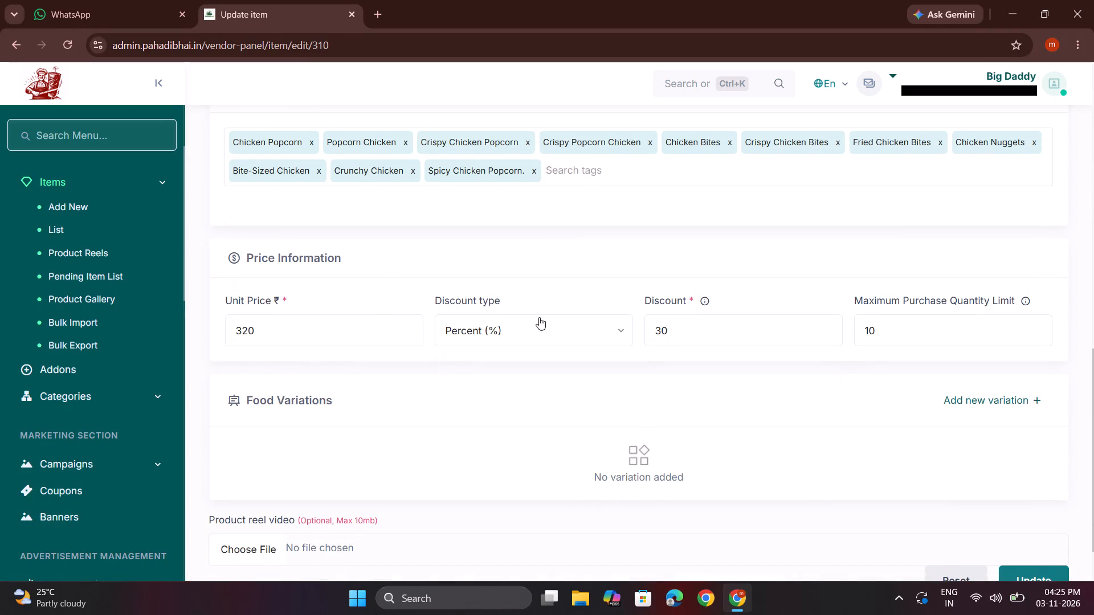
left_click(524, 323)
left_click(529, 425)
left_click(667, 334)
key("Left")
key("BackSpace")
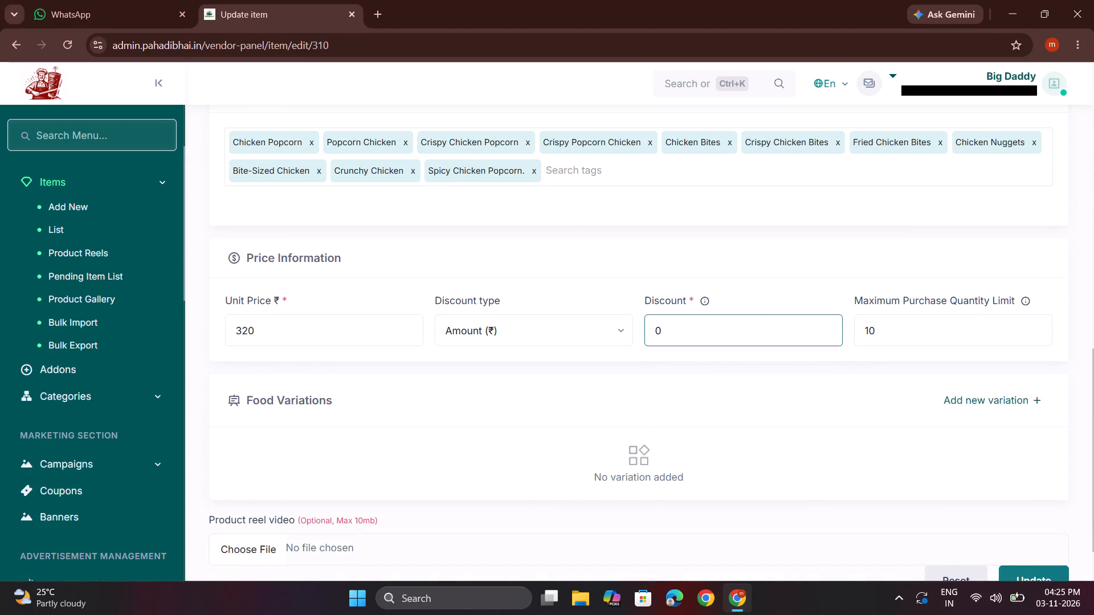
key("2")
scroll(823, 419, "down", 5)
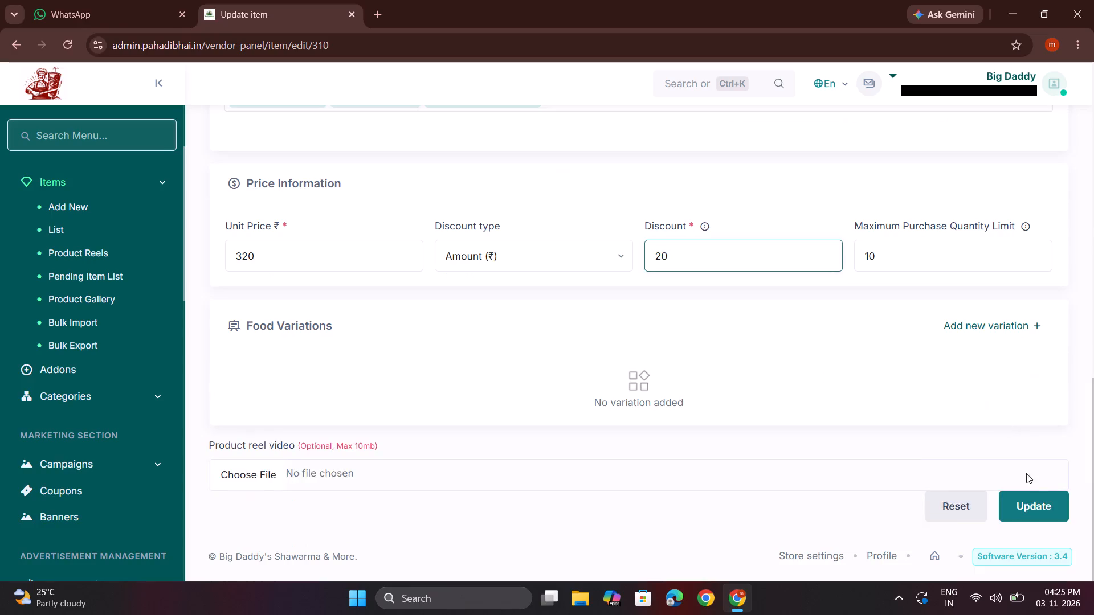
left_click(1052, 502)
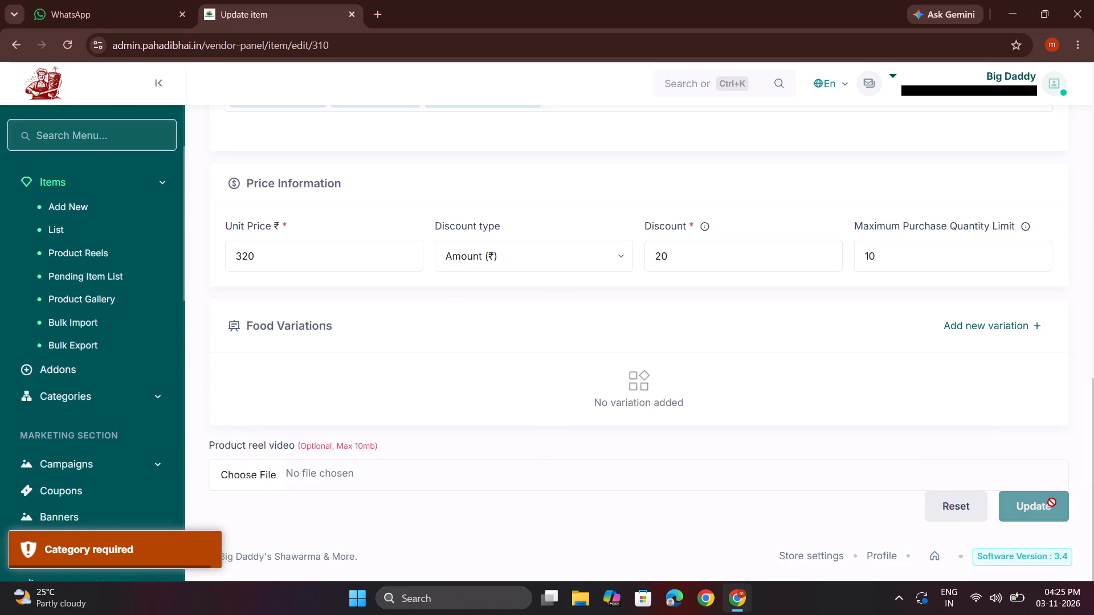
Set Chicken Popcorn's category to Chicken and submit the update again.
scroll(629, 420, "up", 7)
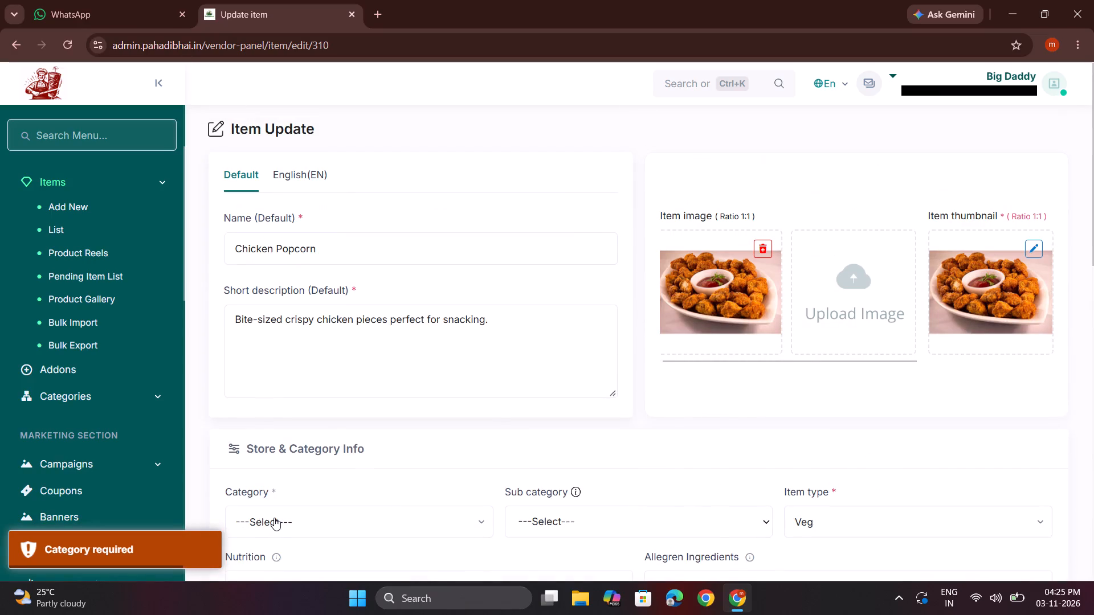
left_click(274, 518)
type("po")
key("BackSpace")
key("BackSpace")
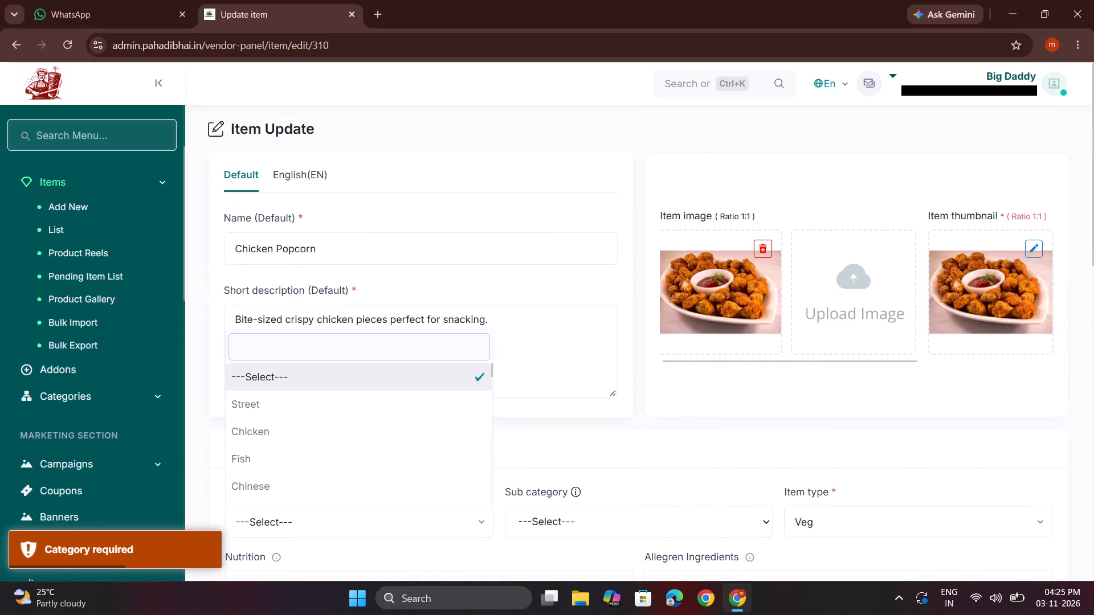
type("chi")
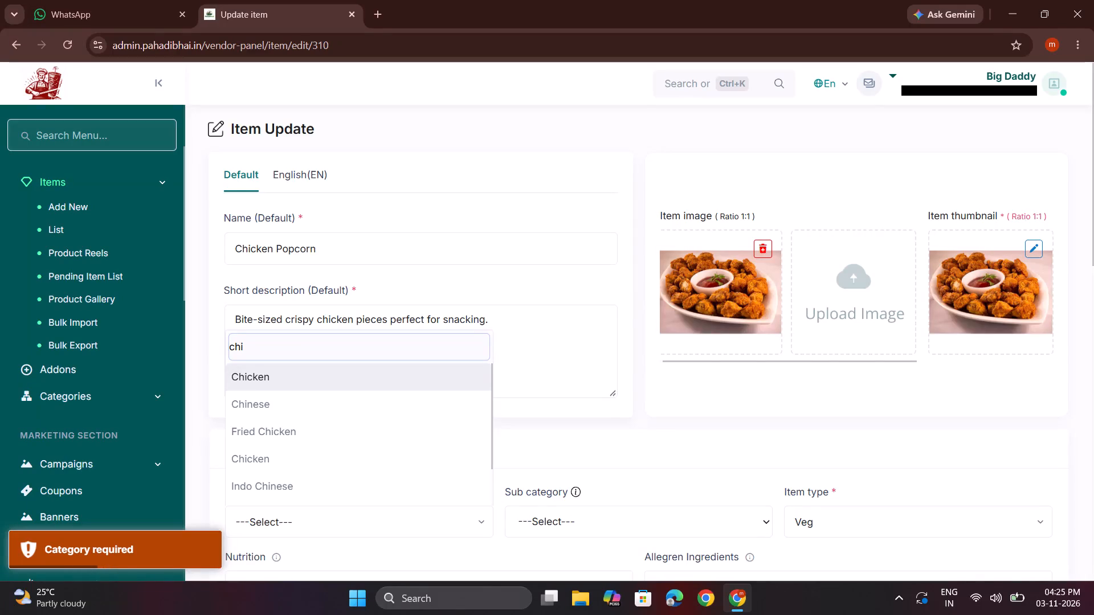
left_click(272, 376)
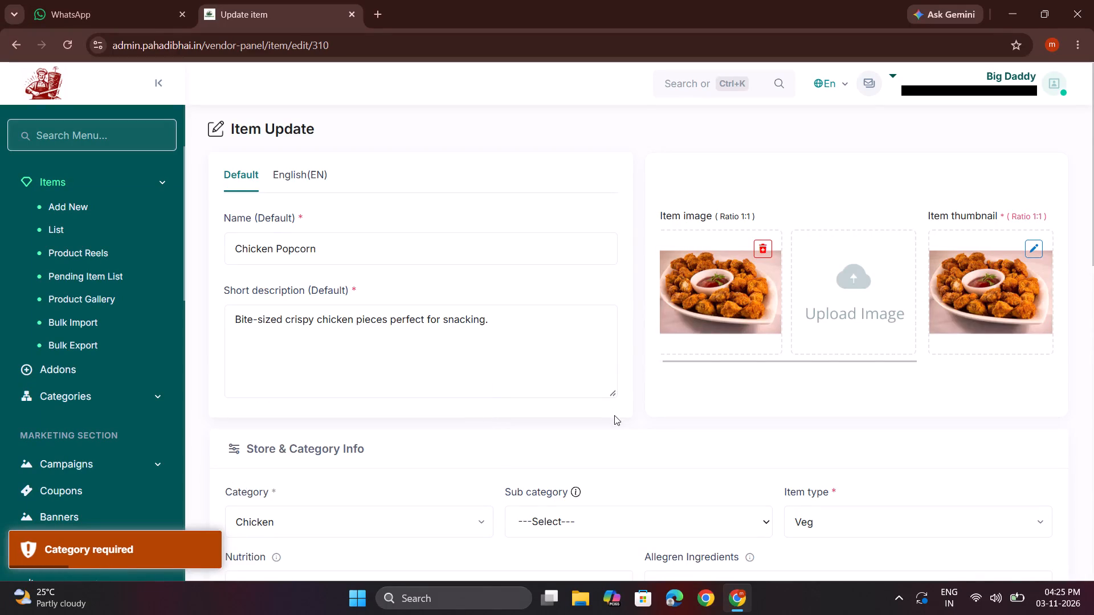
scroll(614, 415, "down", 9)
left_click(1018, 516)
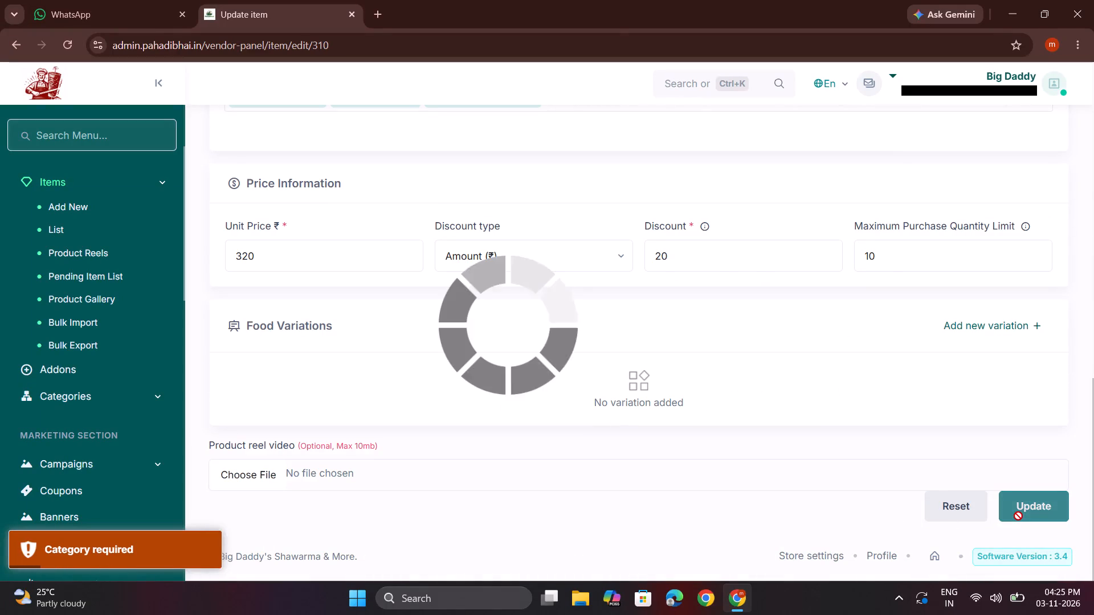
Return to page 2 of the full item list and open Potato Wedges for editing.
scroll(485, 367, "up", 9)
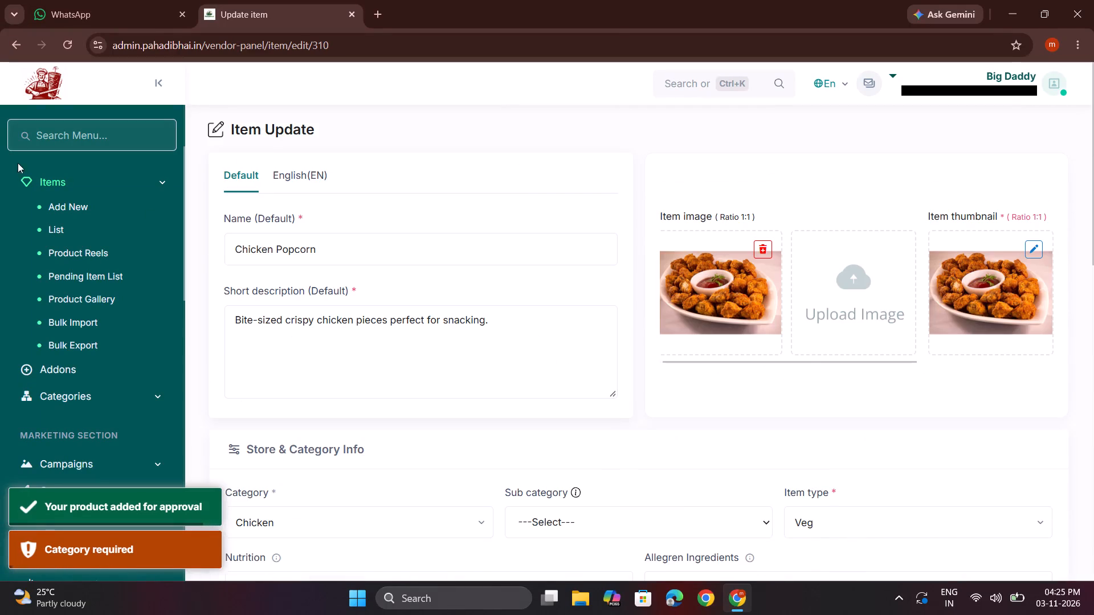
left_click(89, 231)
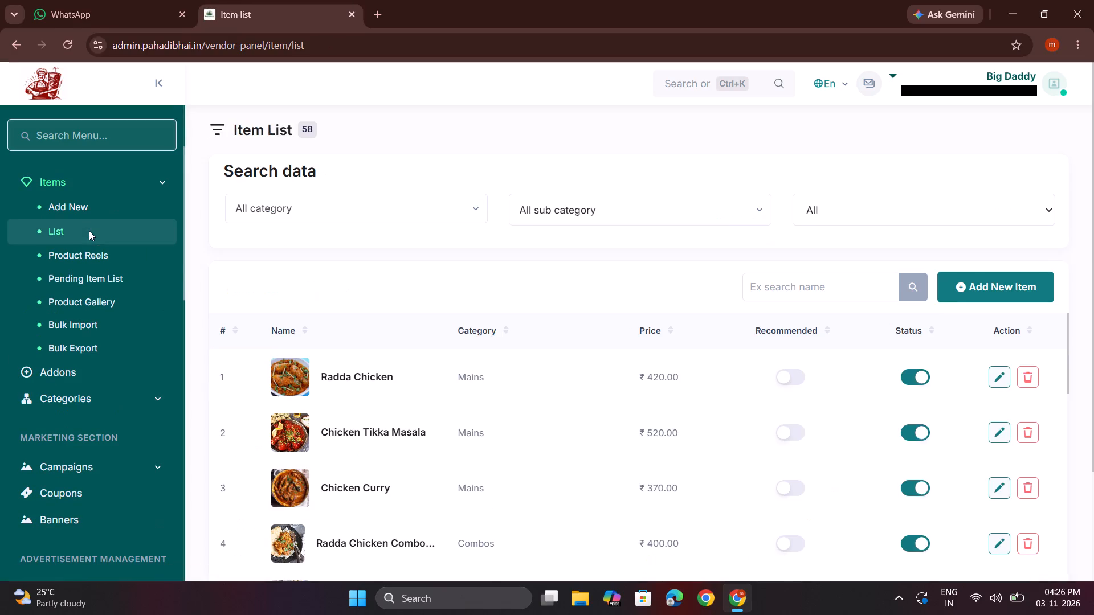
scroll(429, 495, "down", 14)
scroll(429, 495, "down", 11)
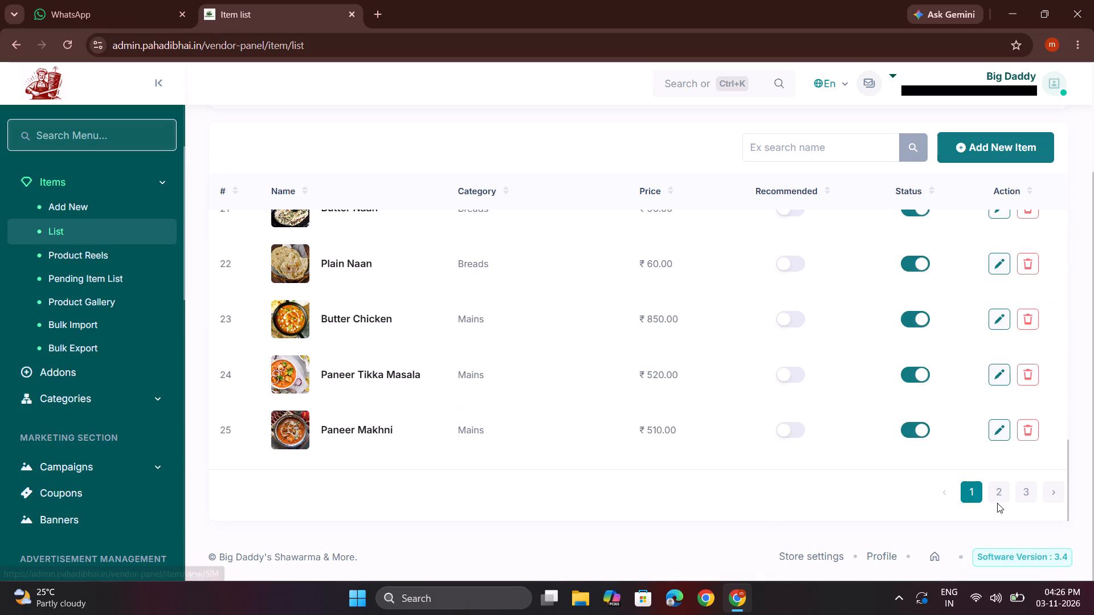
left_click(997, 500)
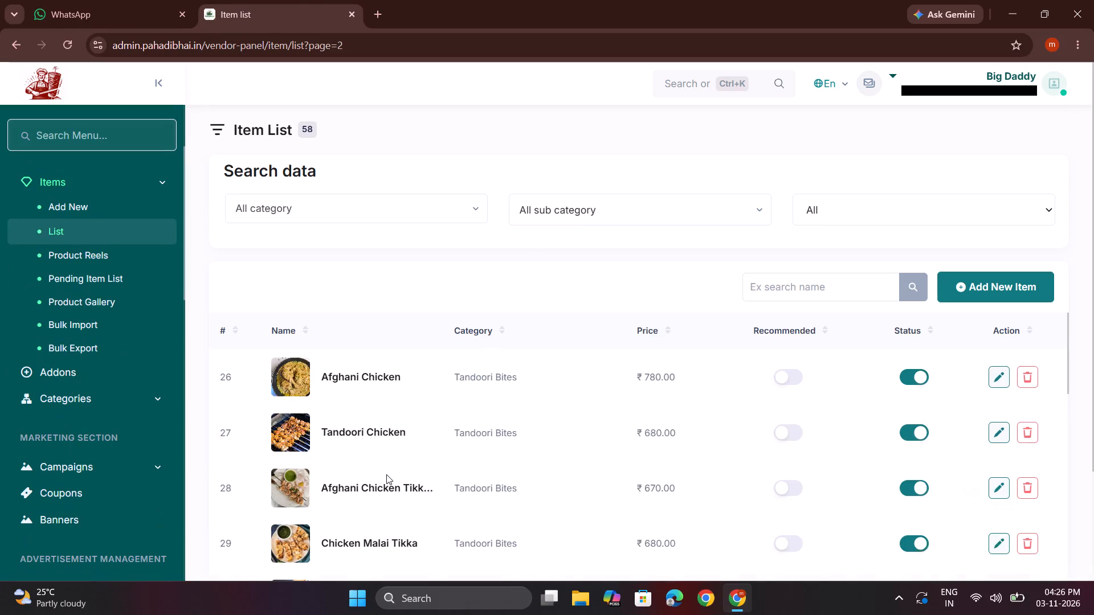
scroll(386, 474, "down", 10)
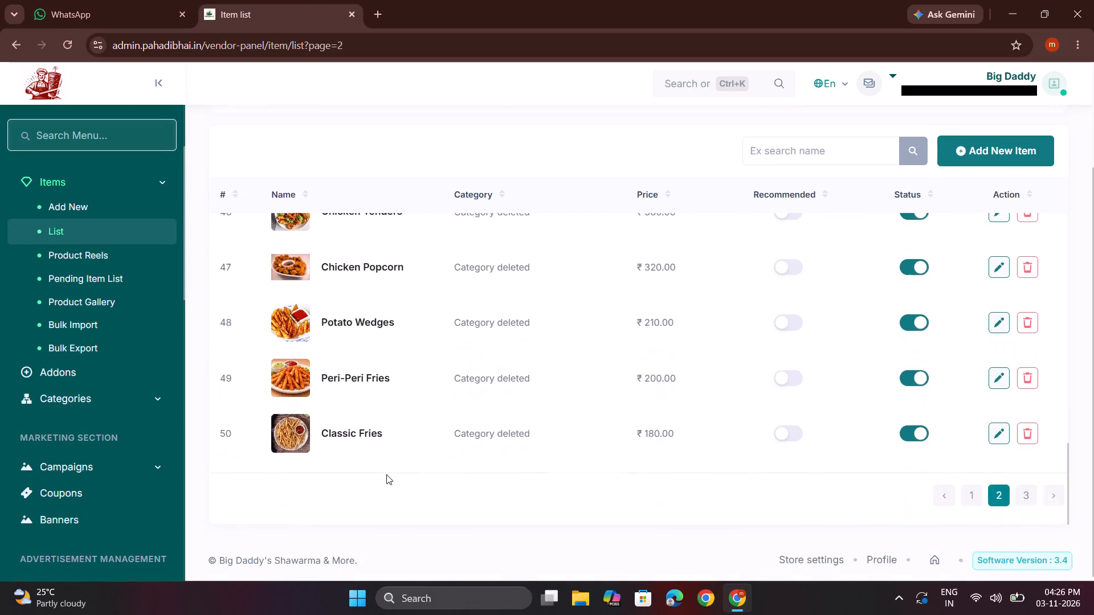
scroll(386, 474, "down", 2)
scroll(386, 474, "up", 1)
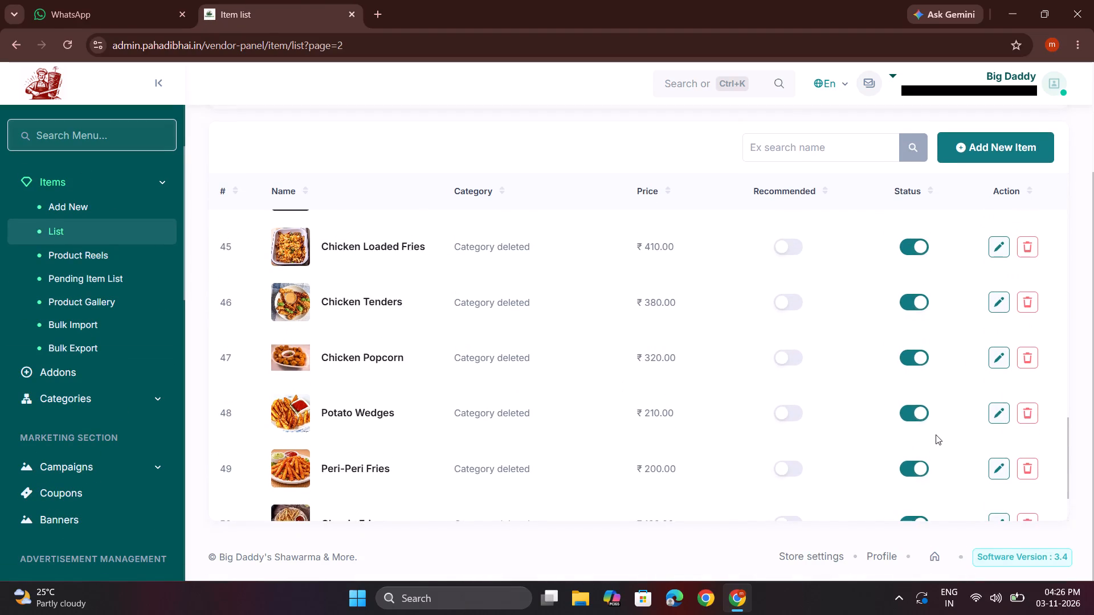
left_click(998, 413)
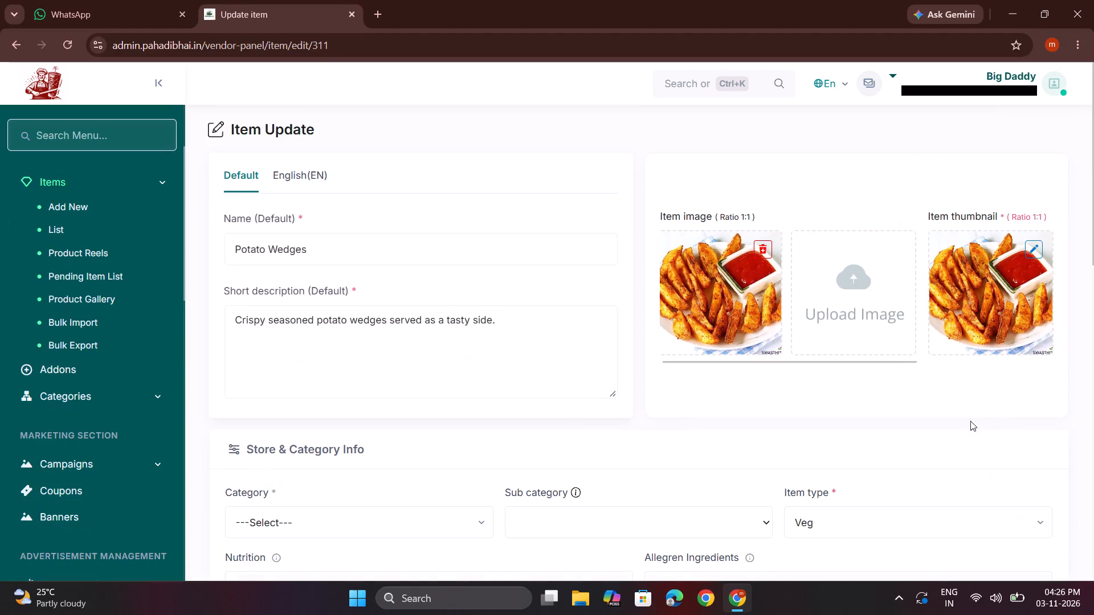
Set Potato Wedges' discount to 10 and submit the update.
scroll(573, 406, "down", 10)
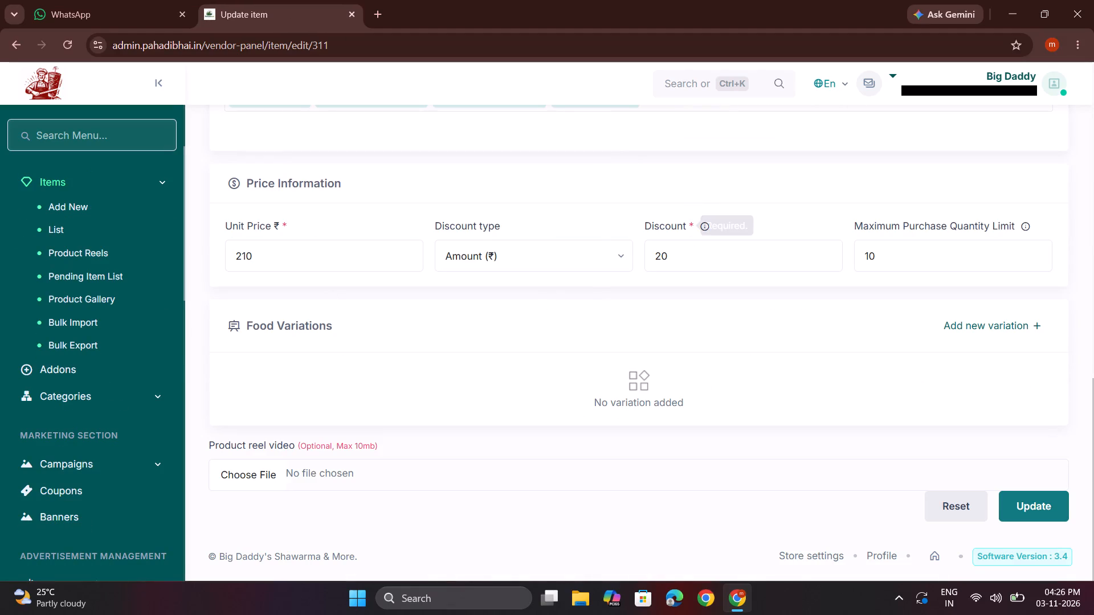
left_click(668, 260)
key("Left")
key("BackSpace")
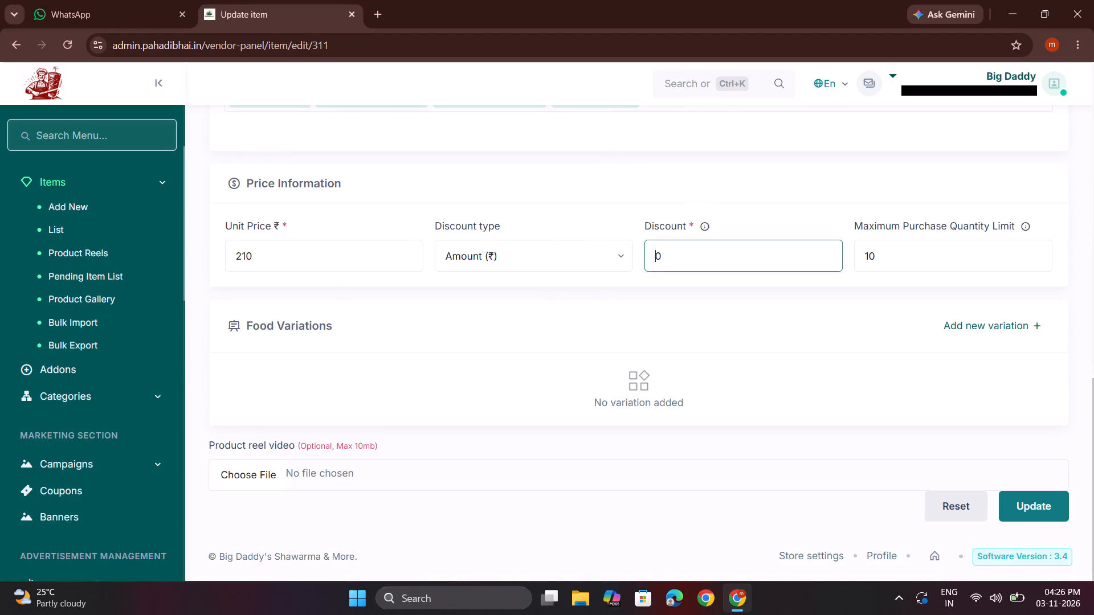
key("1")
left_click(1034, 498)
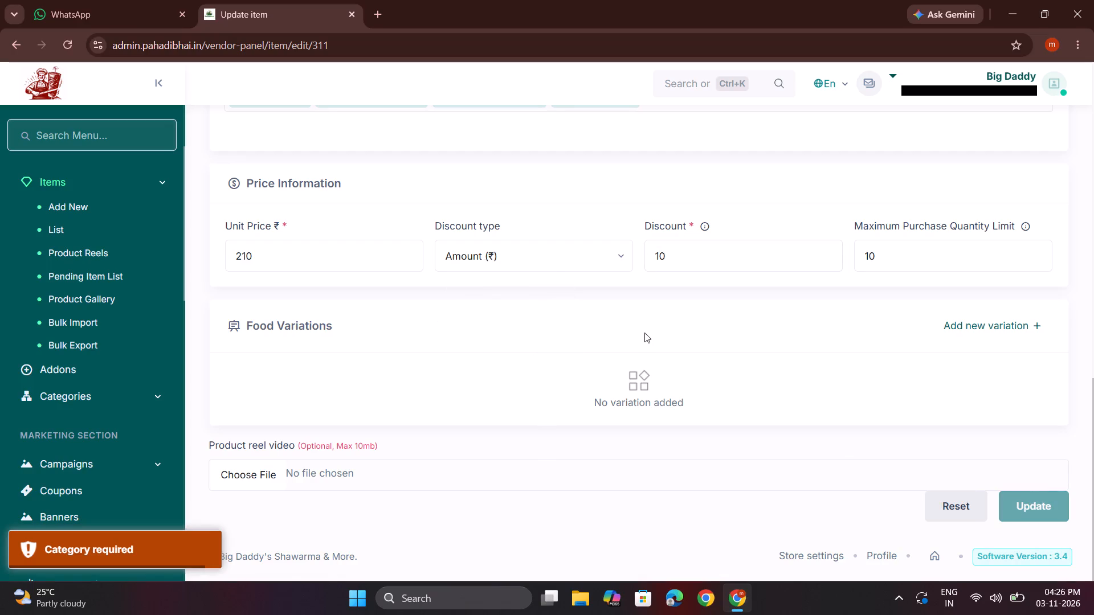
Set Potato Wedges' category to Fries and submit the update again.
scroll(644, 333, "up", 6)
scroll(327, 358, "up", 3)
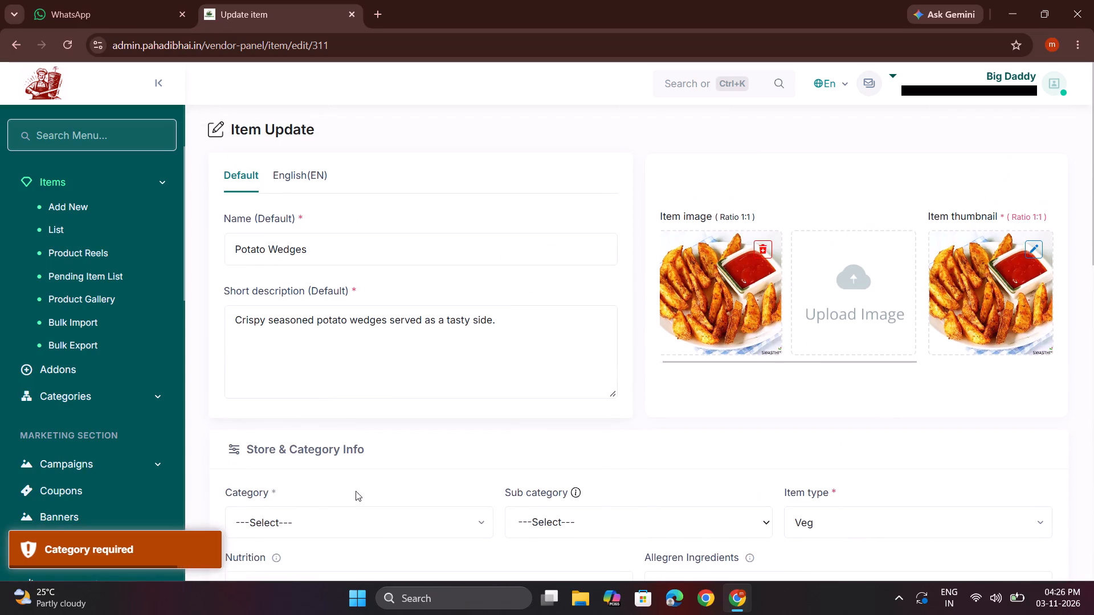
left_click(309, 520)
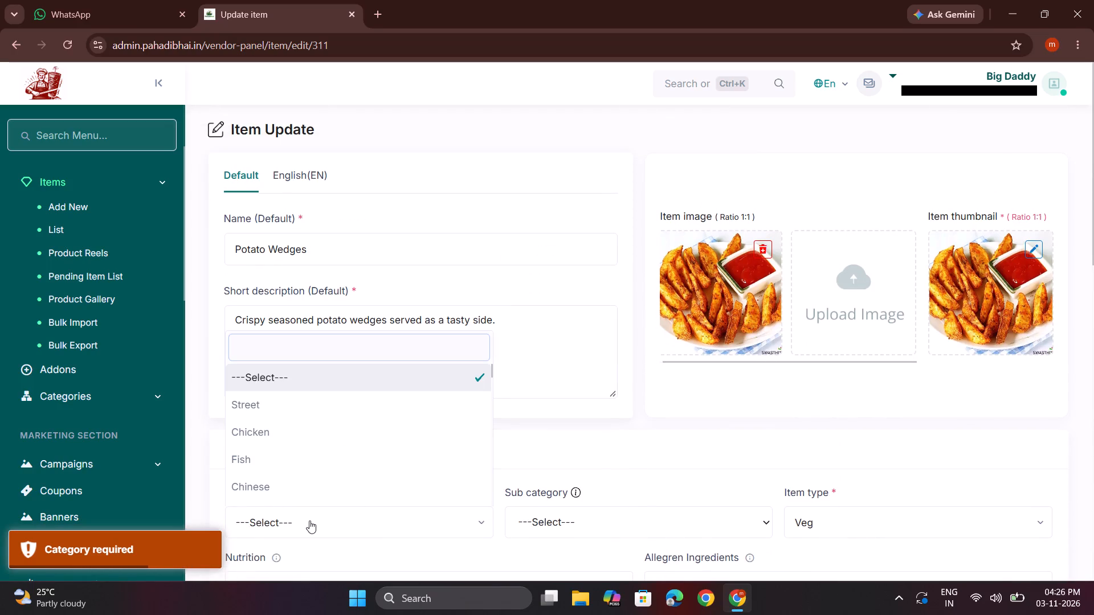
type("fr")
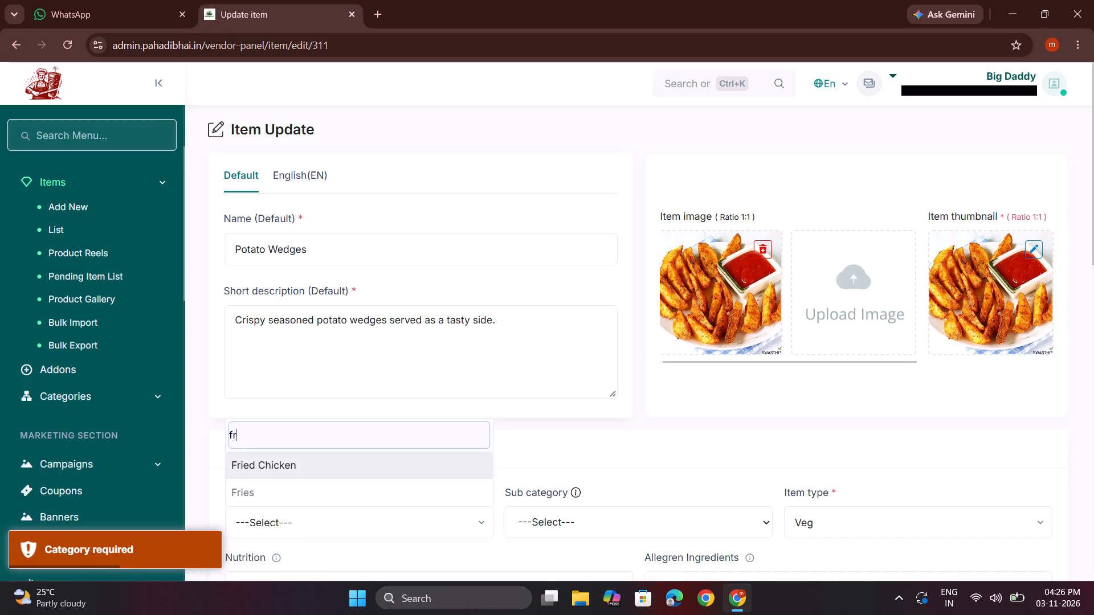
key("Down")
key("Return")
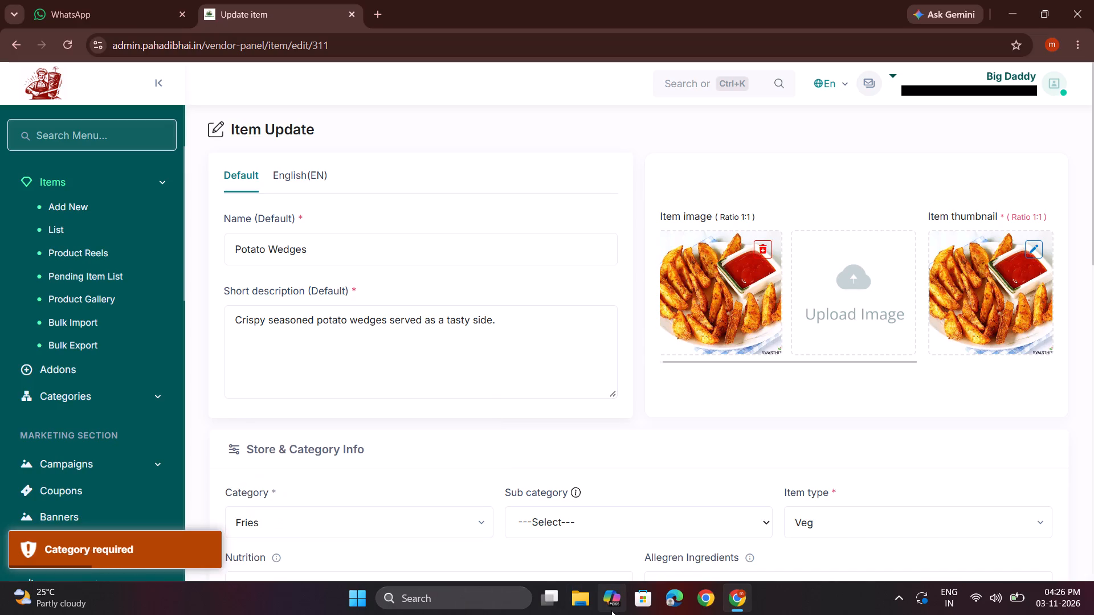
scroll(650, 323, "down", 8)
left_click(1051, 509)
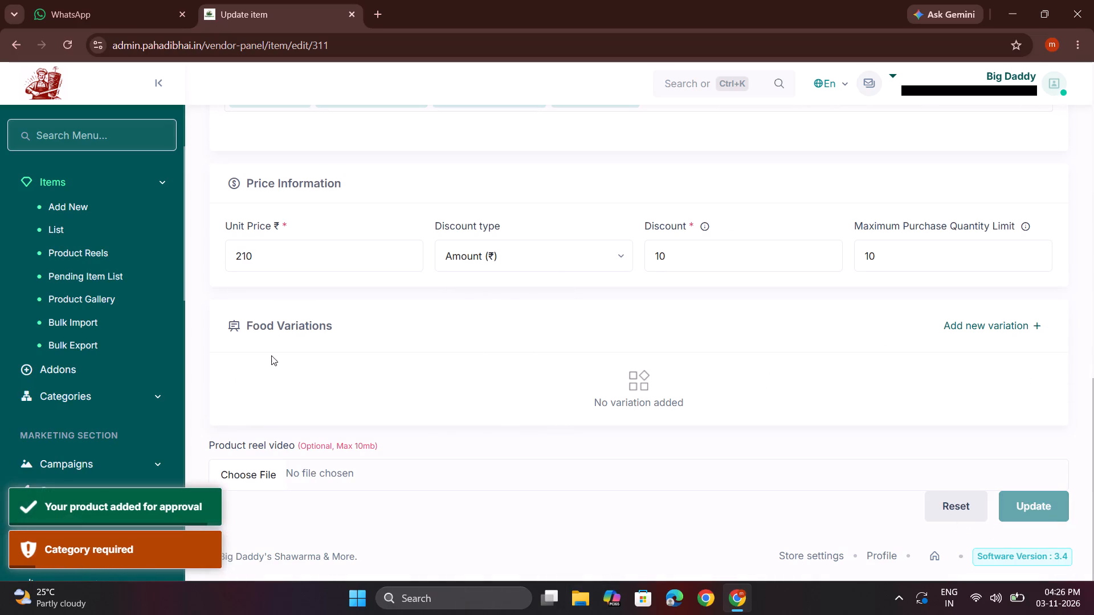
Go back to page 2 of the full item list and open Peri-Peri Fries for editing.
left_click(81, 223)
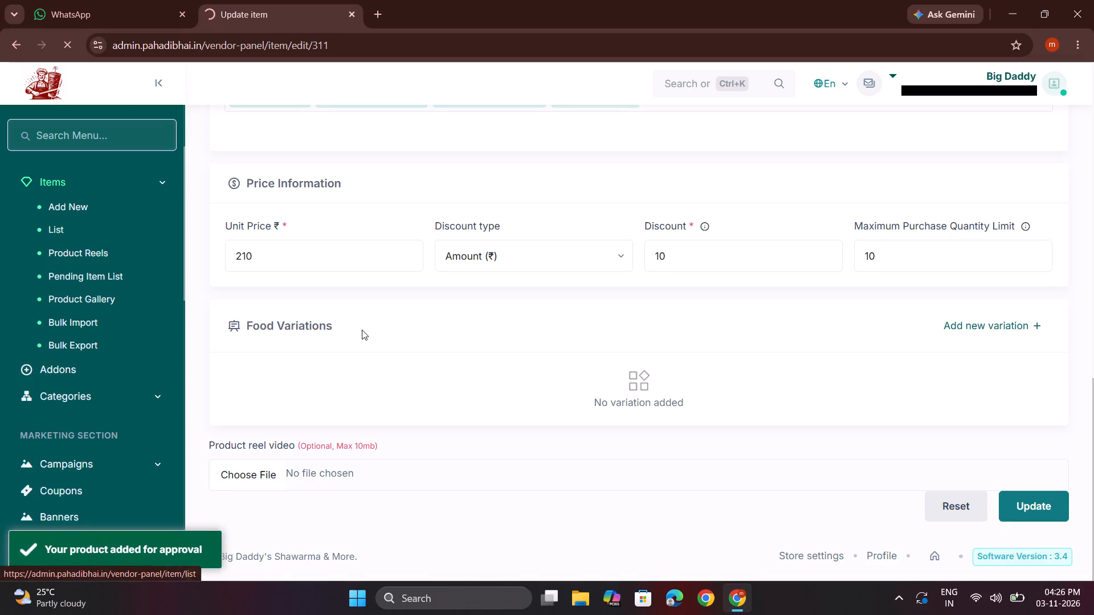
scroll(539, 467, "down", 12)
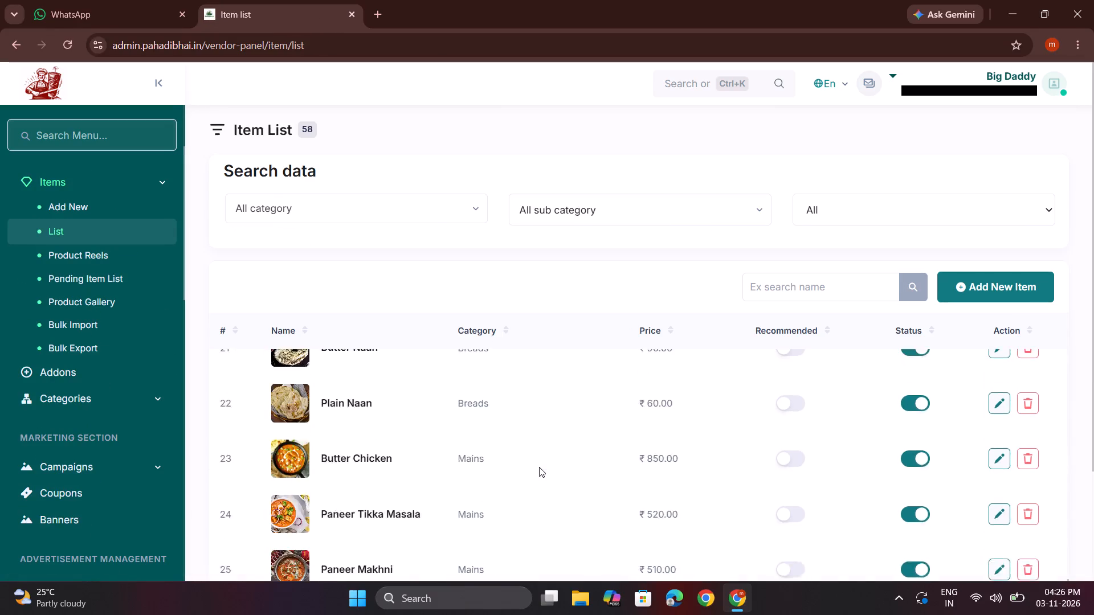
scroll(539, 467, "down", 8)
left_click(1004, 492)
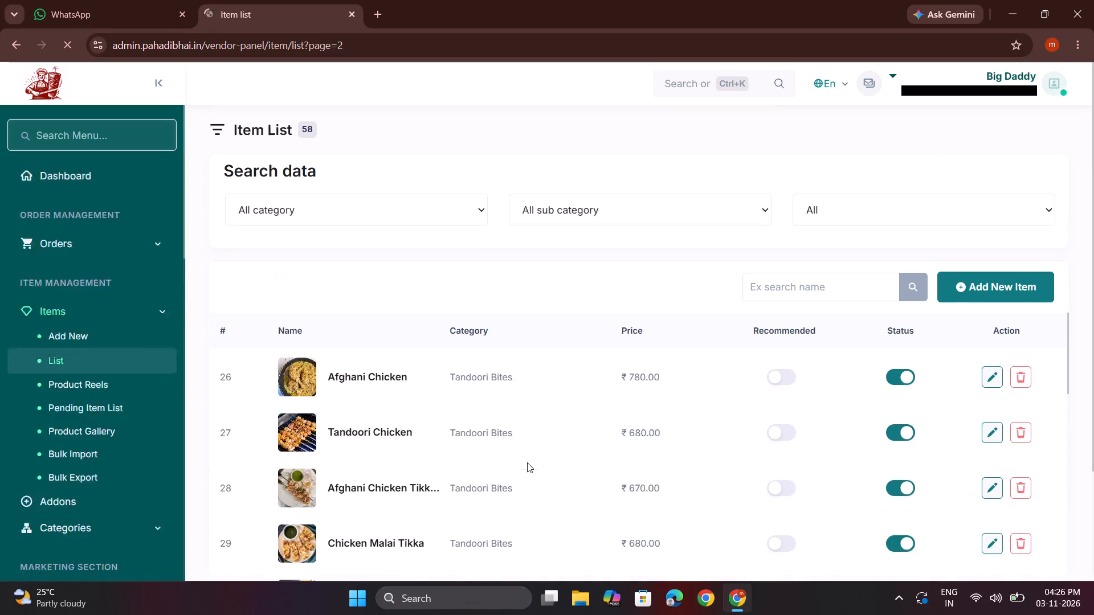
scroll(527, 462, "down", 15)
scroll(527, 462, "down", 8)
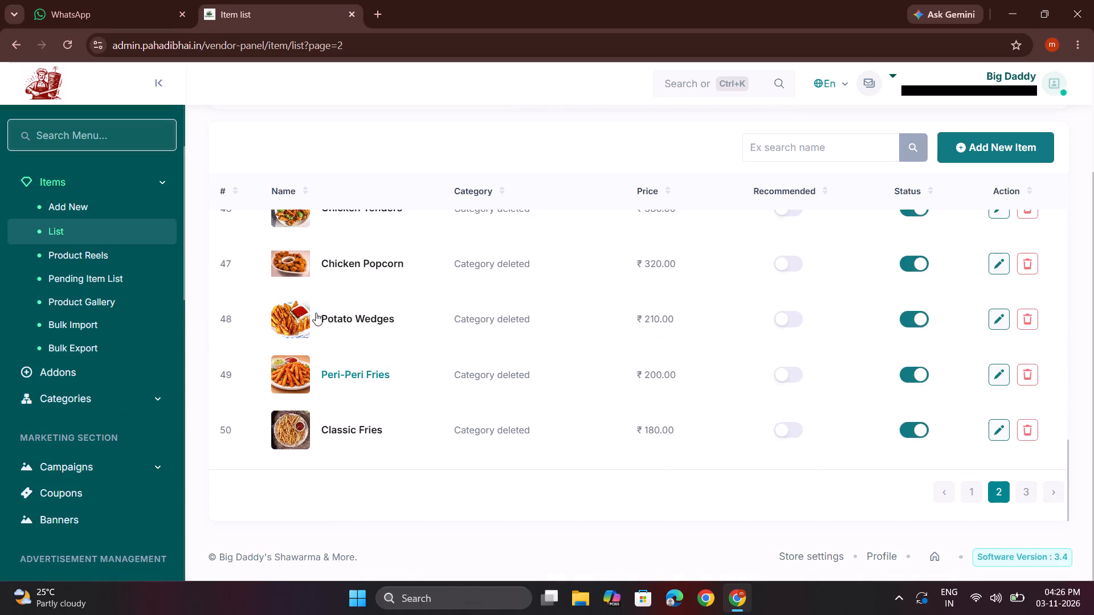
left_click(997, 381)
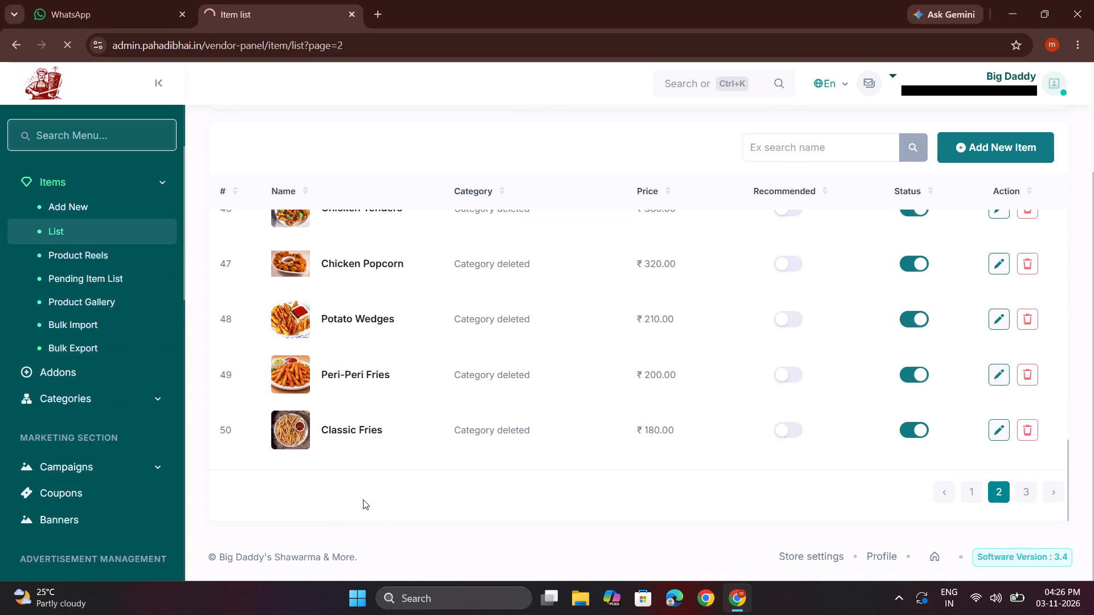
Set Peri-Peri Fries' discount to 20 and submit the update.
scroll(360, 399, "down", 13)
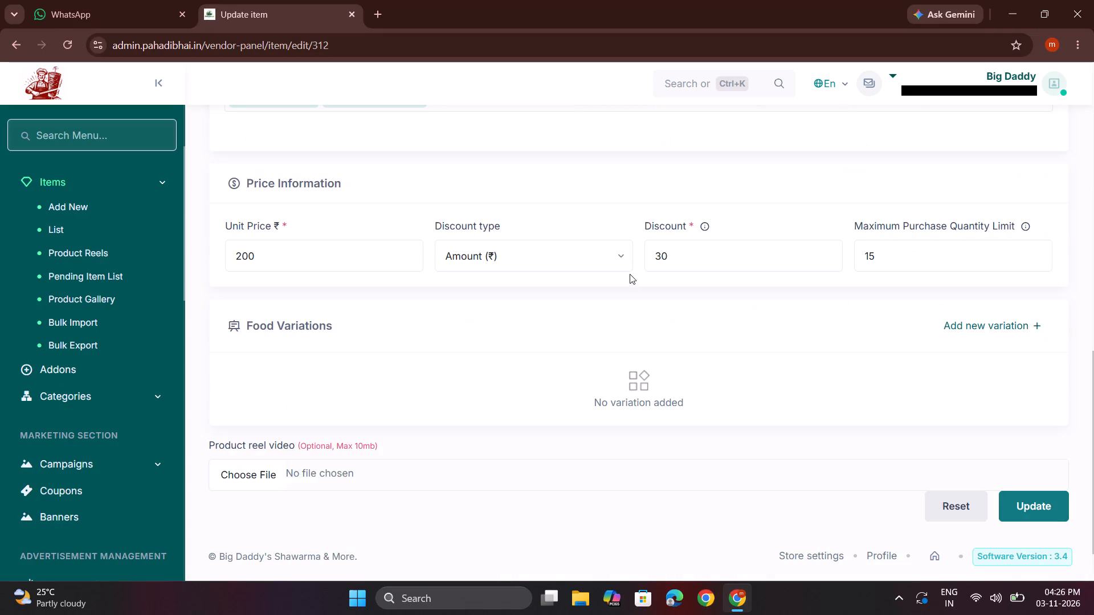
left_click(656, 257)
key("Right")
key("BackSpace")
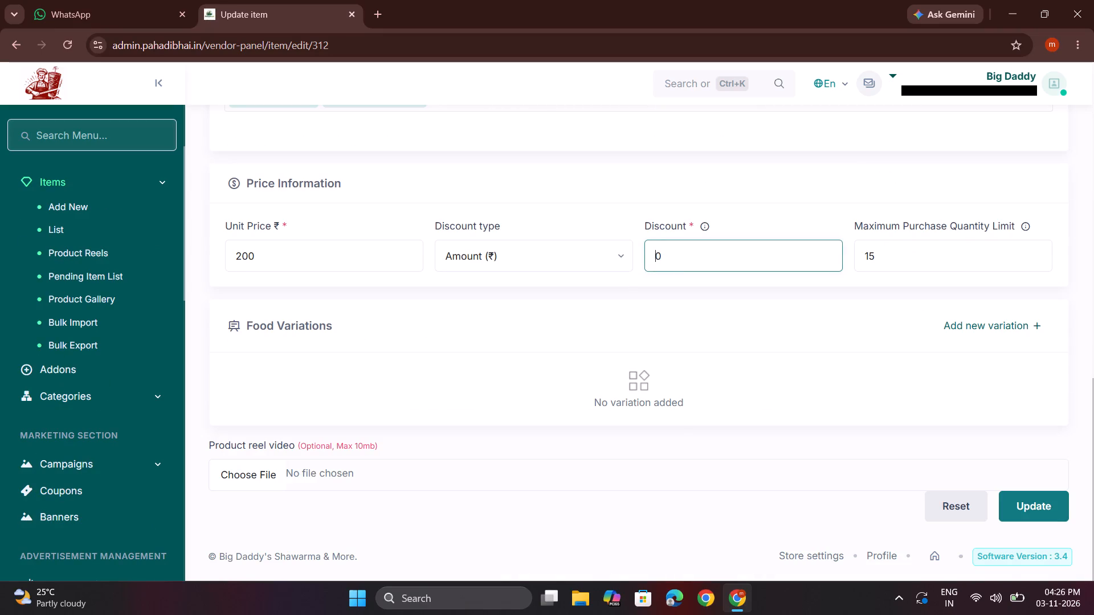
key("2")
left_click(1054, 510)
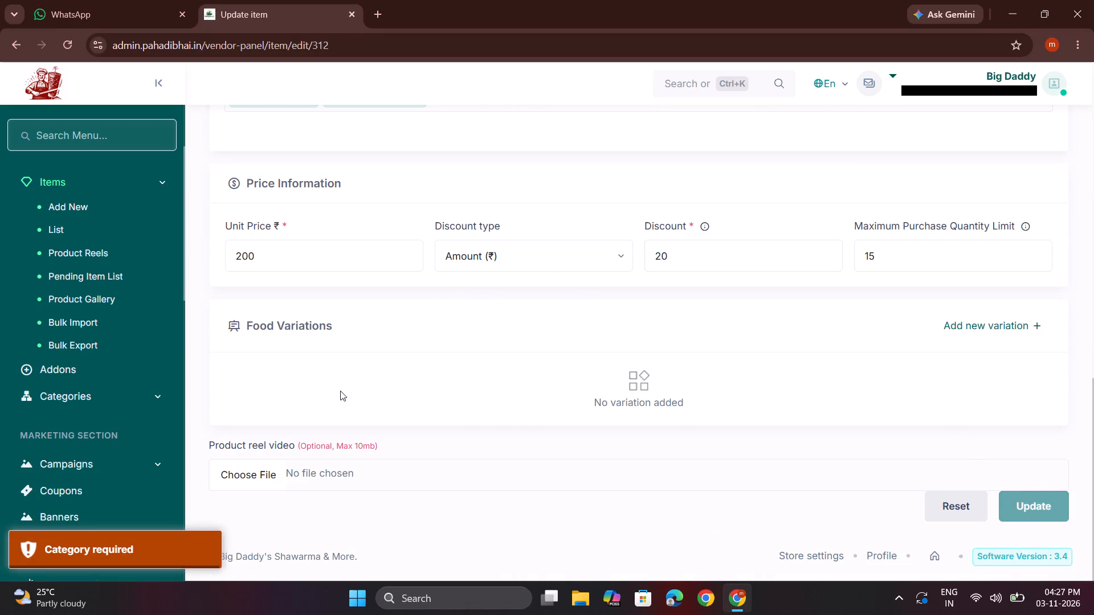
Set Peri-Peri Fries' category to Fries and submit the update again.
scroll(343, 380, "up", 6)
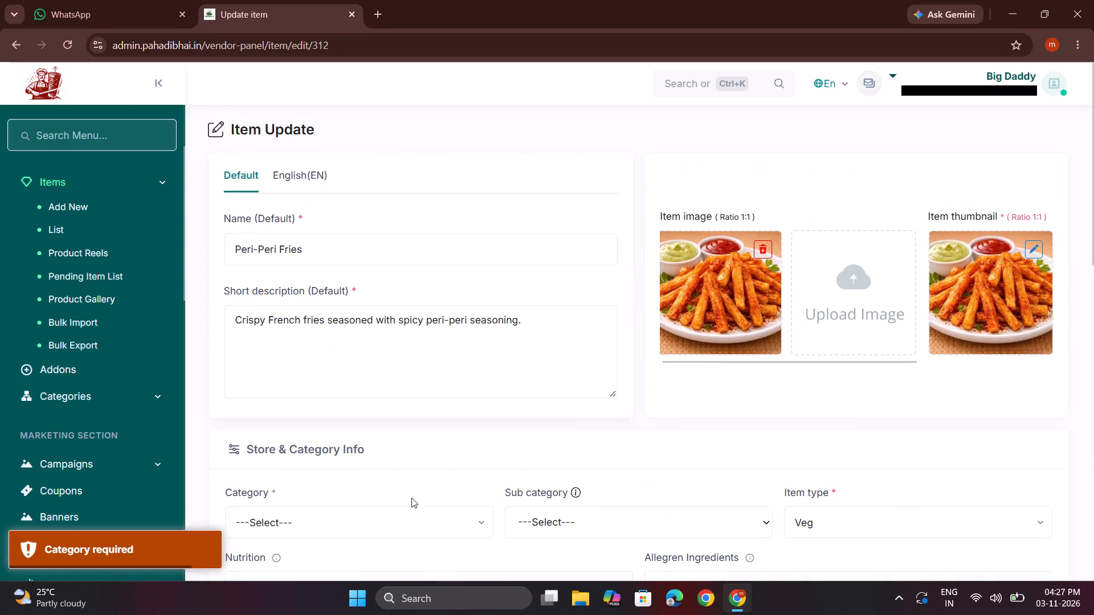
left_click(407, 524)
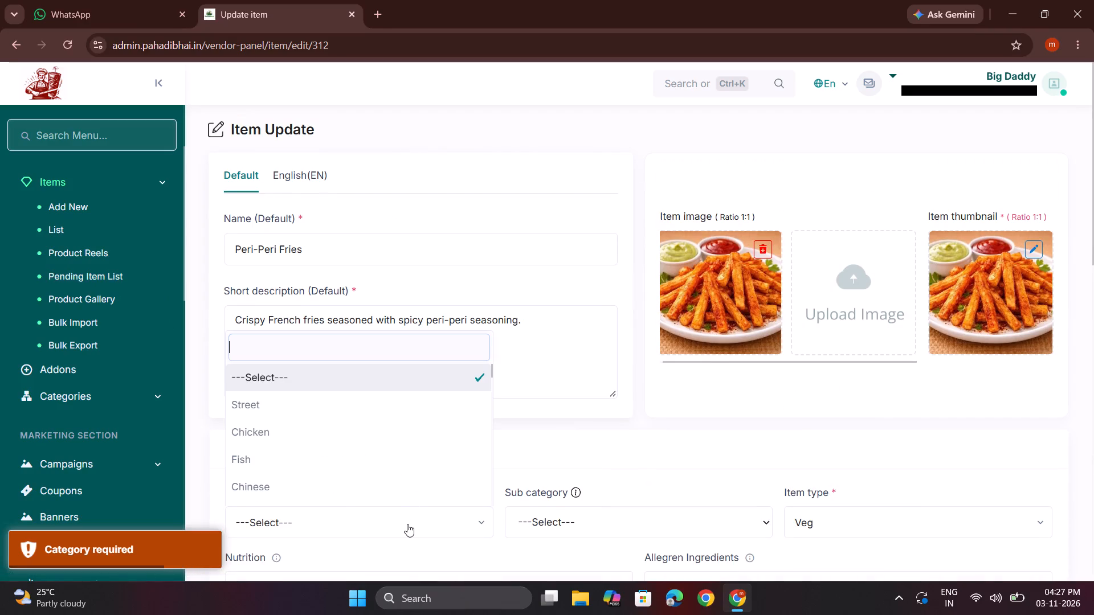
type("fr")
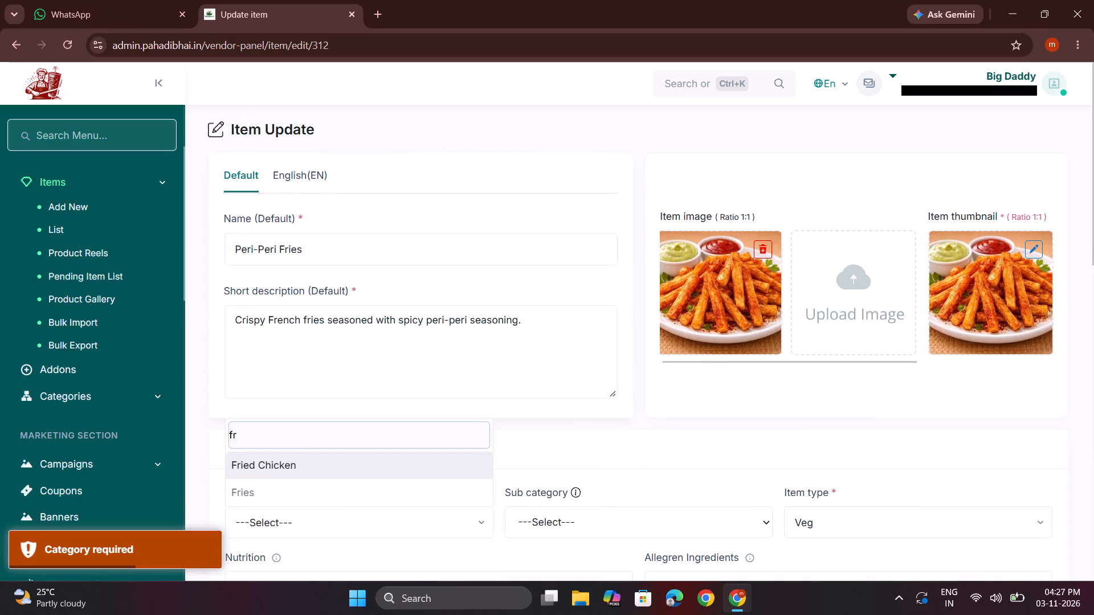
key("Down")
key("Return")
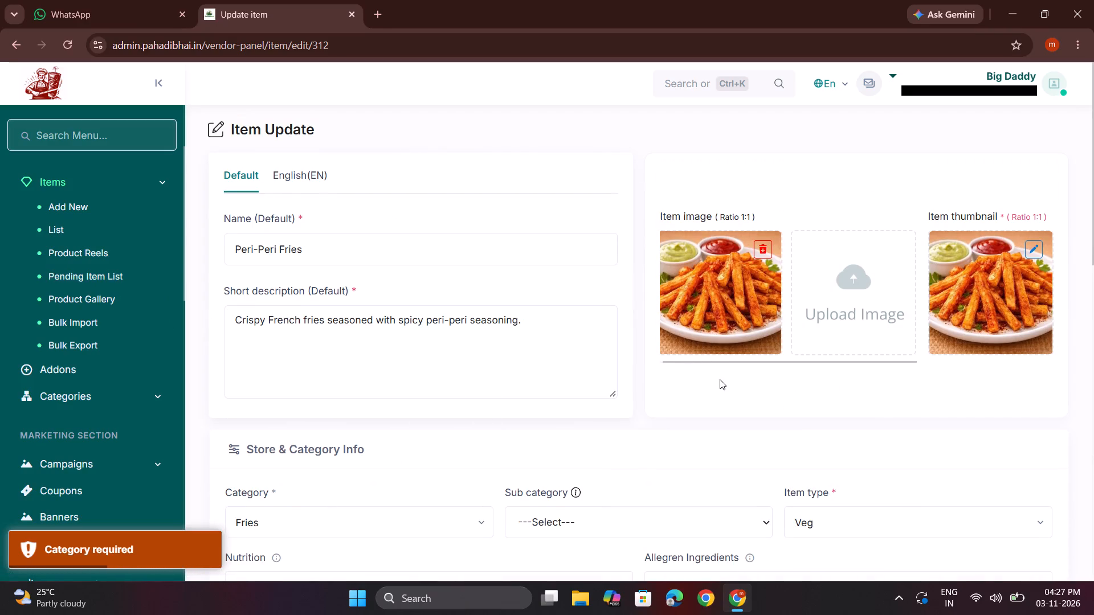
scroll(720, 379, "down", 10)
left_click(1017, 510)
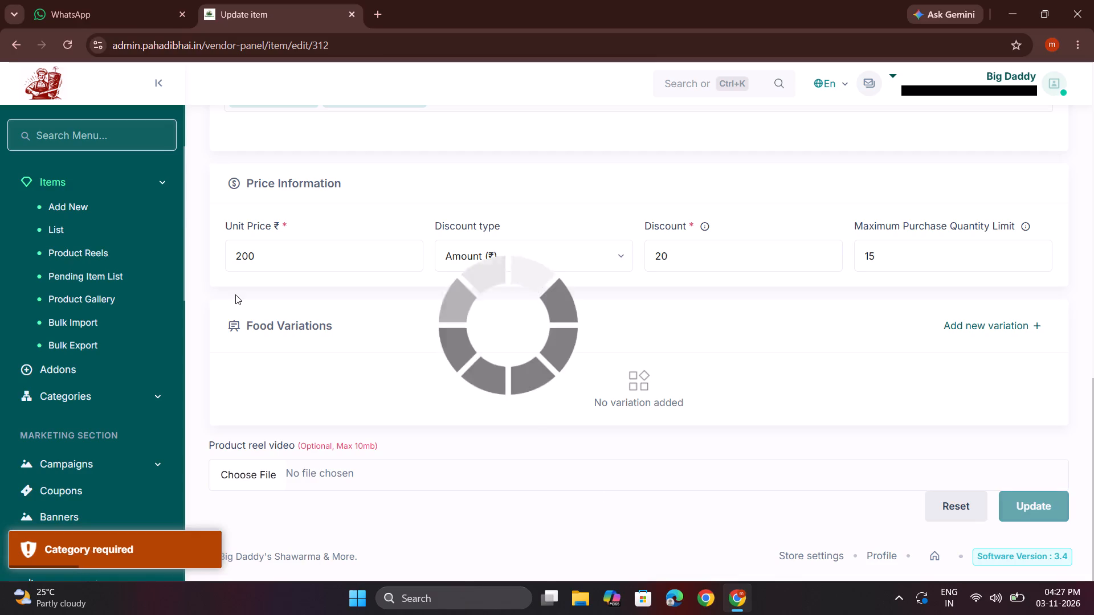
Go back to page 2 of the full item list and open Classic Fries for editing.
left_click(70, 233)
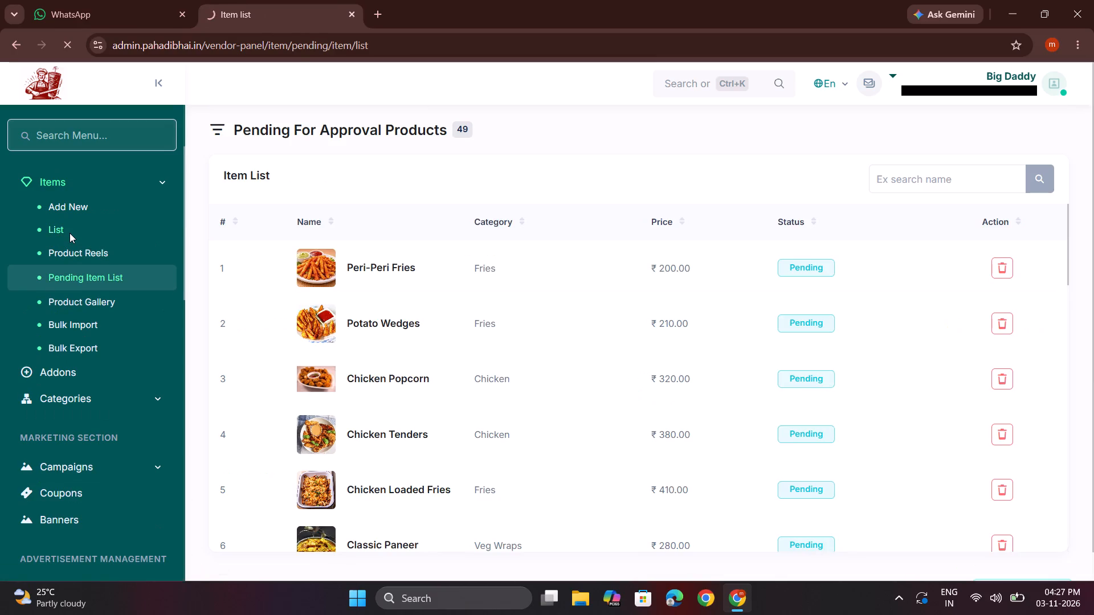
left_click(46, 228)
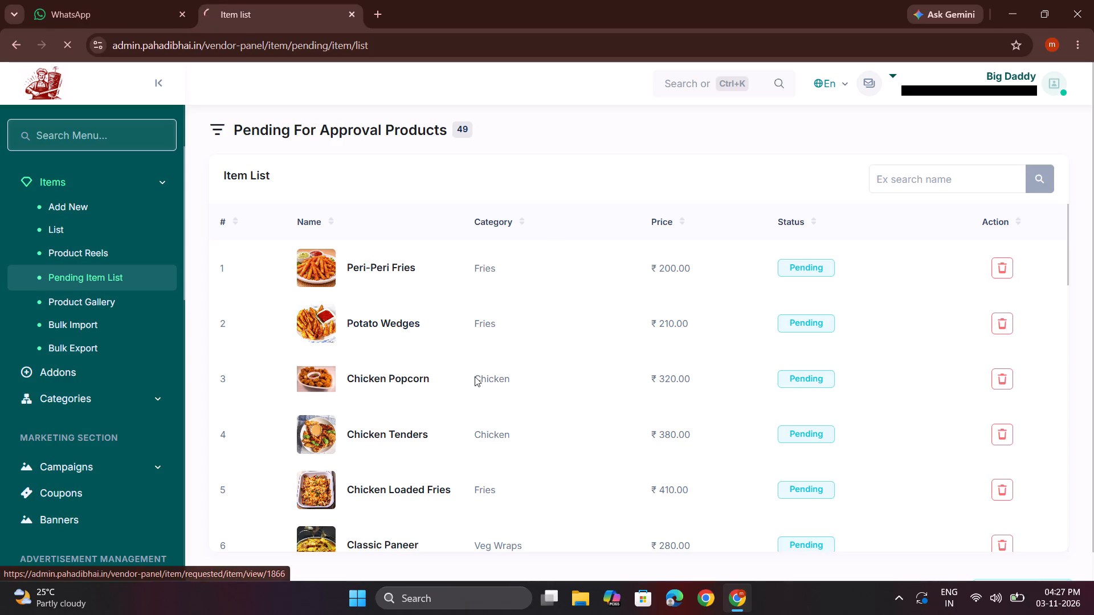
scroll(515, 478, "down", 13)
scroll(515, 478, "down", 10)
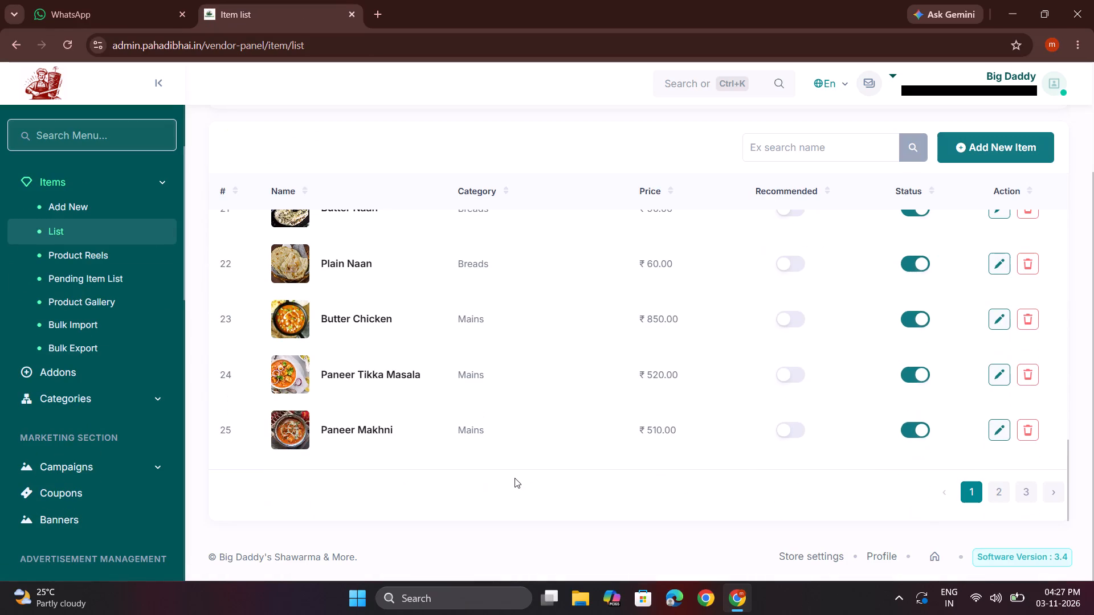
left_click(995, 502)
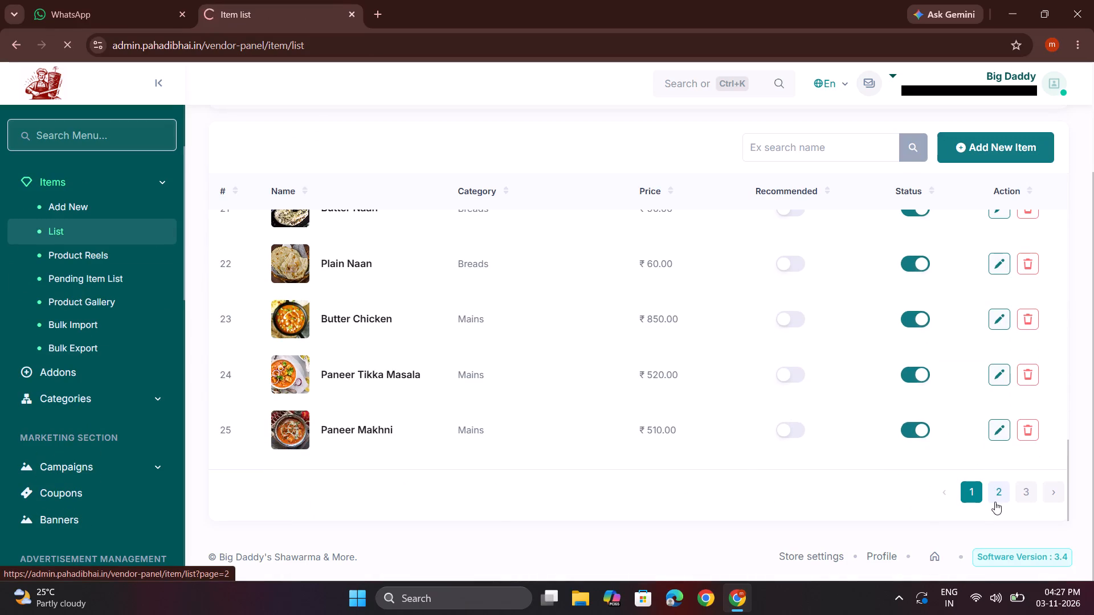
left_click(1006, 489)
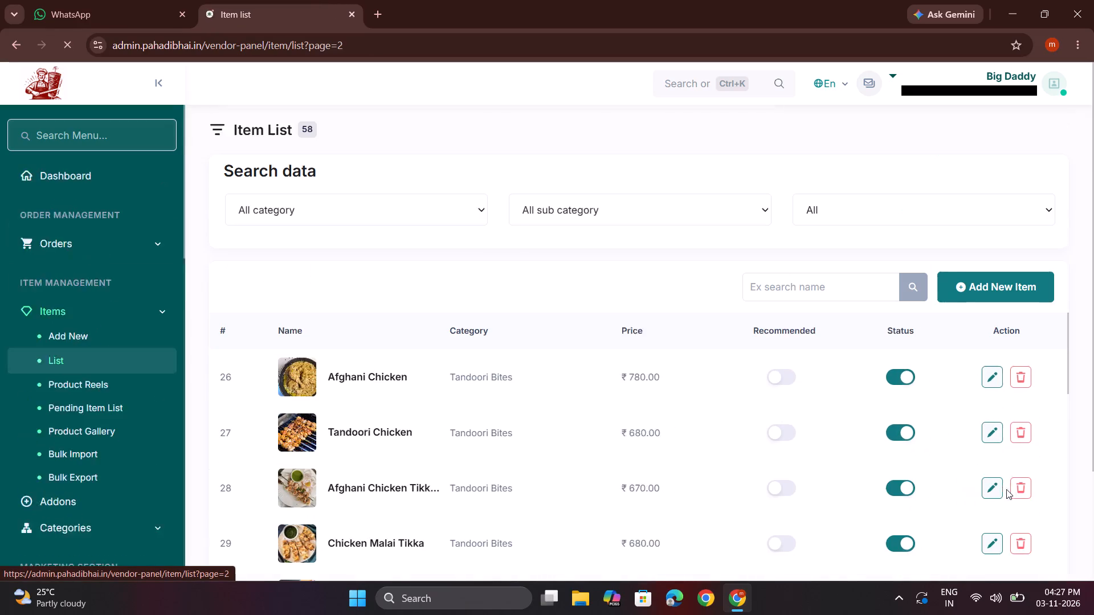
scroll(615, 490, "down", 16)
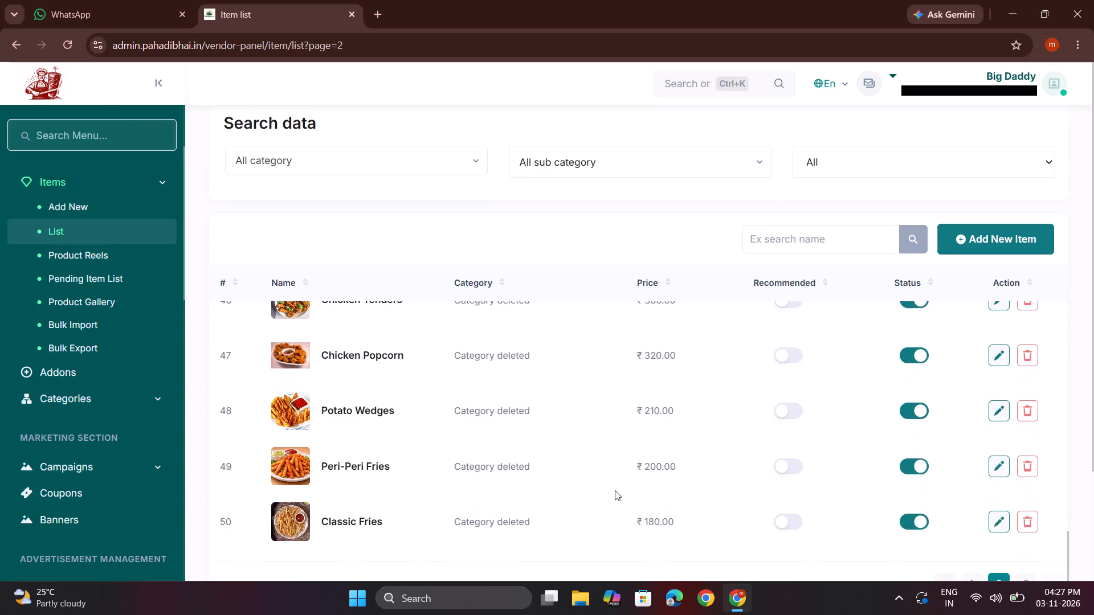
scroll(615, 490, "down", 1)
left_click(1002, 435)
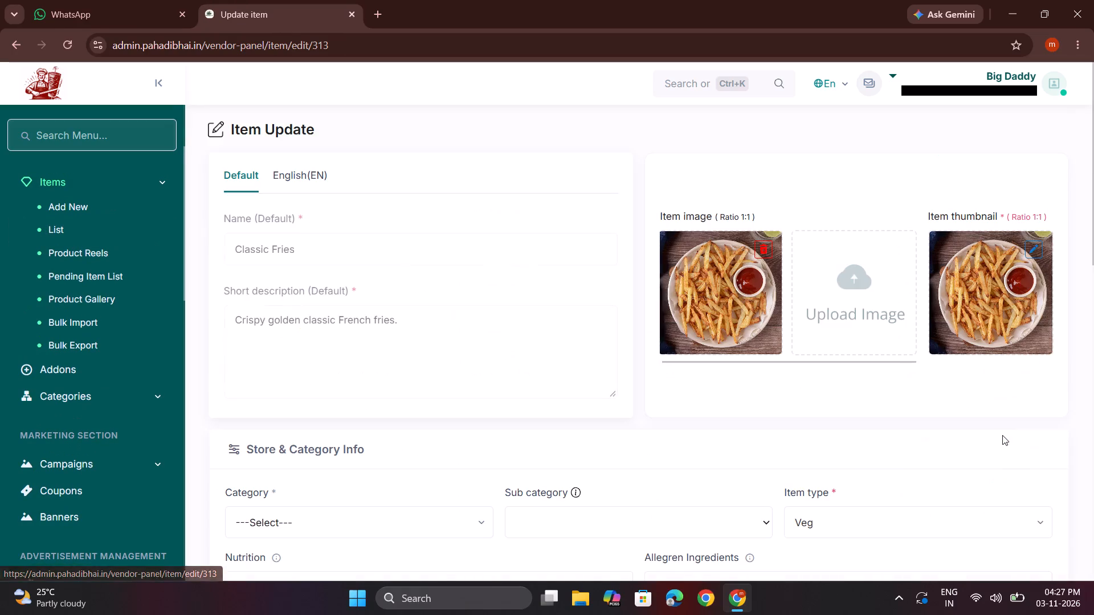
Set Classic Fries' discount to 20 and submit the update.
scroll(764, 481, "down", 12)
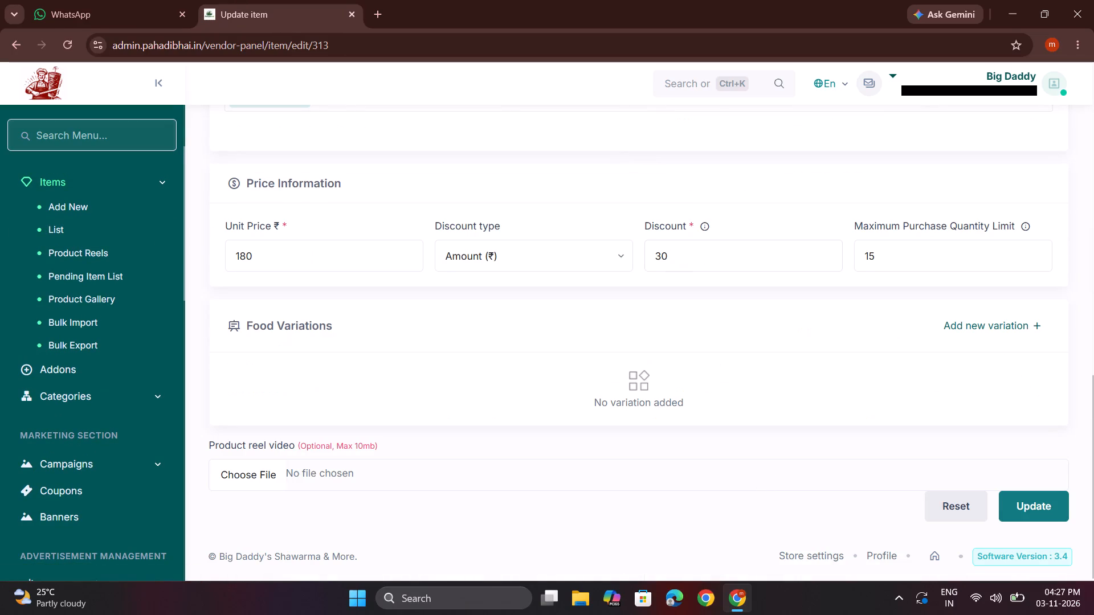
left_click(661, 252)
key("BackSpace")
key("2")
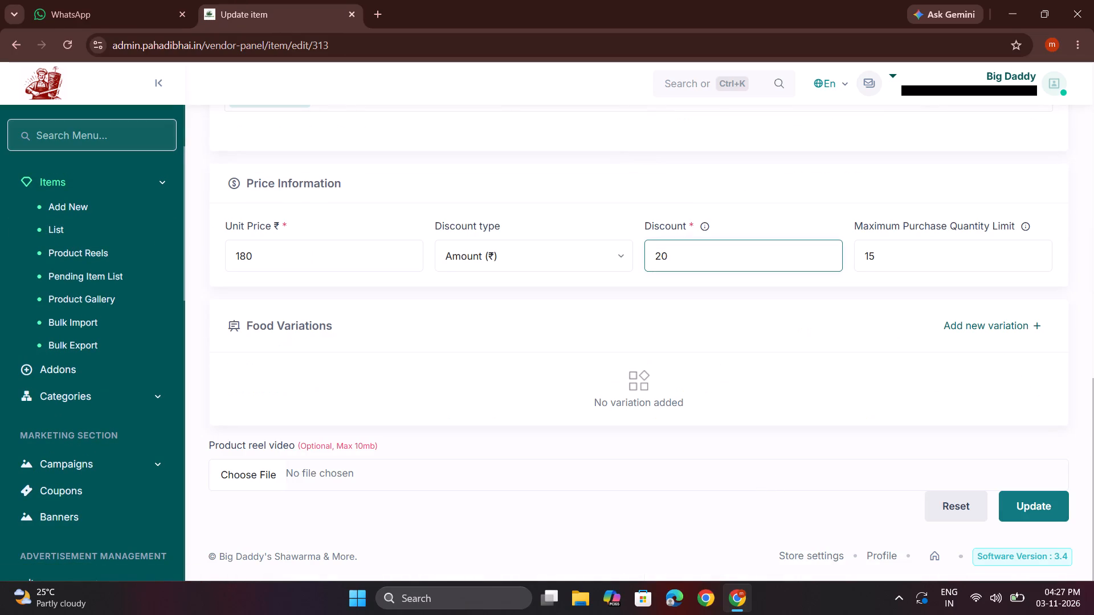
left_click(1049, 510)
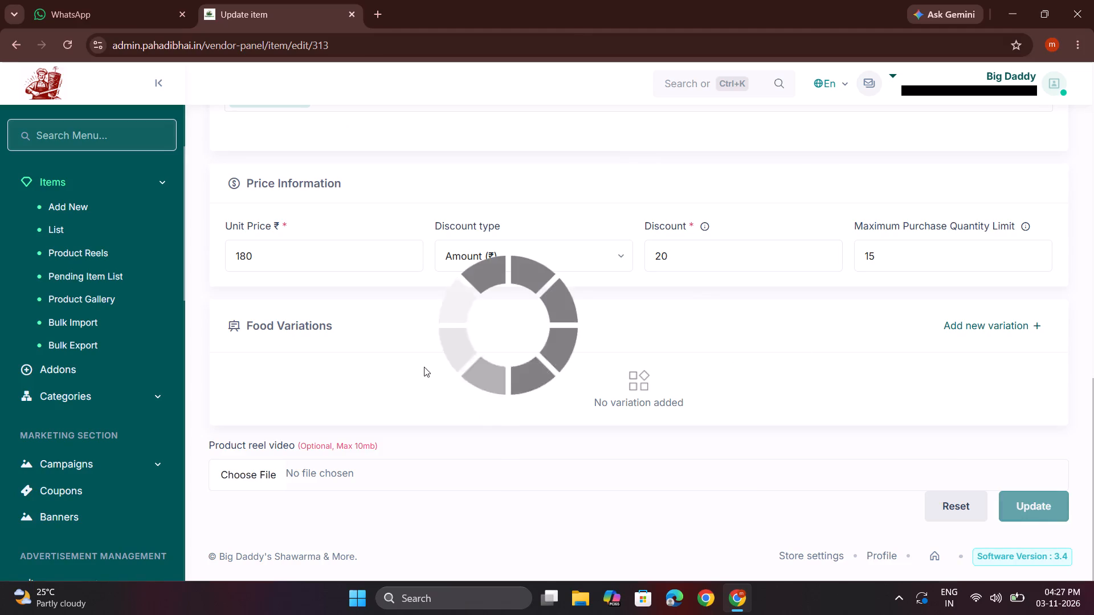
Set Classic Fries' category to Fries and submit the update again.
scroll(428, 265, "up", 6)
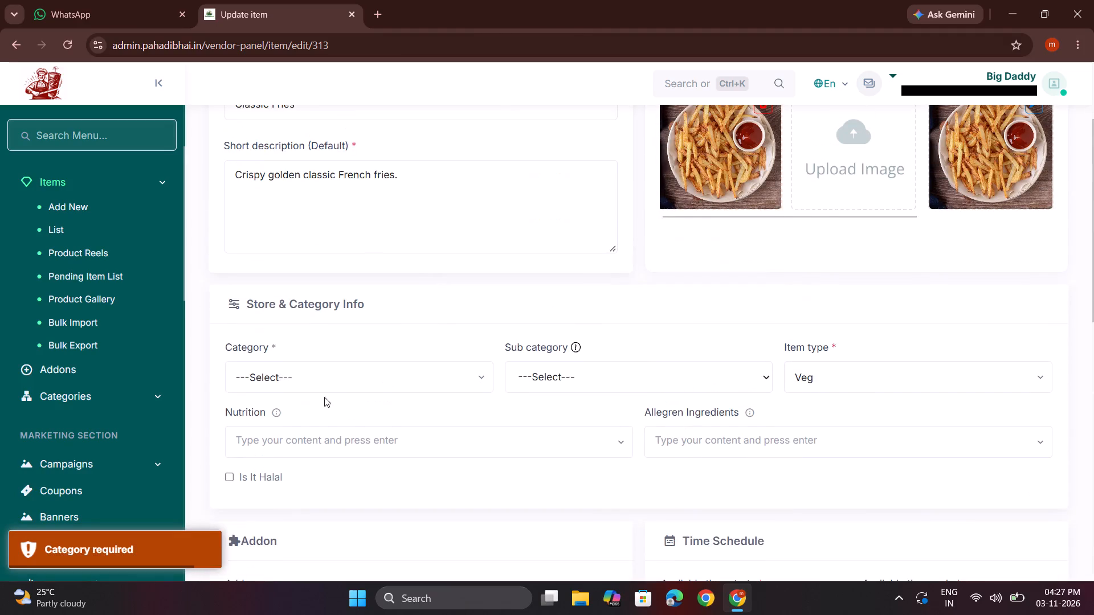
scroll(321, 383, "up", 5)
scroll(321, 383, "down", 1)
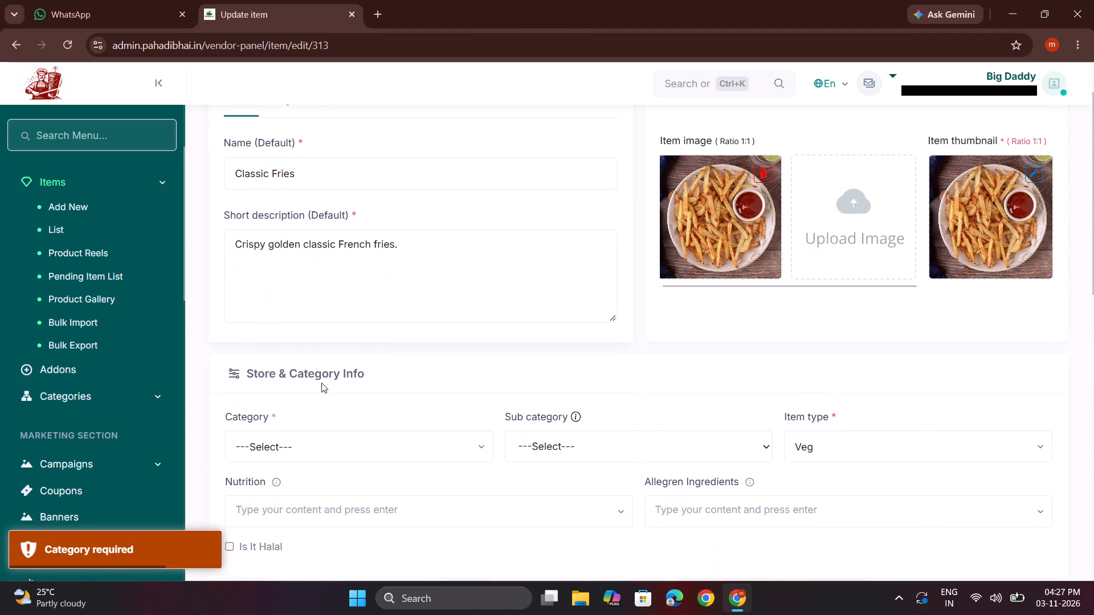
scroll(321, 383, "down", 1)
left_click(352, 446)
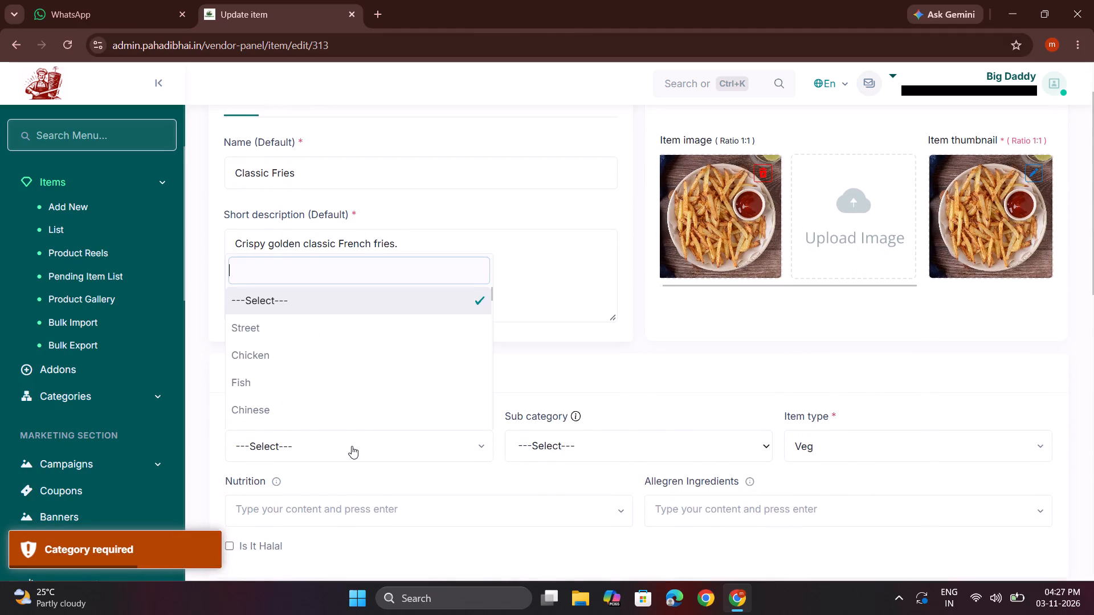
type("fr")
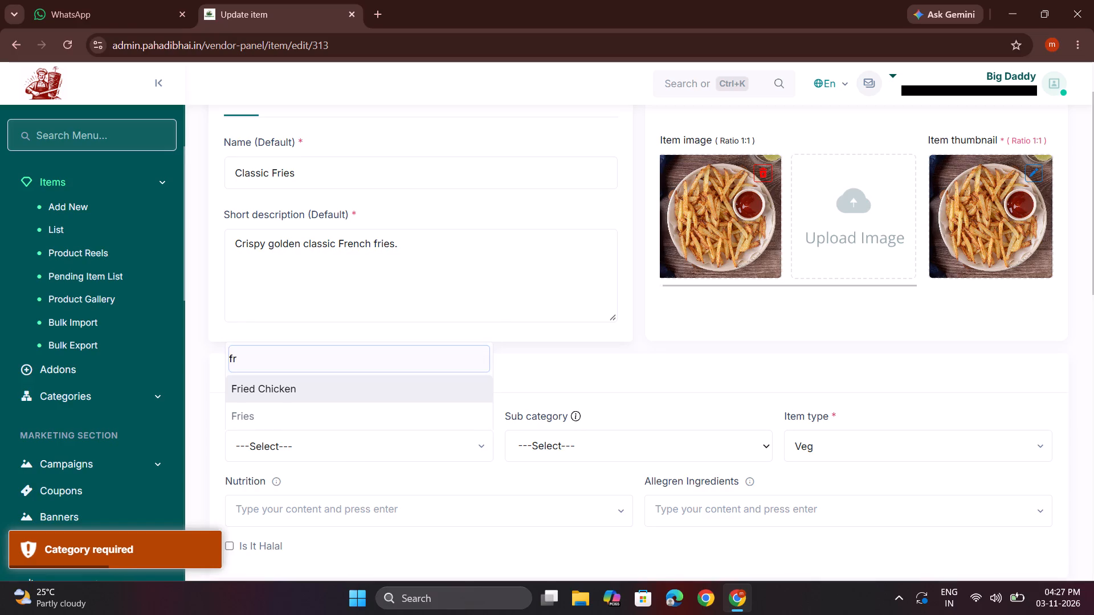
key("Down")
key("Return")
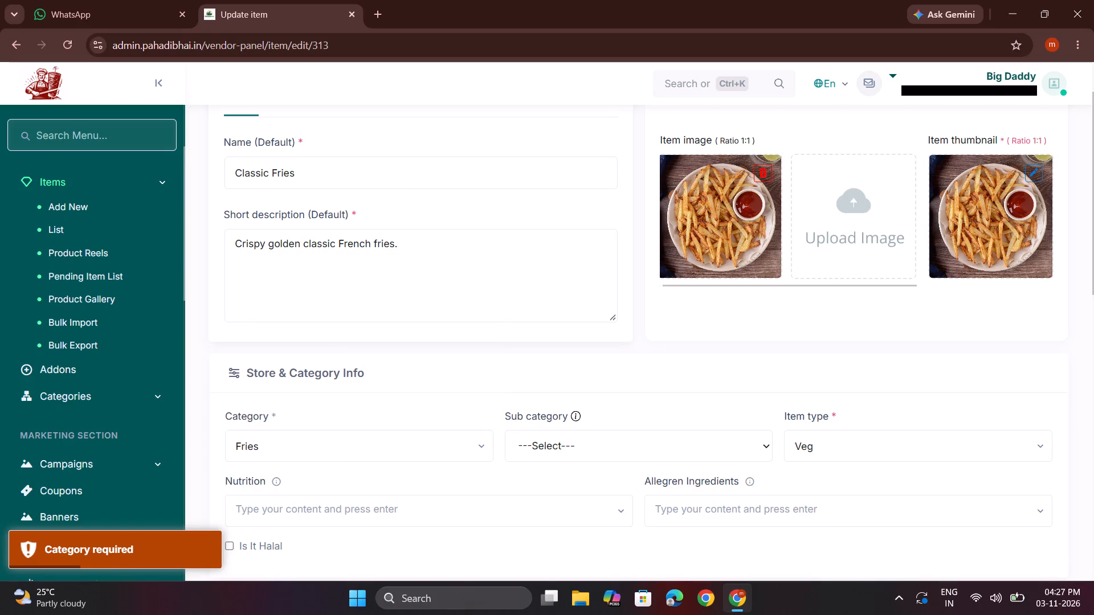
scroll(410, 339, "down", 6)
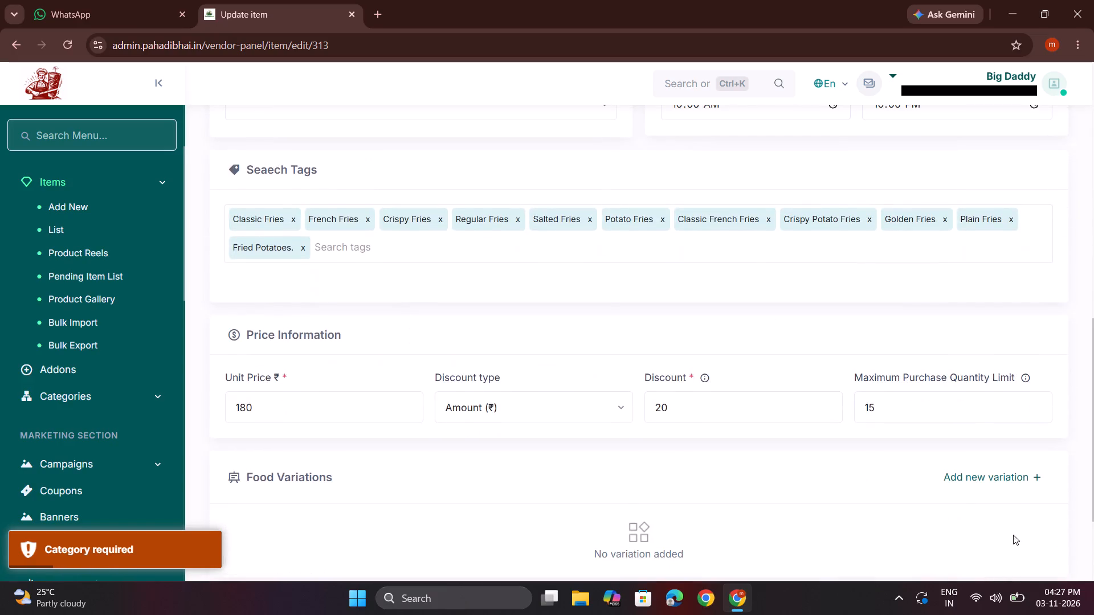
scroll(963, 509, "down", 6)
left_click(1050, 511)
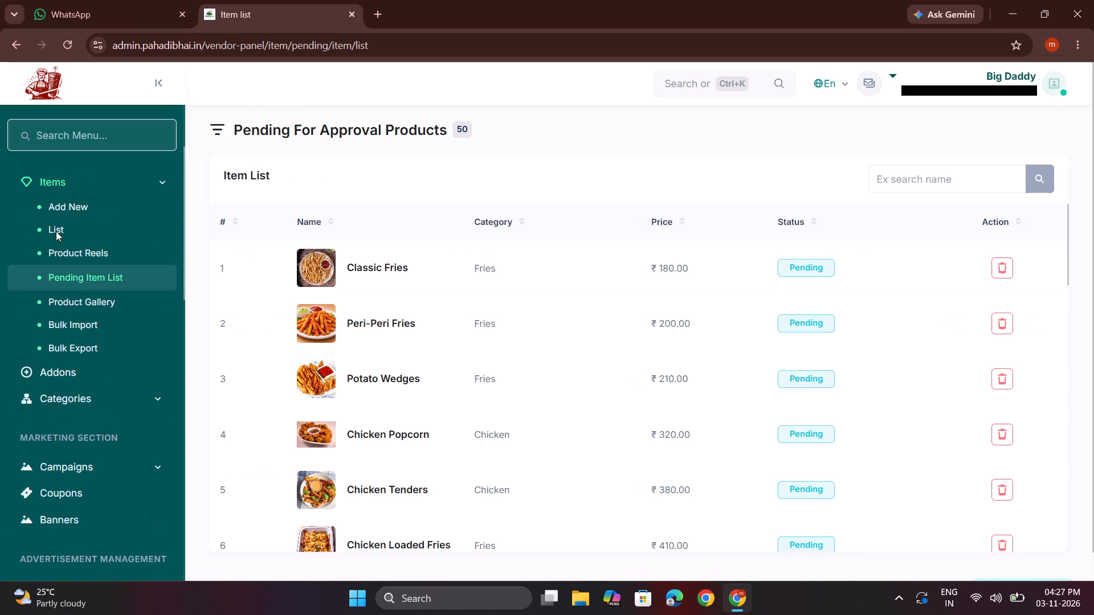
Go to page 3 of the full item list and open Peri-Peri Chicken Burger for editing.
left_click(56, 231)
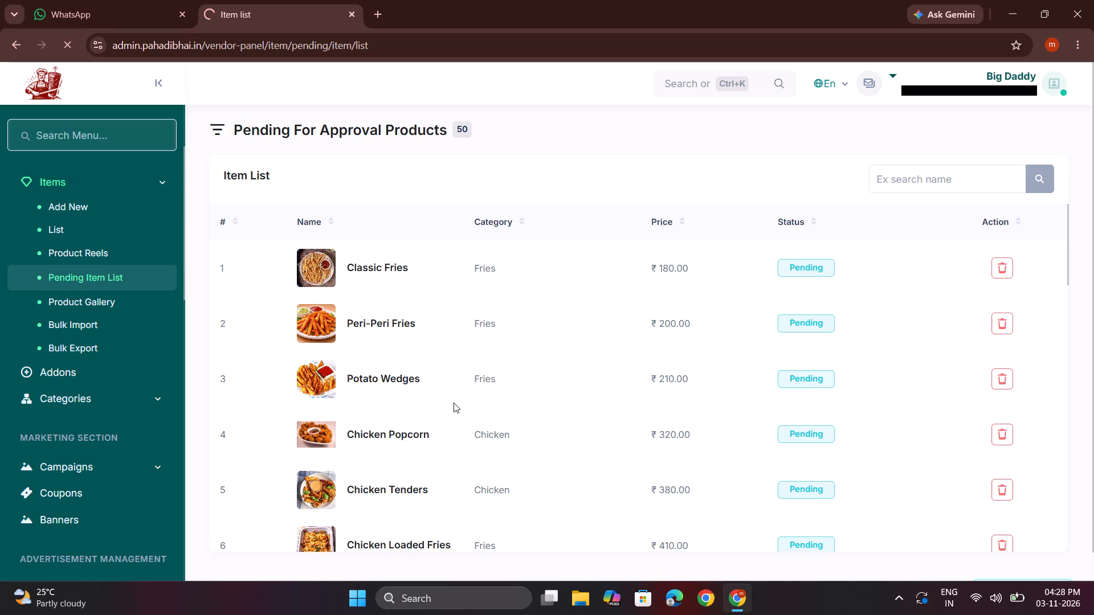
left_click(83, 236)
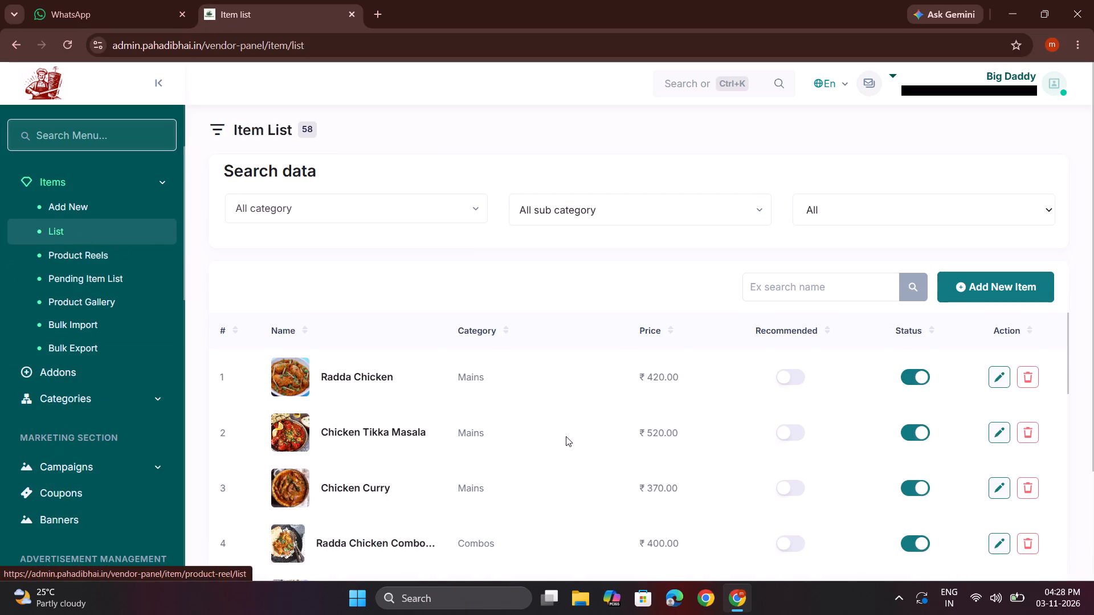
scroll(566, 436, "down", 13)
scroll(566, 436, "down", 11)
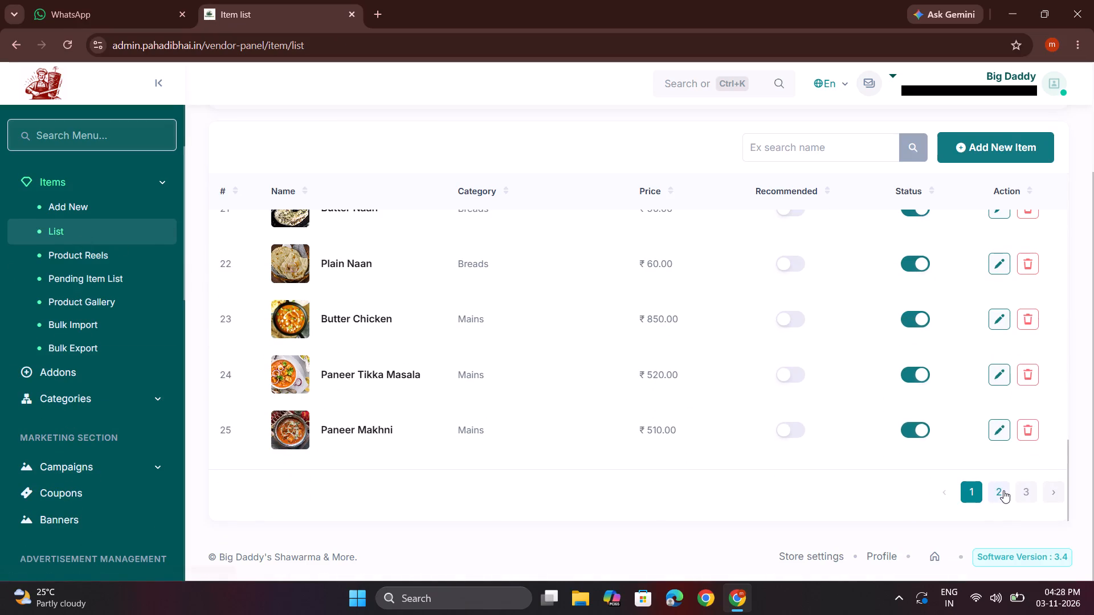
left_click(1003, 490)
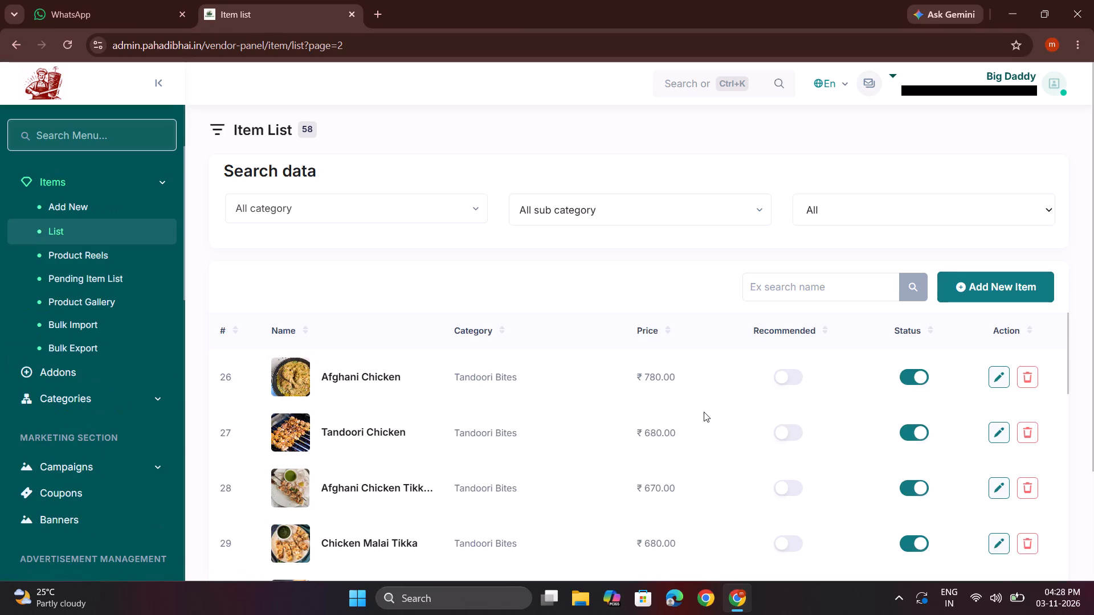
scroll(704, 412, "down", 19)
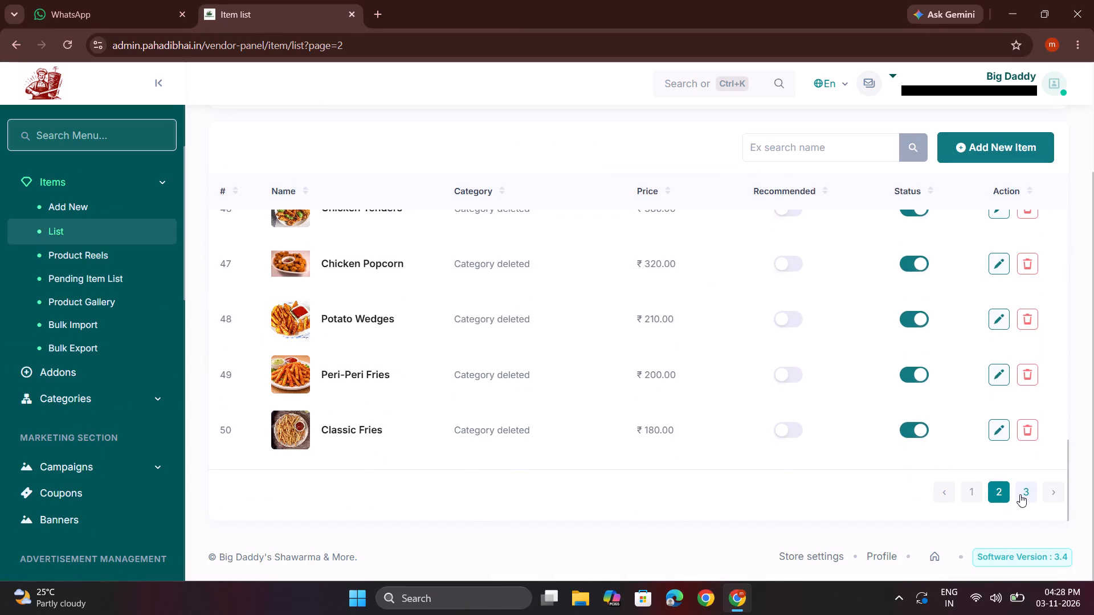
left_click(1020, 494)
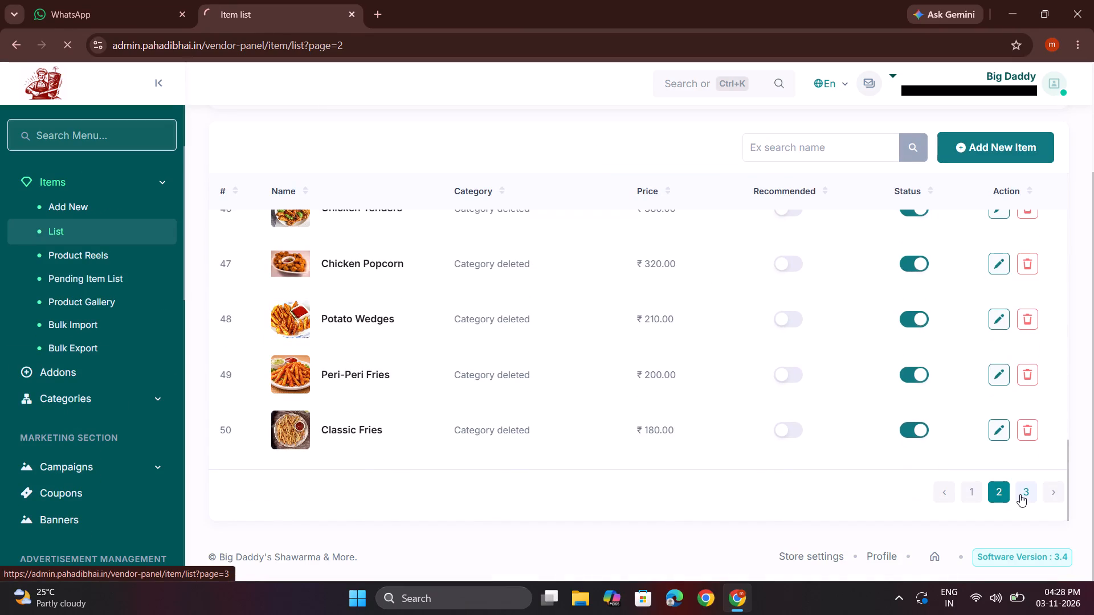
left_click(1025, 490)
left_click(1025, 490)
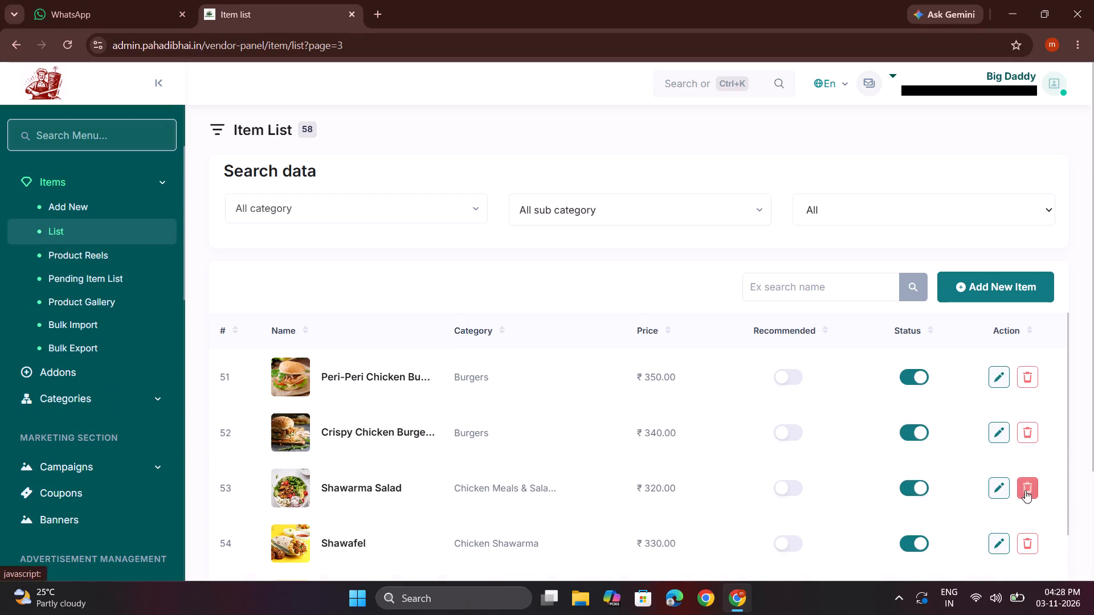
scroll(631, 478, "down", 19)
scroll(631, 478, "up", 6)
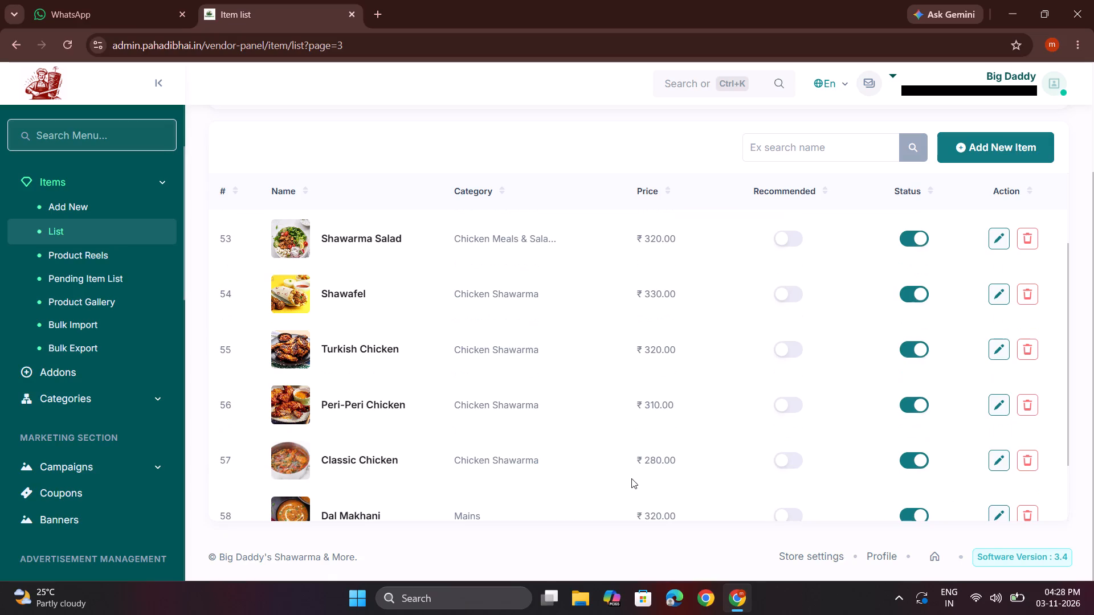
left_click(993, 244)
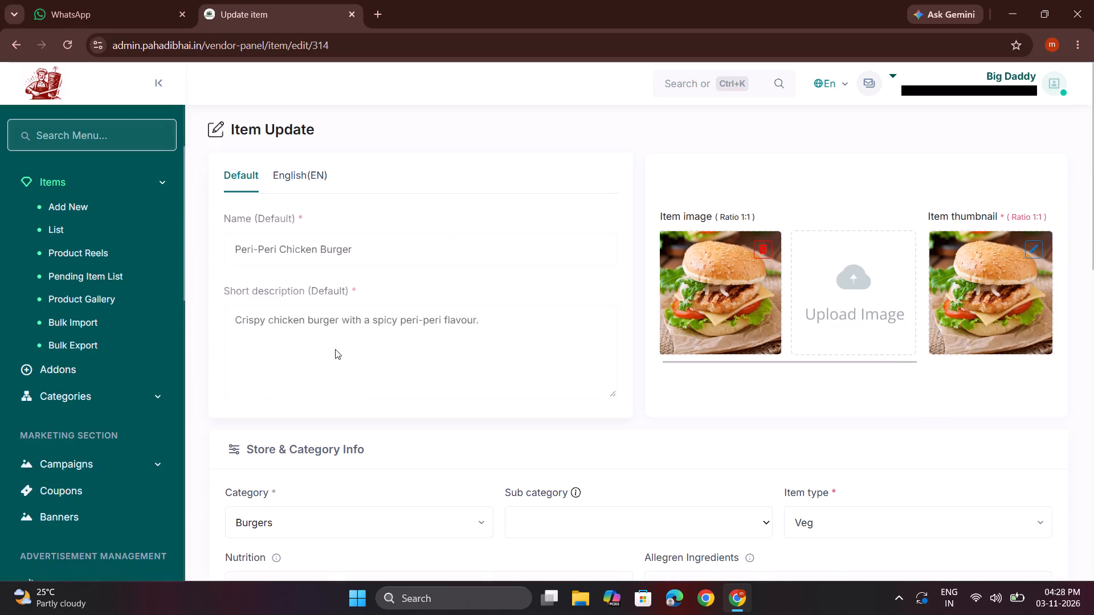
Set Peri-Peri Chicken Burger's discount to 40 and submit the update.
scroll(407, 392, "down", 9)
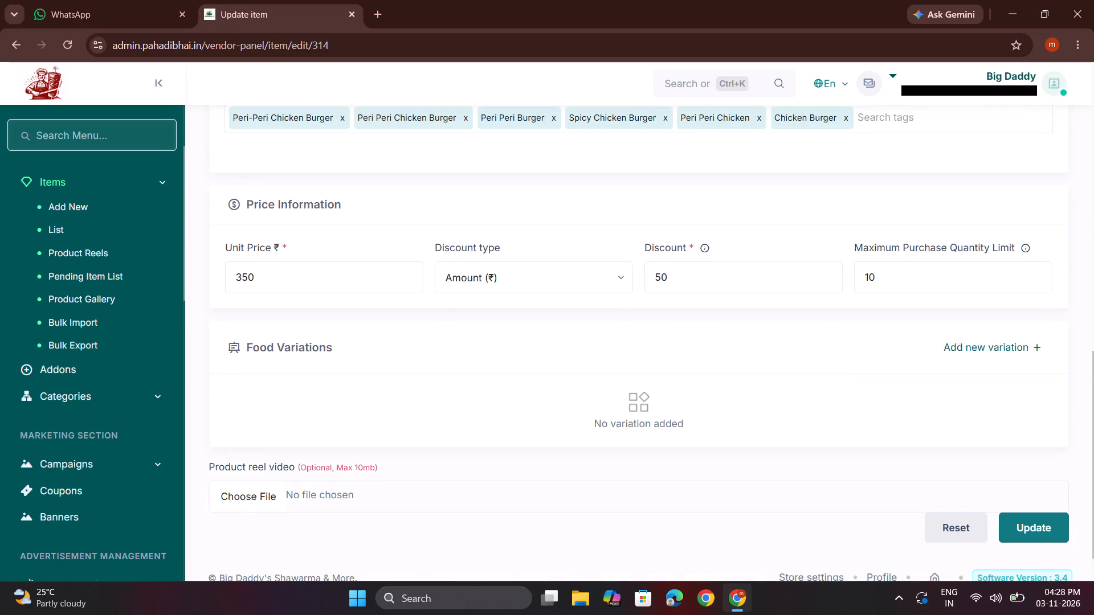
left_click(662, 265)
key("BackSpace")
key("4")
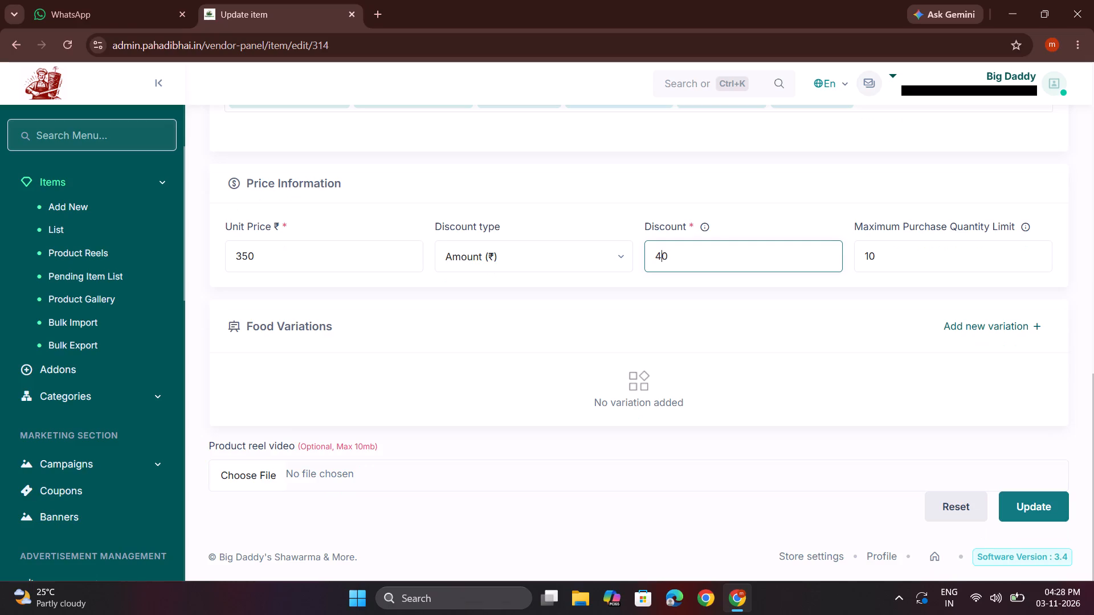
left_click(1048, 512)
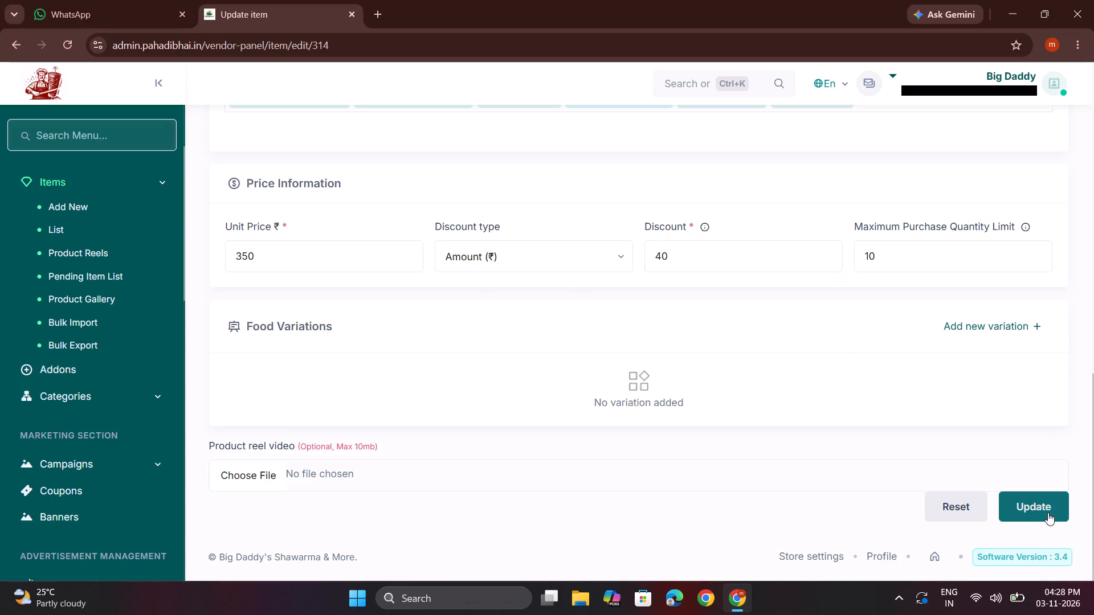
Go to page 3 of the full item list and open Crispy Chicken Burger for editing.
left_click(53, 233)
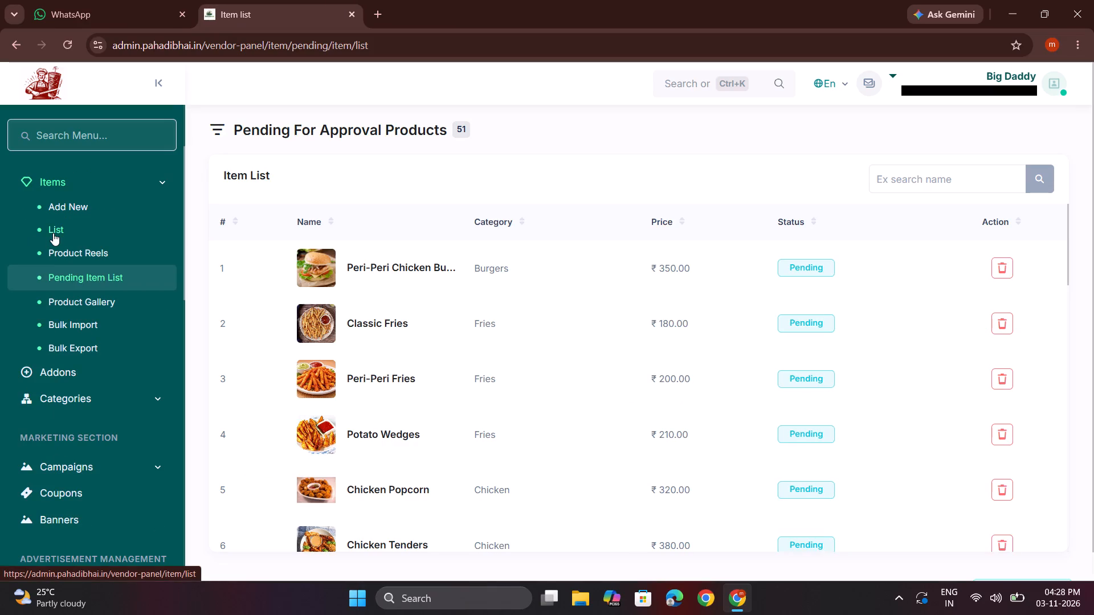
left_click(53, 233)
scroll(605, 466, "down", 15)
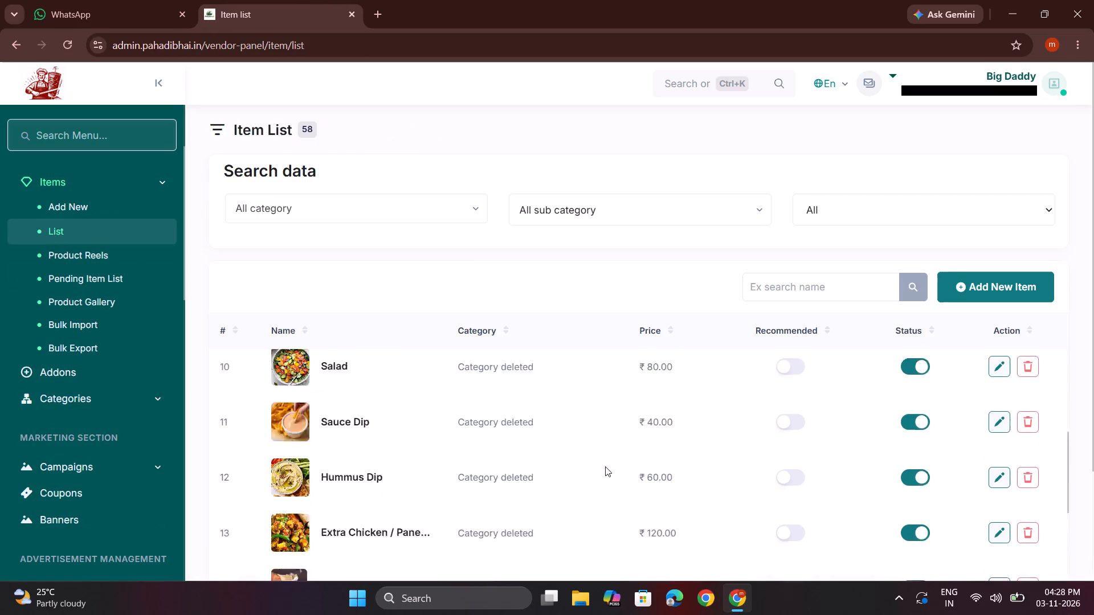
scroll(605, 466, "down", 9)
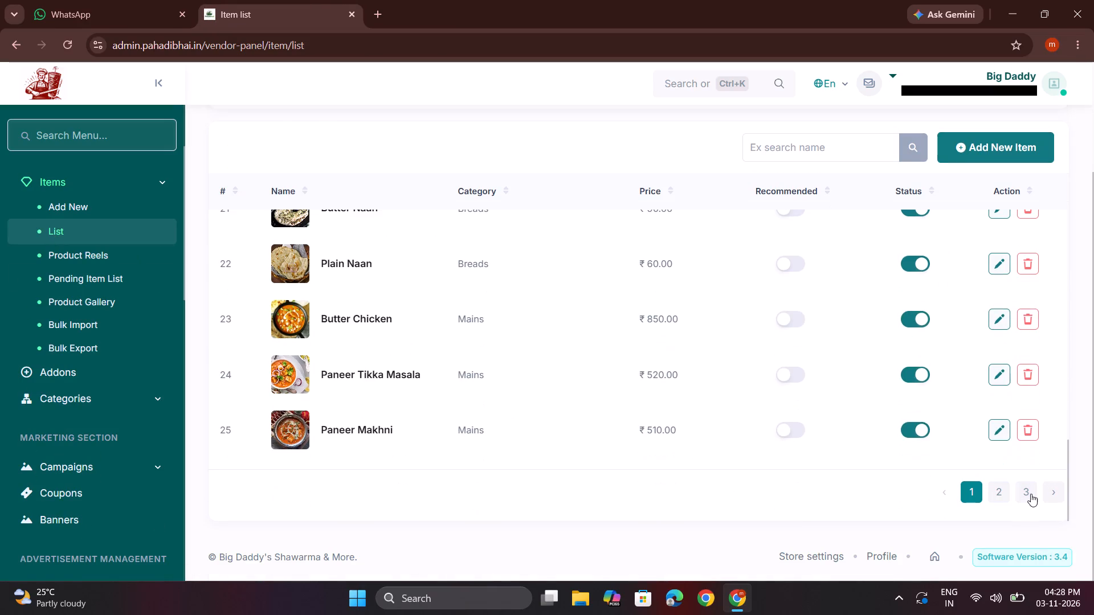
left_click(1031, 493)
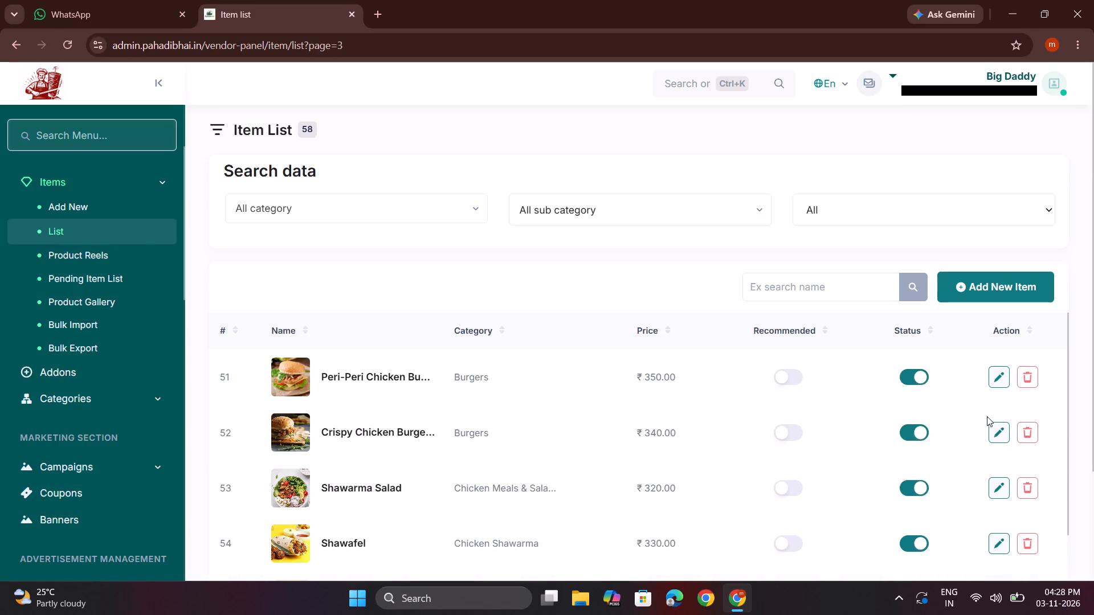
left_click(1003, 431)
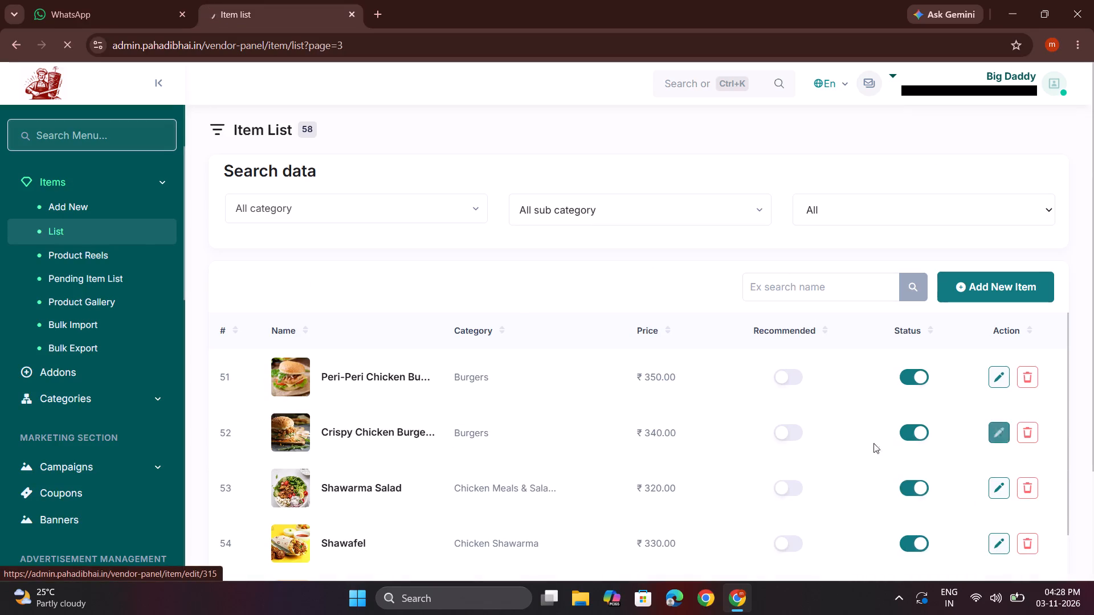
Set Crispy Chicken Burger's discount to 40 and submit the update.
scroll(528, 436, "down", 8)
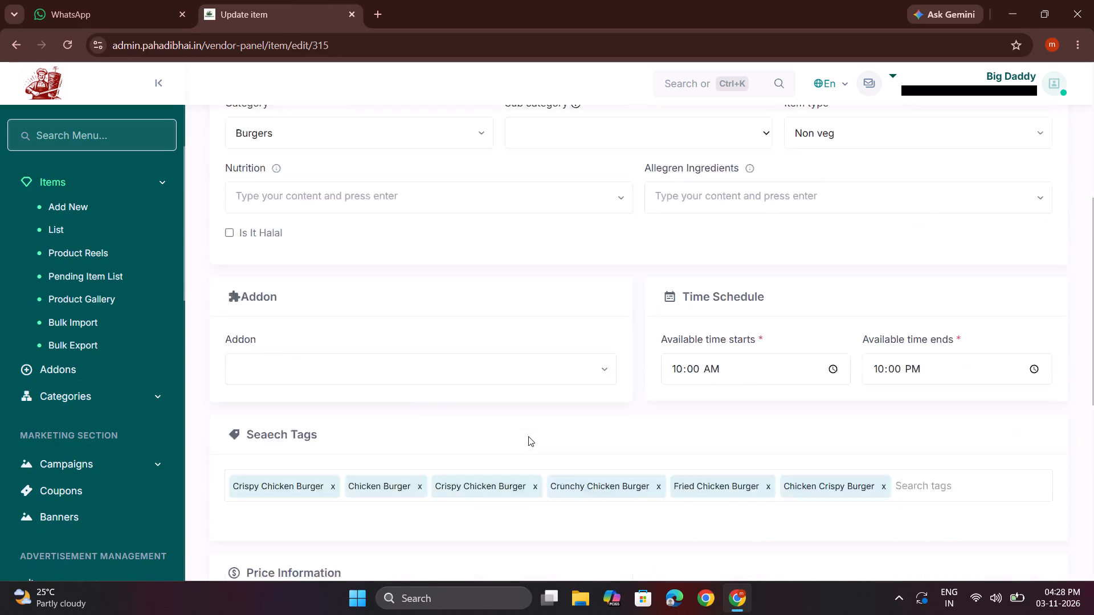
scroll(528, 436, "down", 2)
left_click(656, 256)
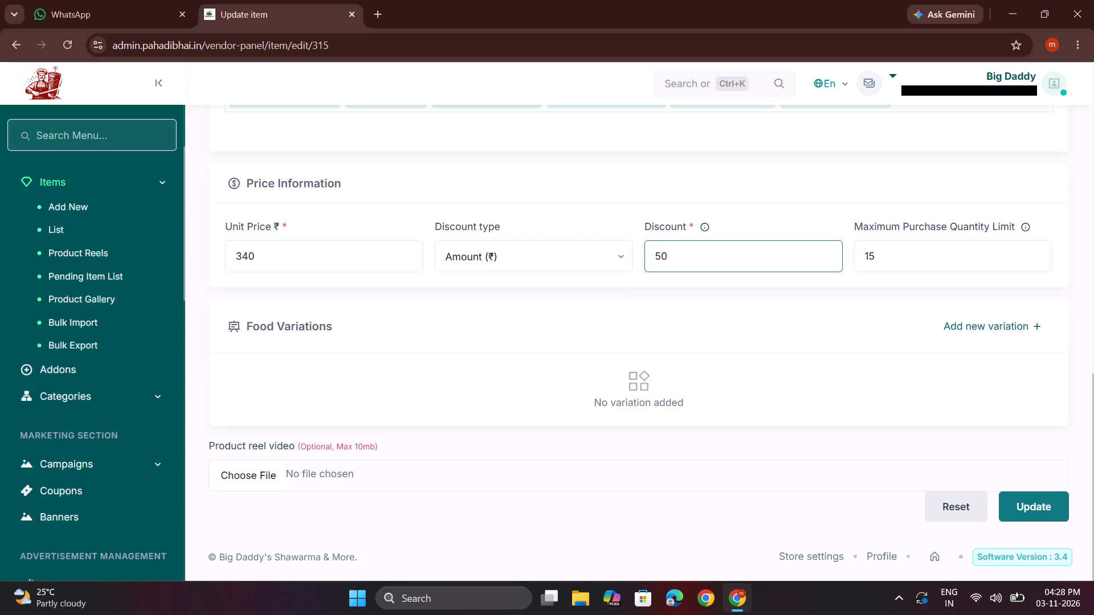
key("Right")
key("BackSpace")
key("4")
left_click(1031, 503)
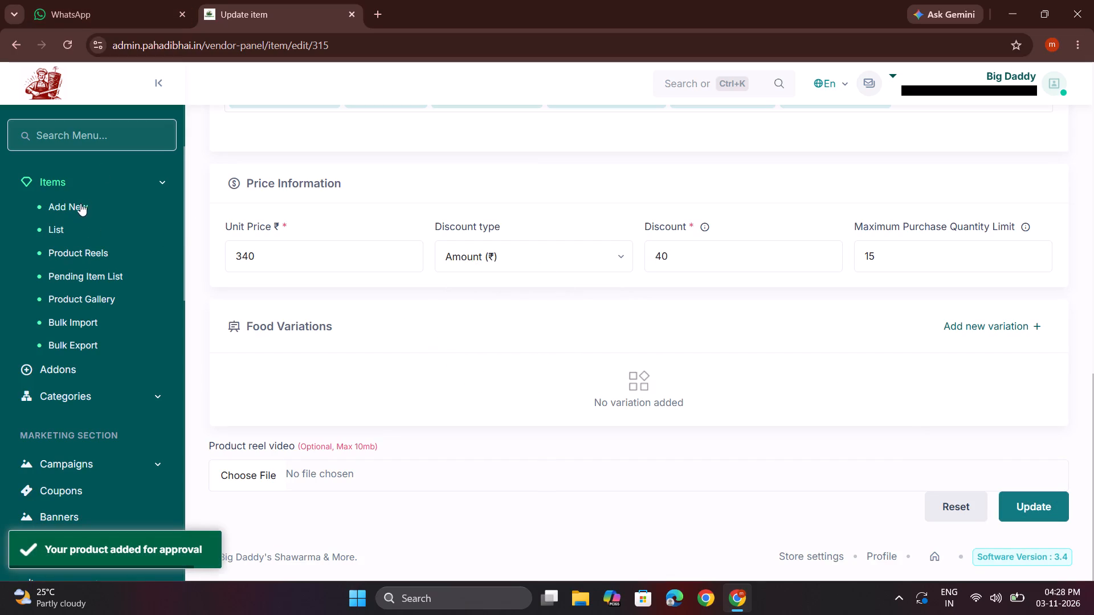
Go to page 3 of the full item list and open Shawarma Salad for editing at its price information.
scroll(124, 244, "up", 8)
scroll(402, 192, "up", 8)
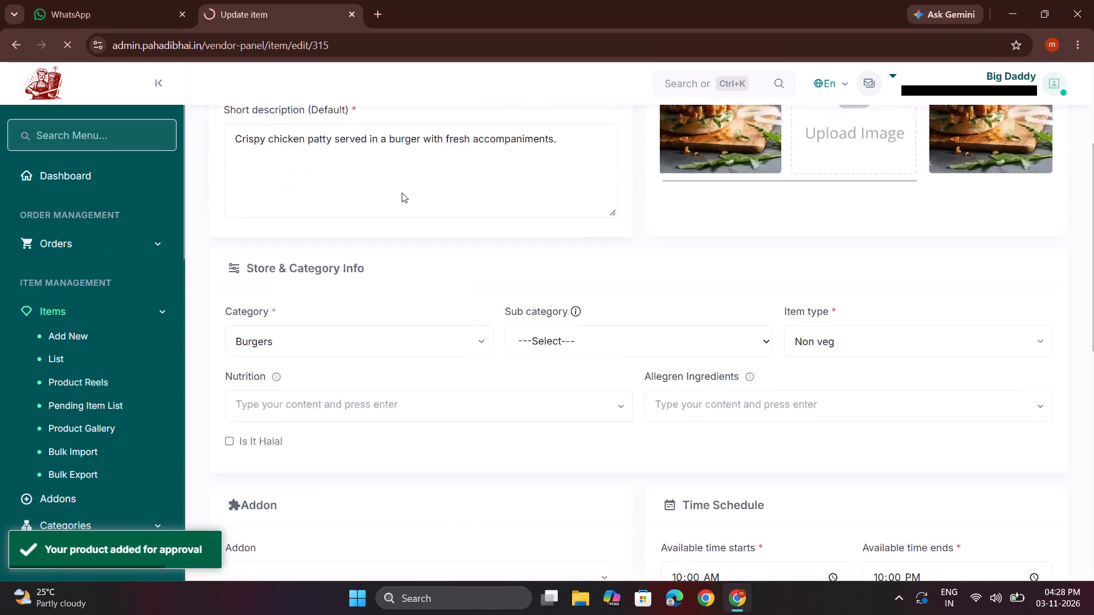
scroll(402, 192, "up", 7)
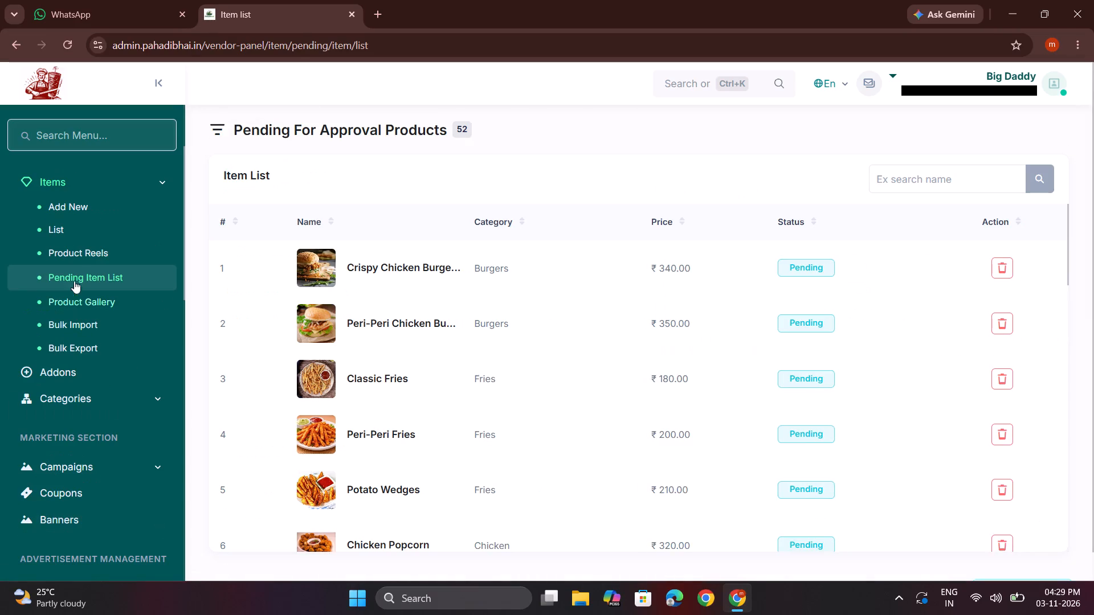
left_click(64, 227)
scroll(564, 472, "down", 11)
scroll(564, 472, "down", 11)
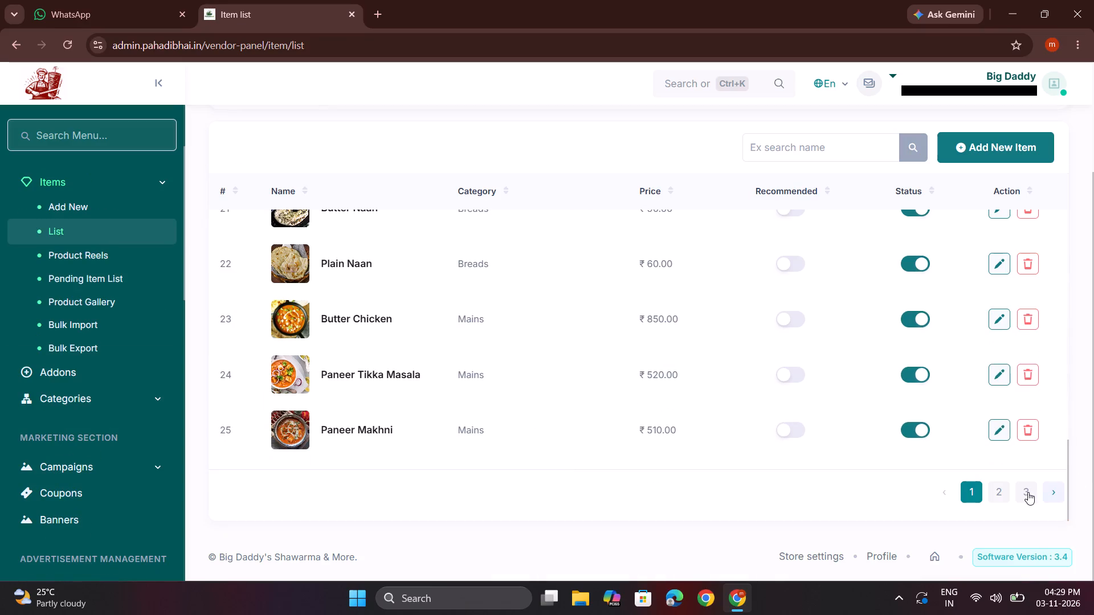
left_click(1024, 492)
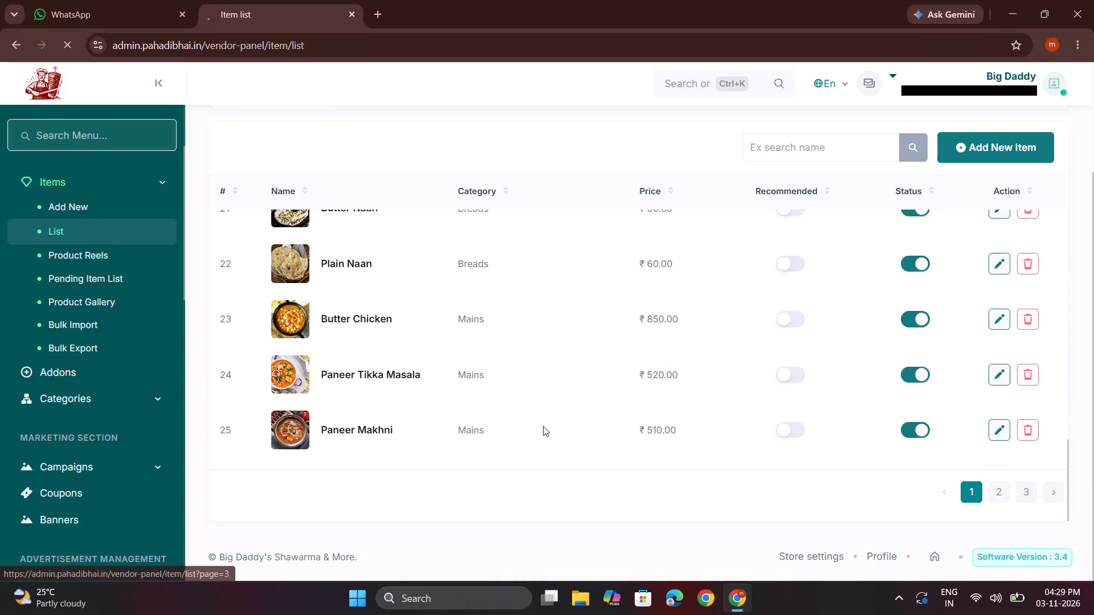
scroll(543, 426, "up", 1)
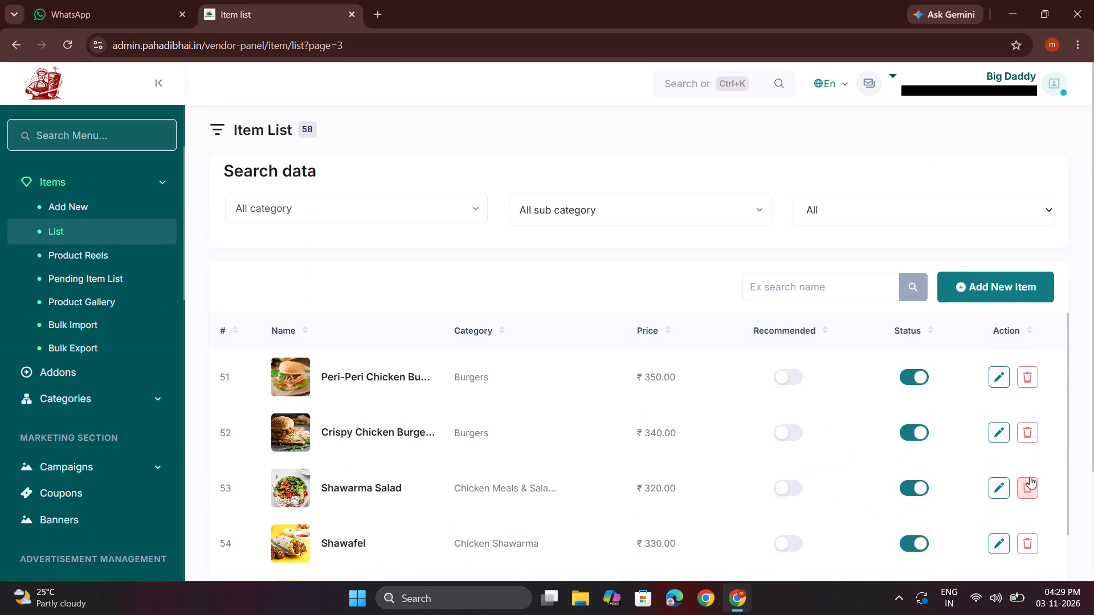
left_click(1000, 487)
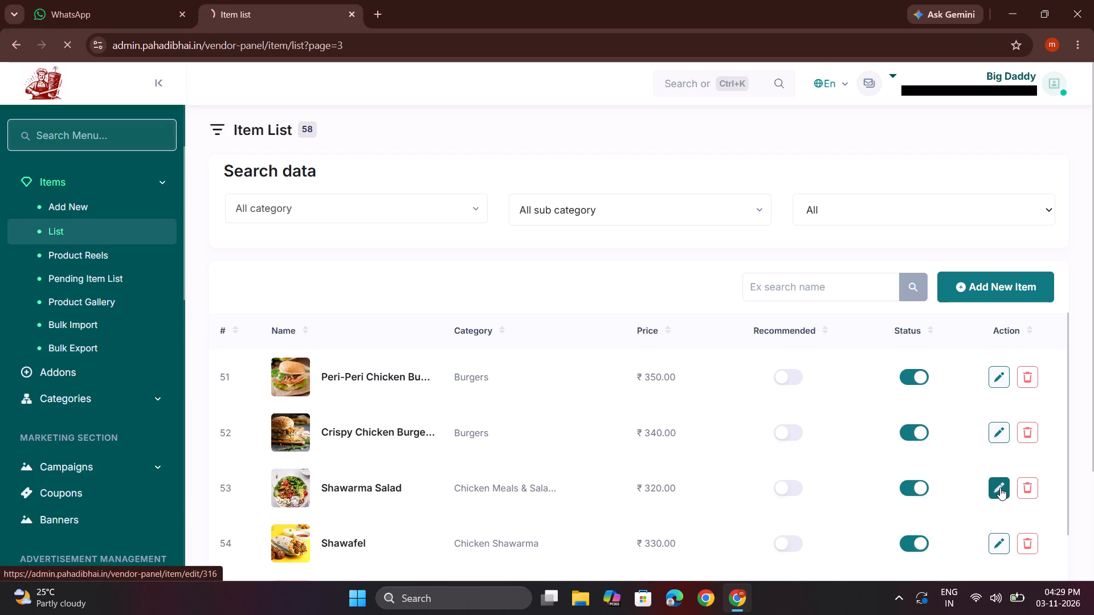
scroll(480, 510, "down", 11)
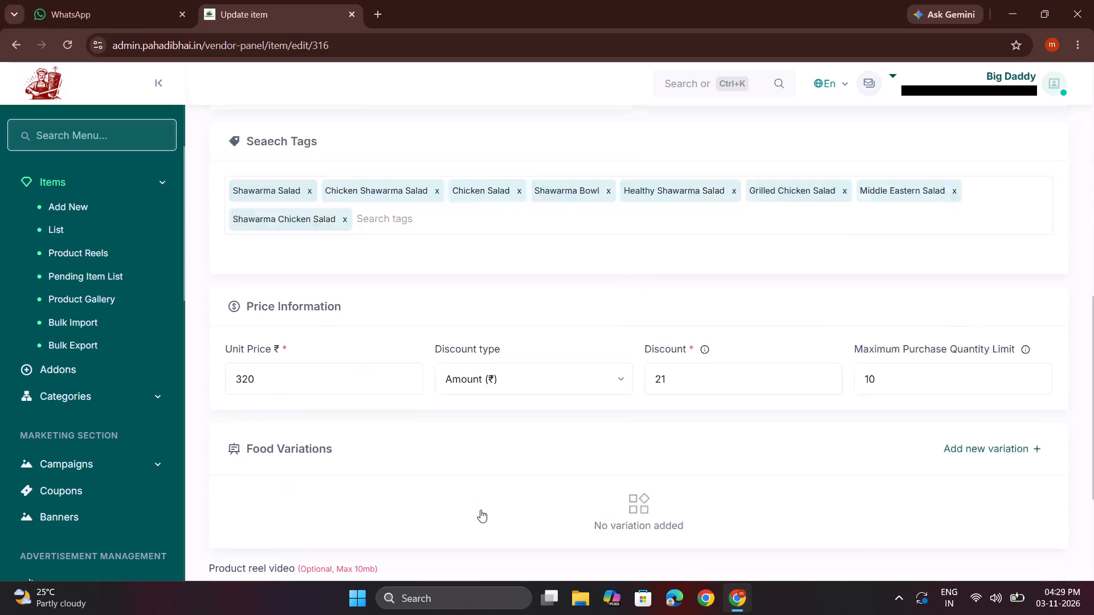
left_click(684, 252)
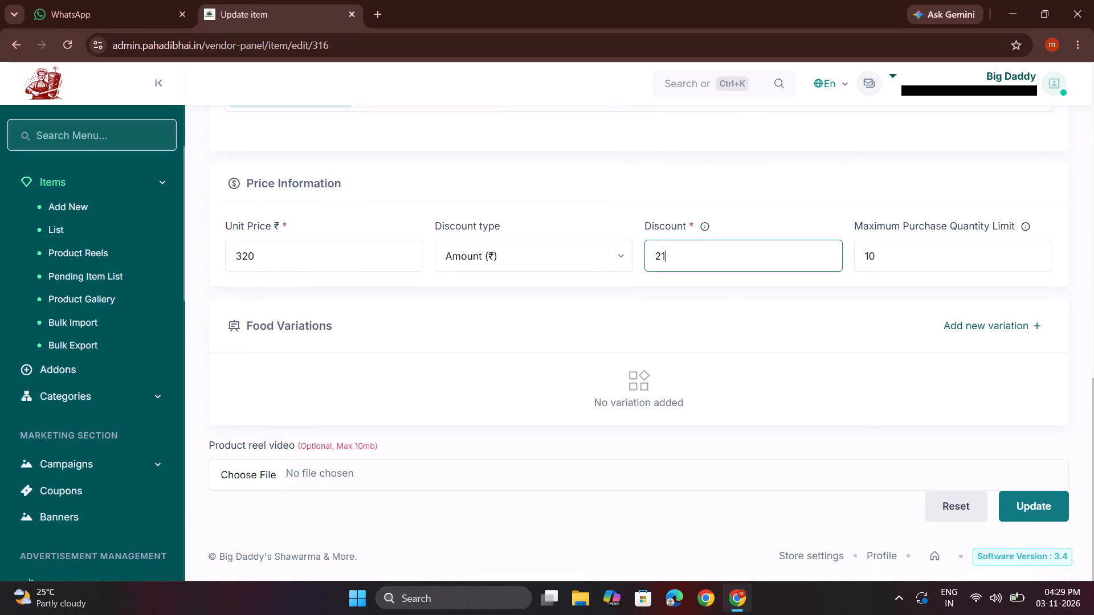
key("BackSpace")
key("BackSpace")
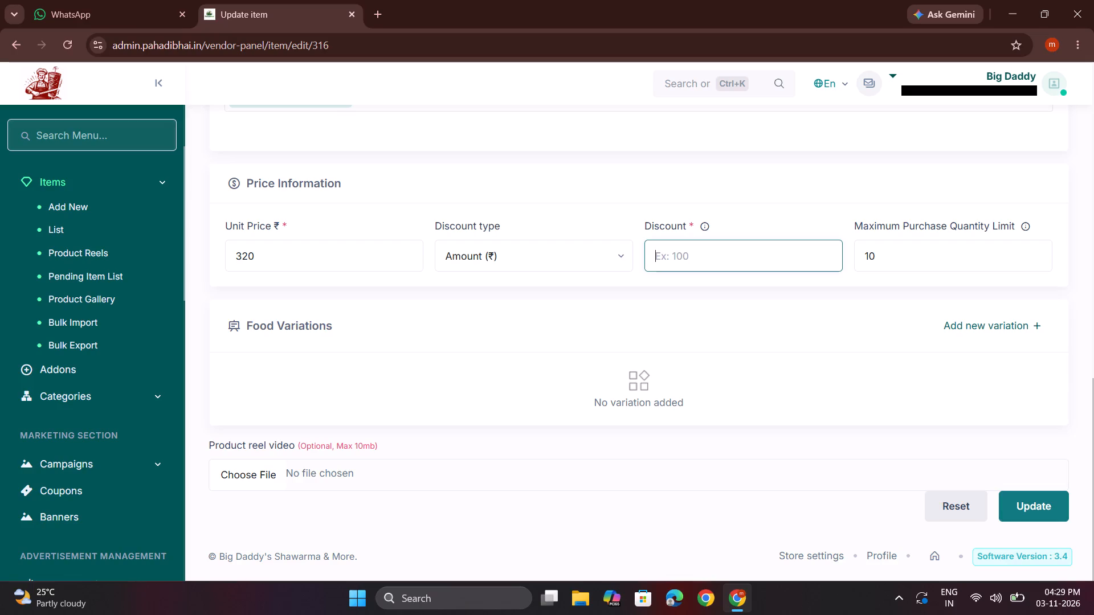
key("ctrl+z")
Set Shawarma Salad's unit price to 330 and submit the update.
left_click(246, 259)
key("BackSpace")
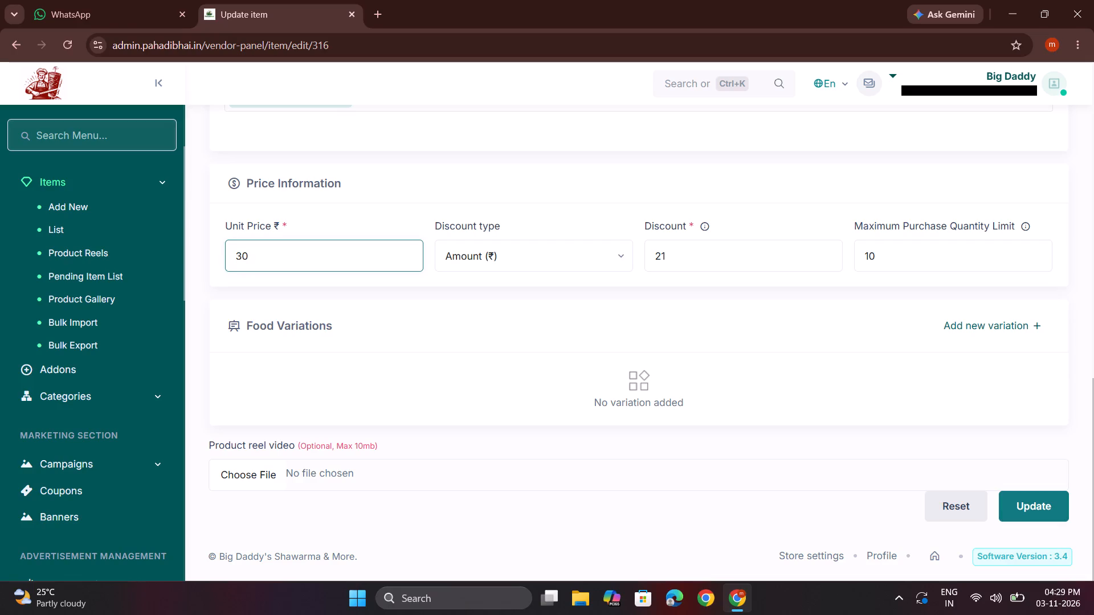
key("3")
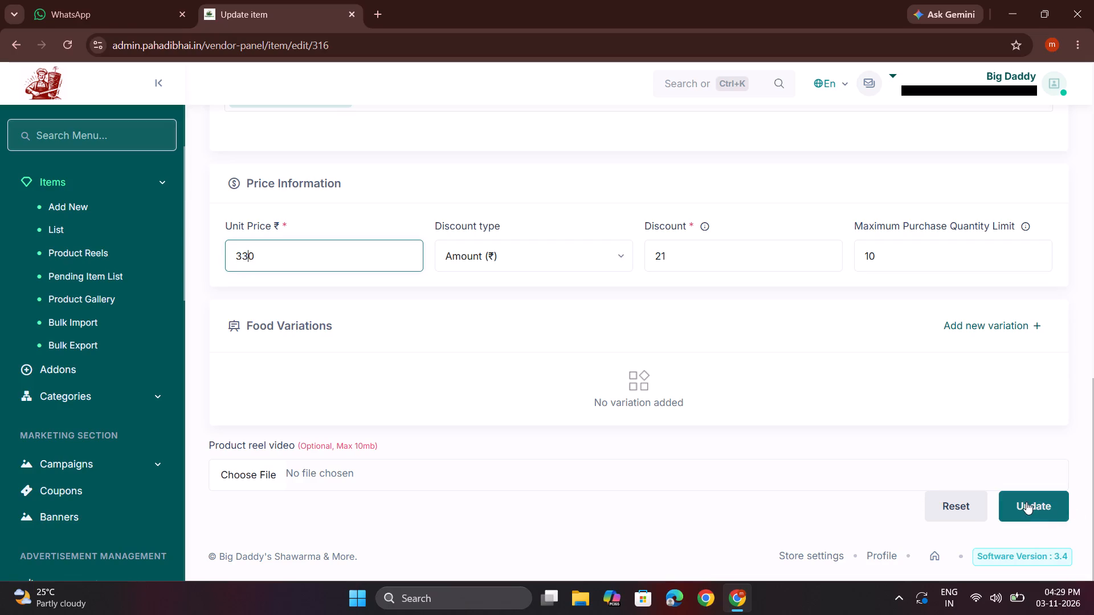
left_click(1026, 502)
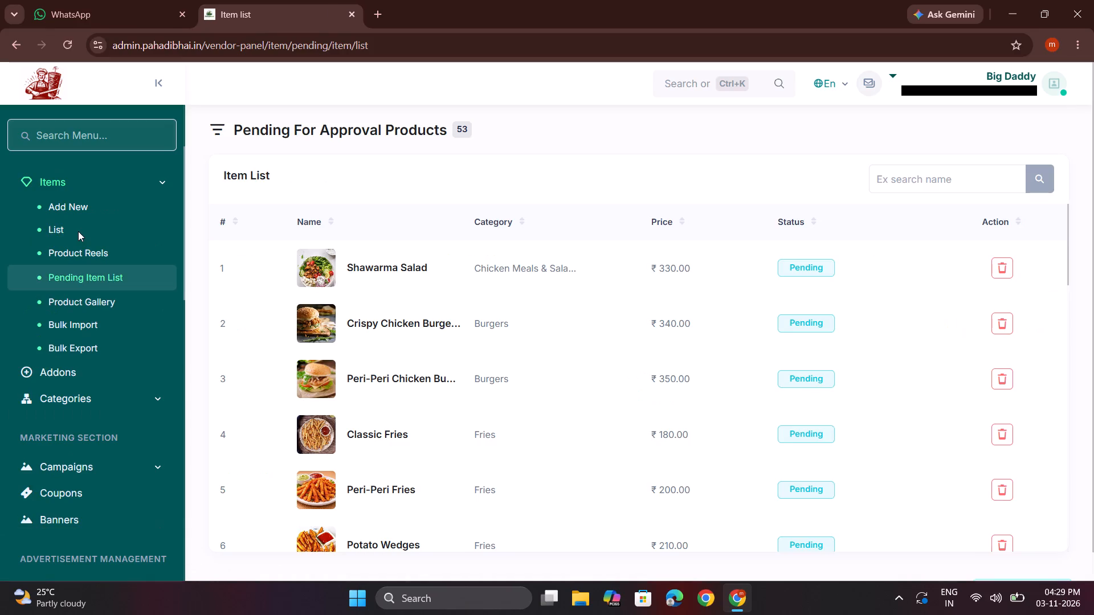
Go to page 3 of the full item list and open Shawafel for editing.
left_click(96, 235)
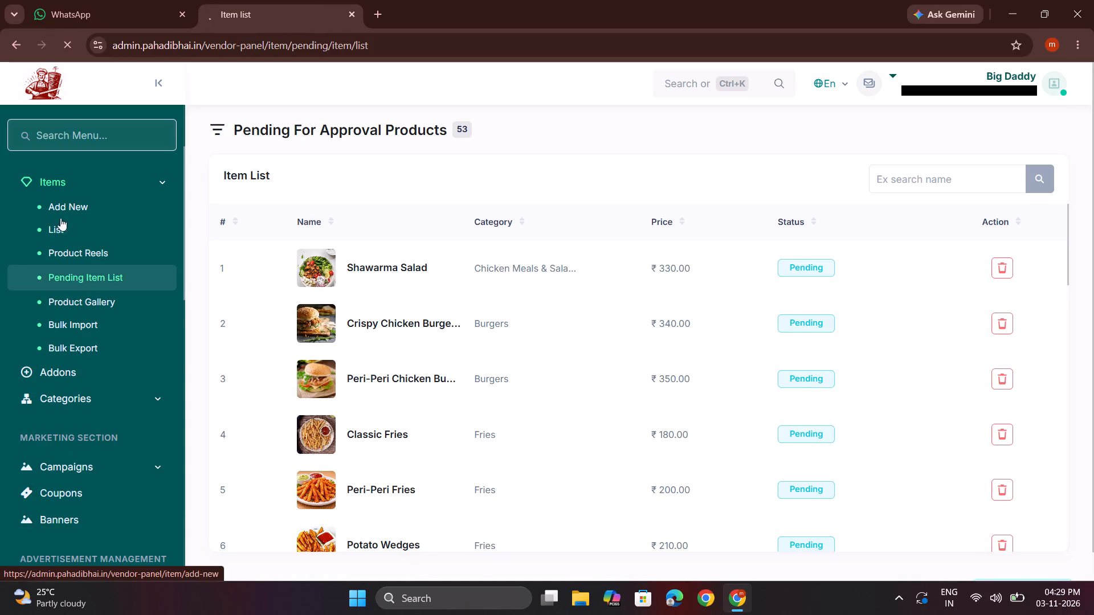
left_click(54, 233)
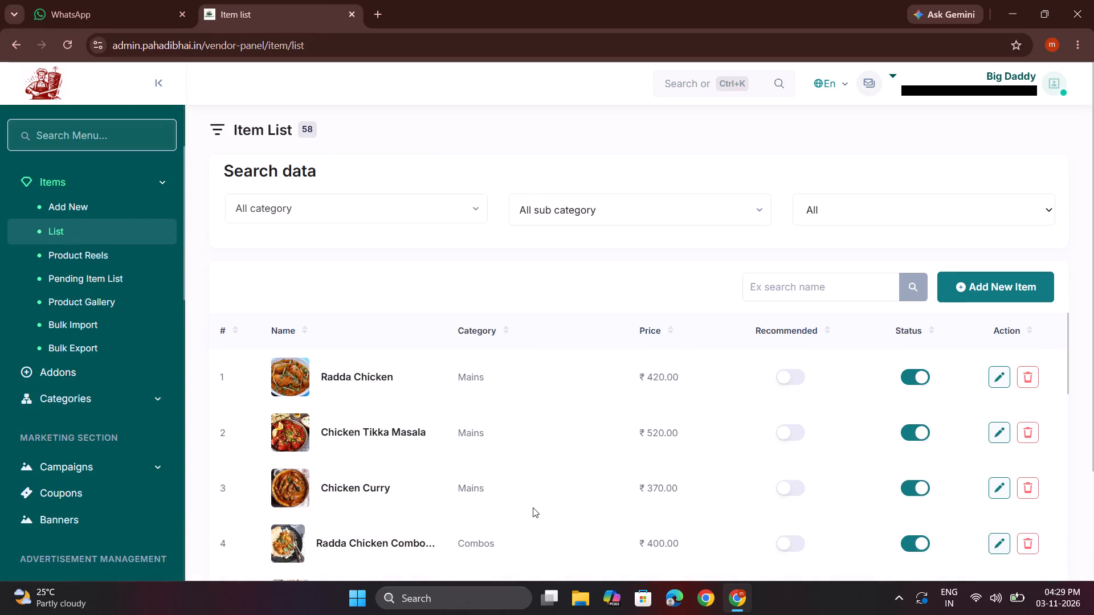
scroll(533, 507, "down", 12)
scroll(533, 507, "down", 9)
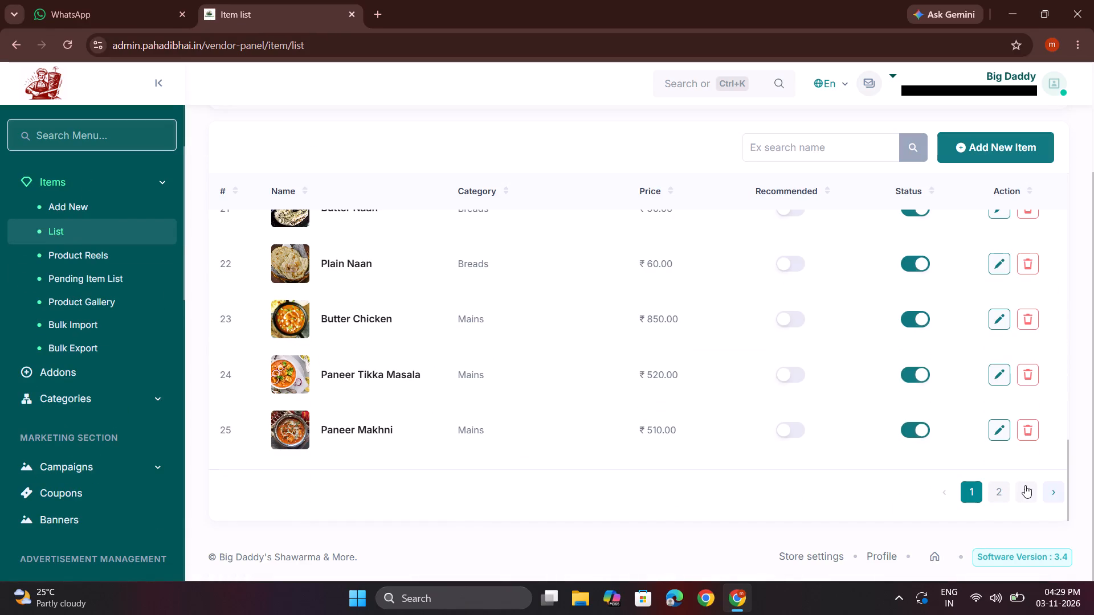
left_click(1022, 486)
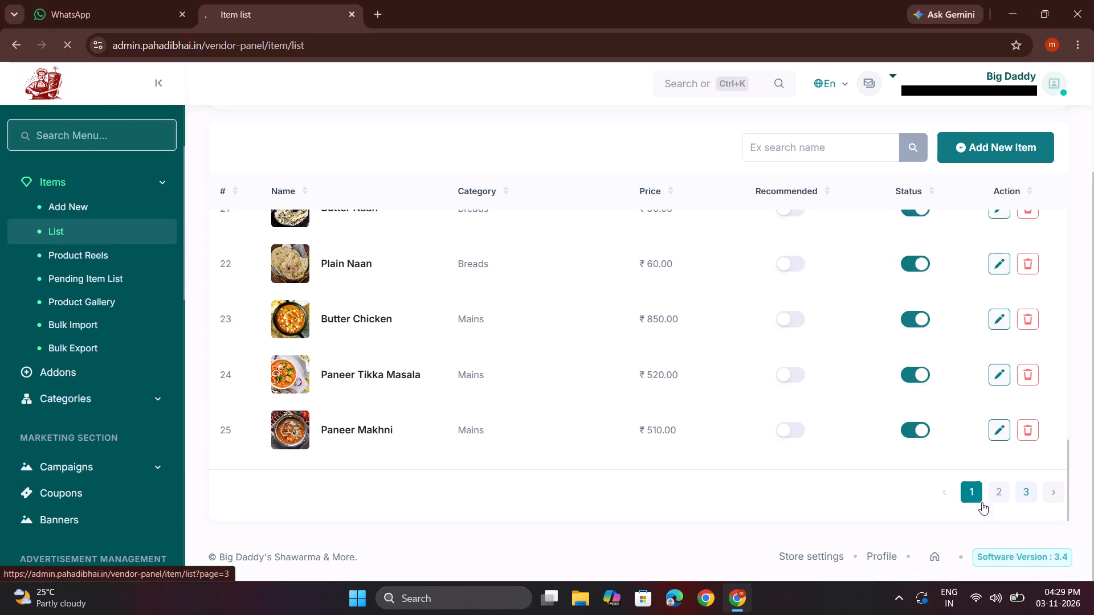
scroll(646, 444, "down", 1)
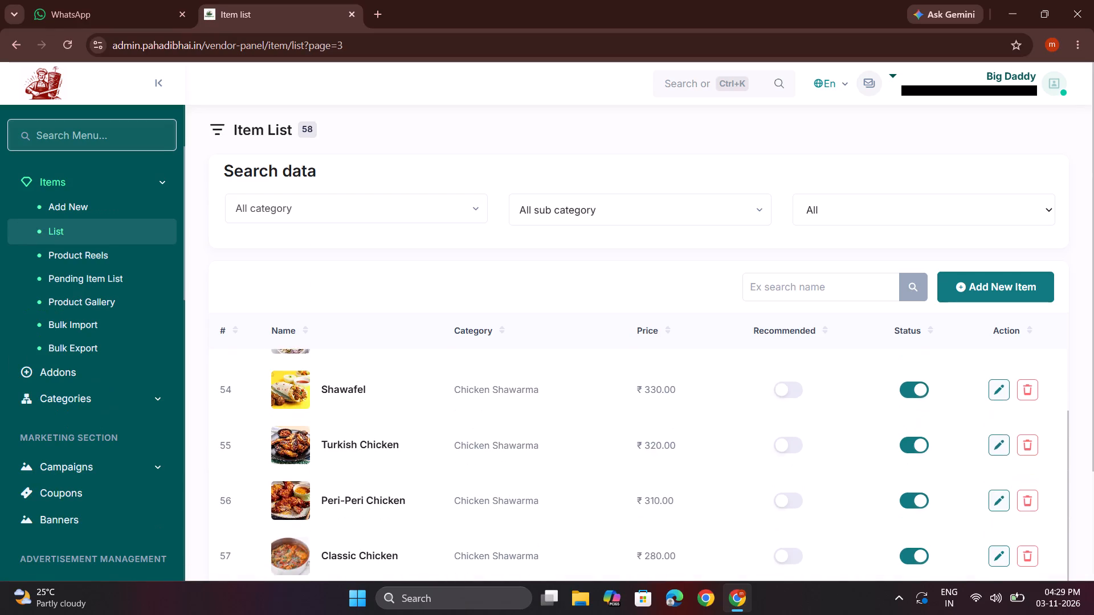
scroll(646, 444, "up", 5)
scroll(646, 444, "down", 1)
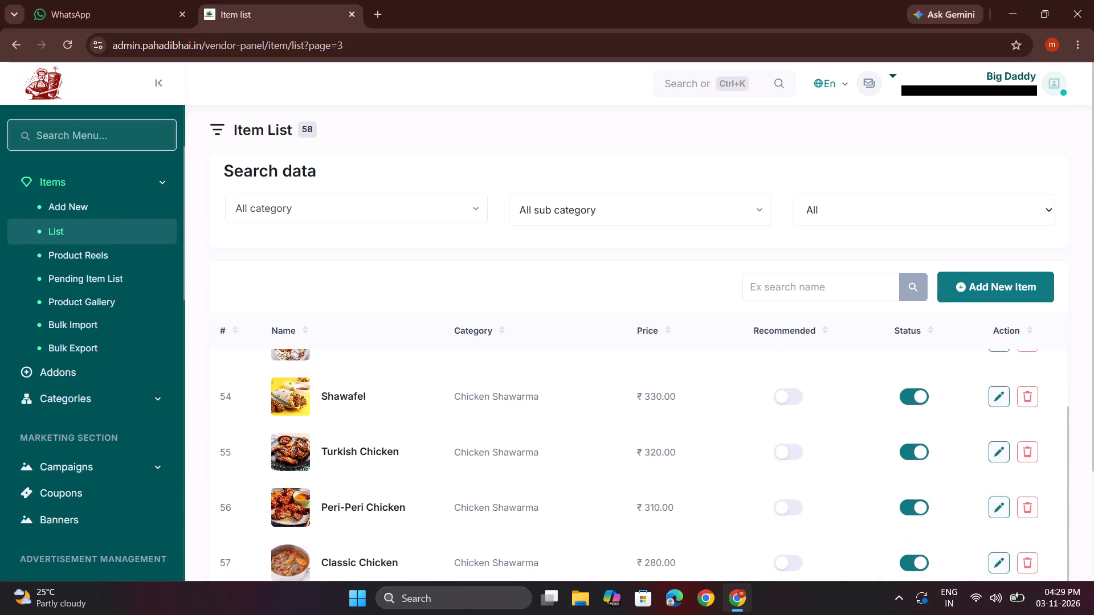
scroll(646, 444, "down", 1)
left_click(1004, 396)
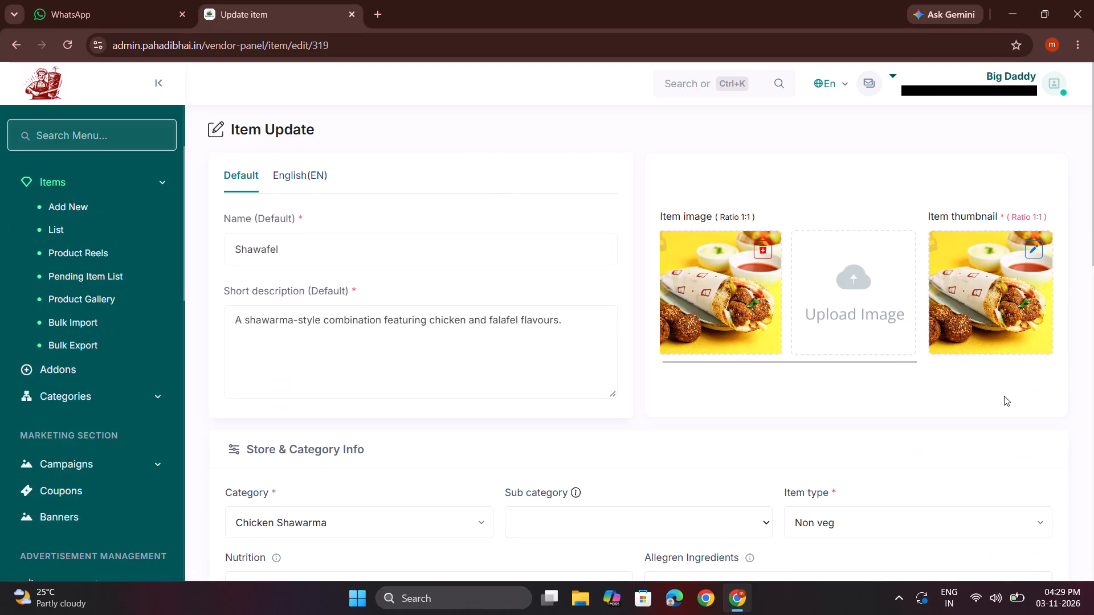
Set Shawafel's discount to 30 and submit the update.
scroll(719, 453, "down", 14)
left_click(713, 264)
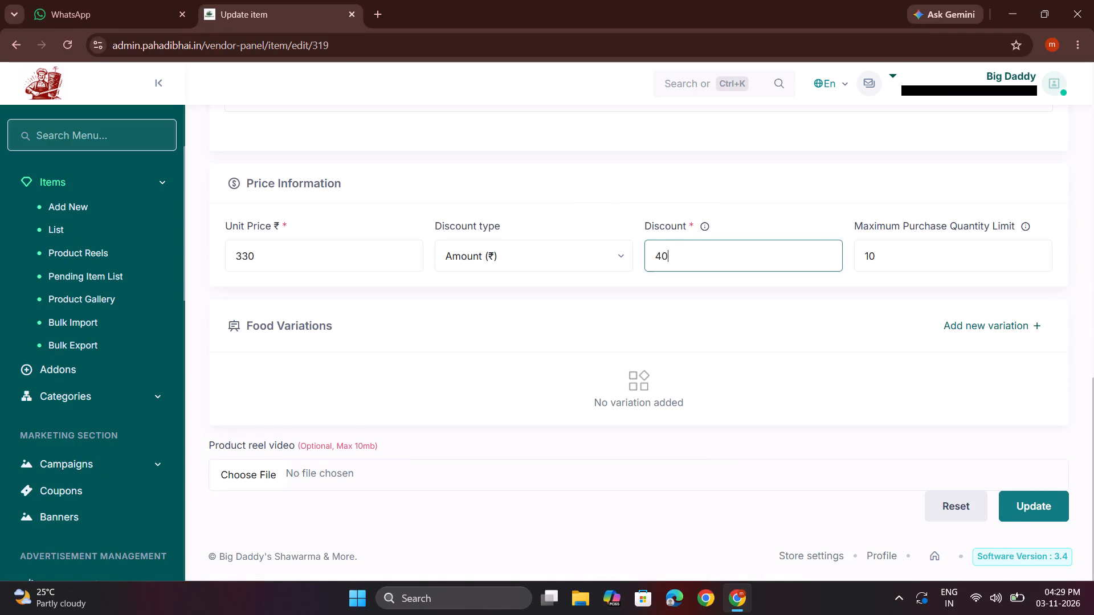
key("Left")
key("BackSpace")
key("3")
left_click(1046, 505)
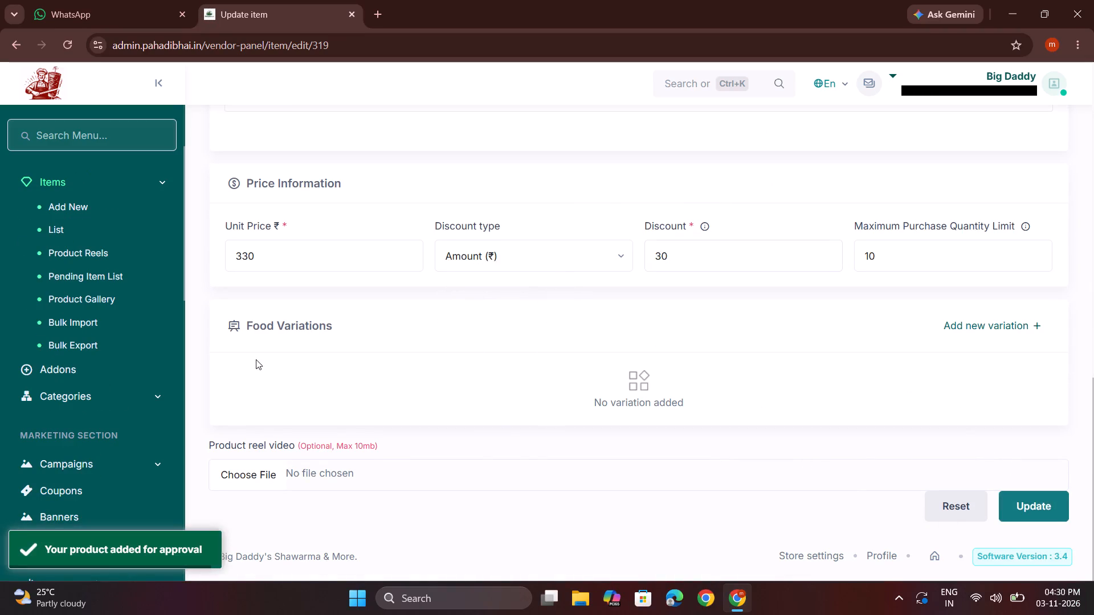
Go to page 3 of the full item list and open Turkish Chicken for editing.
left_click(64, 228)
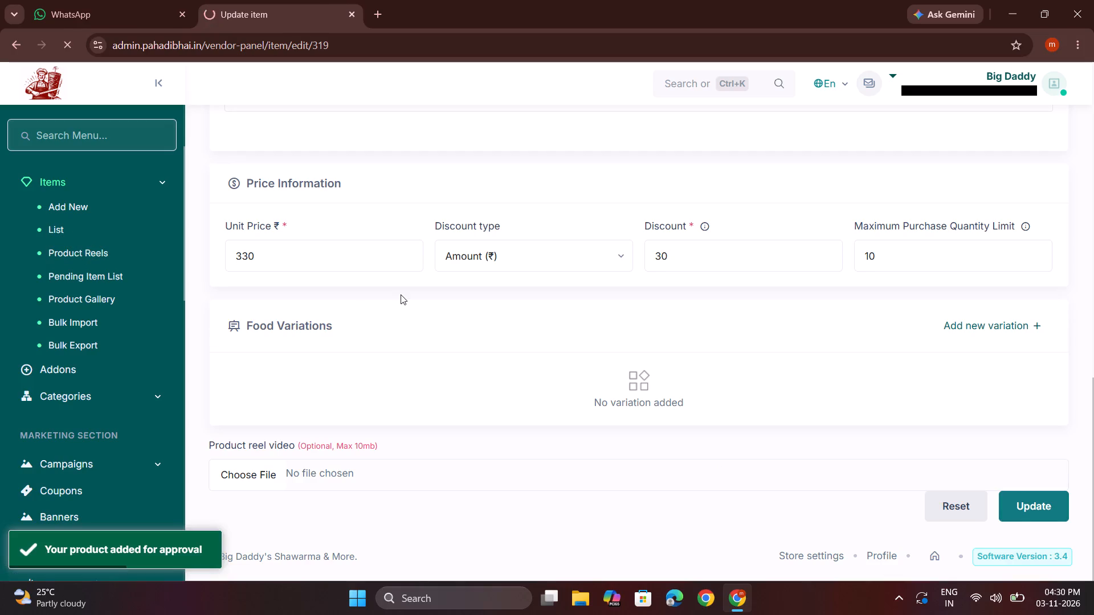
scroll(401, 294, "up", 11)
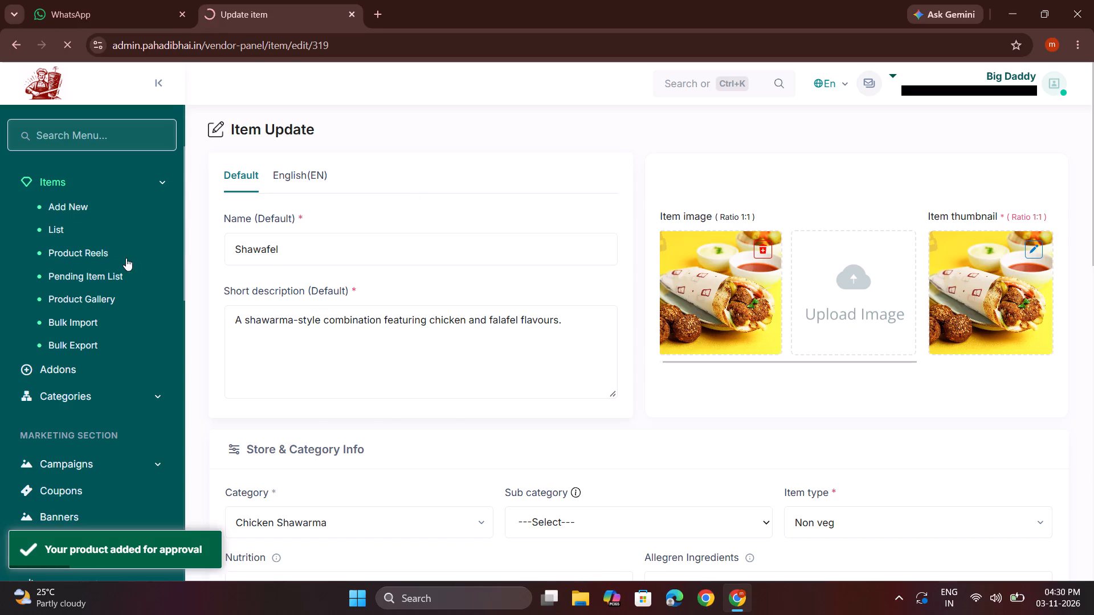
scroll(462, 428, "down", 13)
scroll(462, 428, "down", 8)
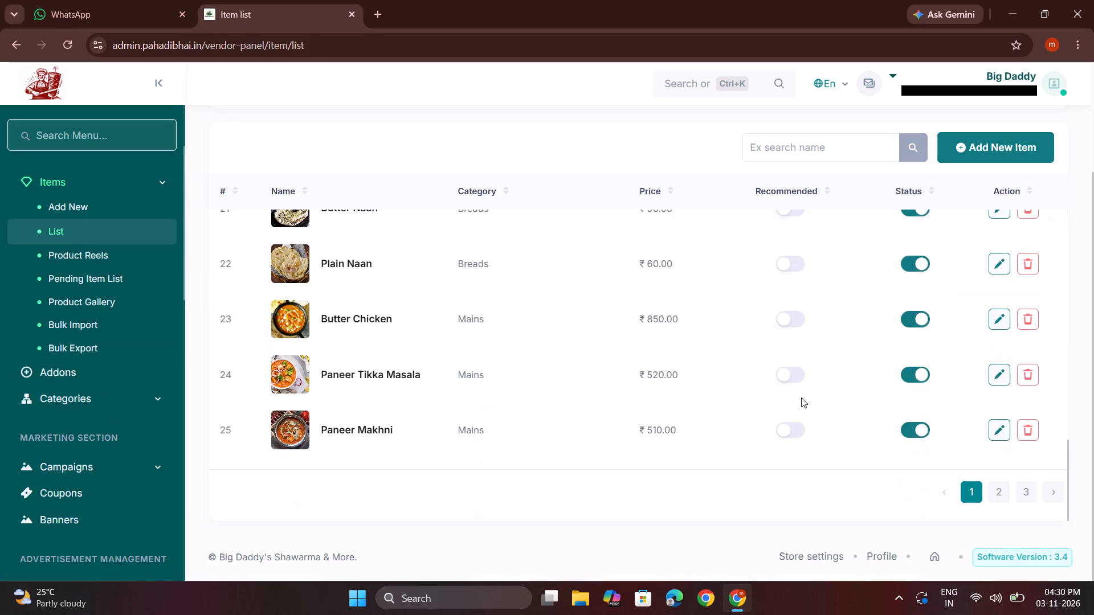
left_click(1027, 497)
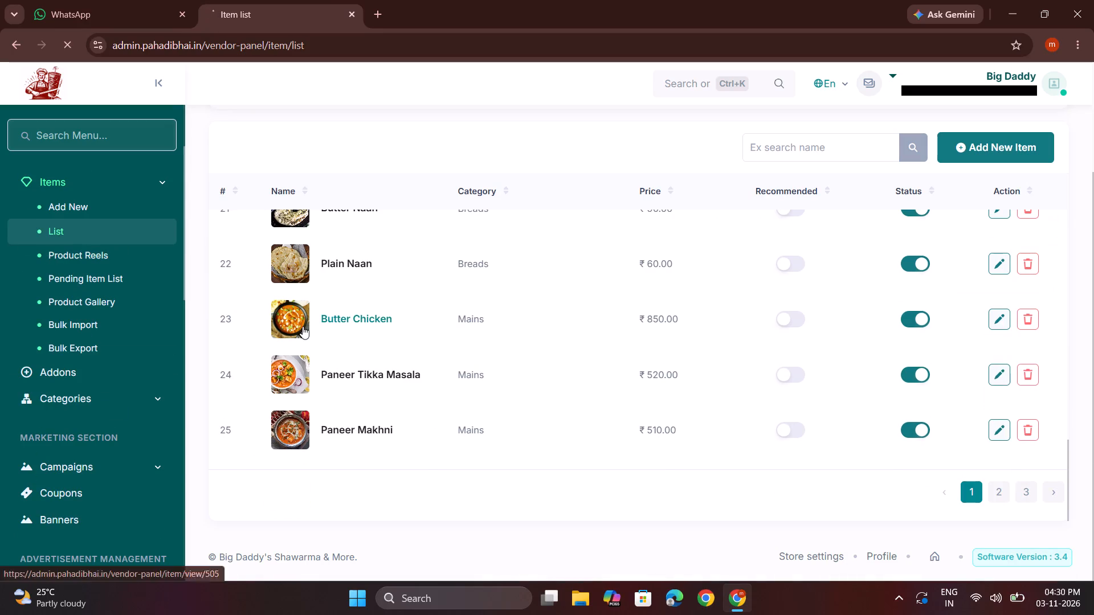
scroll(486, 478, "down", 2)
scroll(486, 478, "up", 1)
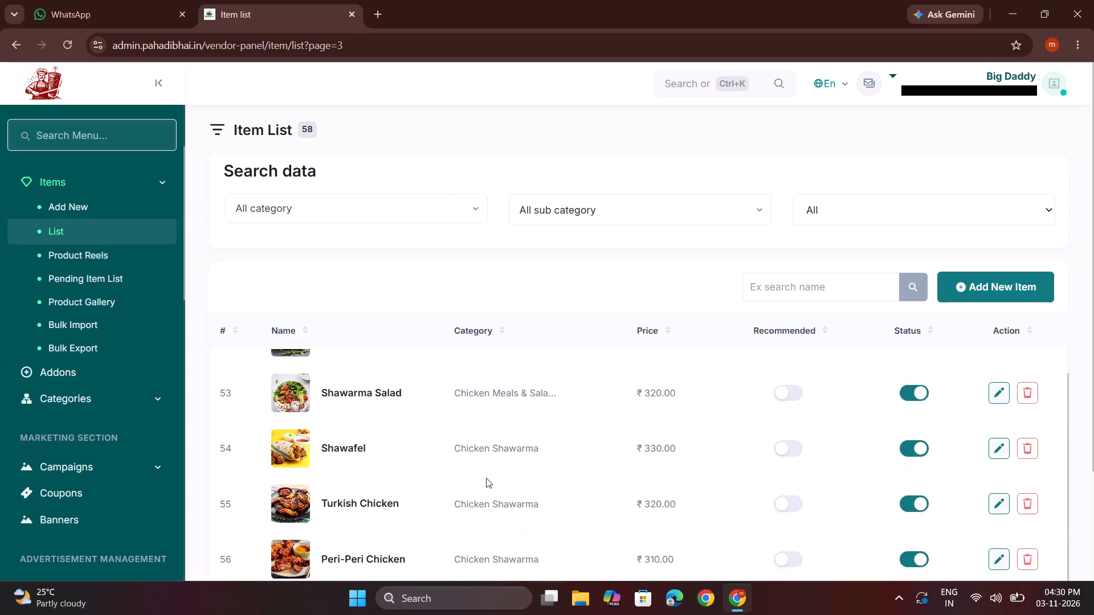
left_click(999, 507)
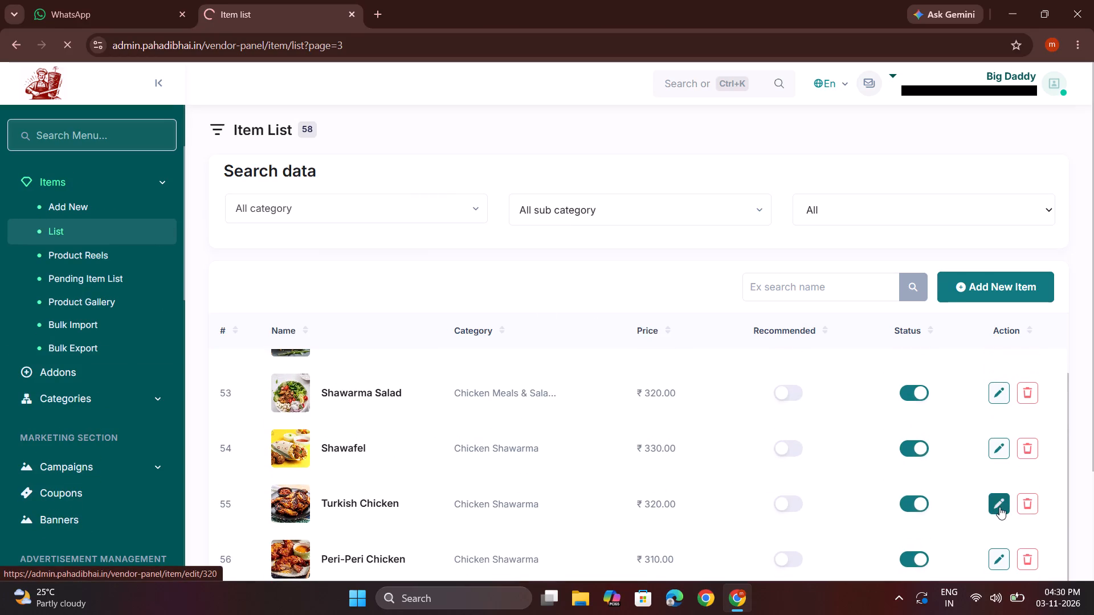
left_click(994, 505)
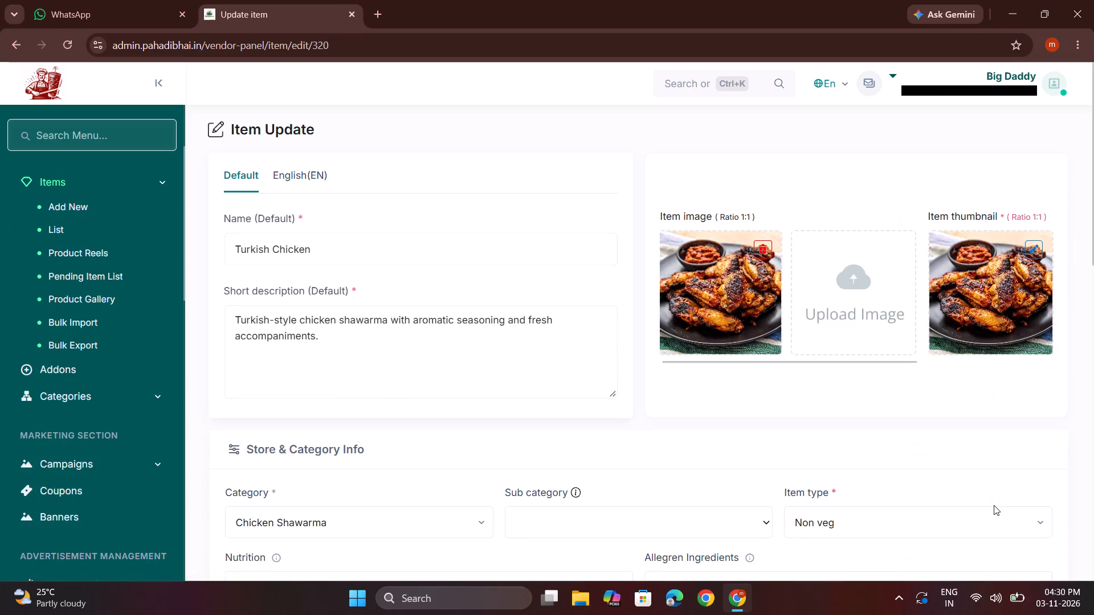
Set Turkish Chicken's discount to 40 and submit the update.
scroll(640, 426, "down", 8)
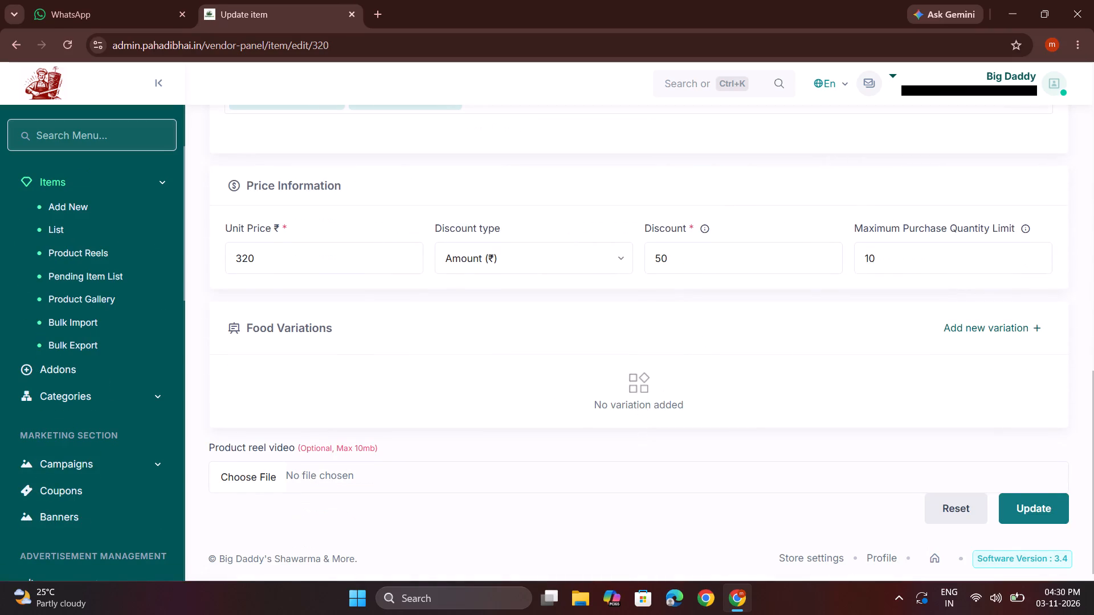
left_click(663, 263)
key("BackSpace")
key("4")
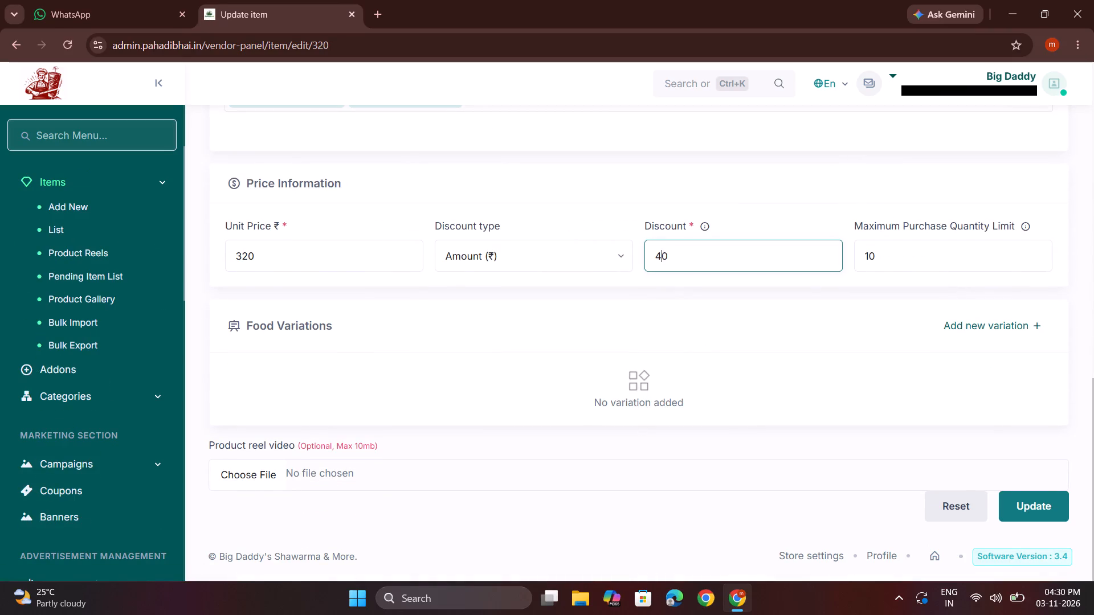
left_click(1039, 507)
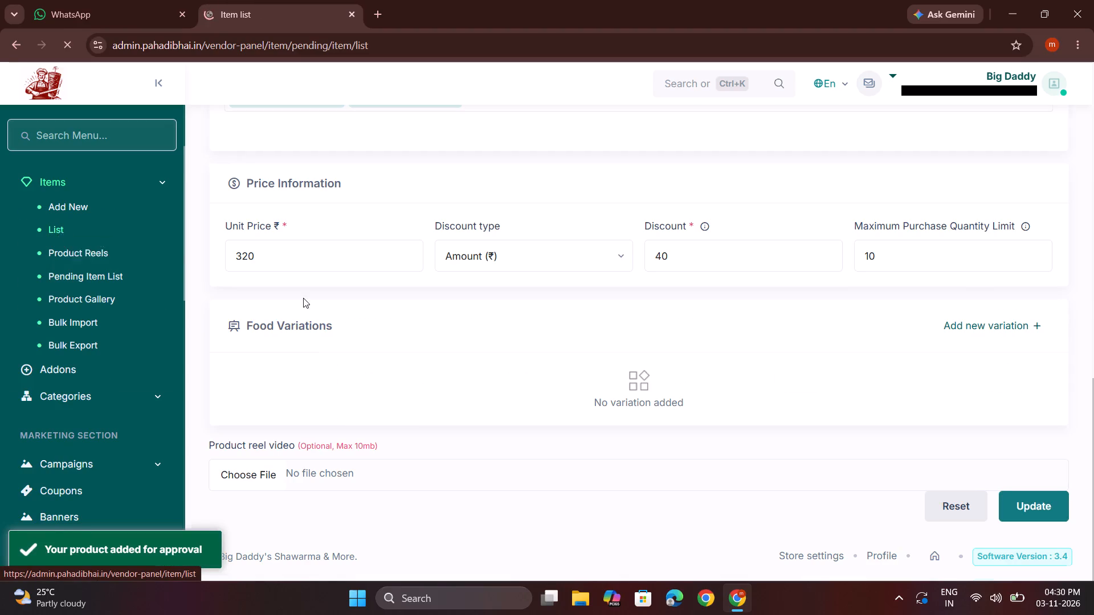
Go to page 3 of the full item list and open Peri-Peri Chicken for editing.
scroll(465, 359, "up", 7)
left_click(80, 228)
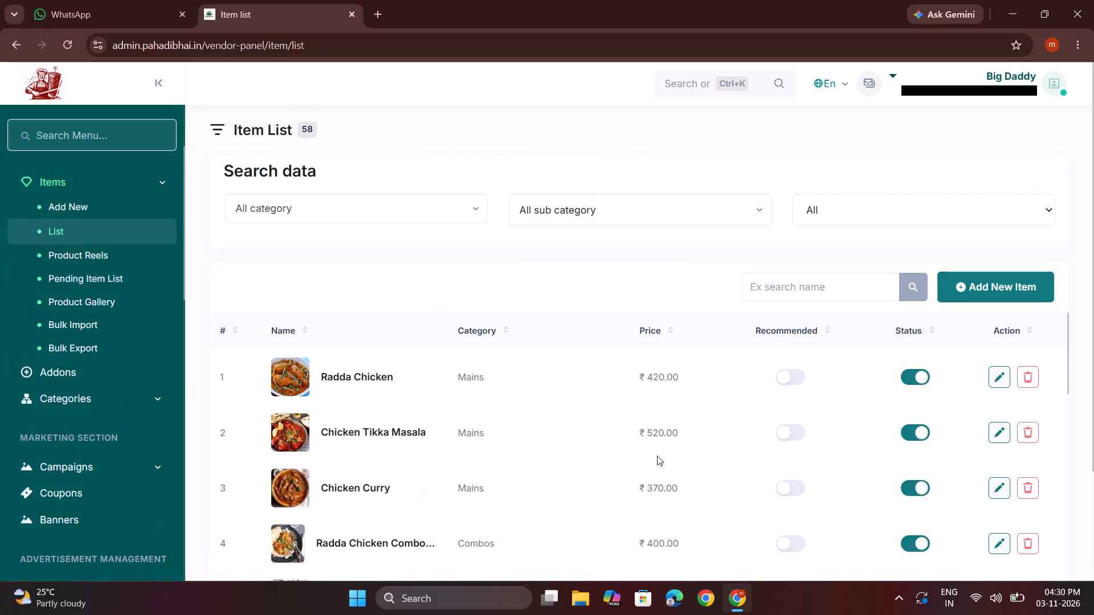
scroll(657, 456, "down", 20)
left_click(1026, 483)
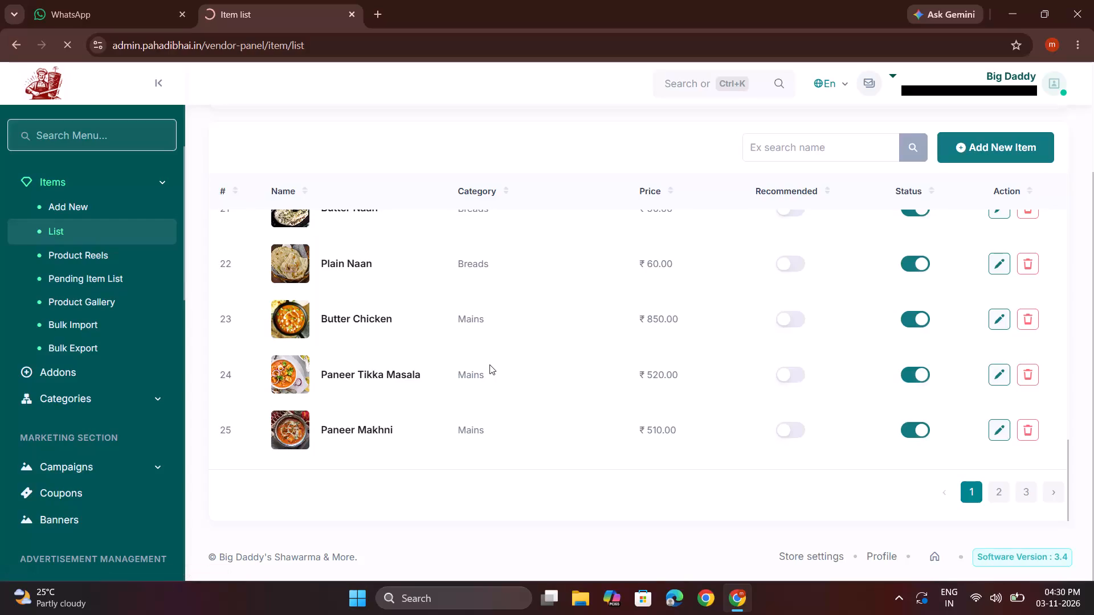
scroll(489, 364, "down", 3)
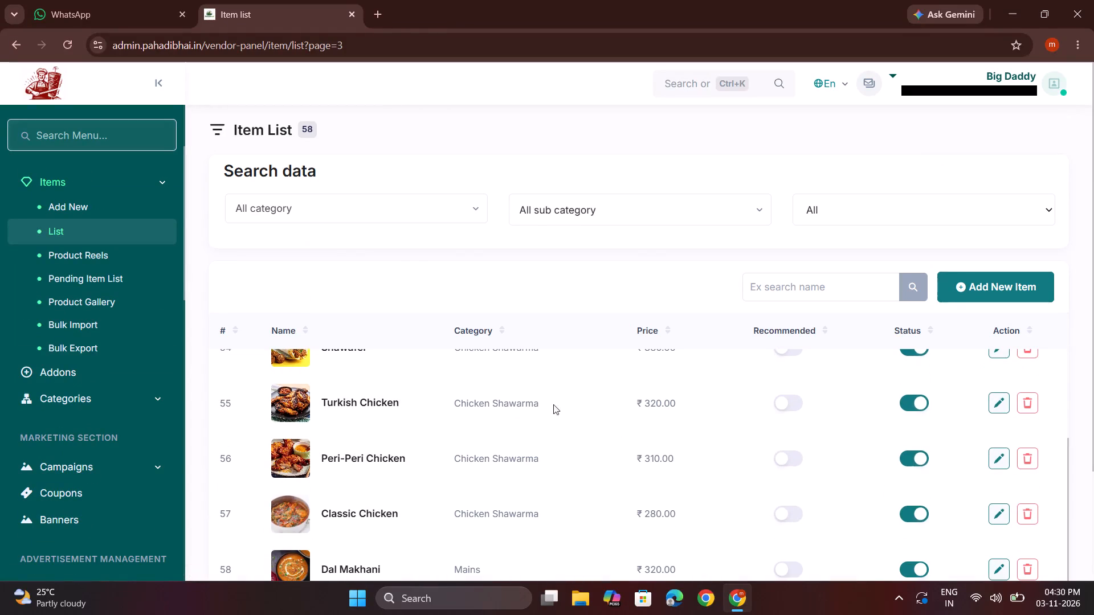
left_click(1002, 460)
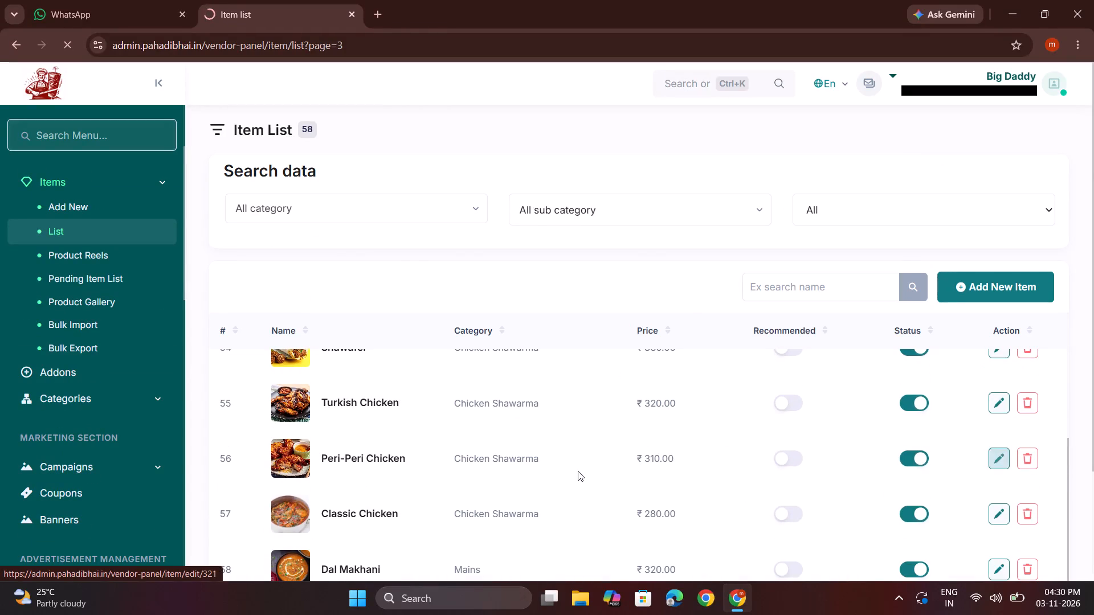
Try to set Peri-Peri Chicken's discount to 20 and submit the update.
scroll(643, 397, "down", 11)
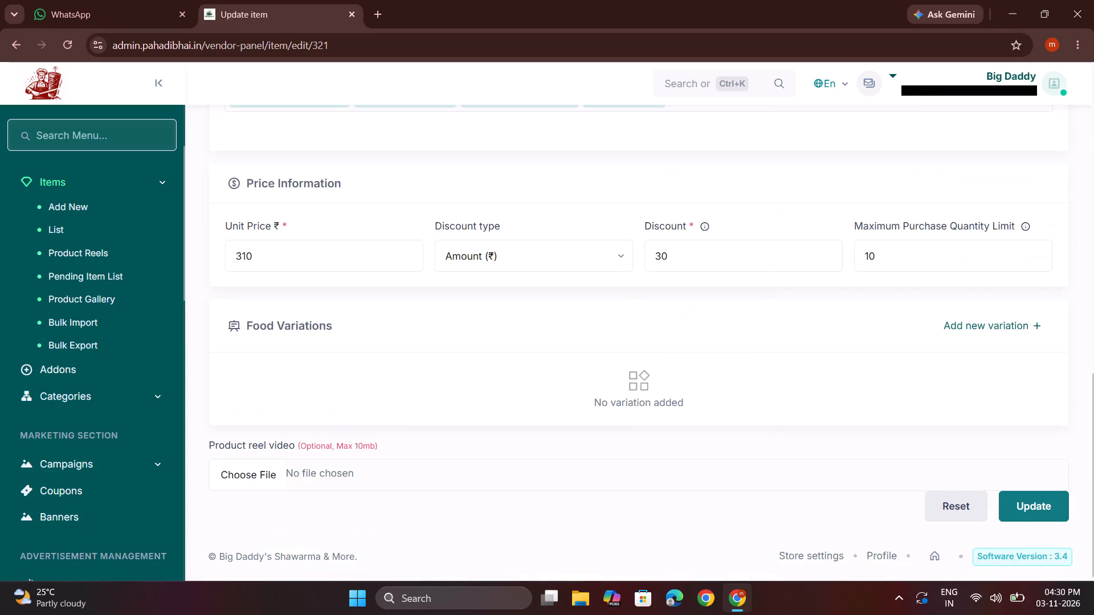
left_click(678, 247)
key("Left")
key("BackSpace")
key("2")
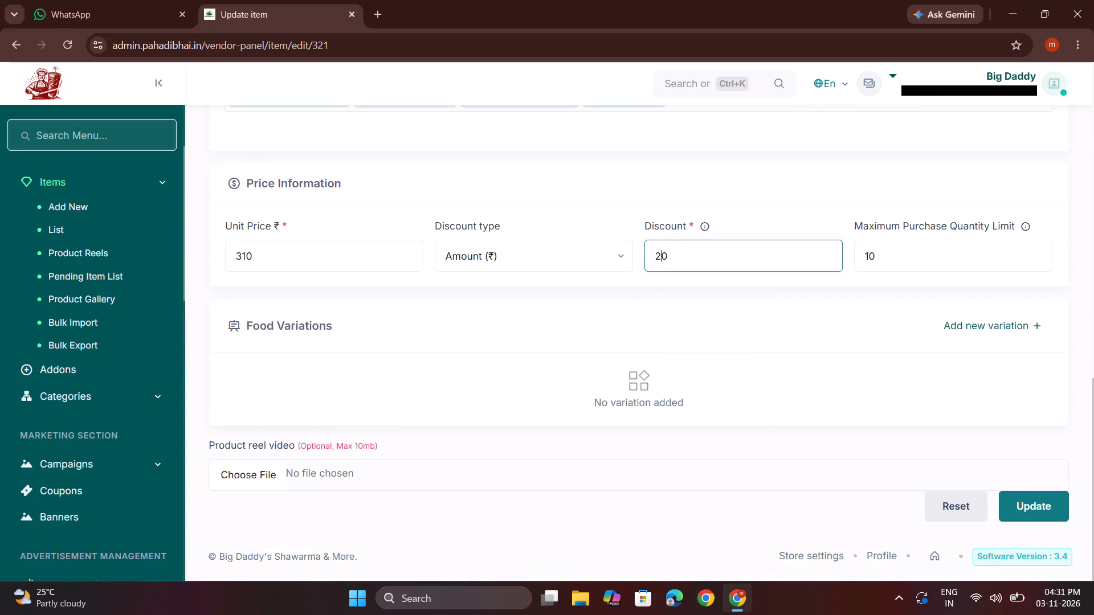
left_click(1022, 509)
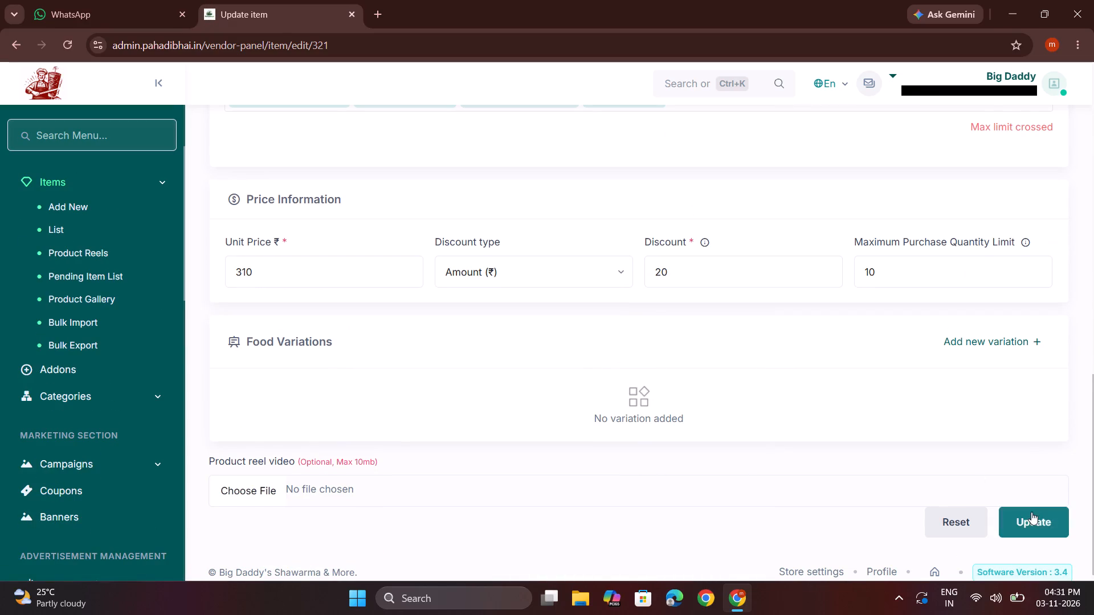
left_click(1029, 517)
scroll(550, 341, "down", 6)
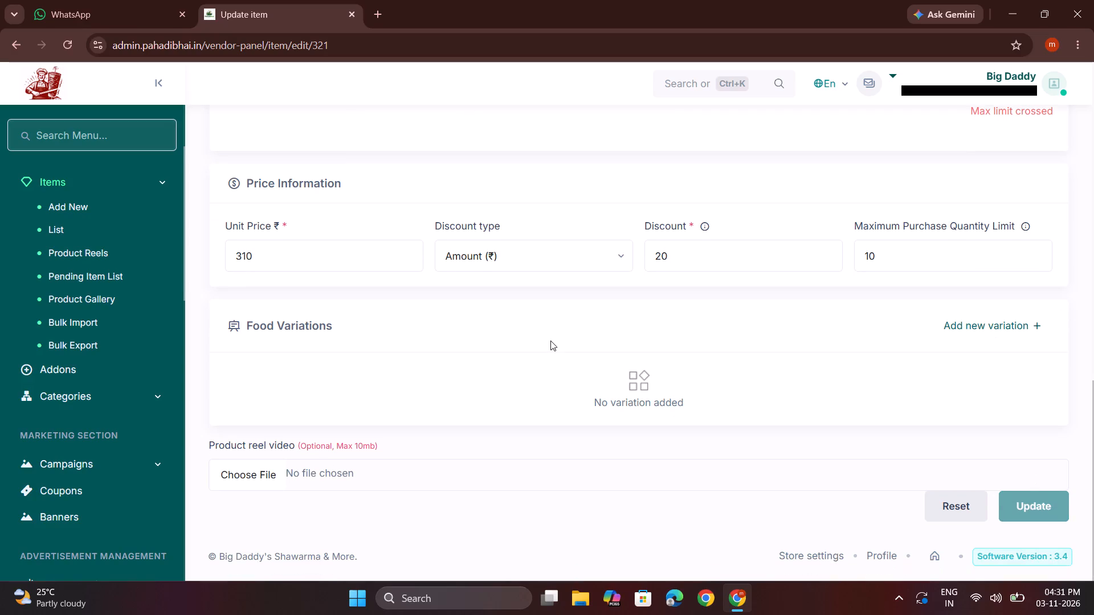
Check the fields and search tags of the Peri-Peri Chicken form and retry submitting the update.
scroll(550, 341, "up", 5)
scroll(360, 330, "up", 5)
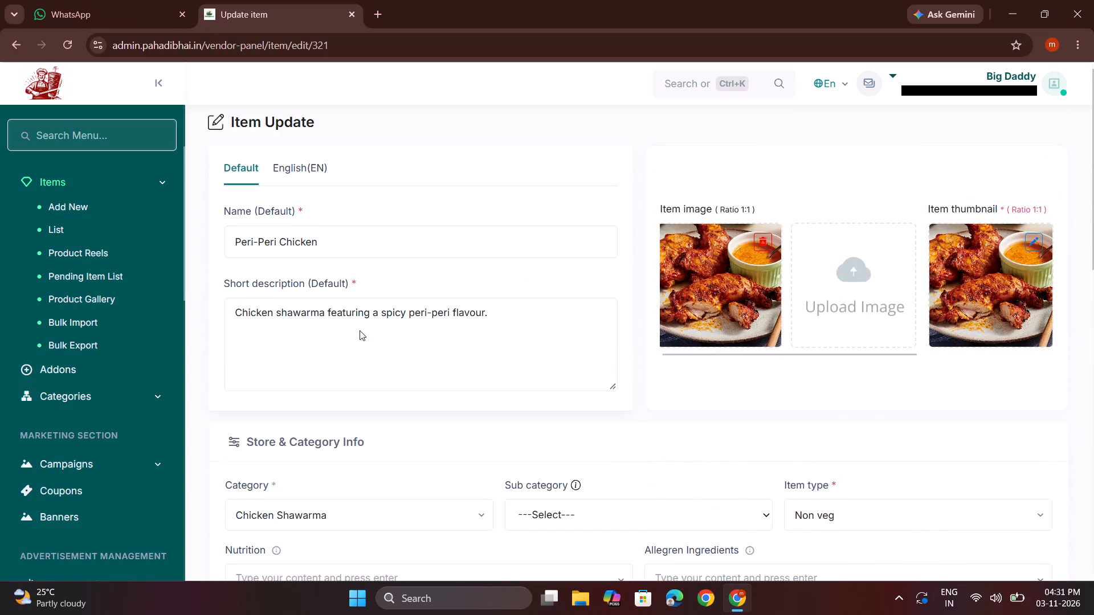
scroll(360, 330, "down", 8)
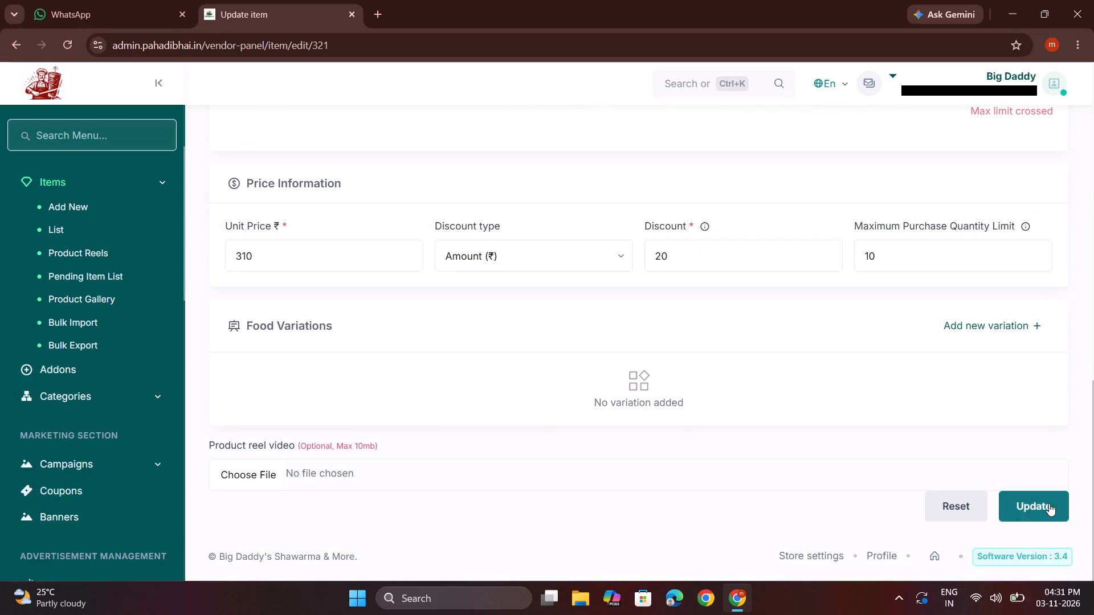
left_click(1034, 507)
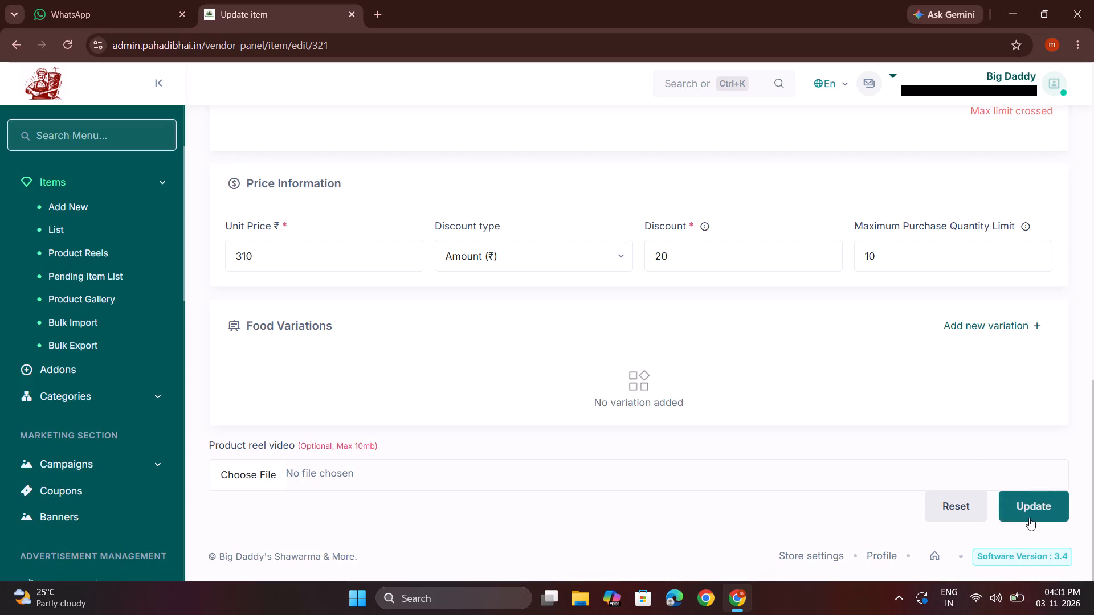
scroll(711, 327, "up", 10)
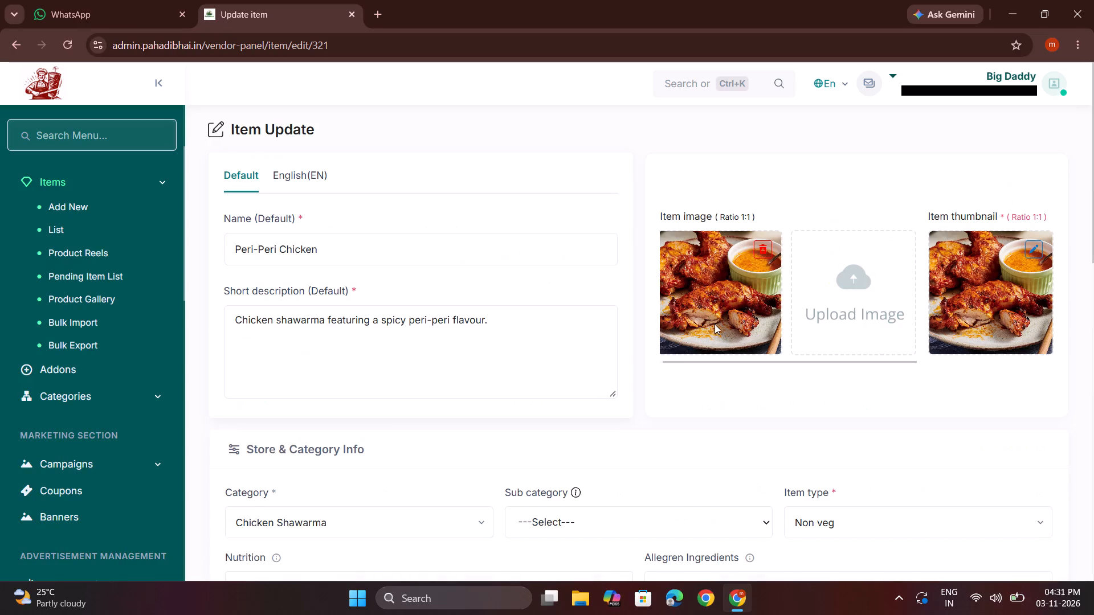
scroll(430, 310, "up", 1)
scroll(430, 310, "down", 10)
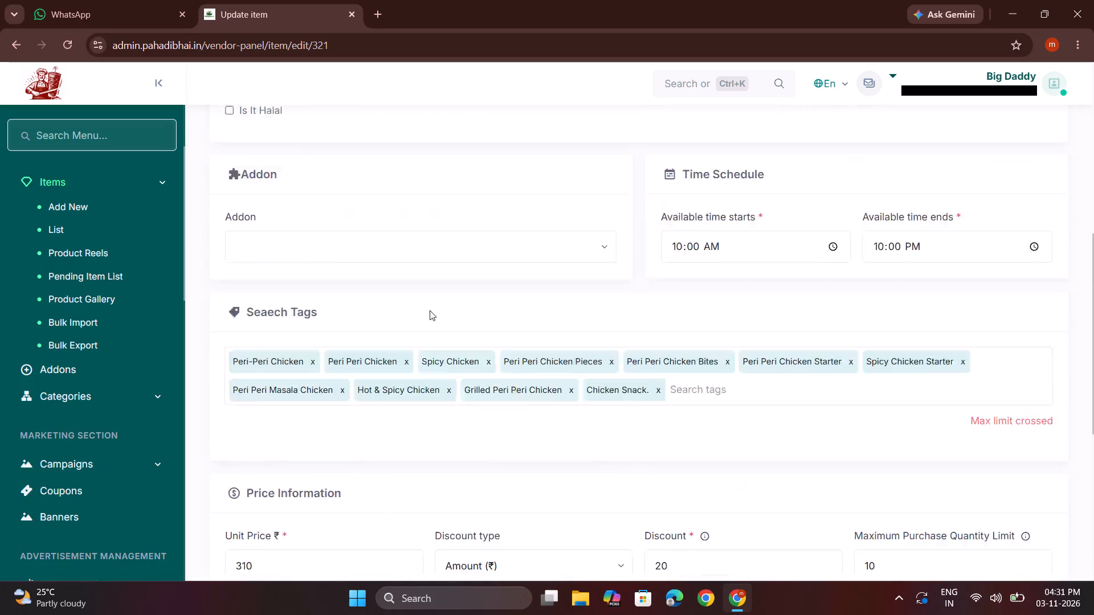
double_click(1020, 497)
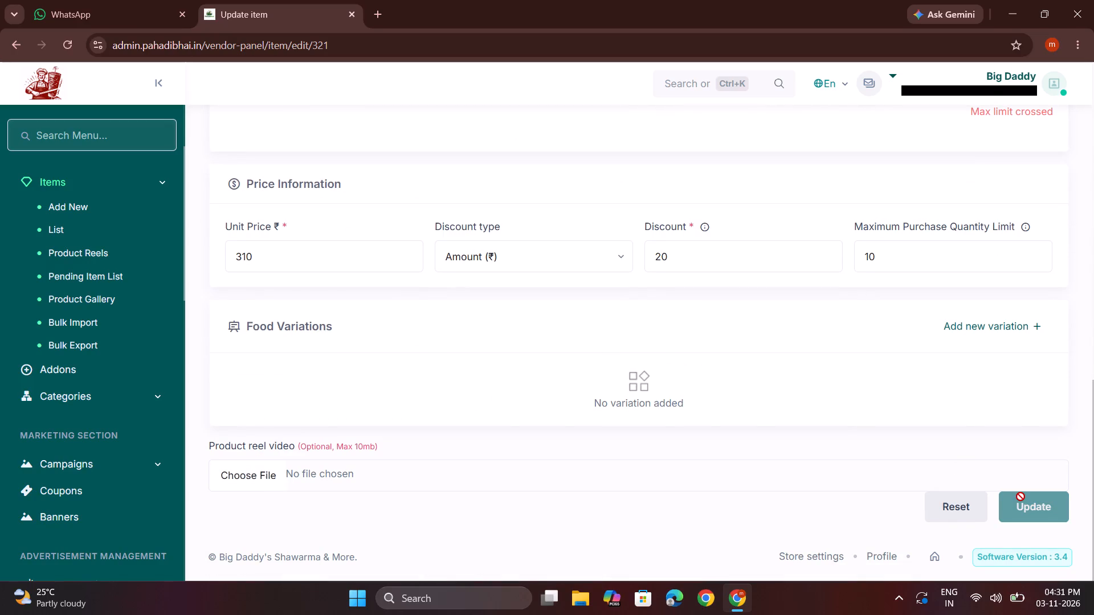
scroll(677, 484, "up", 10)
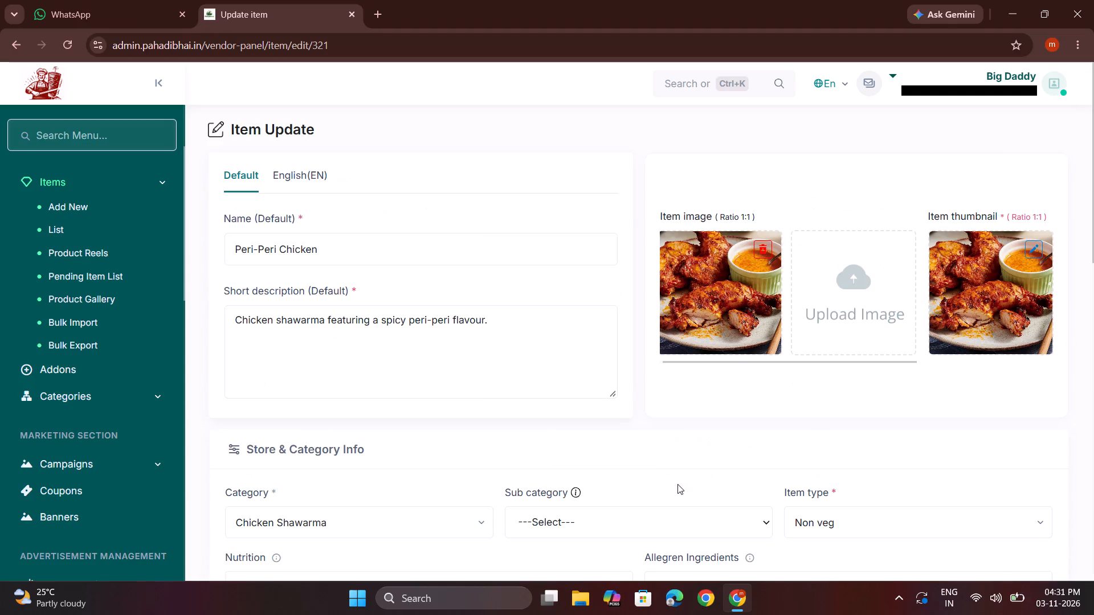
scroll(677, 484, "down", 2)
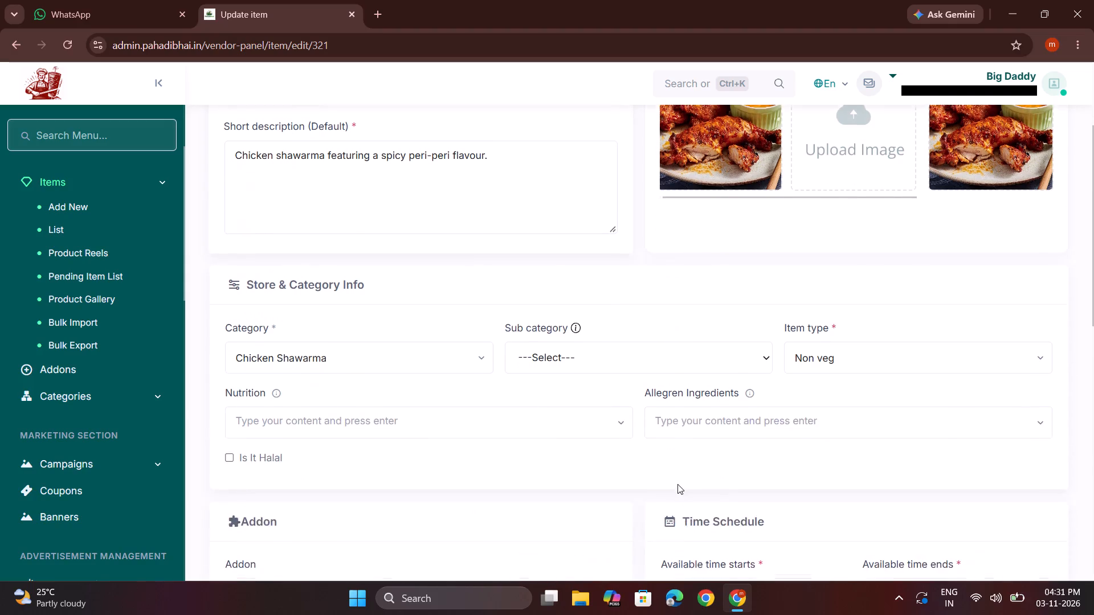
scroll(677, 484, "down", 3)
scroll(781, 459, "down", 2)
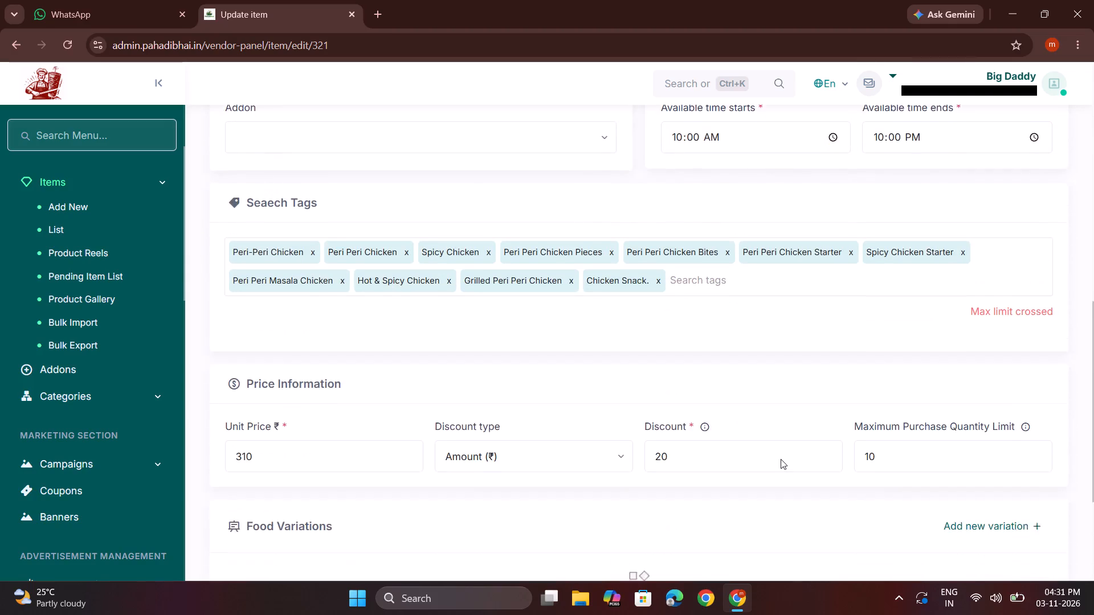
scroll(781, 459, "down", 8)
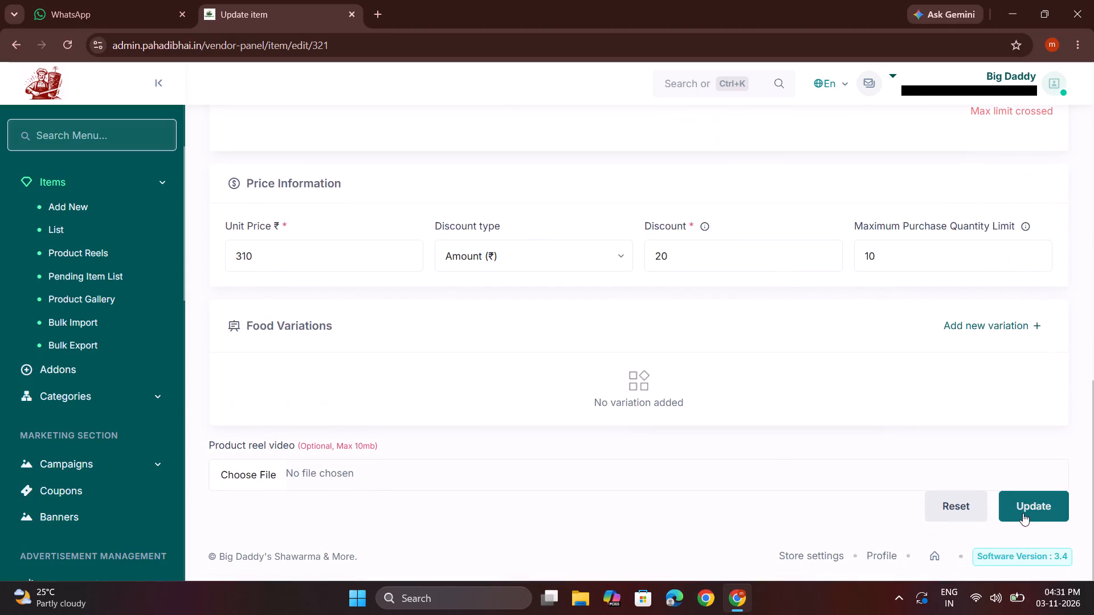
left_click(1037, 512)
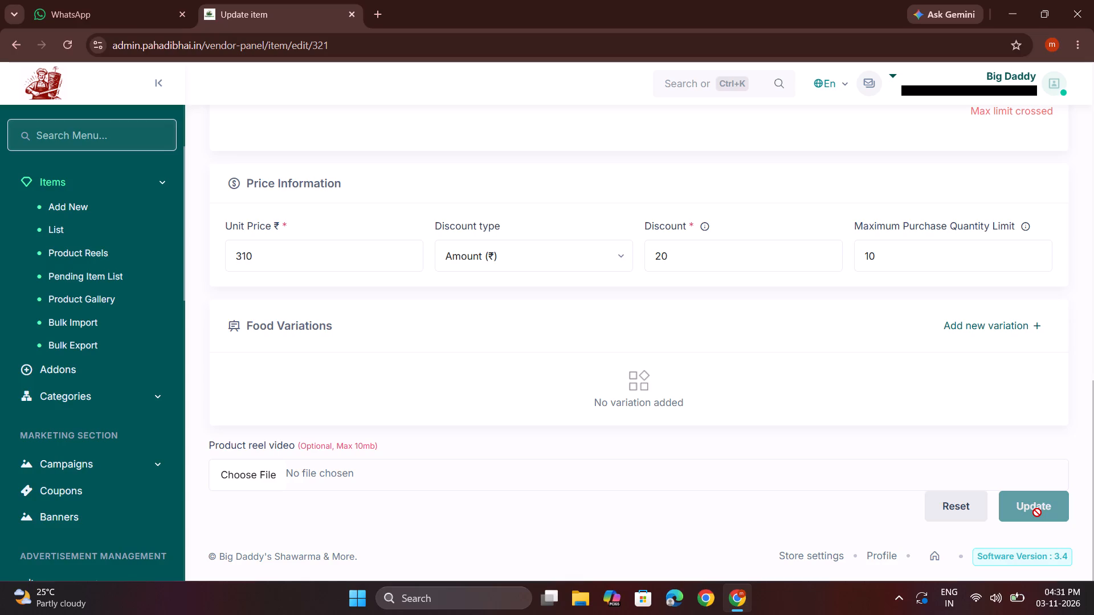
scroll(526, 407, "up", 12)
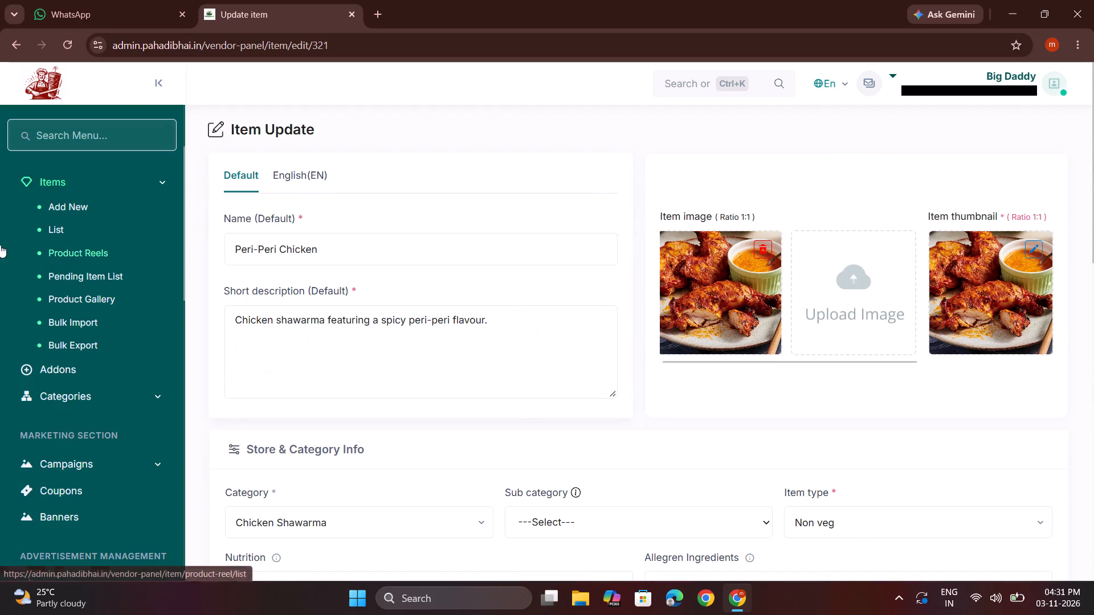
Delete the Peri-Peri Chicken item from page 3 of the full item list.
left_click(80, 225)
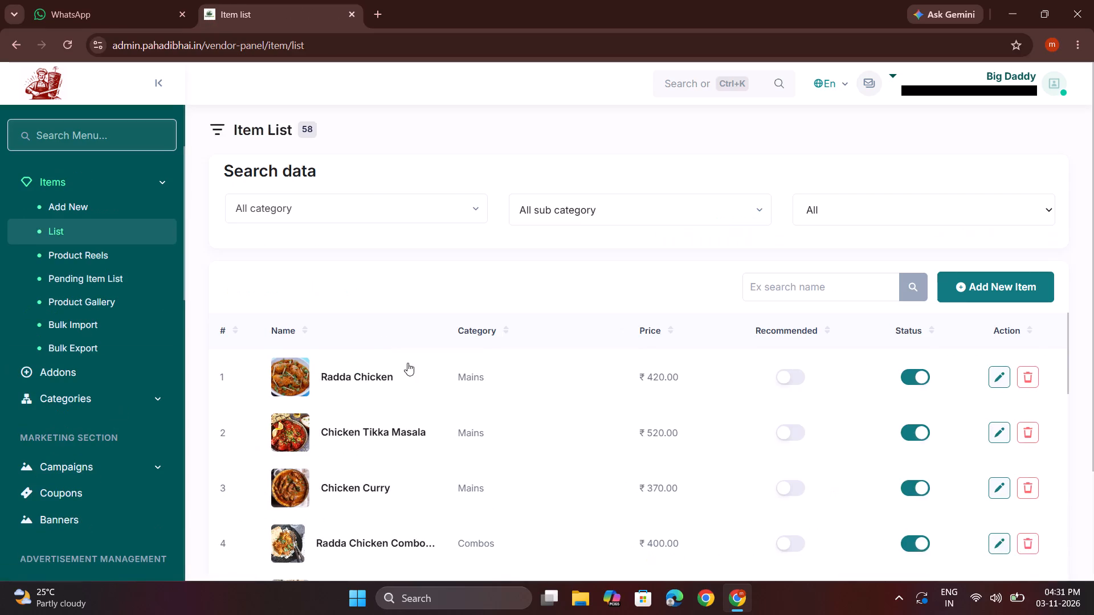
scroll(433, 424, "down", 20)
scroll(433, 424, "down", 9)
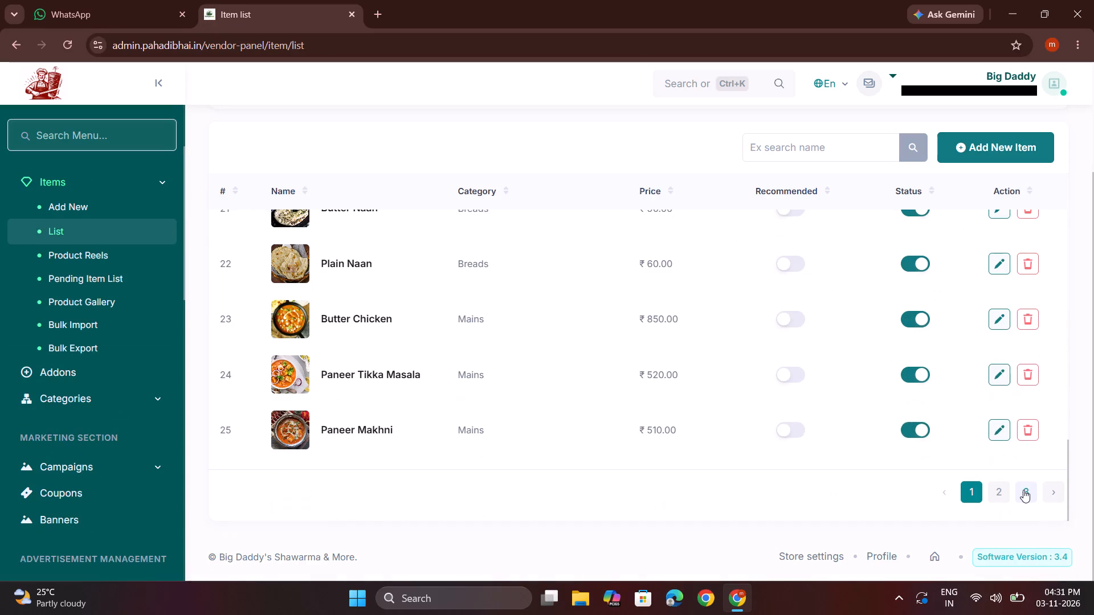
left_click(1025, 487)
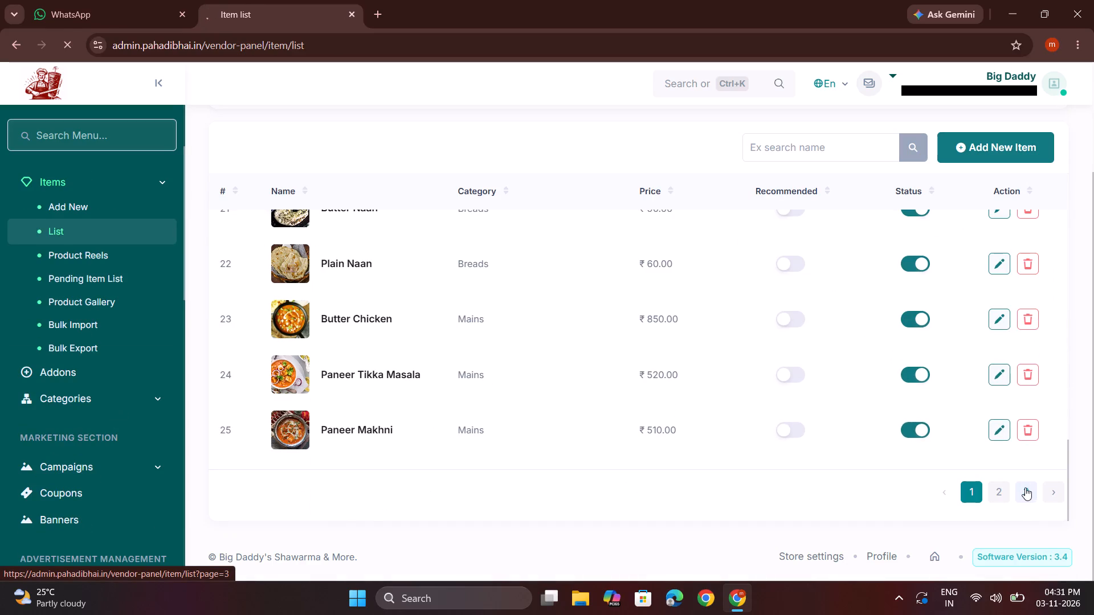
scroll(592, 343, "down", 4)
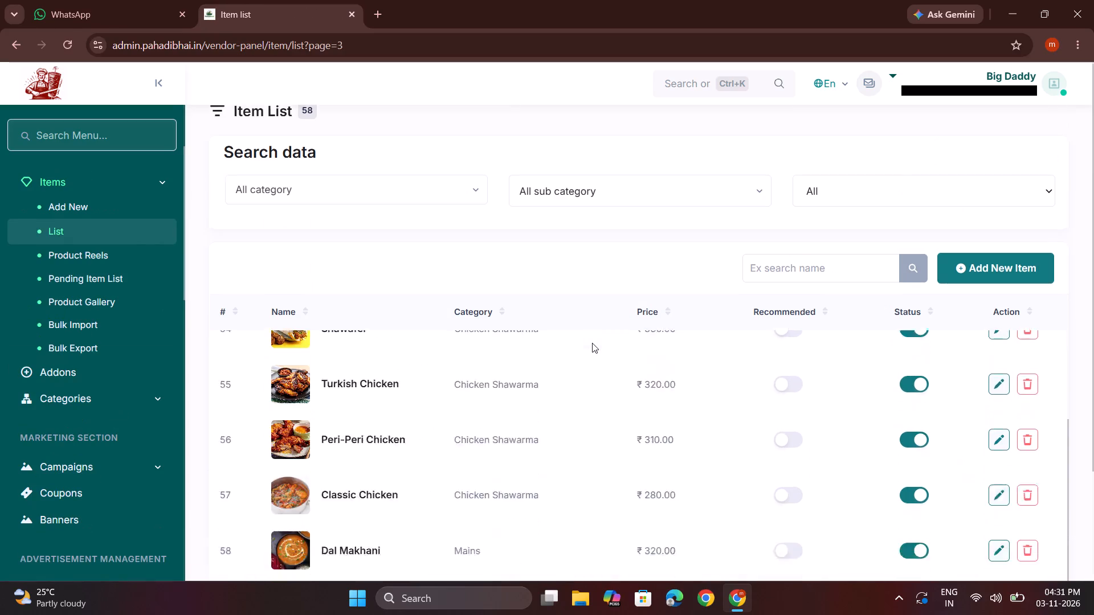
scroll(592, 343, "down", 3)
scroll(592, 343, "up", 1)
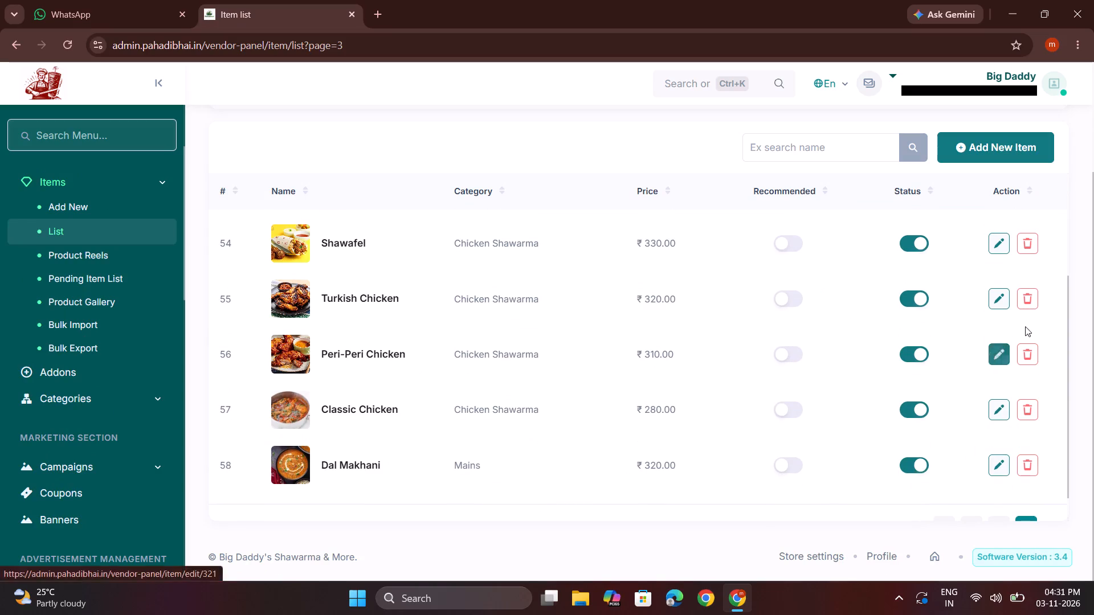
left_click(1022, 350)
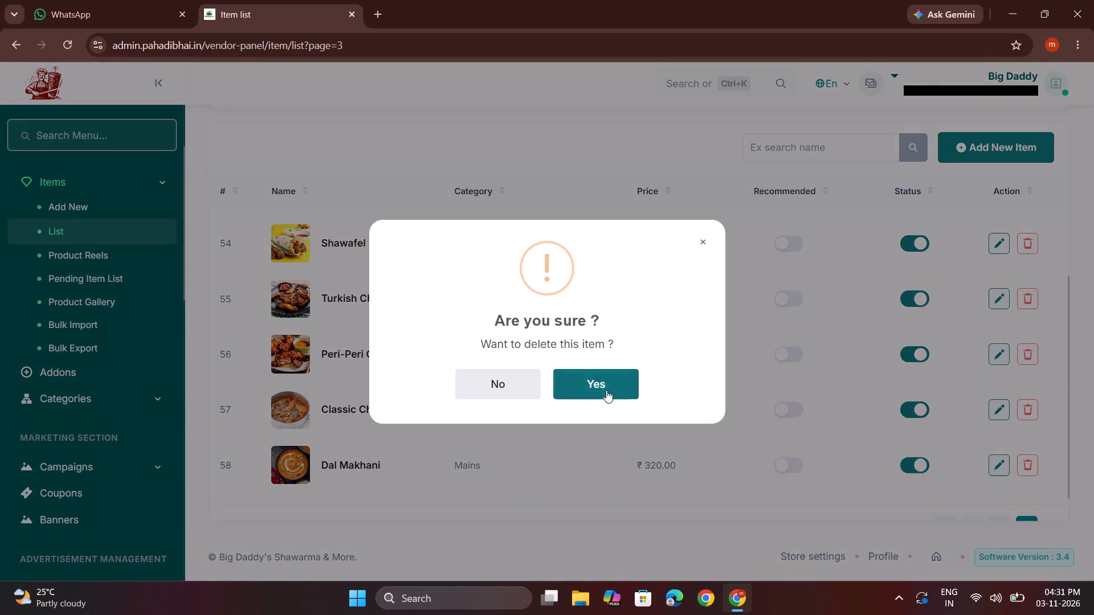
left_click(605, 375)
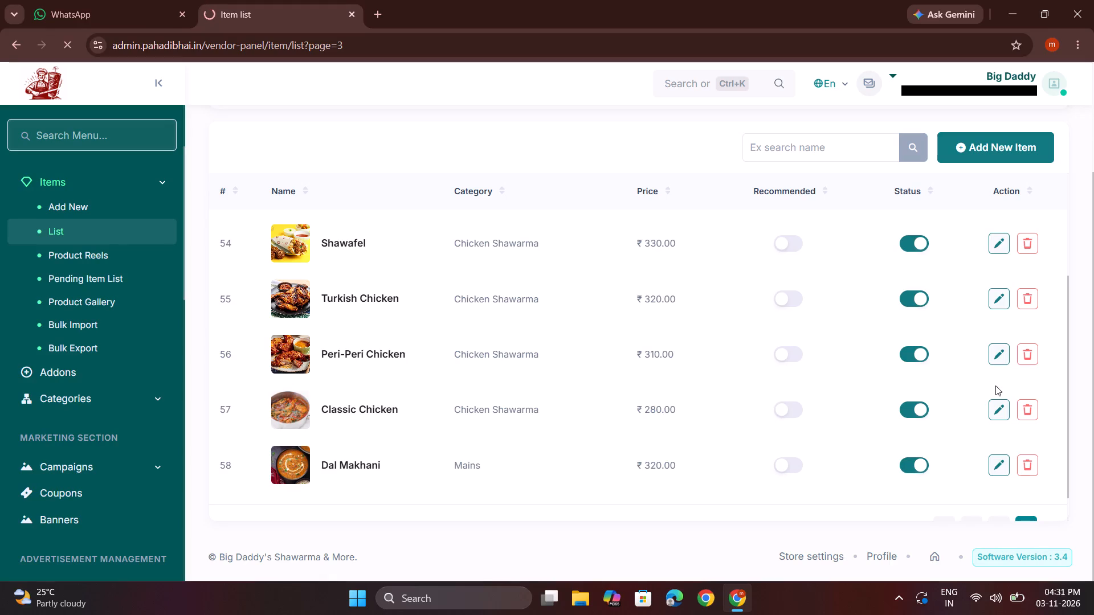
Open Classic Chicken for editing, set its discount type to Amount (₹) and discount to 20, and submit the update.
scroll(916, 474, "down", 10)
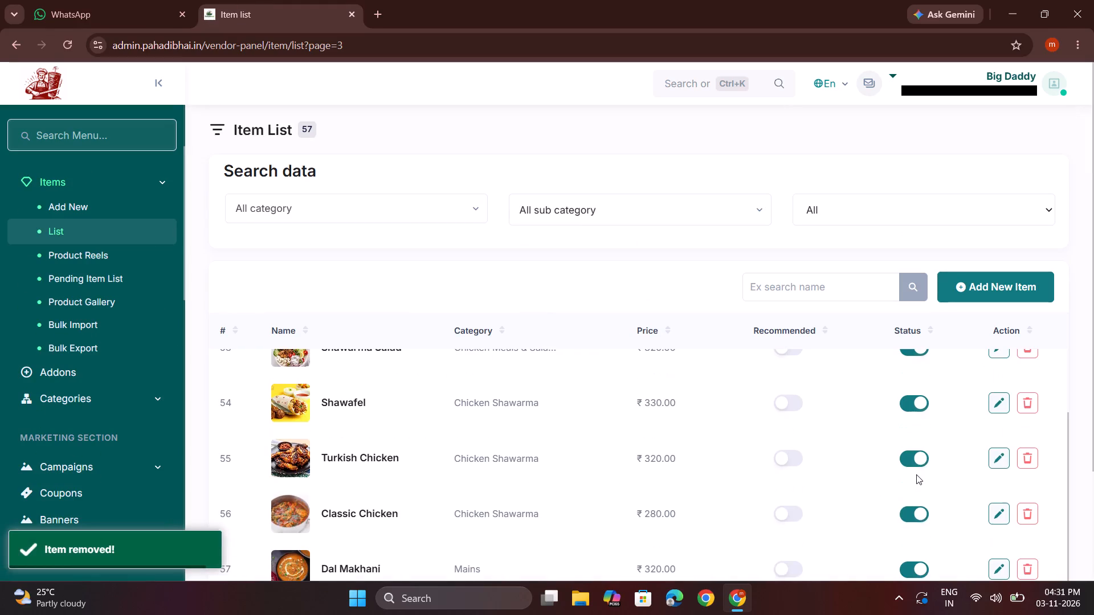
scroll(916, 474, "down", 2)
scroll(424, 428, "down", 1)
left_click(994, 514)
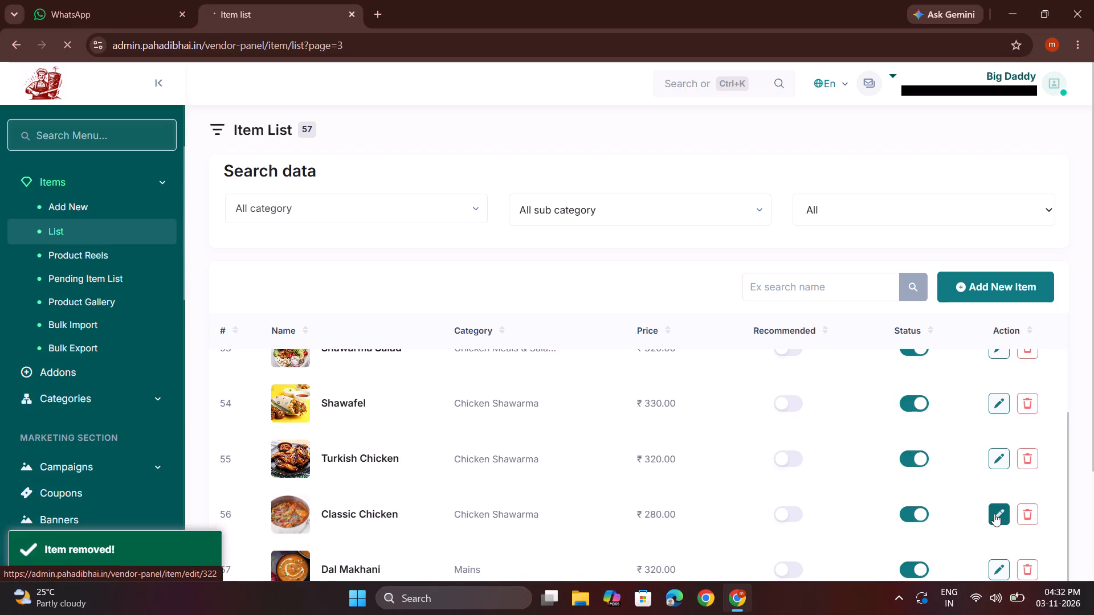
scroll(650, 474, "down", 10)
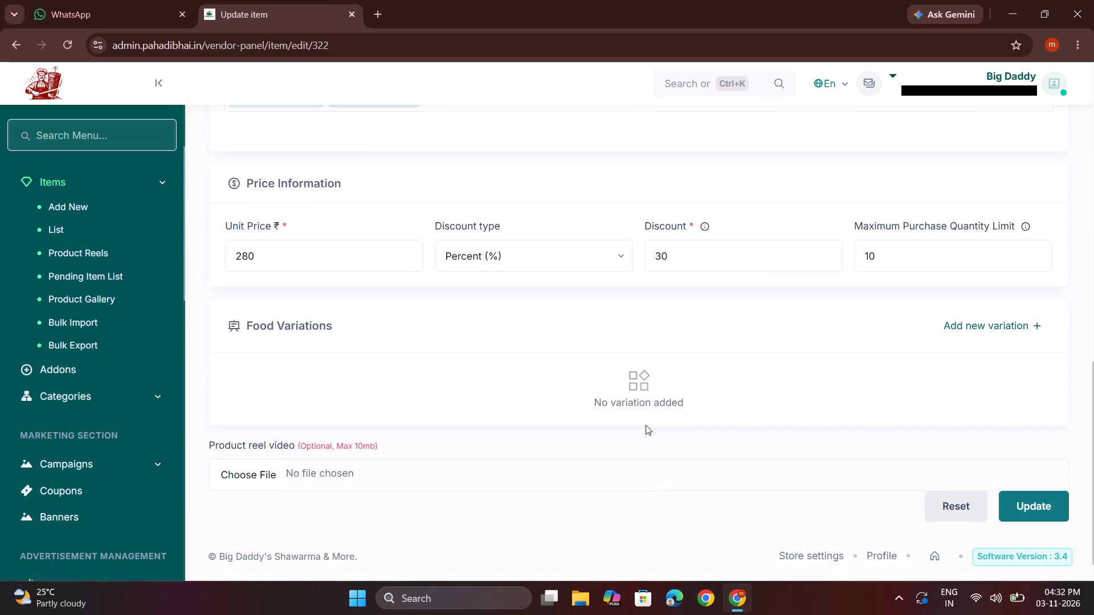
left_click(689, 250)
left_click(611, 249)
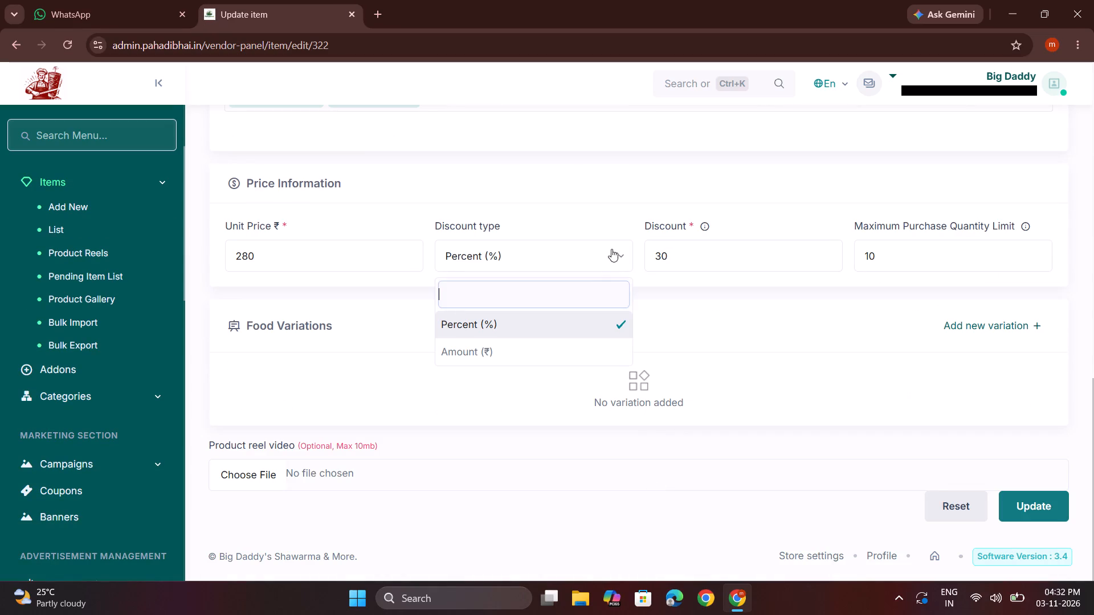
left_click(547, 345)
left_click(695, 250)
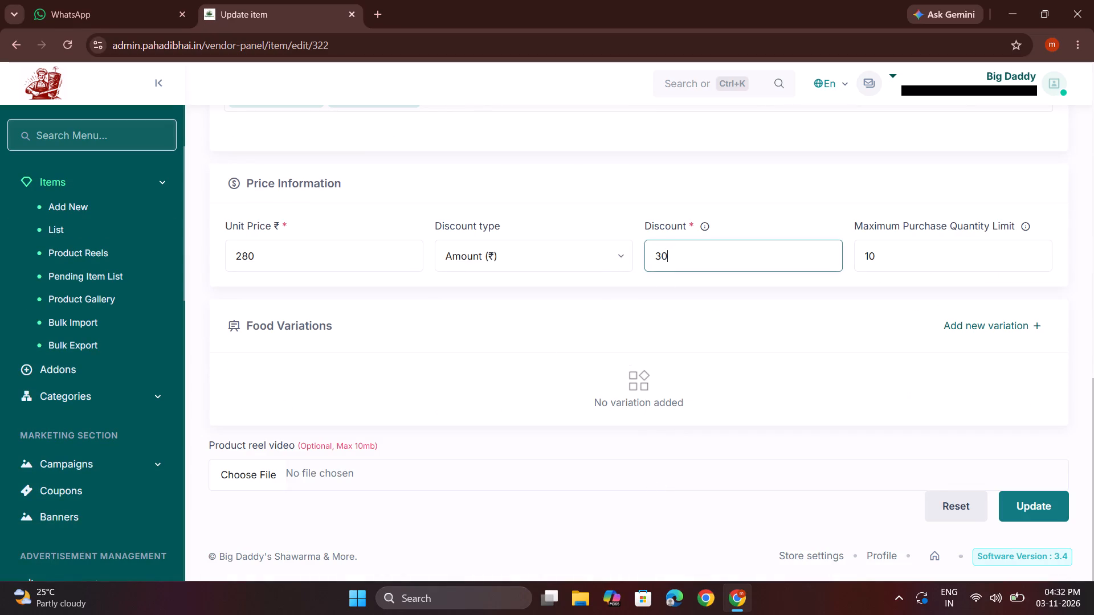
key("Left")
key("BackSpace")
key("2")
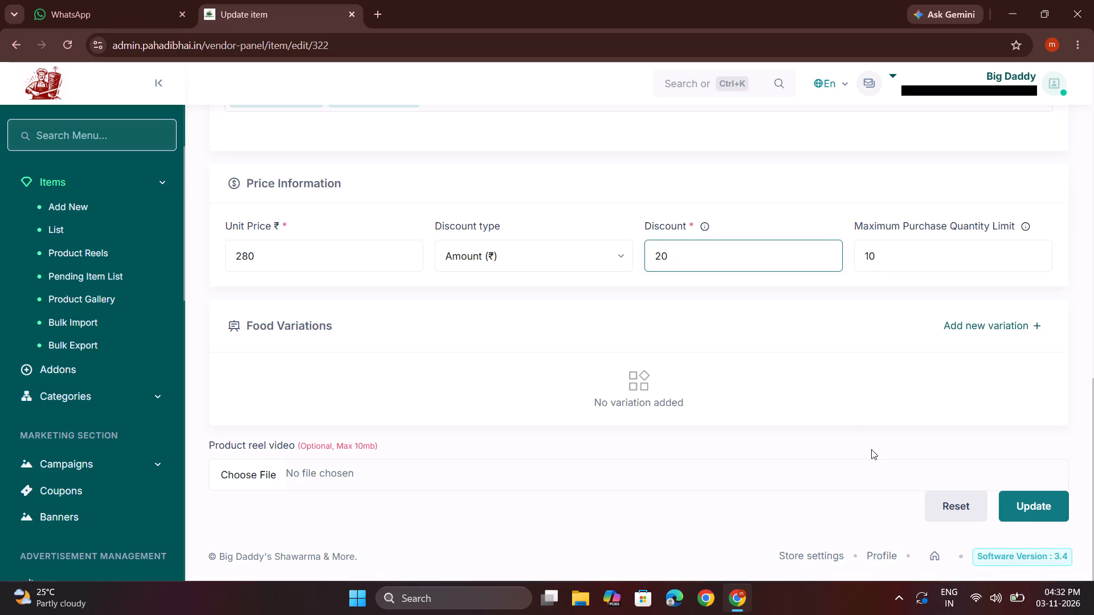
left_click(1064, 510)
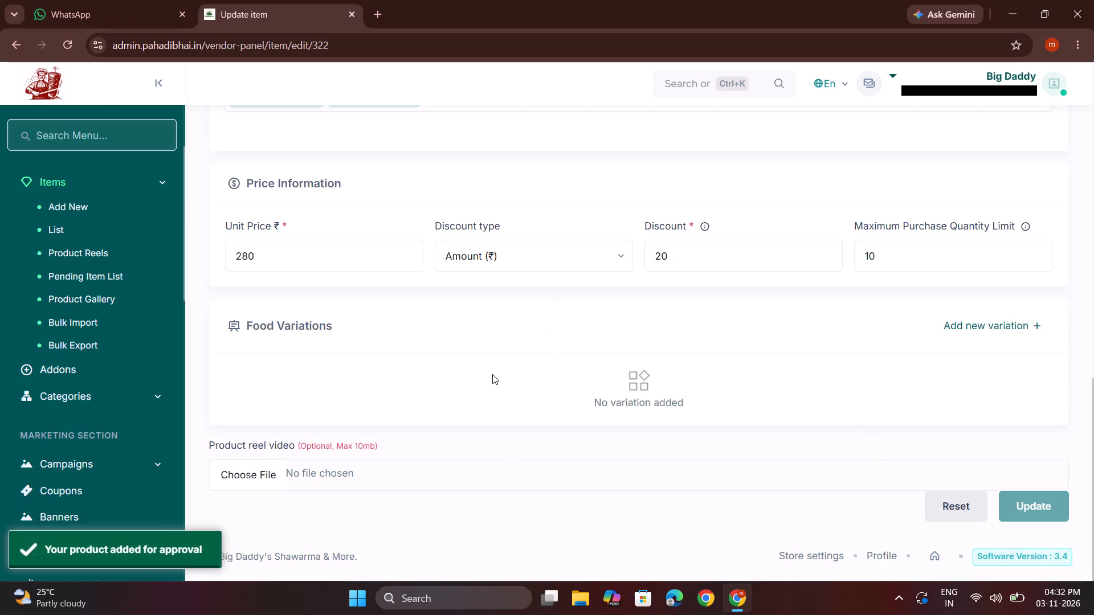
Go to page 3 of the full item list and open Dal Makhani for editing.
scroll(297, 269, "up", 7)
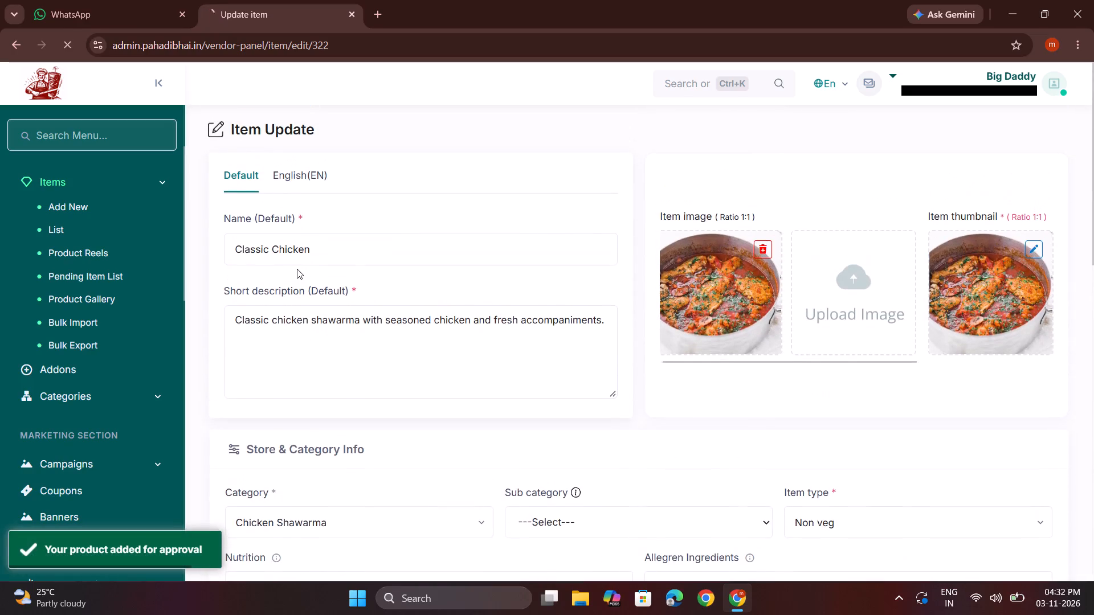
left_click(62, 227)
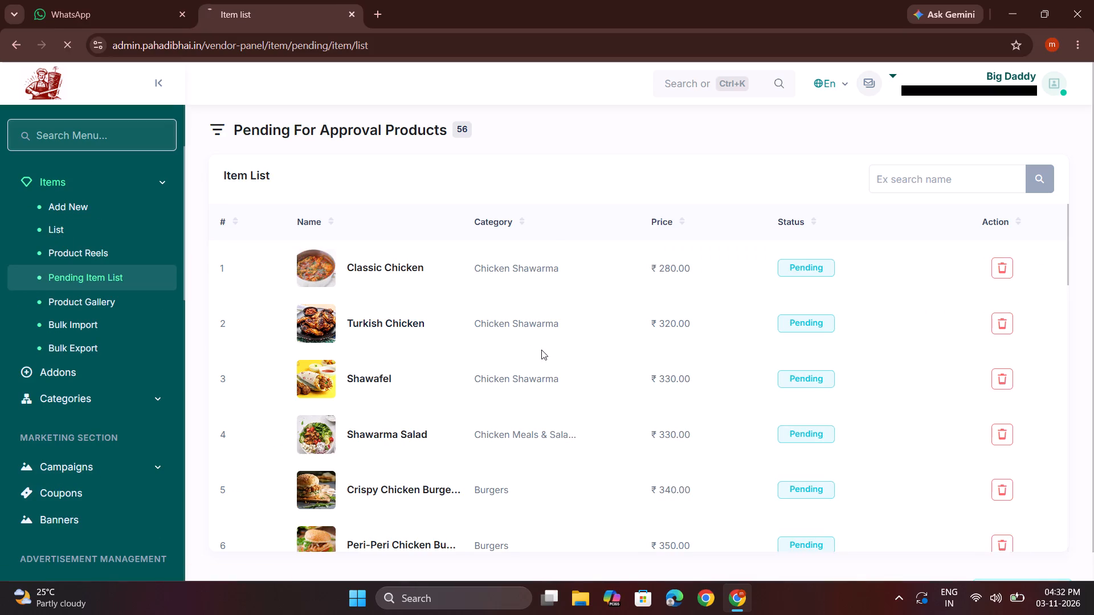
scroll(739, 491, "down", 20)
scroll(739, 491, "down", 3)
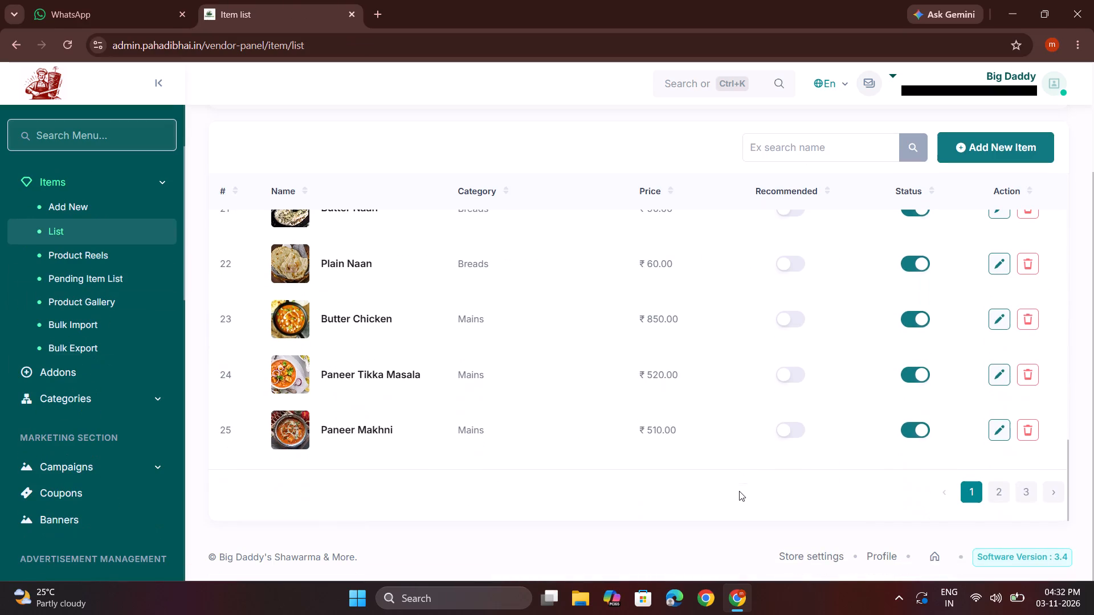
left_click(1033, 494)
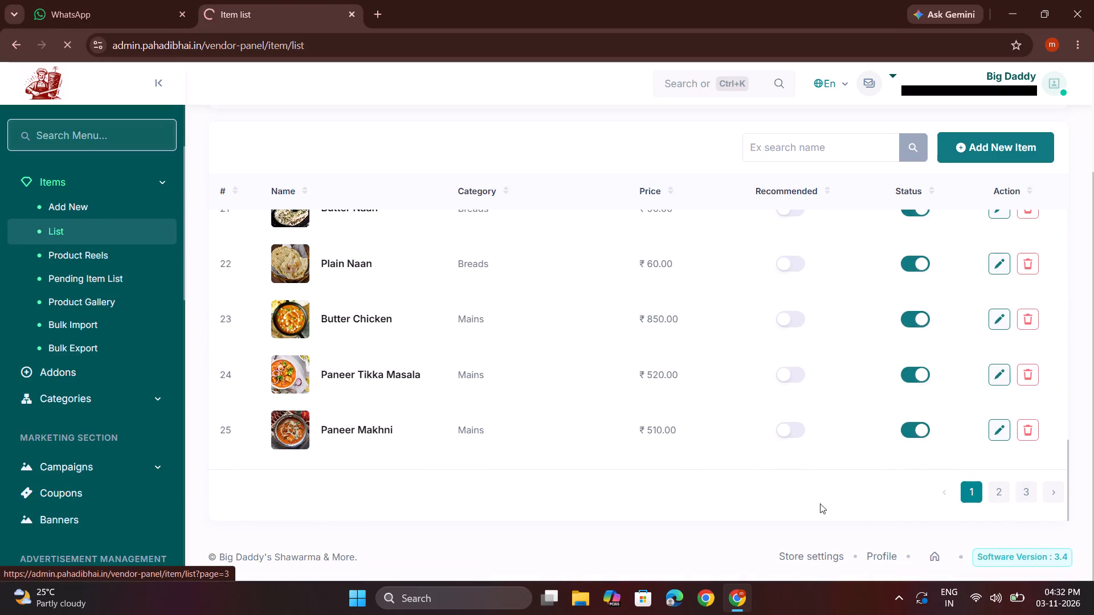
scroll(558, 403, "down", 11)
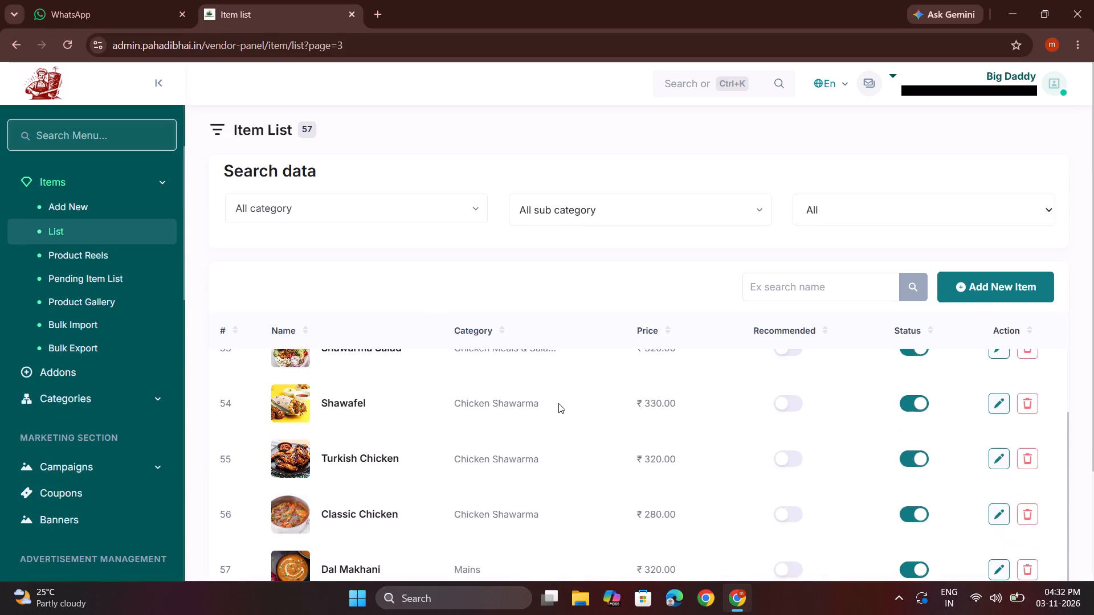
scroll(558, 403, "down", 7)
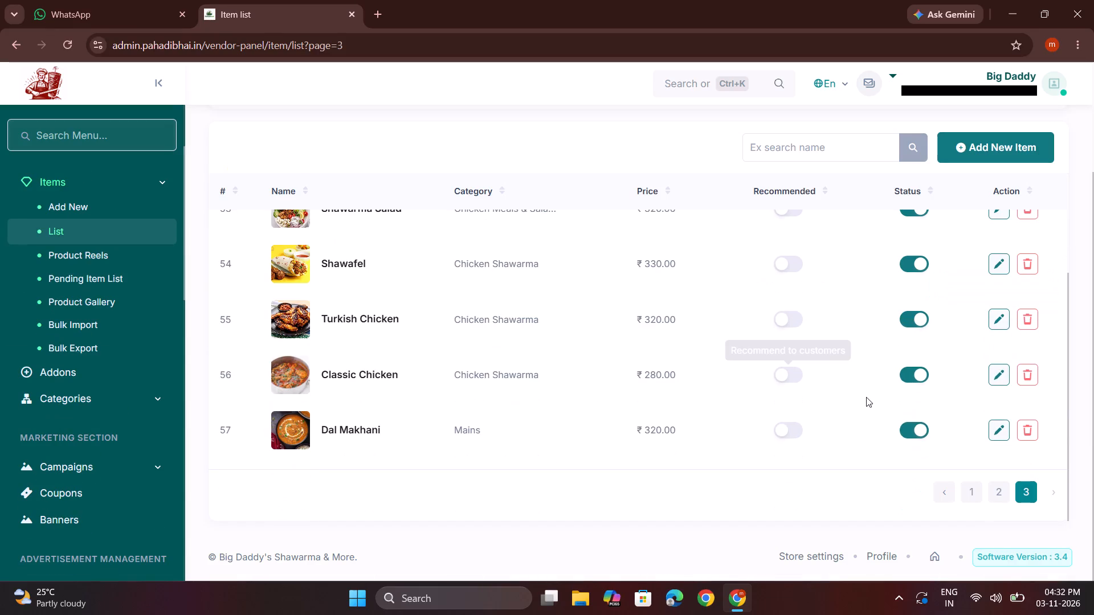
left_click(1002, 436)
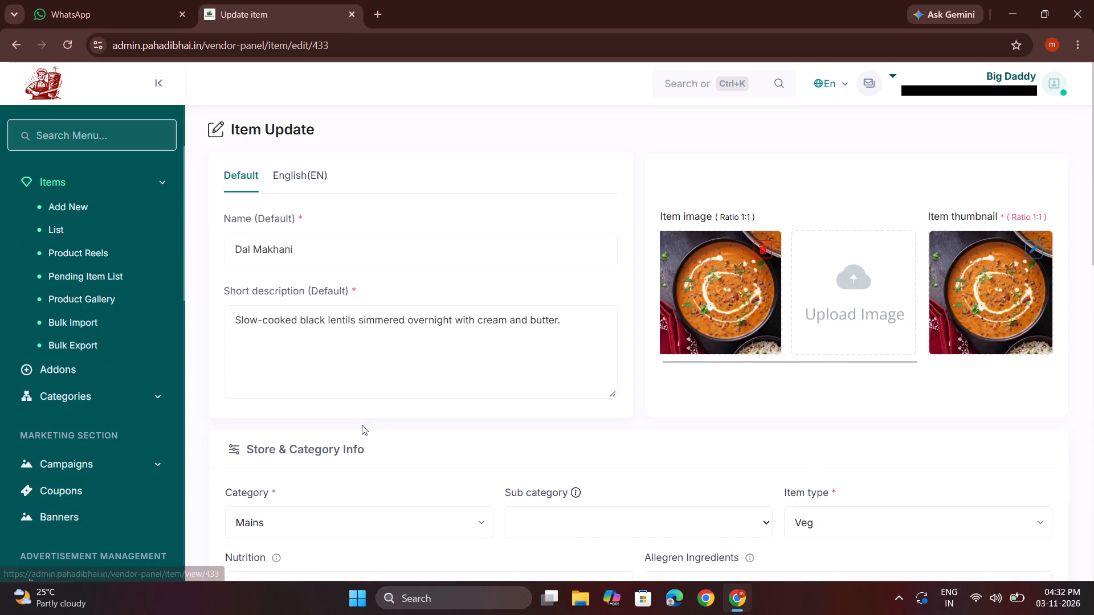
Set Dal Makhani's discount to 10 and submit the update.
scroll(362, 425, "down", 9)
left_click(676, 256)
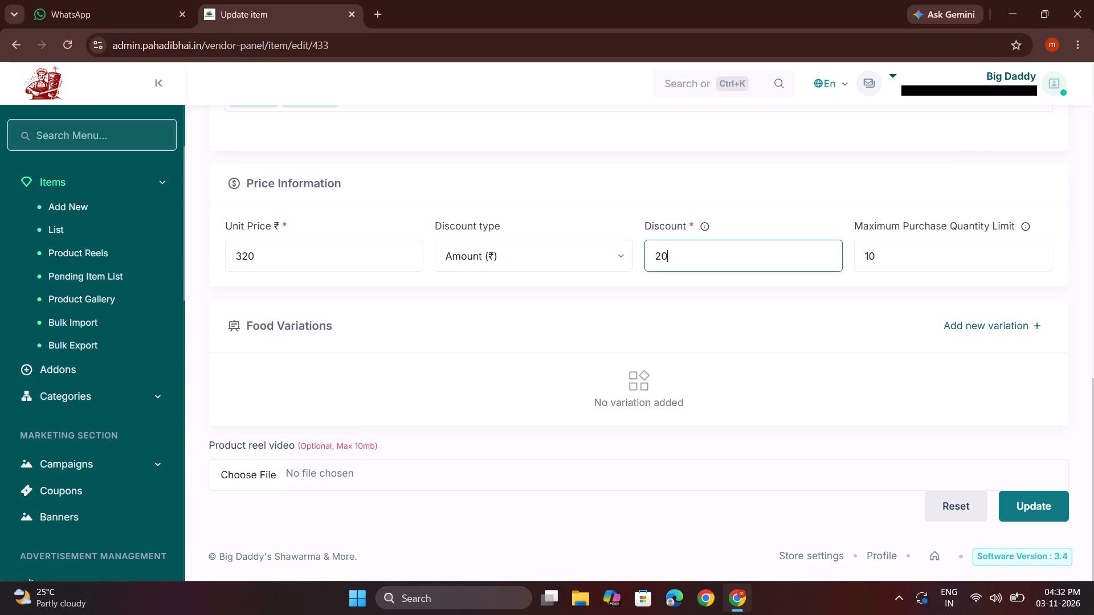
key("Left")
key("BackSpace")
key("1")
left_click(1036, 509)
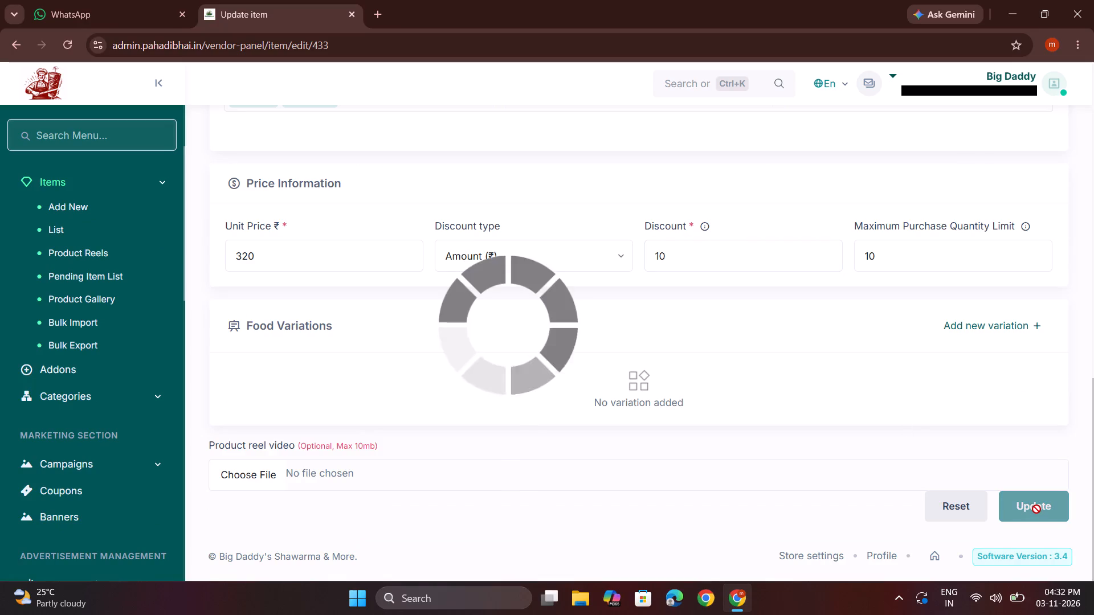
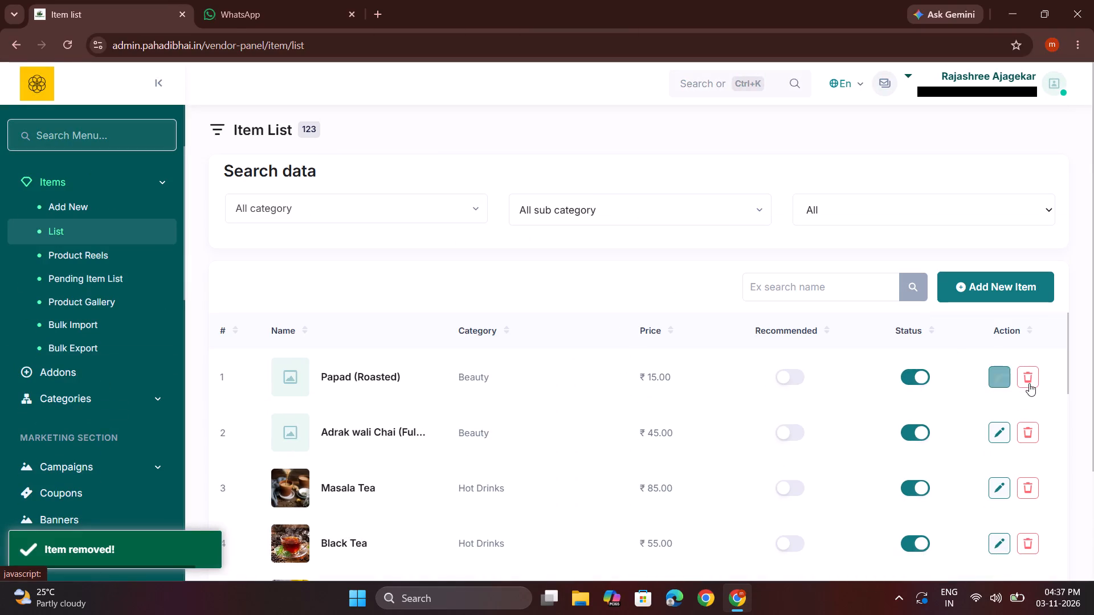
Delete the Papad (Roasted) and Adrak wali Chai items in the Beauty category from page 1 of the item list.
left_click(1031, 382)
left_click(618, 375)
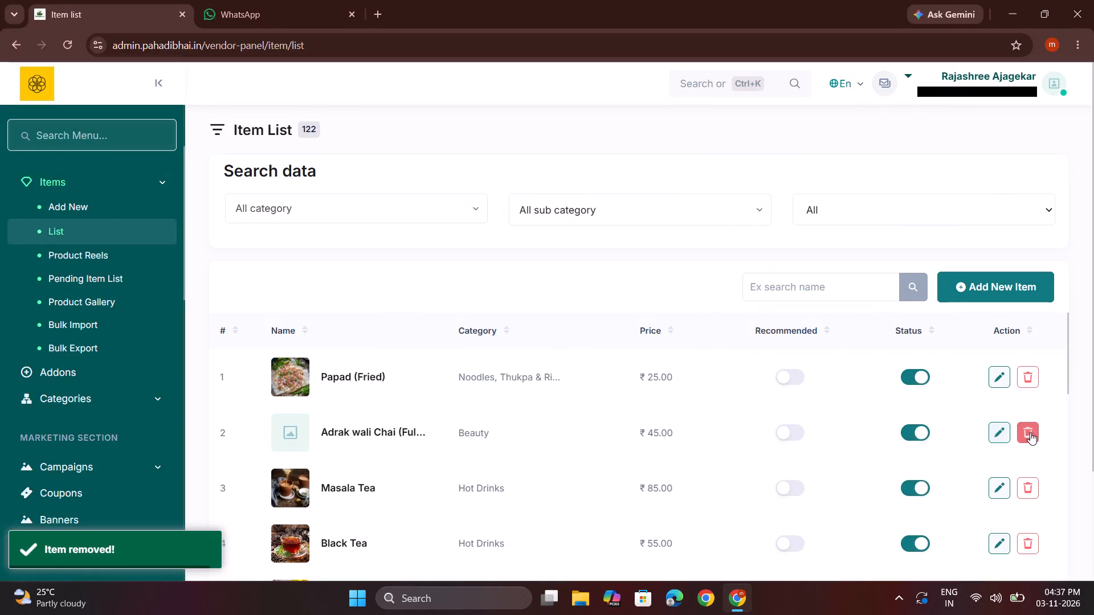
left_click(1031, 432)
left_click(610, 391)
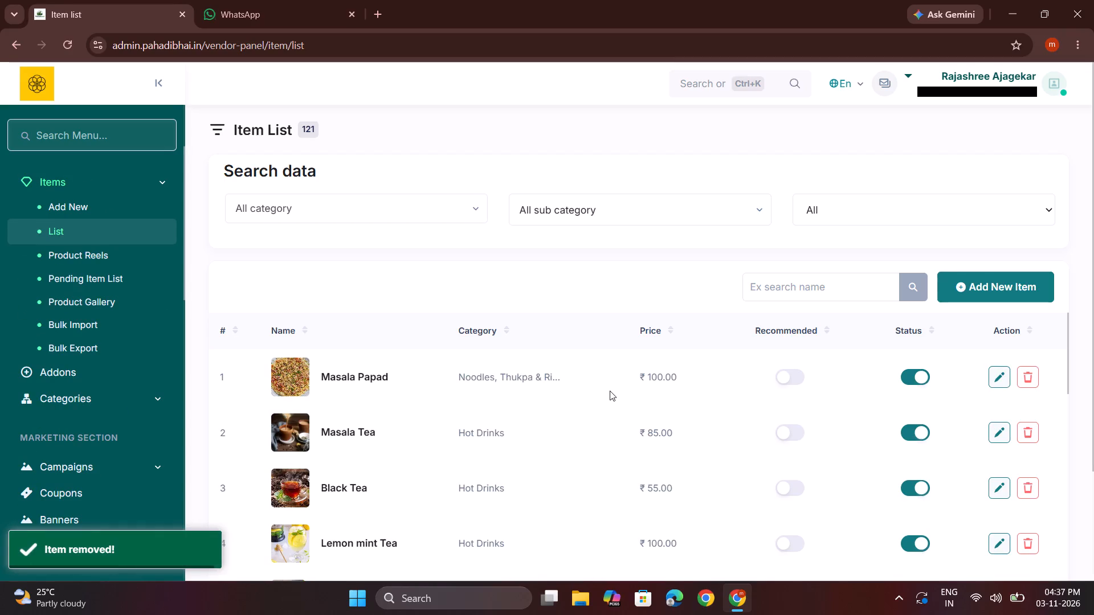
Go to page 2 of the item list and delete the Apple Shake item.
scroll(610, 391, "down", 18)
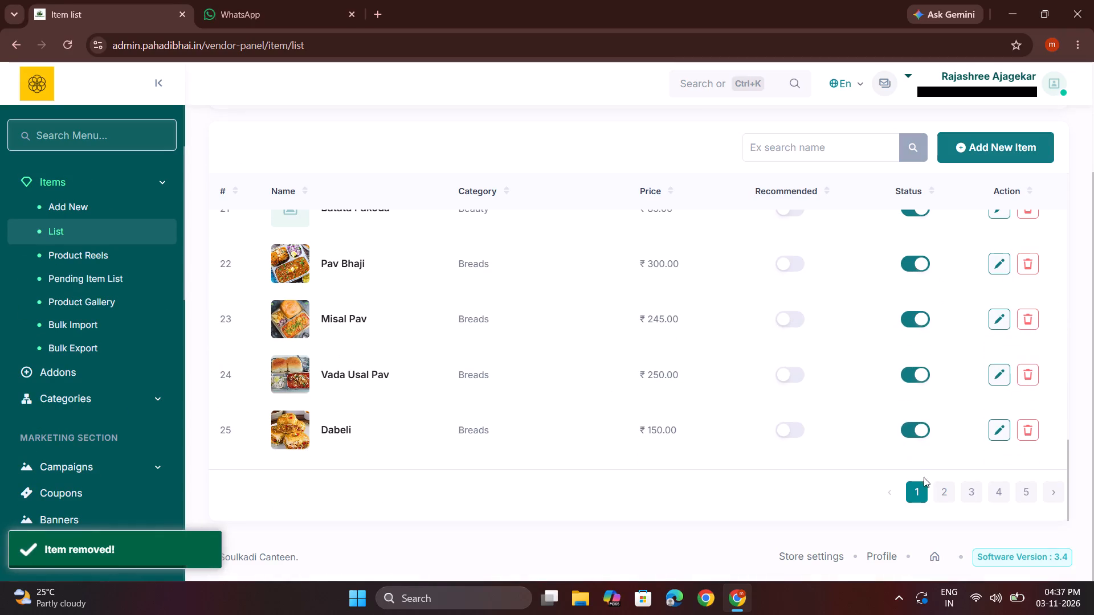
left_click(947, 494)
left_click(947, 494)
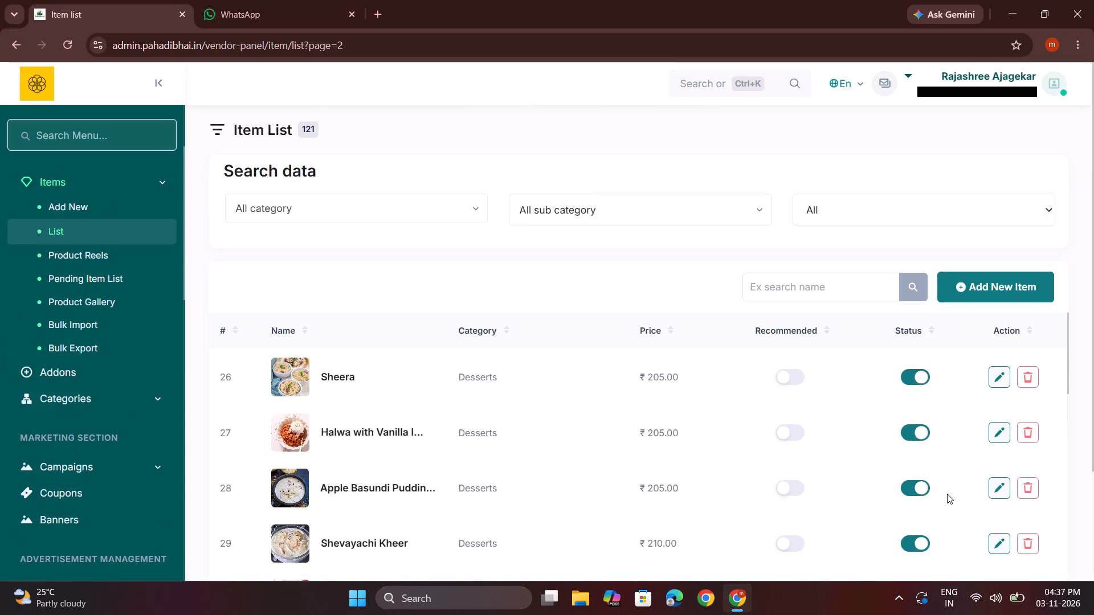
scroll(947, 494, "down", 9)
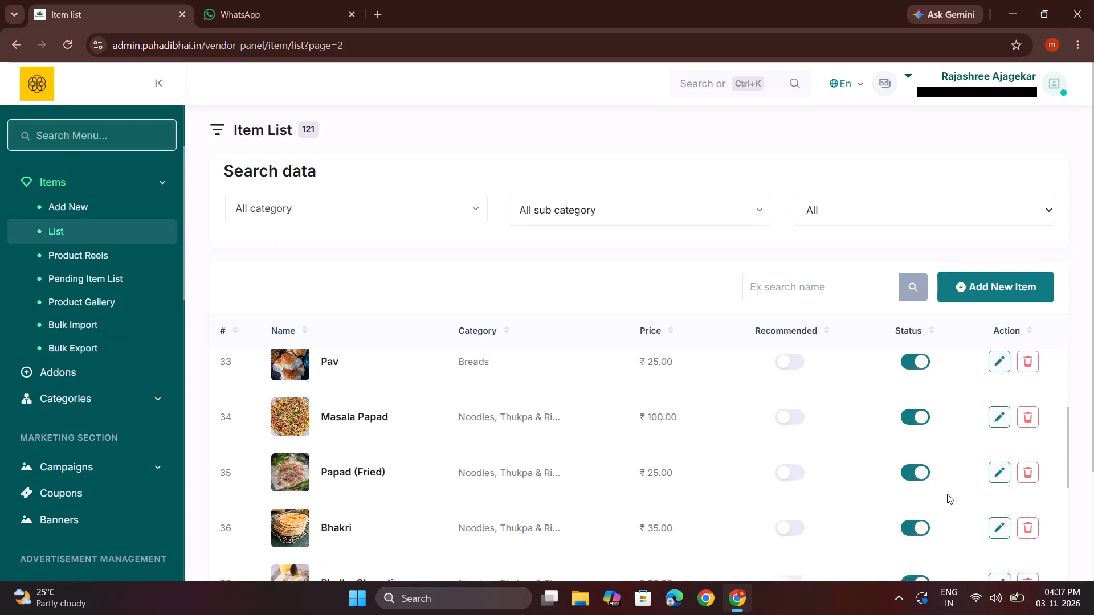
scroll(947, 494, "down", 4)
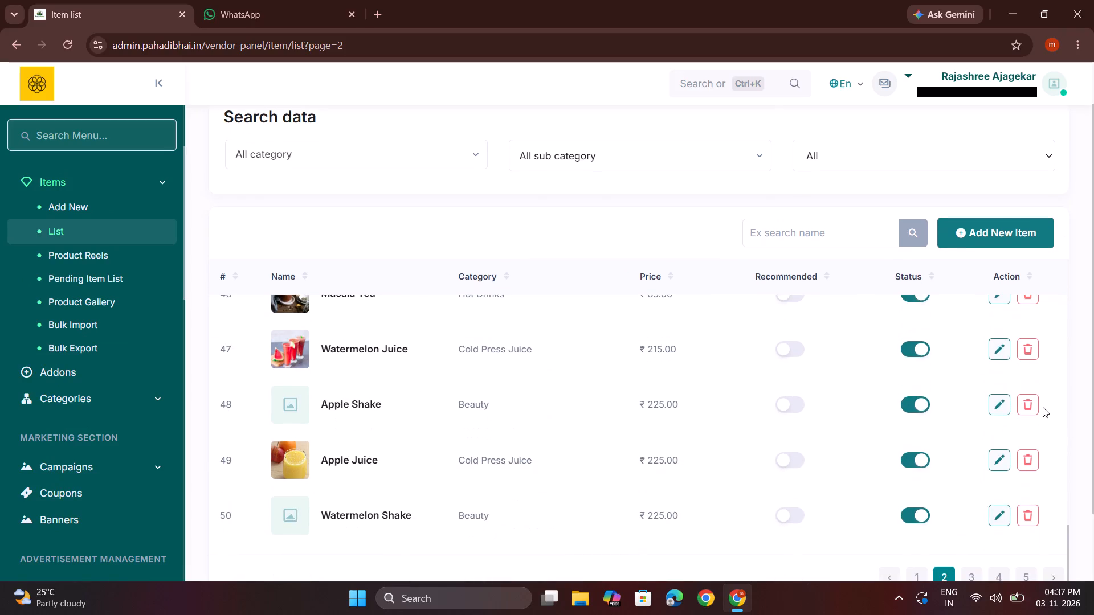
left_click(1034, 404)
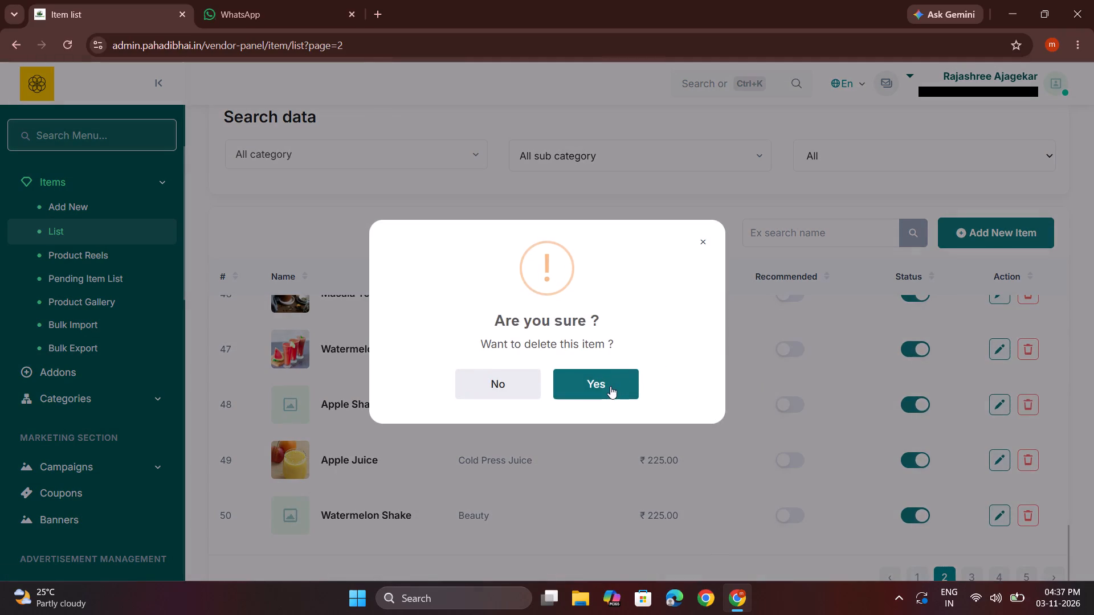
left_click(610, 386)
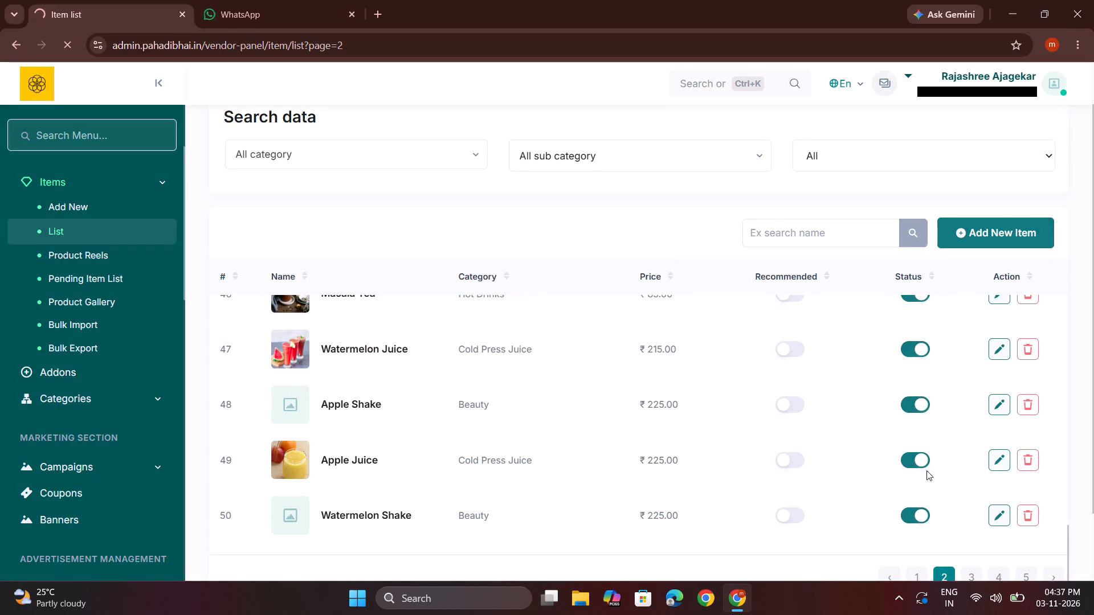
Delete the Watermelon Shake item from page 2 of the item list.
scroll(762, 444, "down", 4)
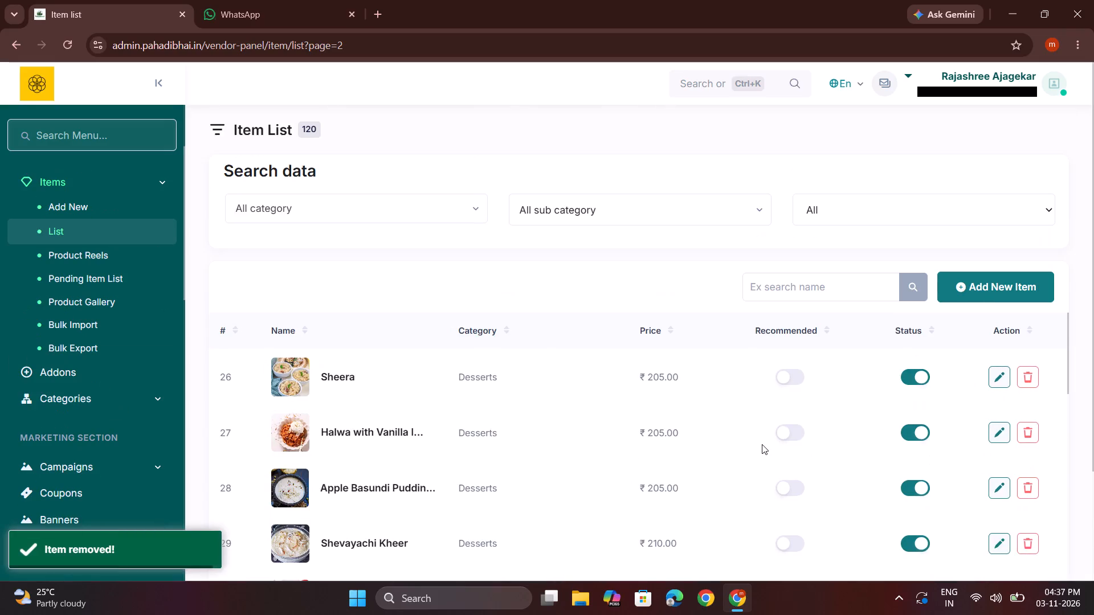
scroll(762, 444, "down", 14)
scroll(817, 384, "up", 1)
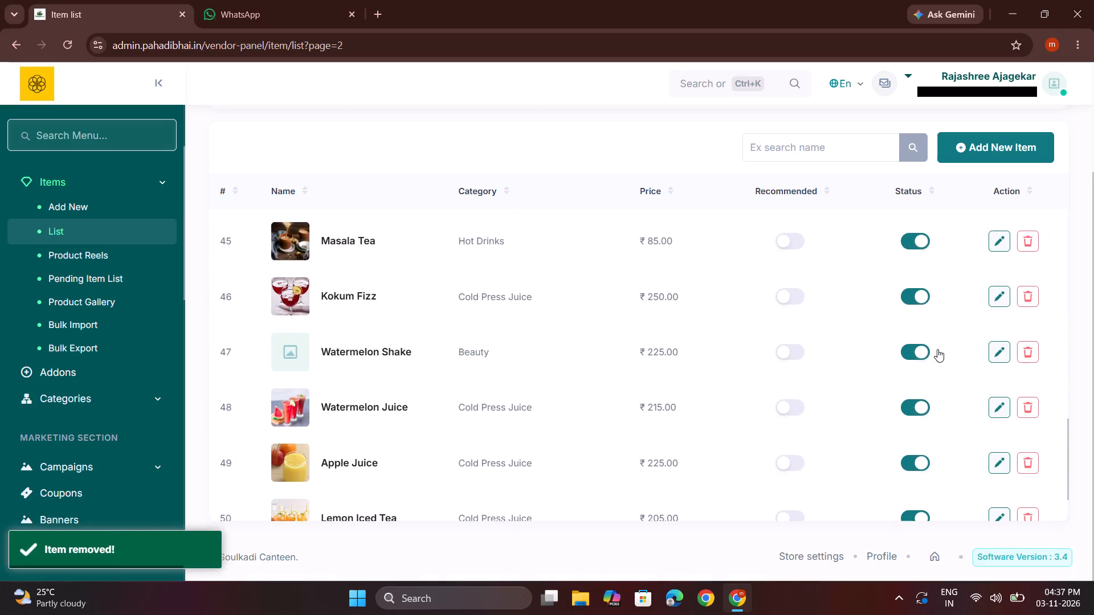
left_click(1030, 352)
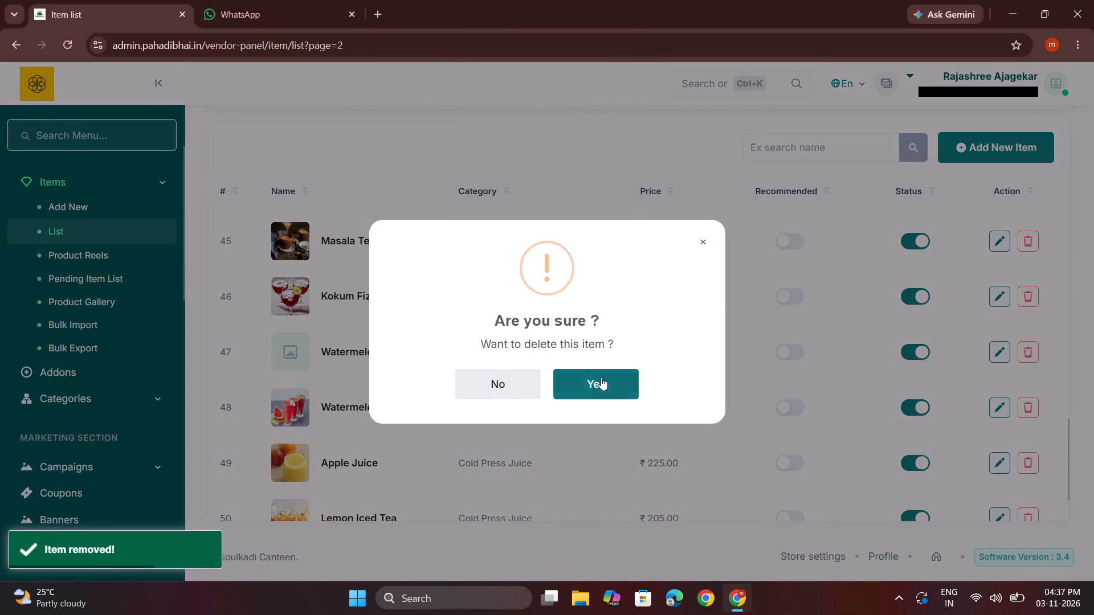
left_click(601, 376)
Return to page 1 of the item list and delete the Palak Pakoda item.
scroll(350, 345, "up", 8)
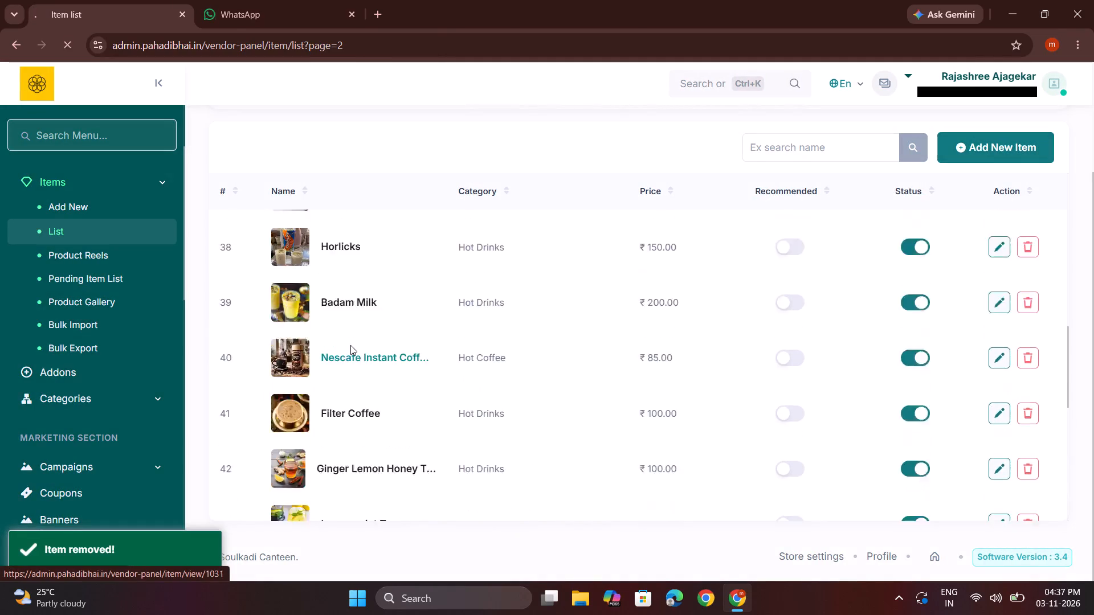
scroll(350, 345, "up", 1)
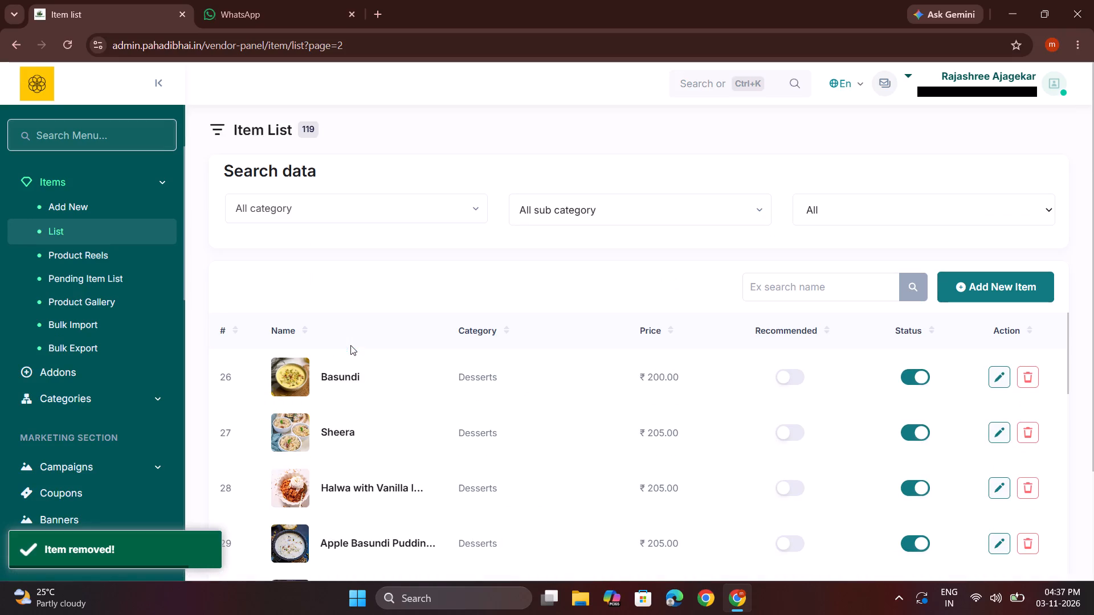
scroll(634, 543, "down", 12)
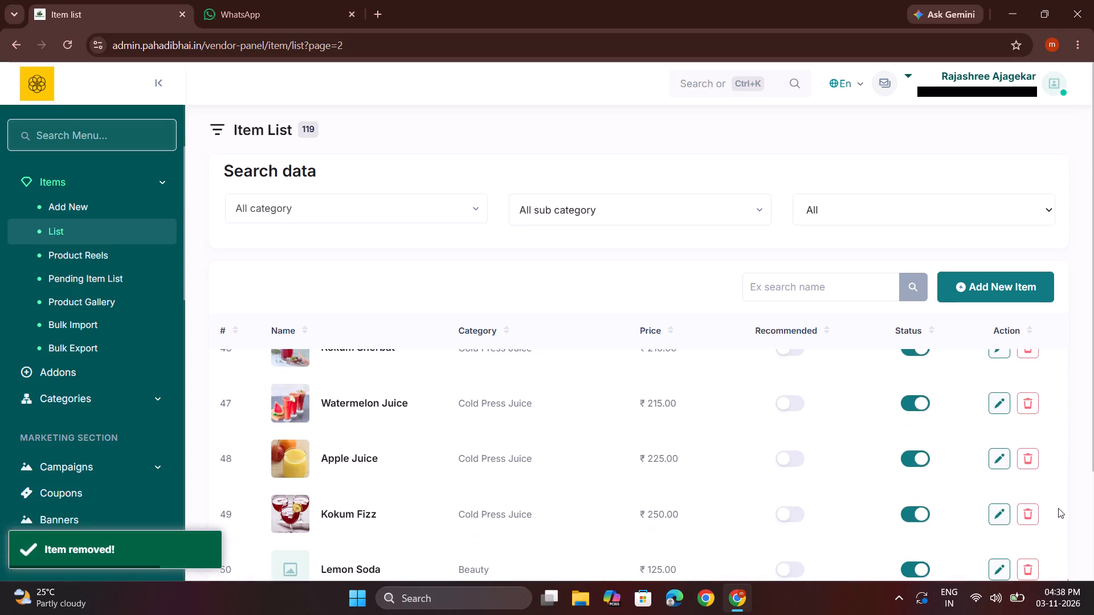
scroll(1058, 508, "down", 10)
left_click(919, 493)
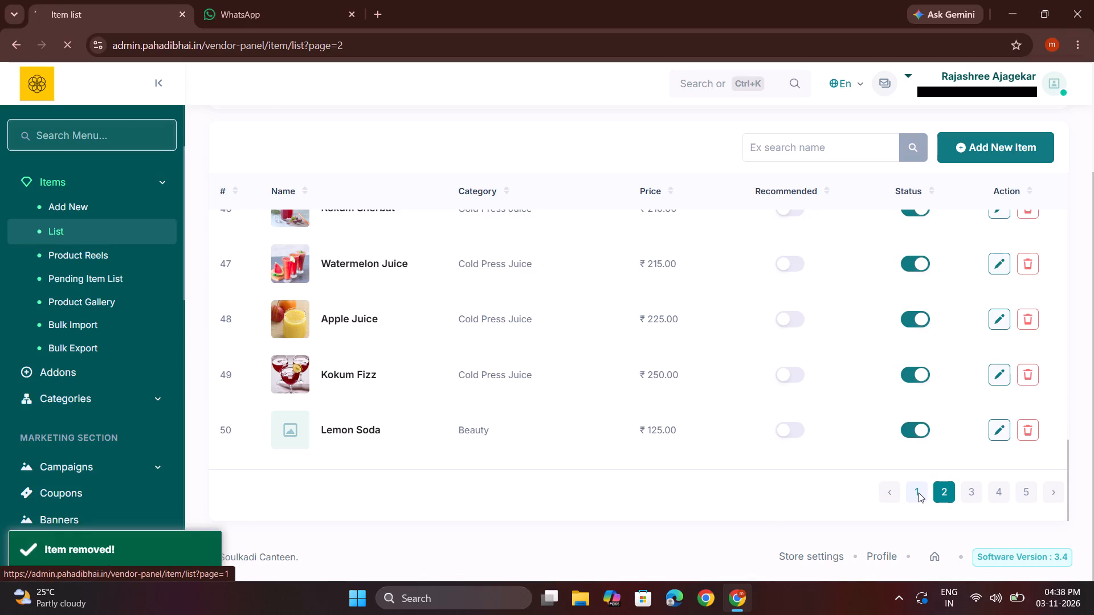
scroll(689, 432, "down", 17)
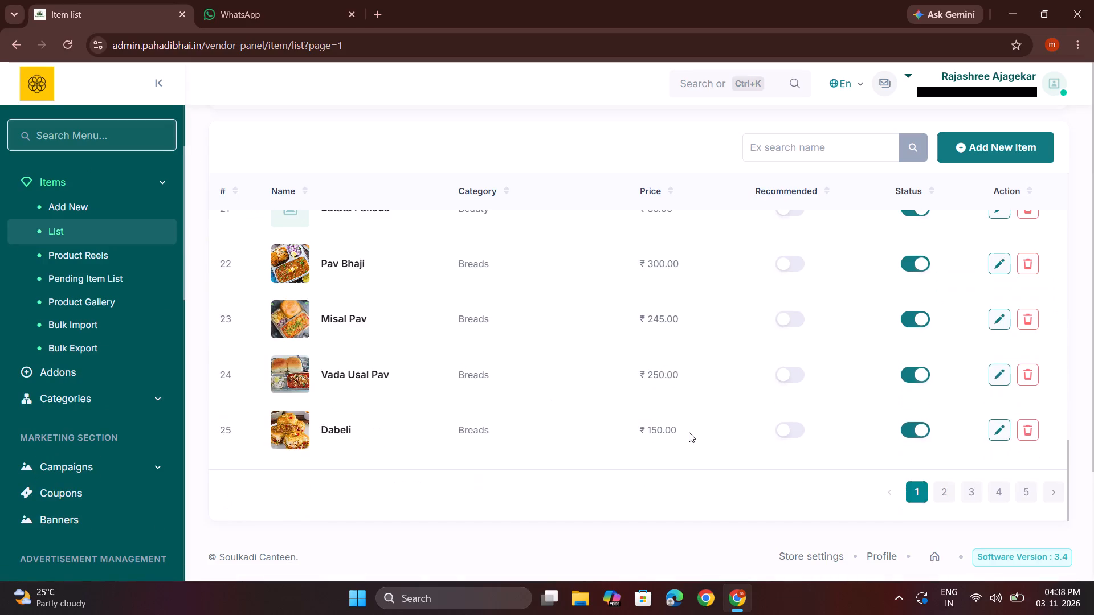
scroll(689, 432, "up", 1)
scroll(998, 288, "up", 3)
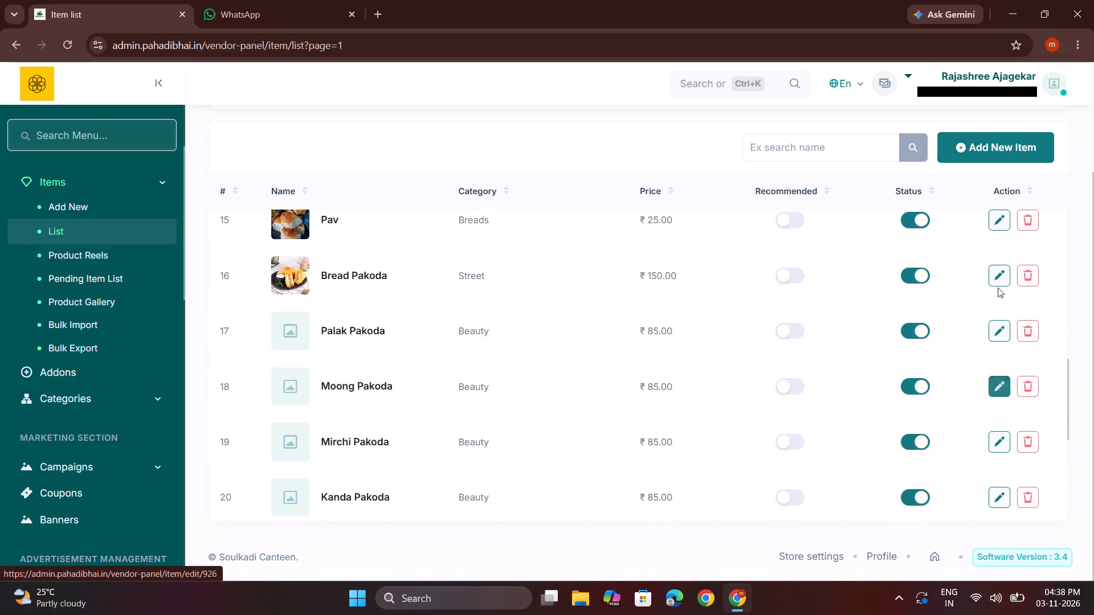
left_click(1031, 339)
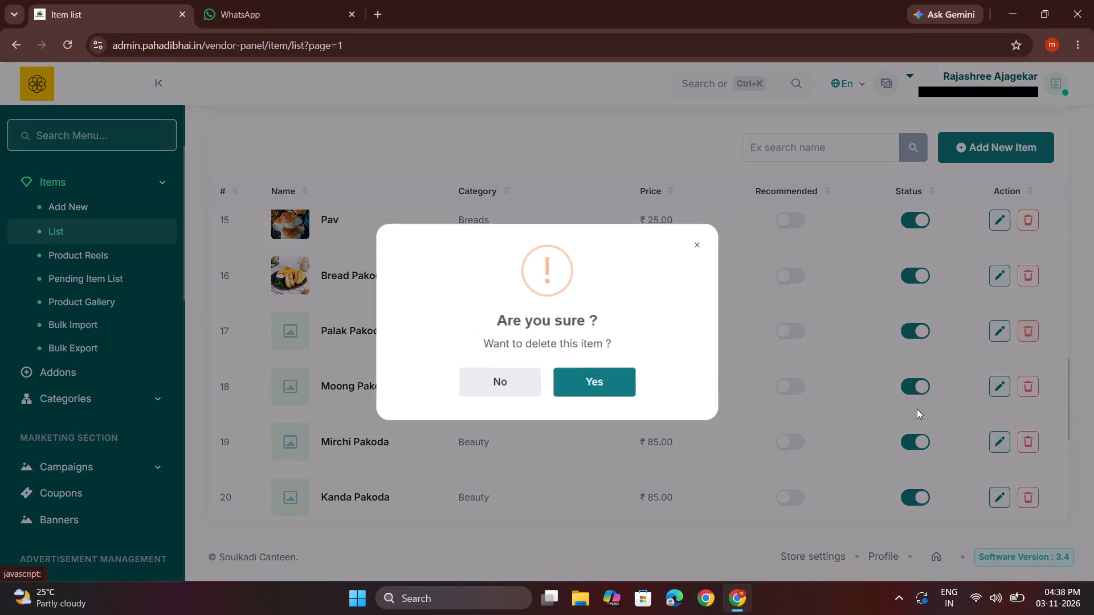
left_click(624, 386)
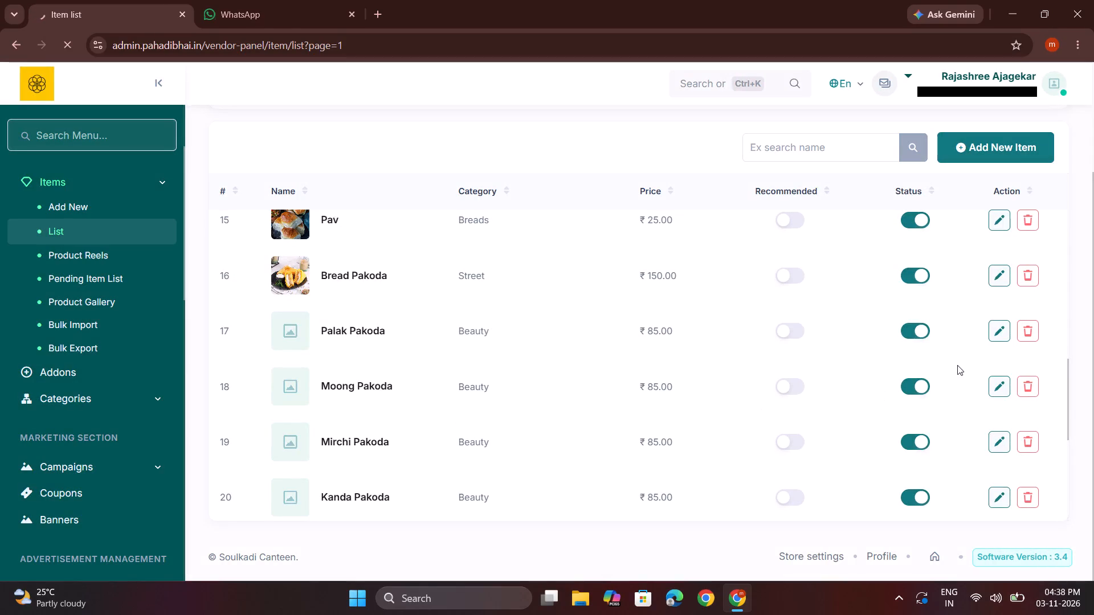
Delete the Mirchi Pakoda item from page 1 of the item list.
scroll(682, 425, "down", 5)
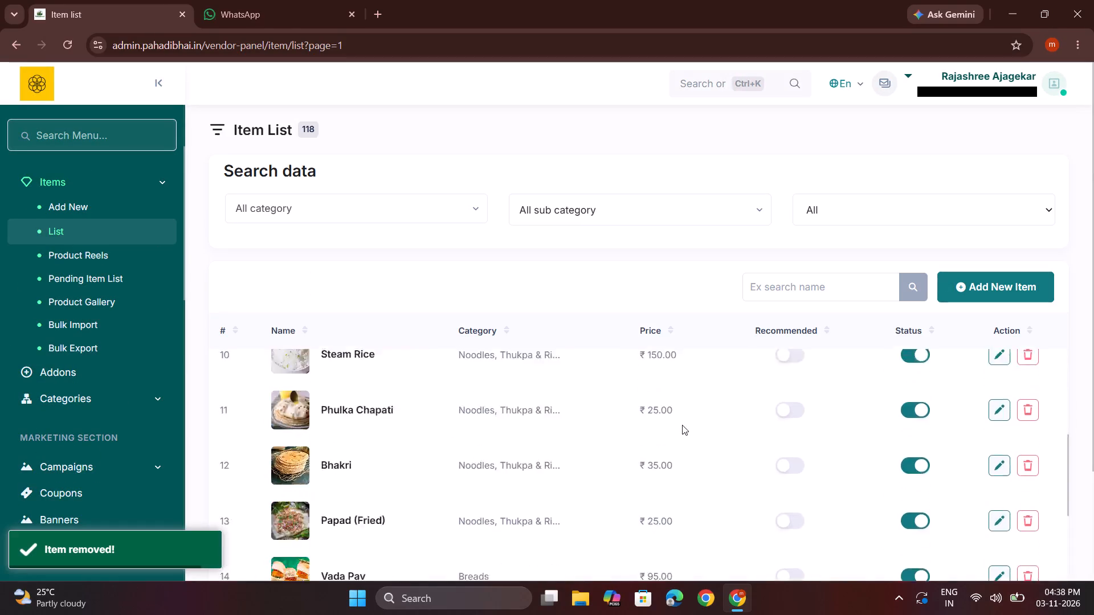
scroll(682, 425, "down", 5)
scroll(802, 427, "up", 2)
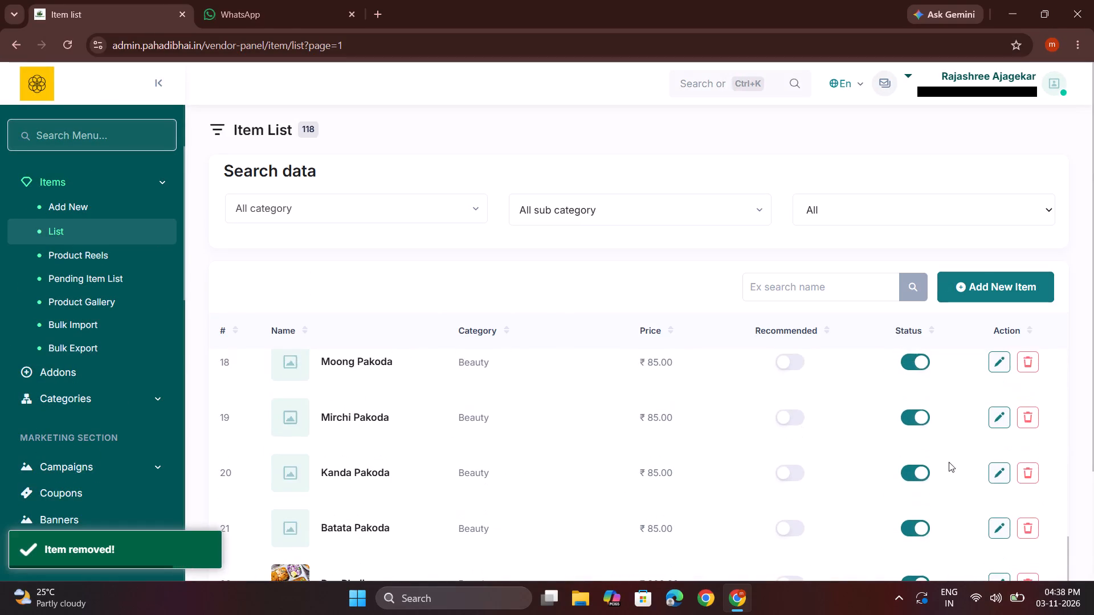
left_click(1023, 419)
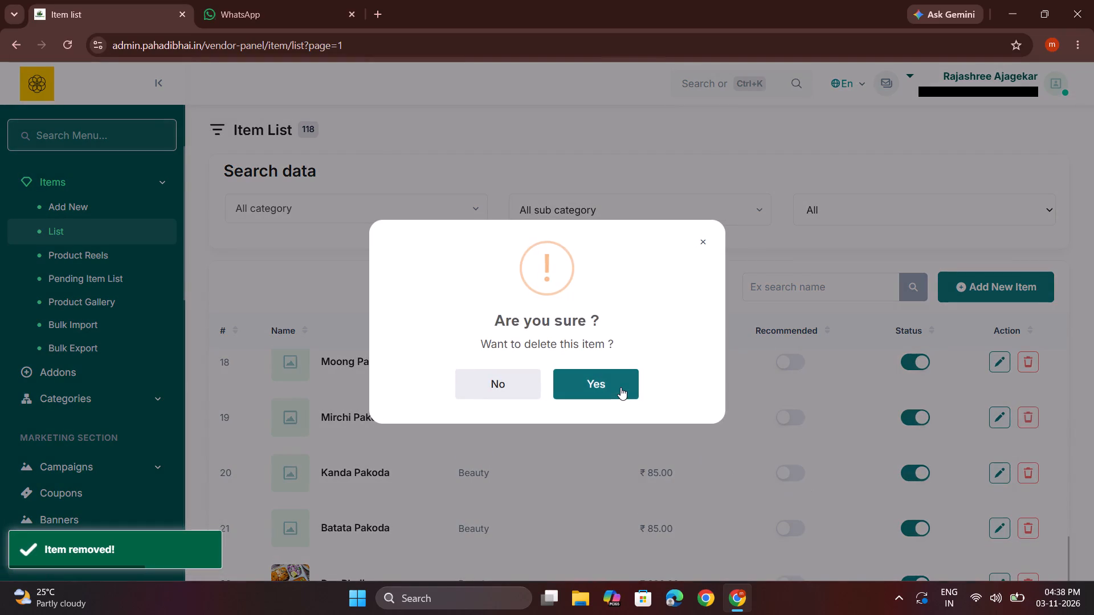
left_click(621, 387)
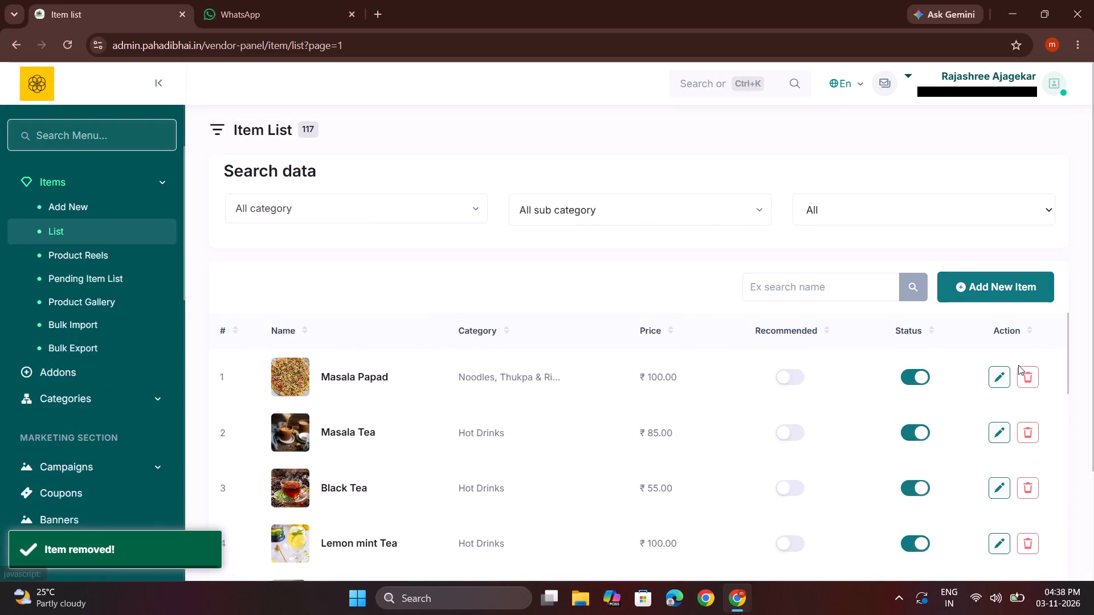
Delete the Kanda Pakoda item from page 1 of the item list.
scroll(1018, 365, "down", 7)
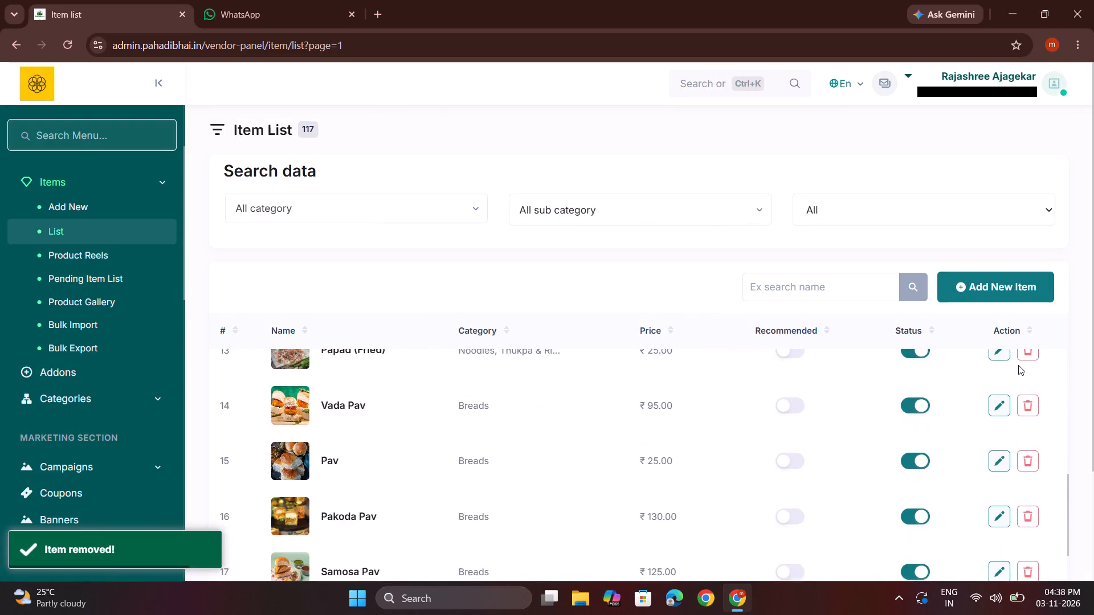
scroll(1018, 365, "down", 4)
left_click(1036, 431)
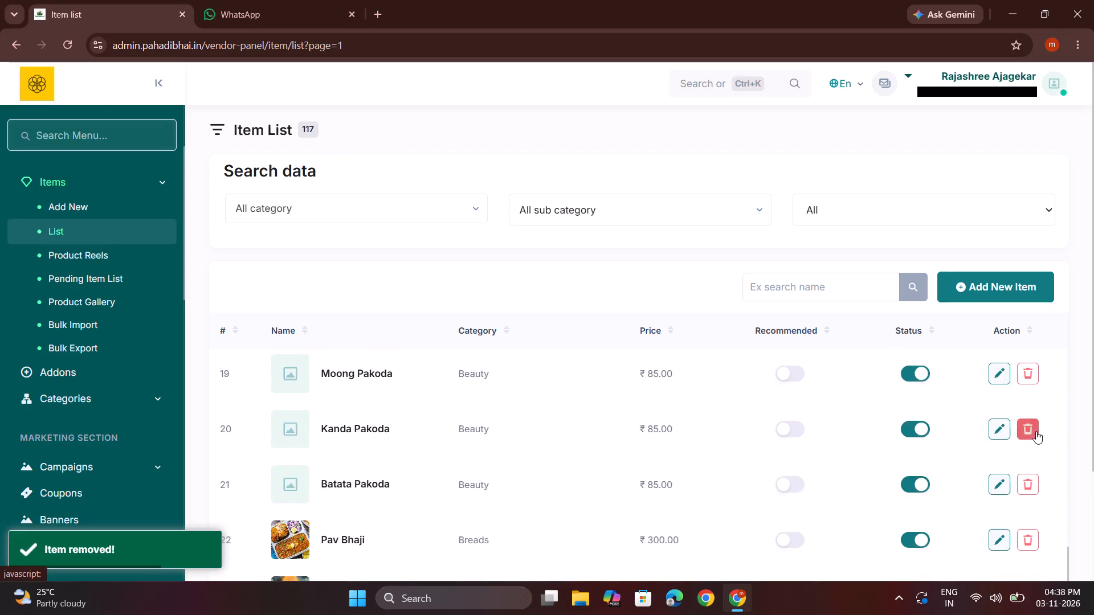
left_click(618, 388)
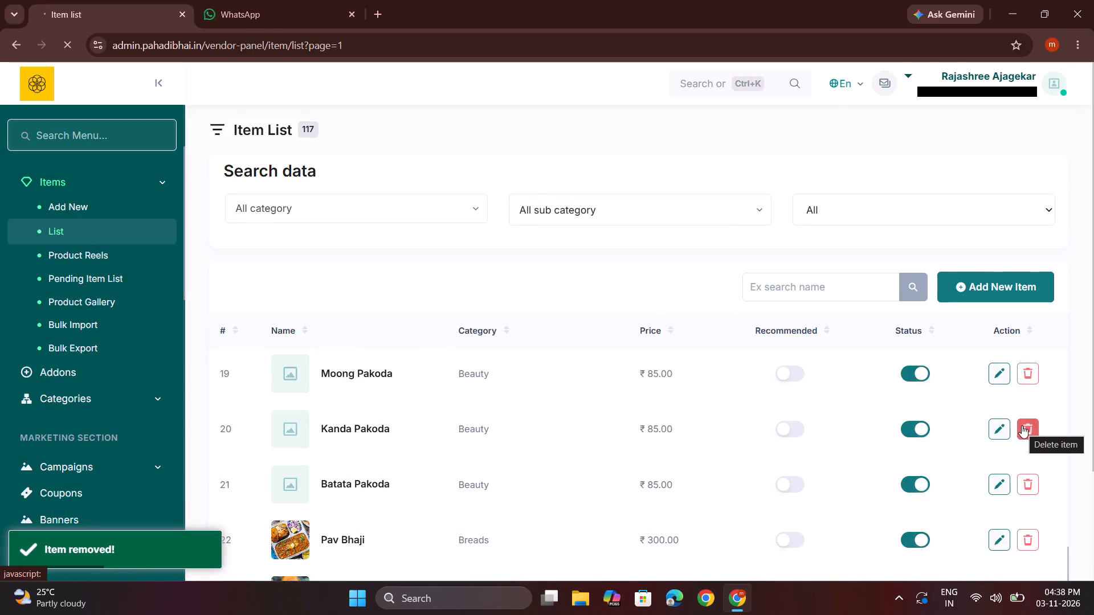
Delete the Moong Pakoda item from page 1 of the item list.
scroll(1022, 425, "up", 3)
scroll(1022, 425, "down", 1)
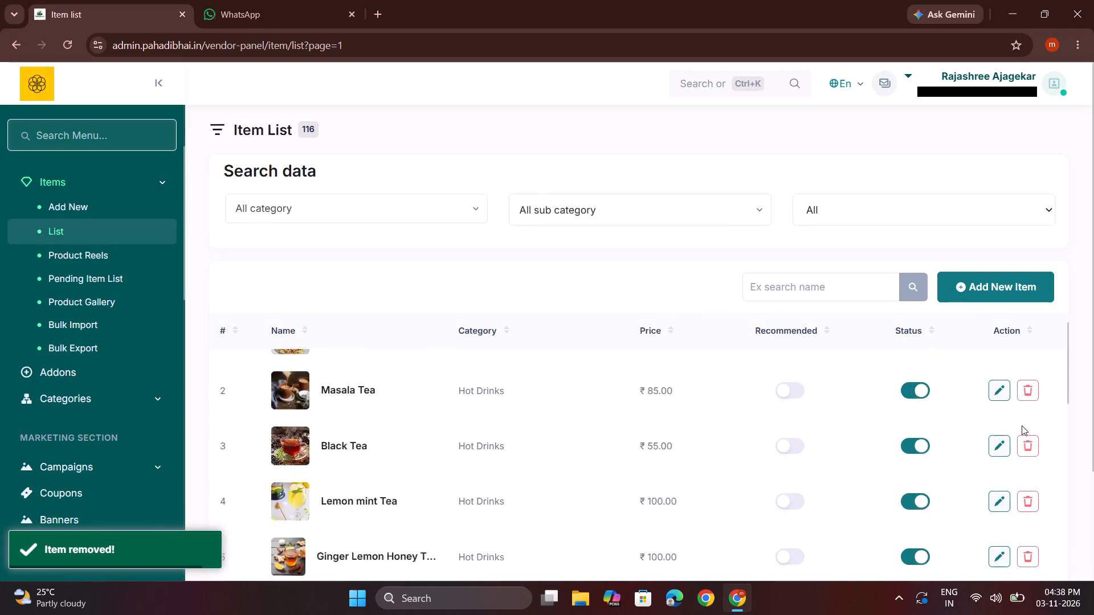
scroll(1022, 425, "down", 8)
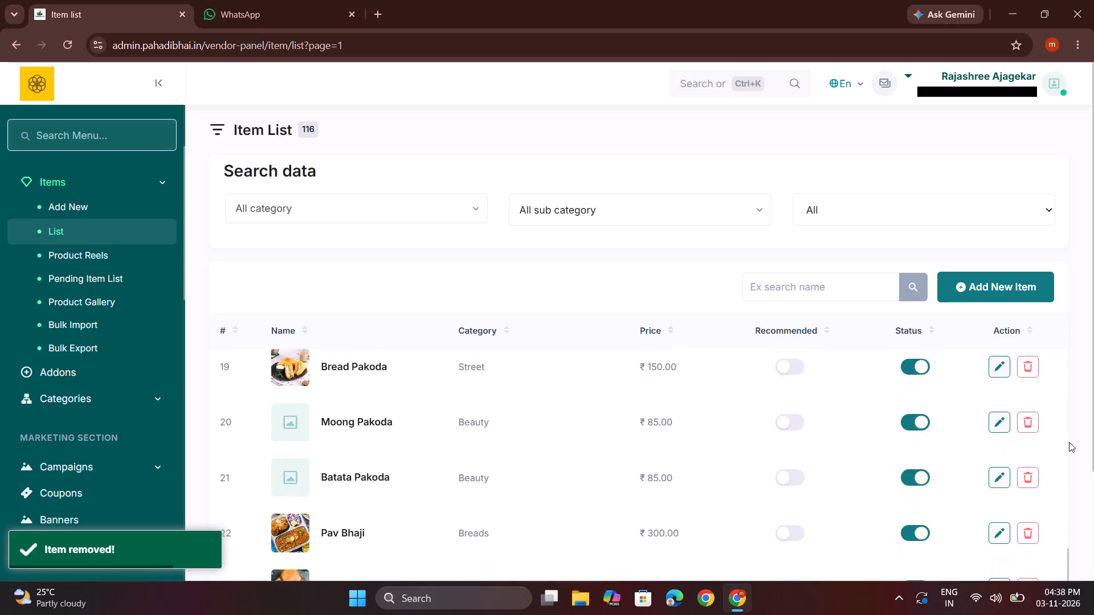
left_click(1035, 423)
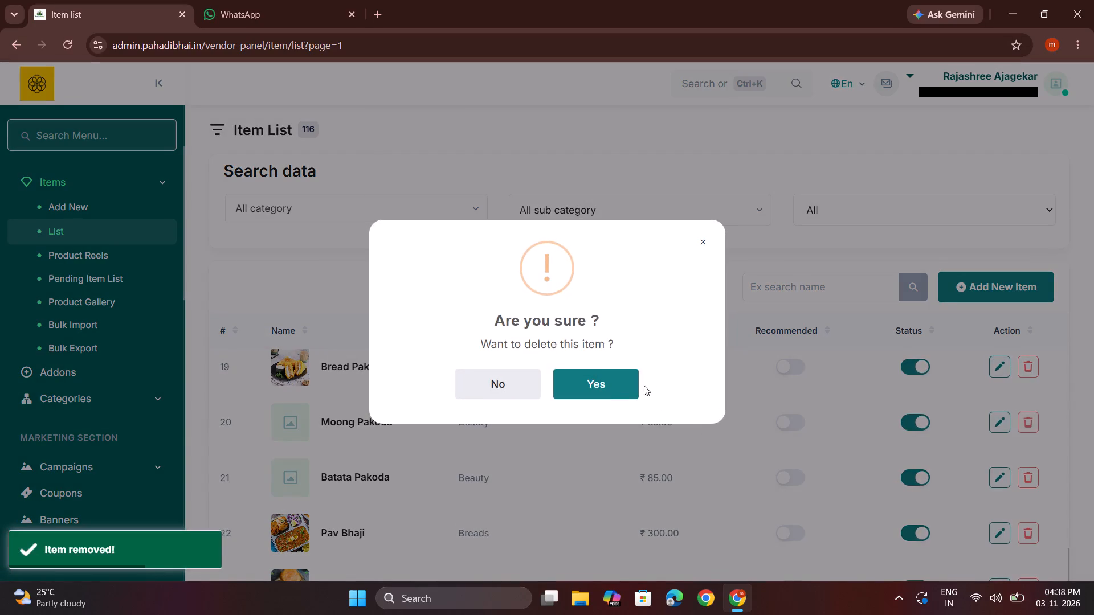
left_click_drag(607, 401, 561, 383)
left_click(561, 383)
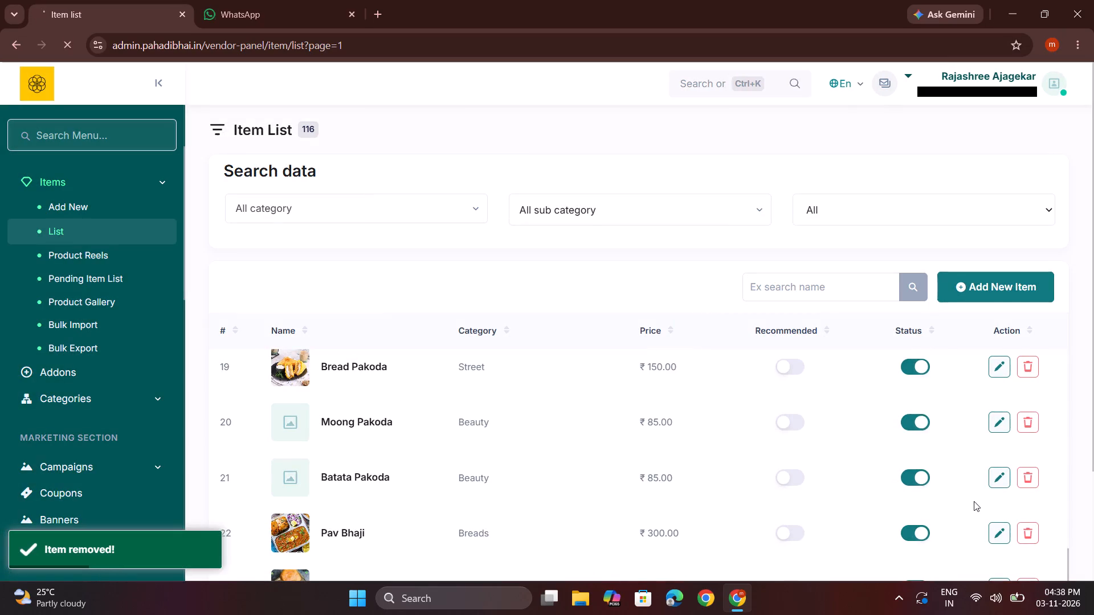
Delete the Batata Pakoda item from page 1 of the item list.
scroll(982, 467, "down", 4)
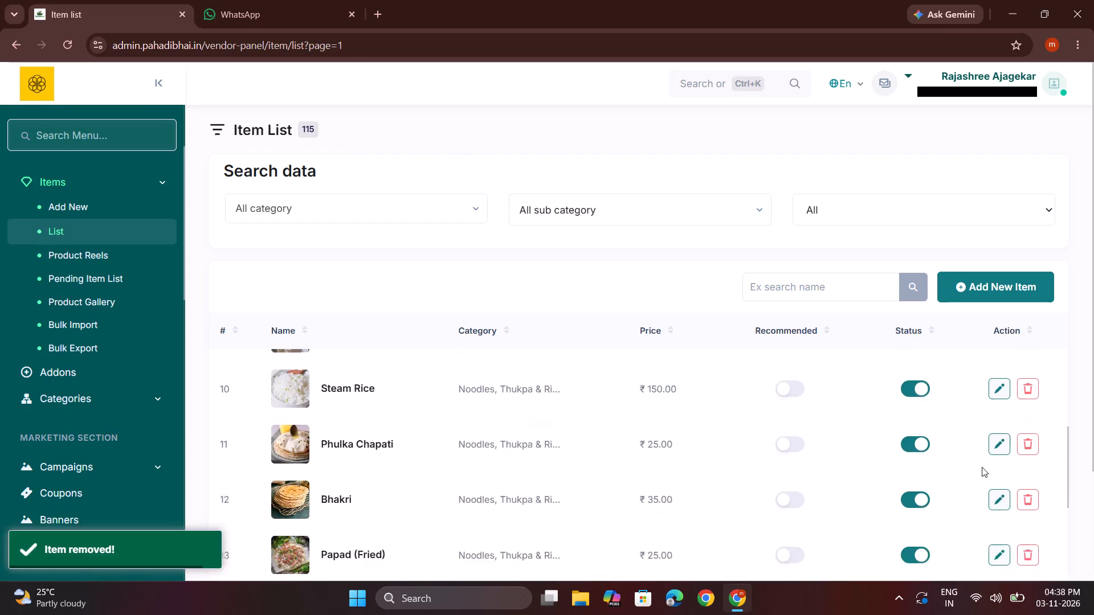
scroll(982, 467, "down", 7)
scroll(982, 467, "up", 1)
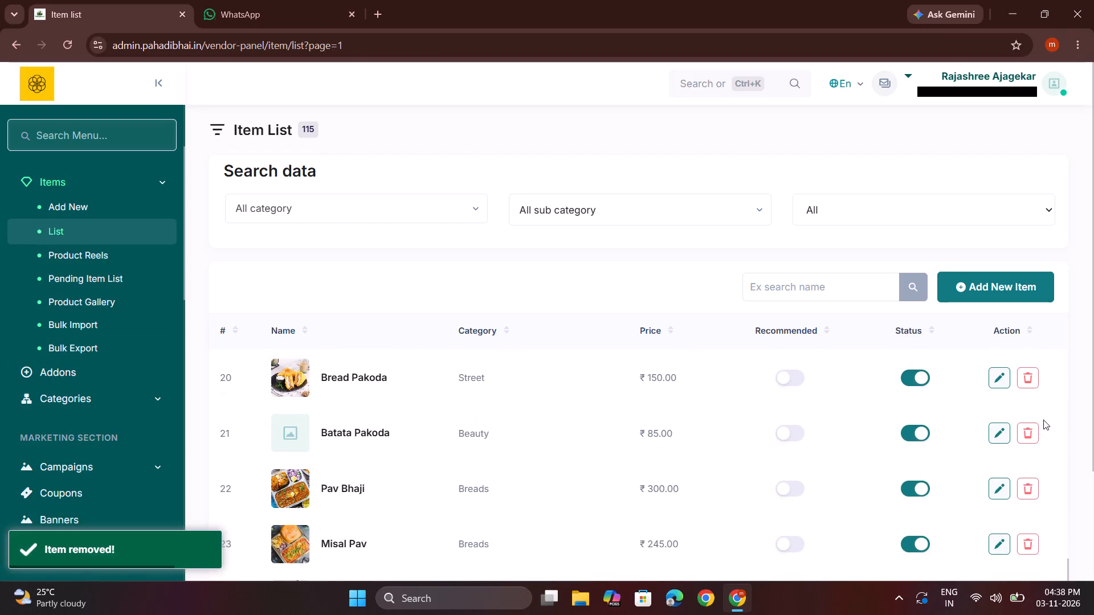
left_click(1028, 426)
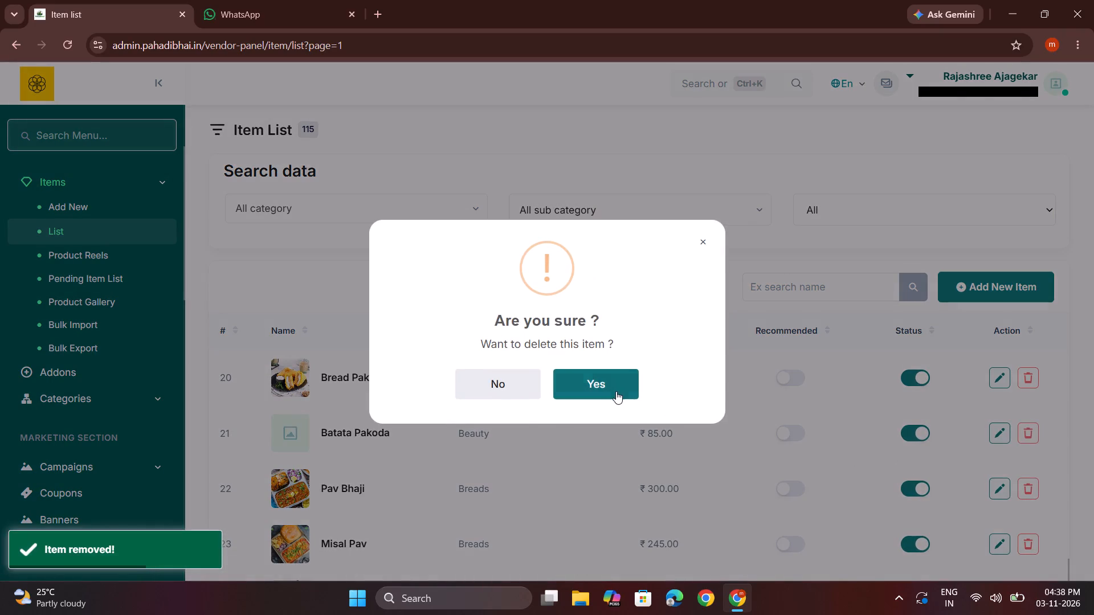
left_click(615, 391)
Check the rest of page 1 and all of page 2 of the item list for imageless Beauty items.
scroll(568, 536, "down", 13)
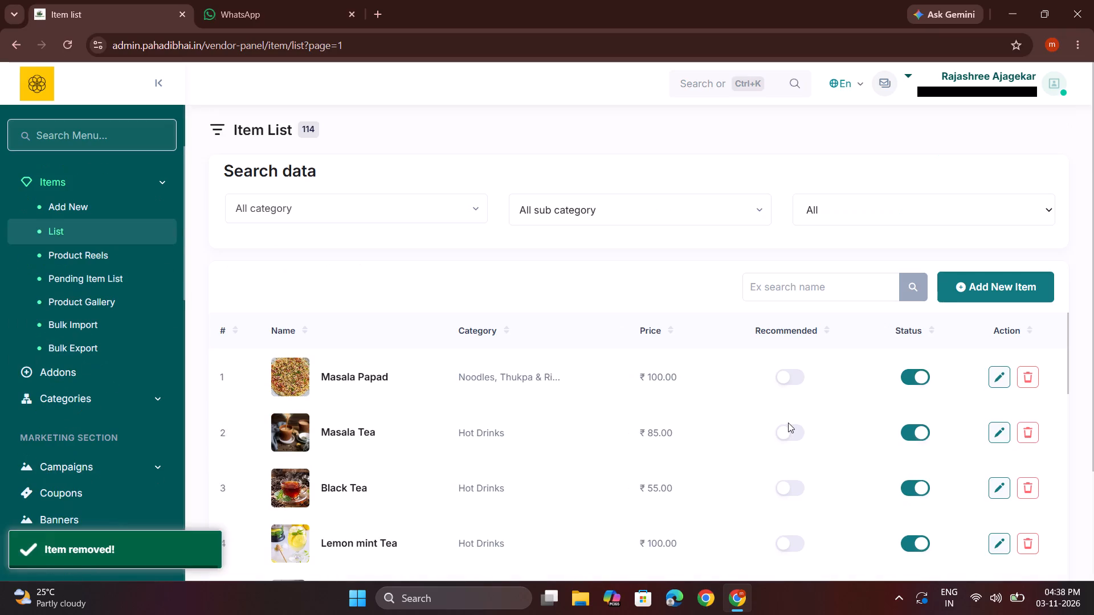
scroll(788, 423, "up", 6)
scroll(788, 423, "down", 16)
scroll(788, 423, "down", 5)
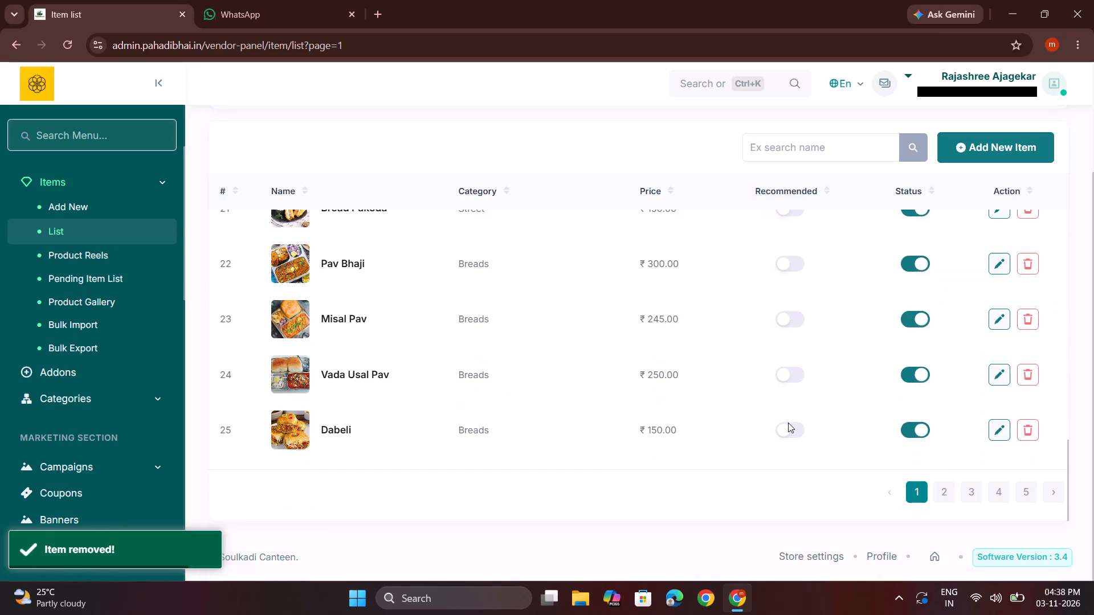
left_click(943, 492)
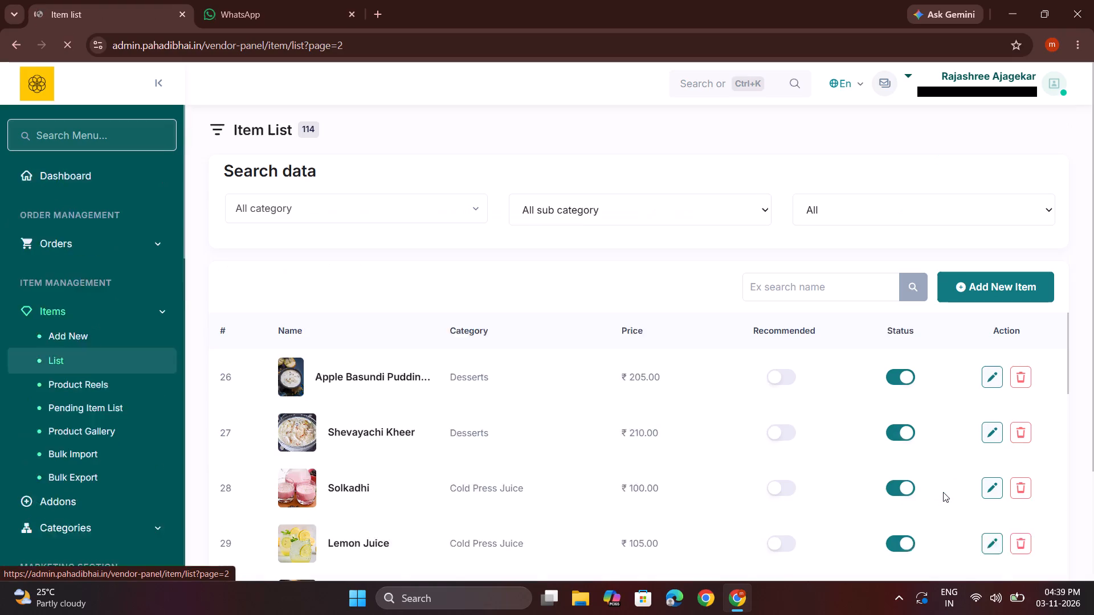
scroll(653, 462, "down", 8)
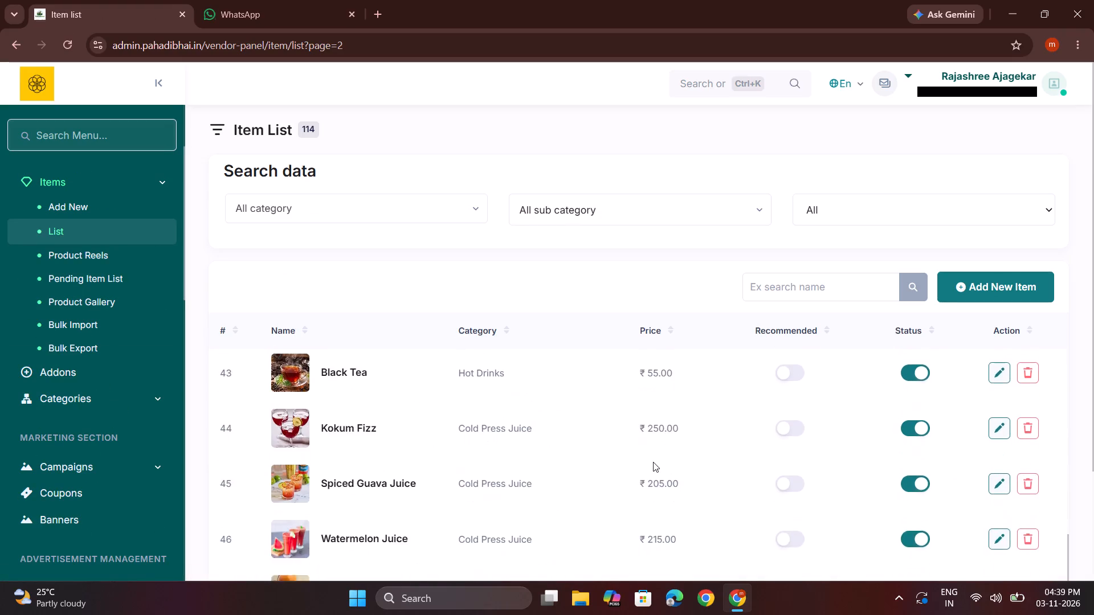
scroll(653, 462, "down", 6)
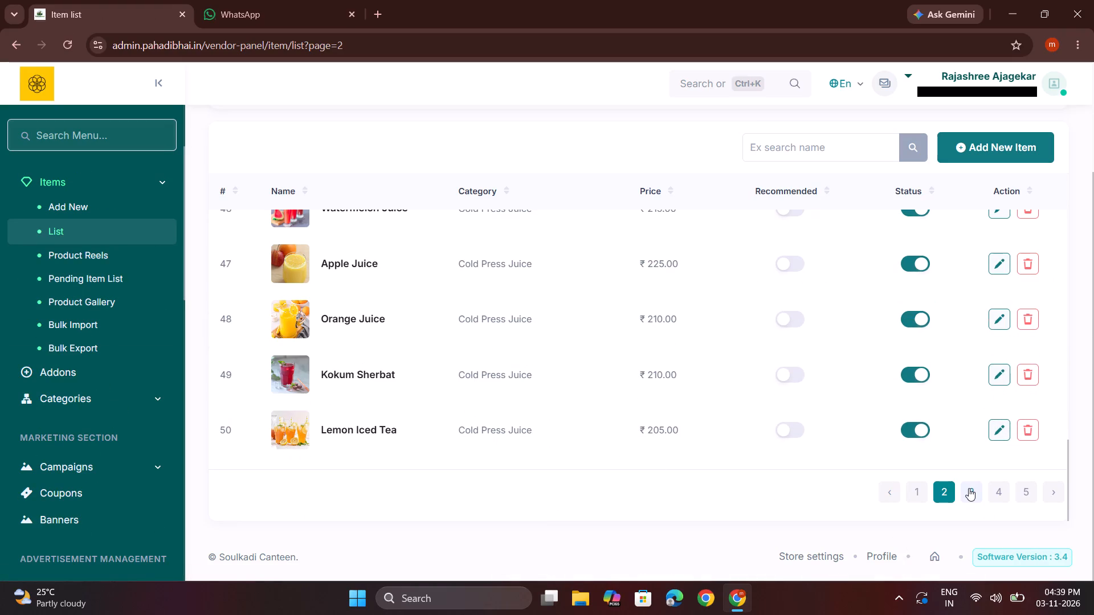
Delete the Chana Chaat Salad item from page 3 of the item list.
left_click(969, 487)
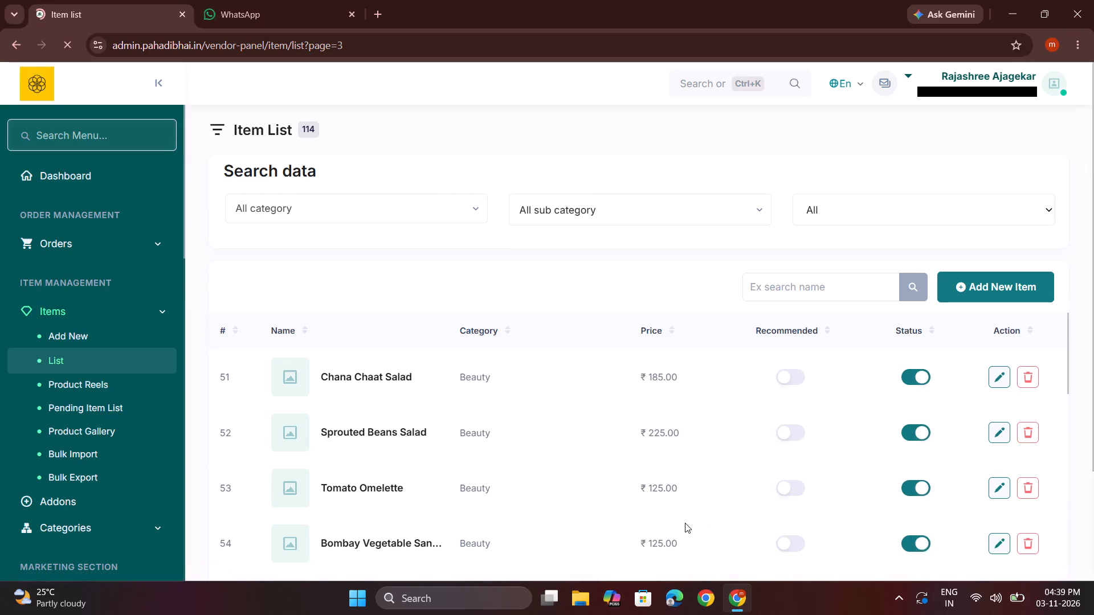
scroll(693, 505, "up", 1)
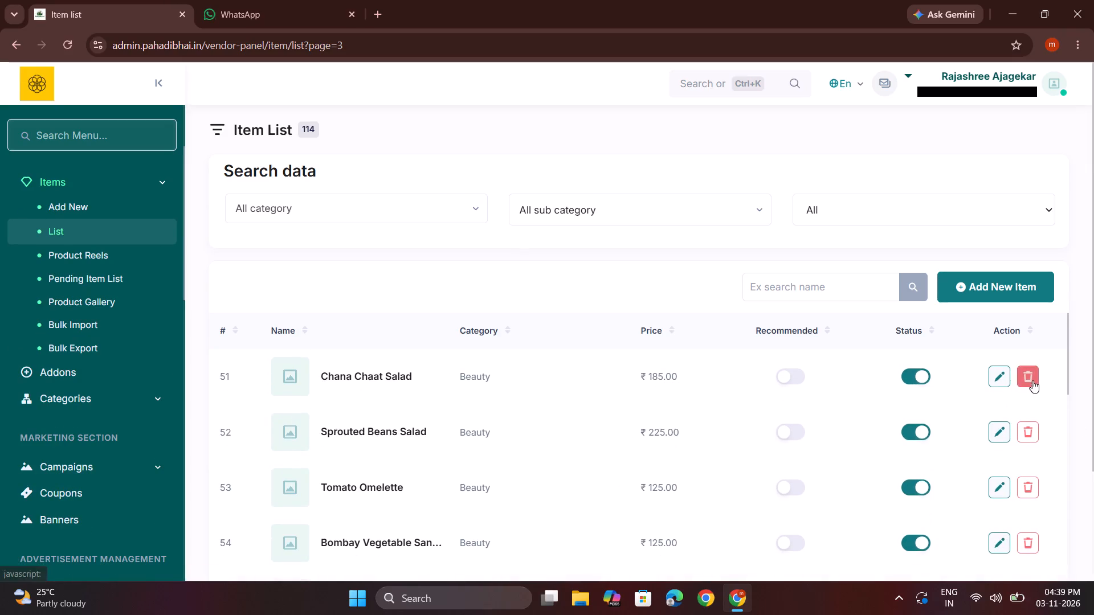
left_click(1032, 380)
left_click(570, 392)
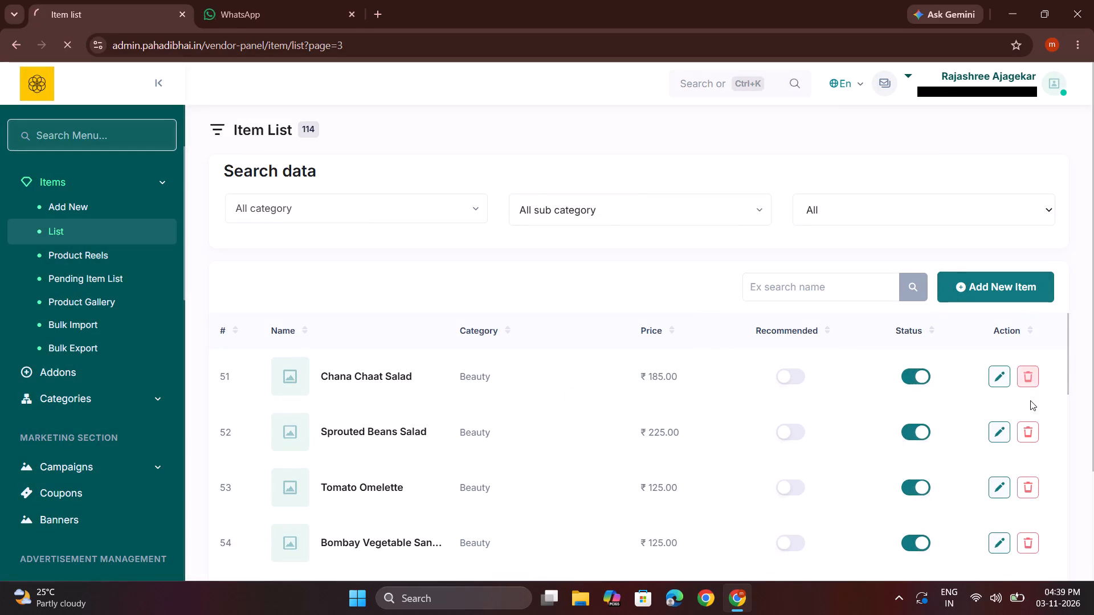
Delete the Tomato Omelette item from page 3 of the item list.
left_click(1028, 426)
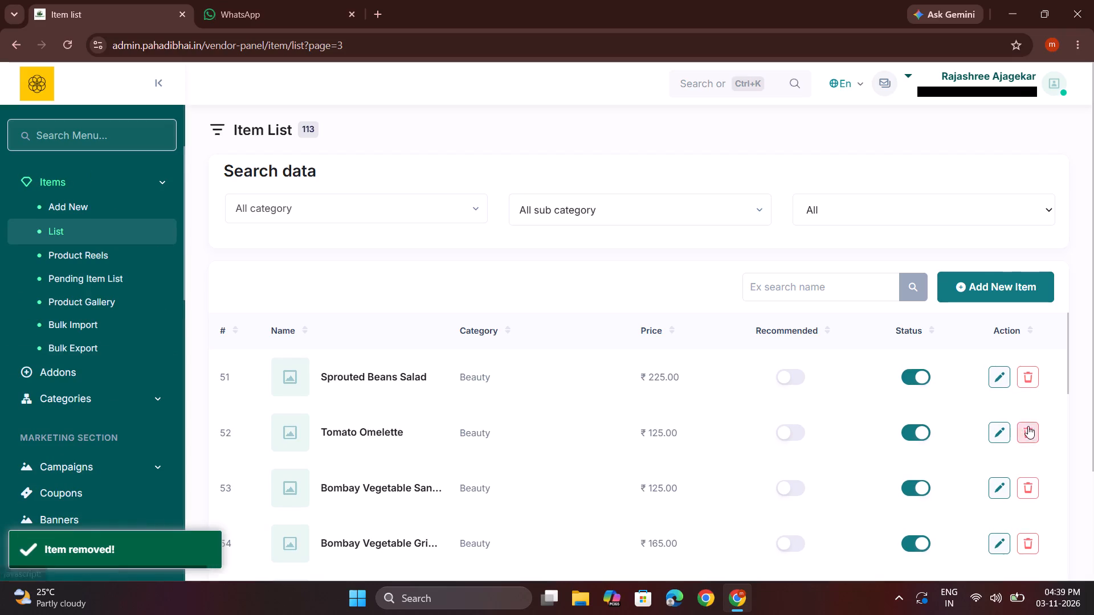
left_click(622, 379)
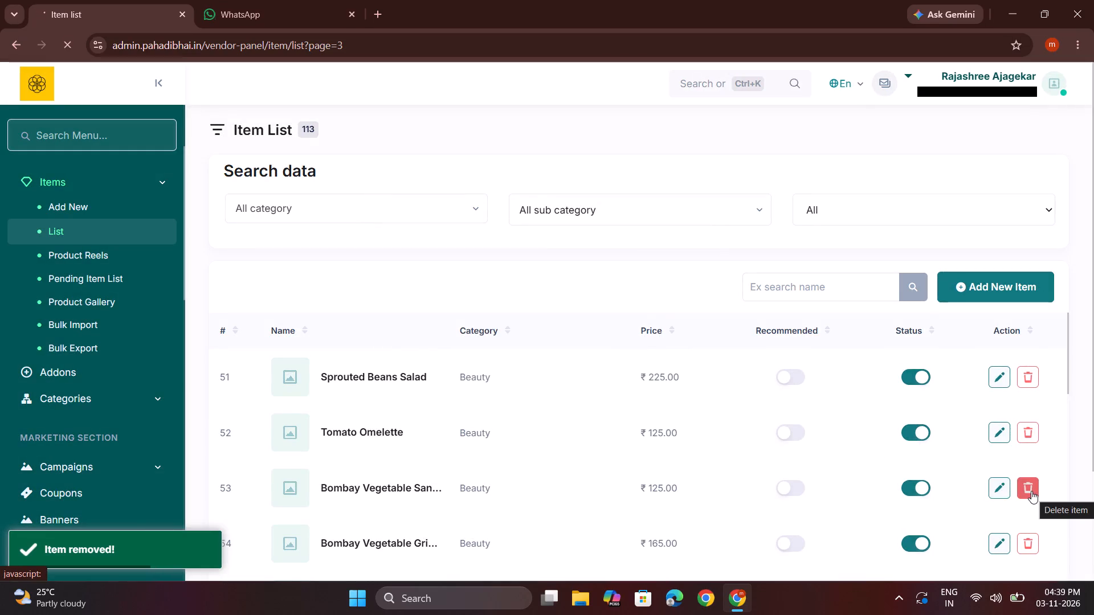
Delete the imageless "Bombay Vegetable Gri..." item from page 3 of the item list.
left_click(1031, 491)
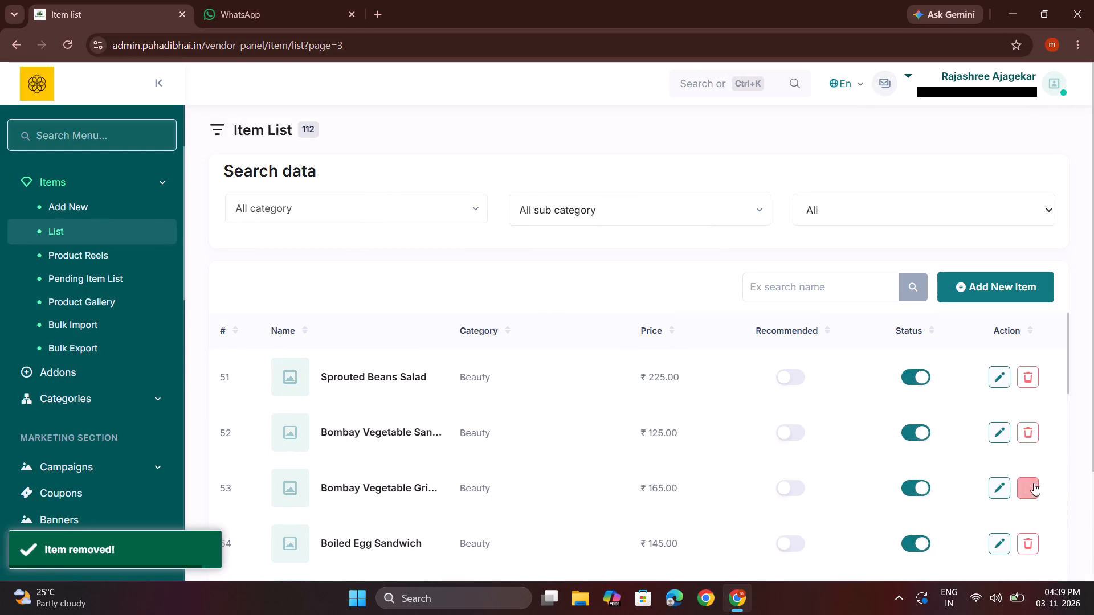
left_click(1034, 483)
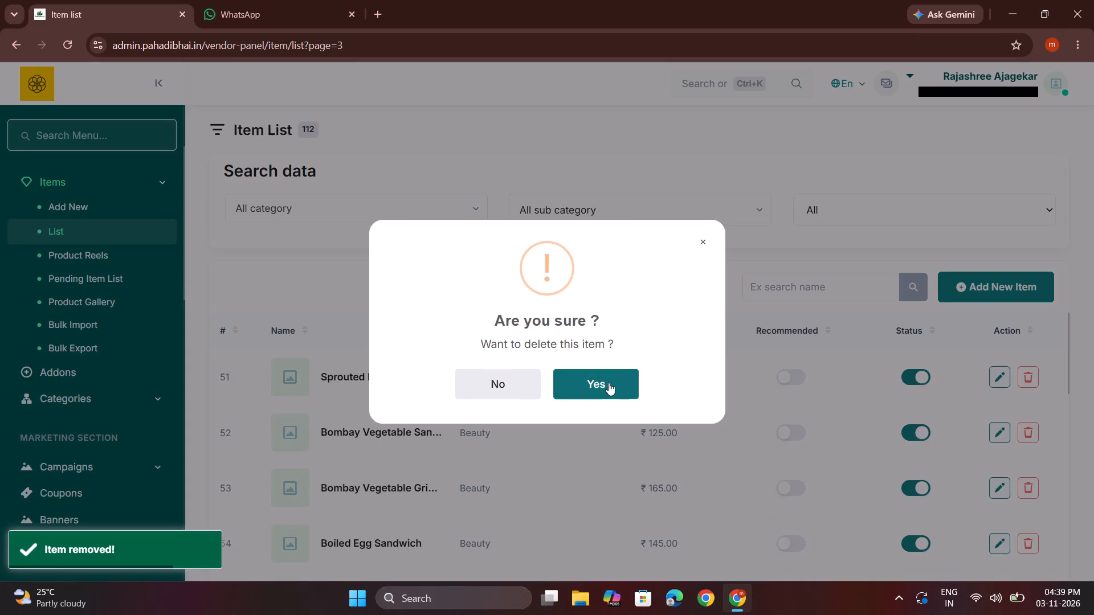
left_click(609, 383)
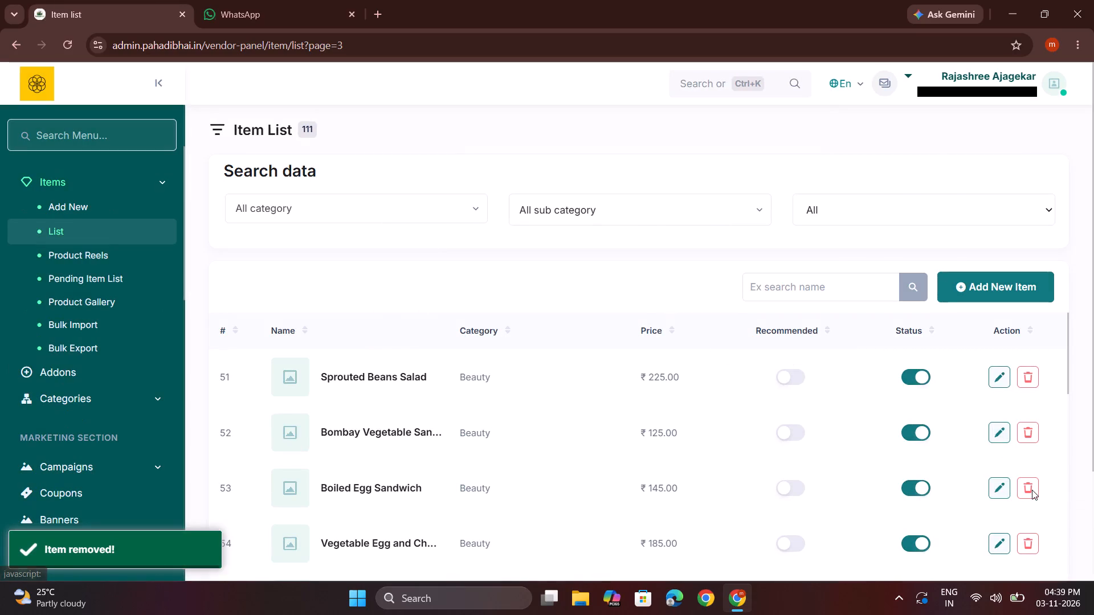
Delete the Boiled Egg Sandwich item from page 3 of the item list.
left_click(1032, 490)
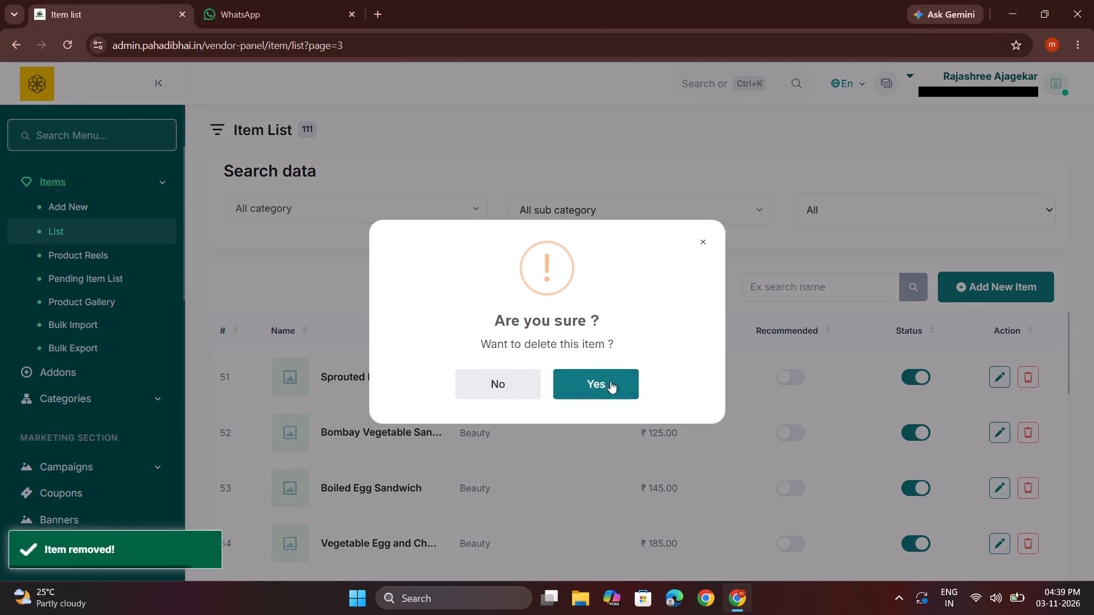
left_click(607, 378)
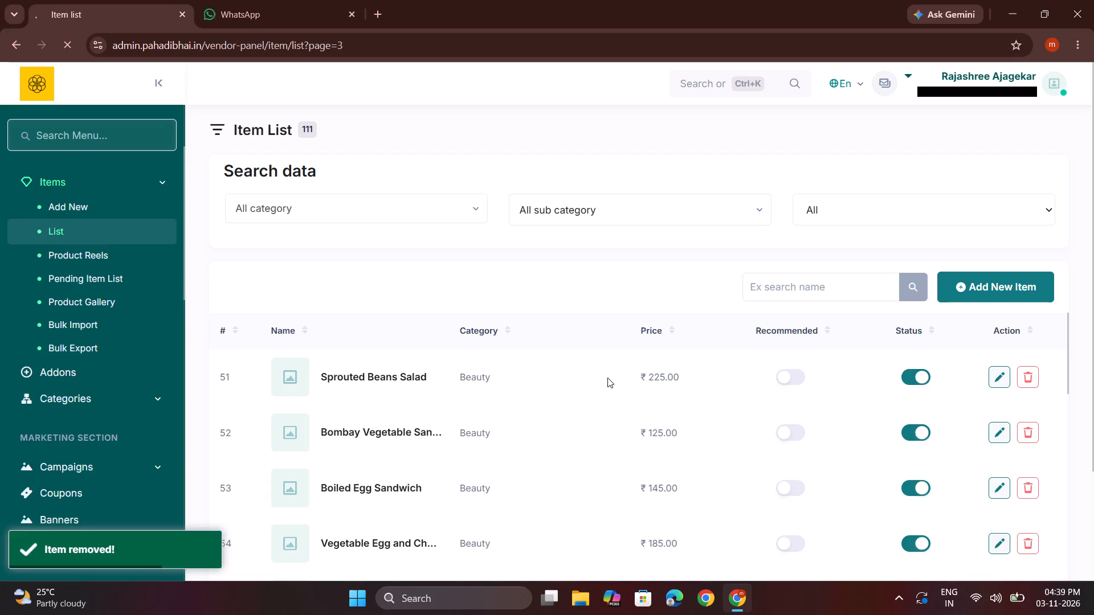
Delete the Sprouted Beans Salad item from page 3 of the item list.
scroll(970, 447, "down", 4)
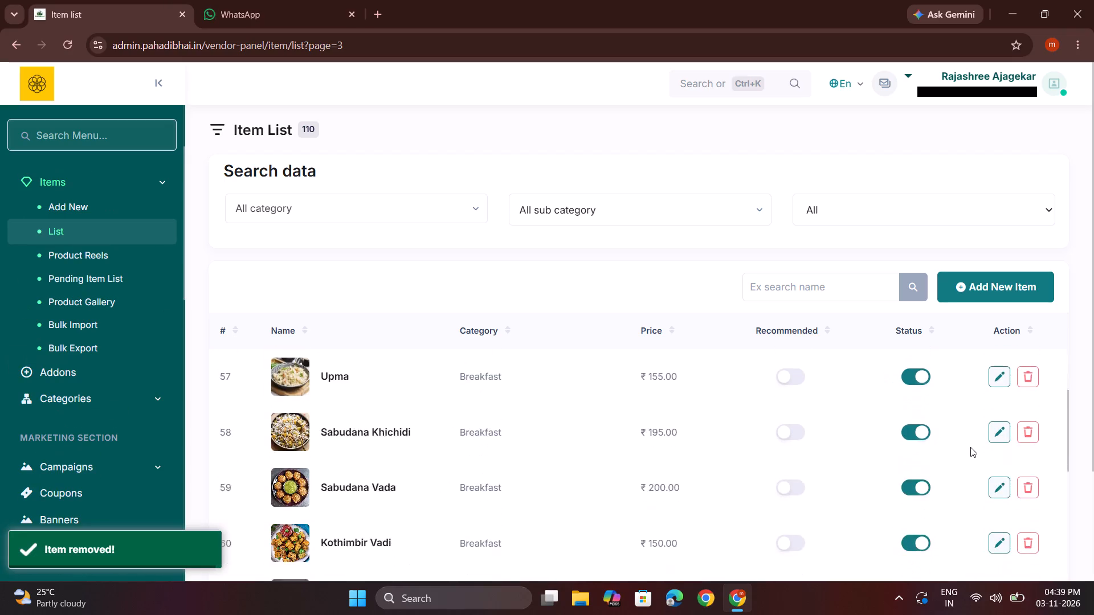
scroll(970, 447, "up", 6)
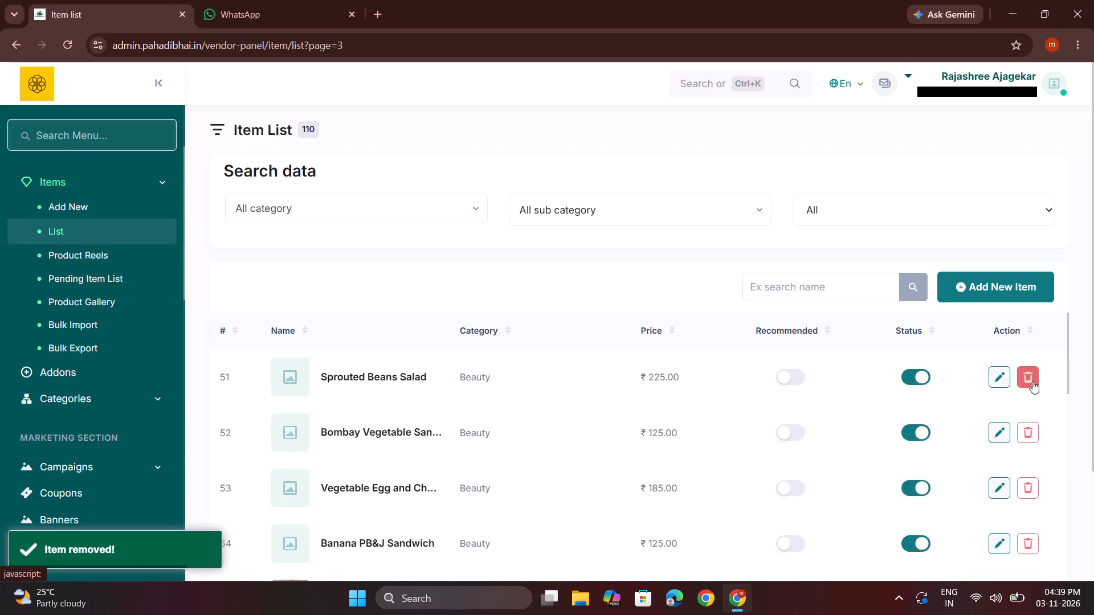
left_click(1032, 381)
left_click(629, 392)
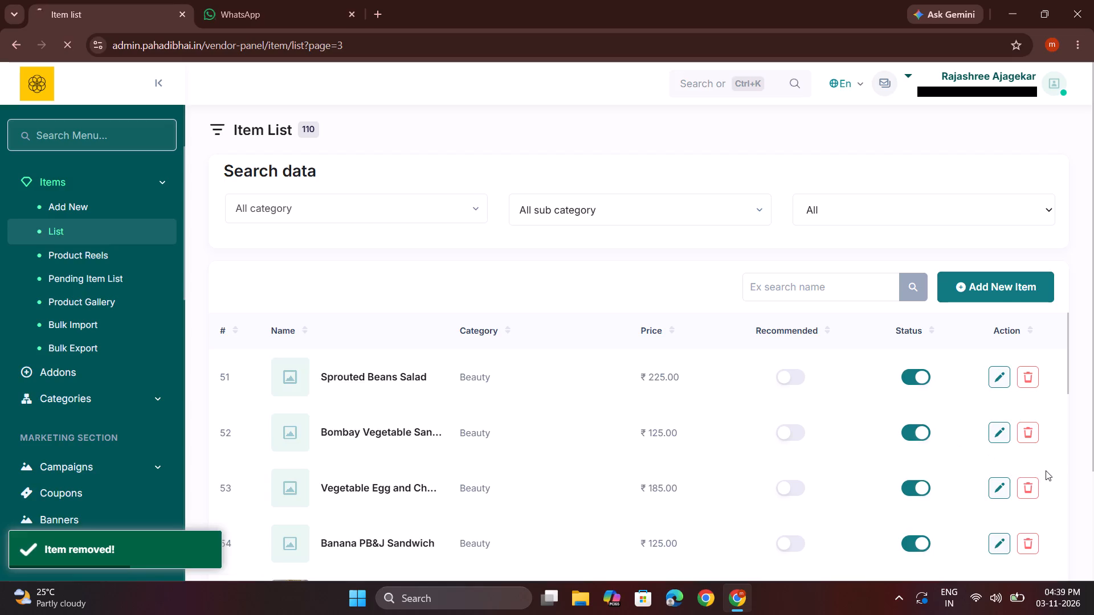
Delete the Banana PB&J Sandwich item from page 3 of the item list.
left_click(1033, 489)
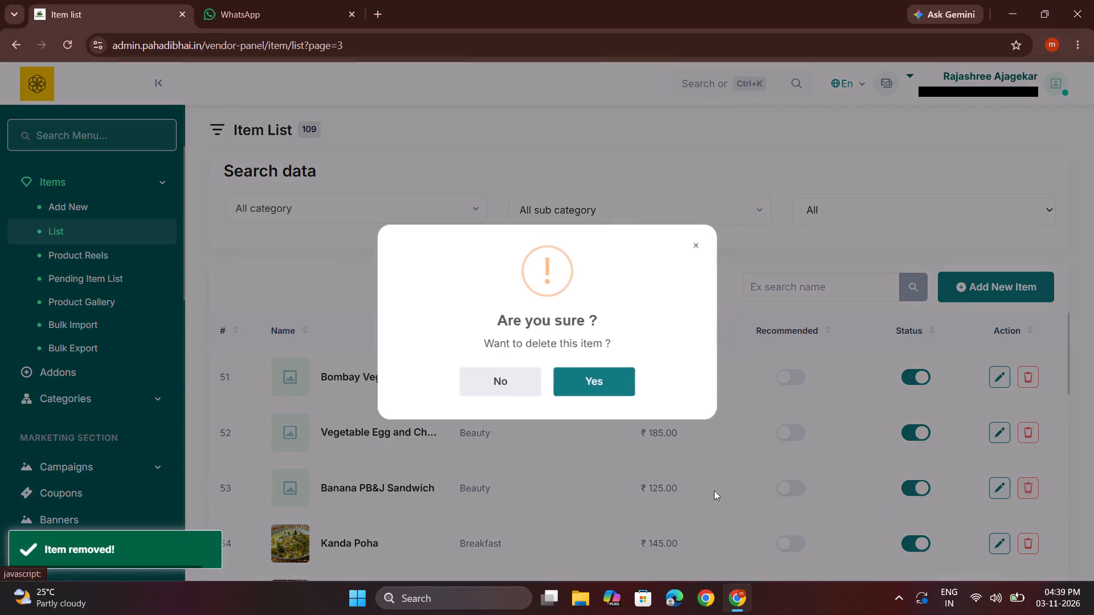
left_click(613, 394)
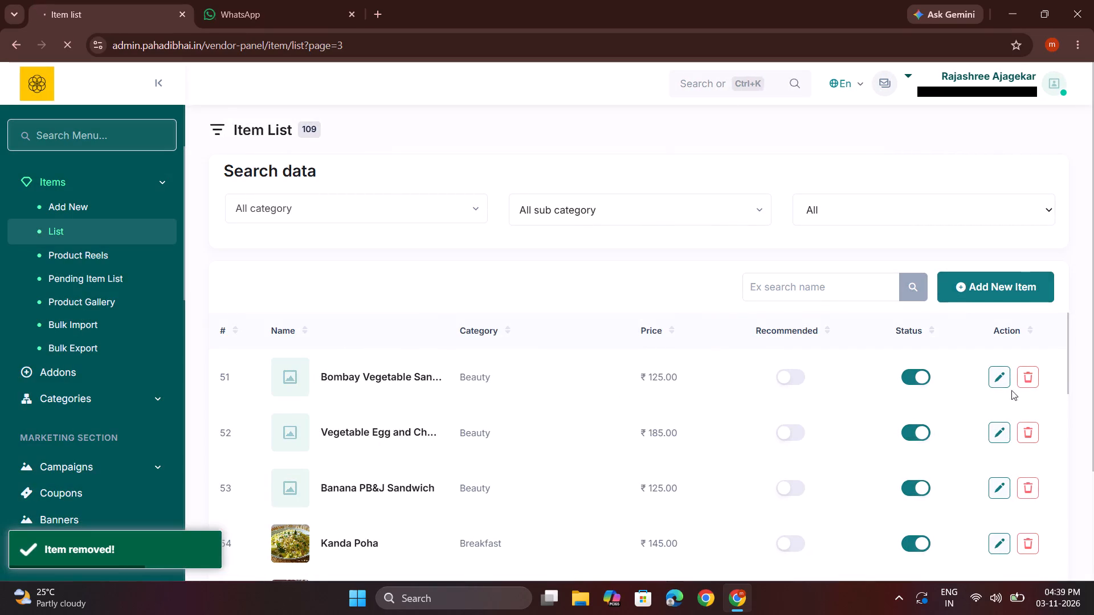
Delete the imageless "Bombay Vegetable San..." item from page 3 of the item list.
left_click(1021, 376)
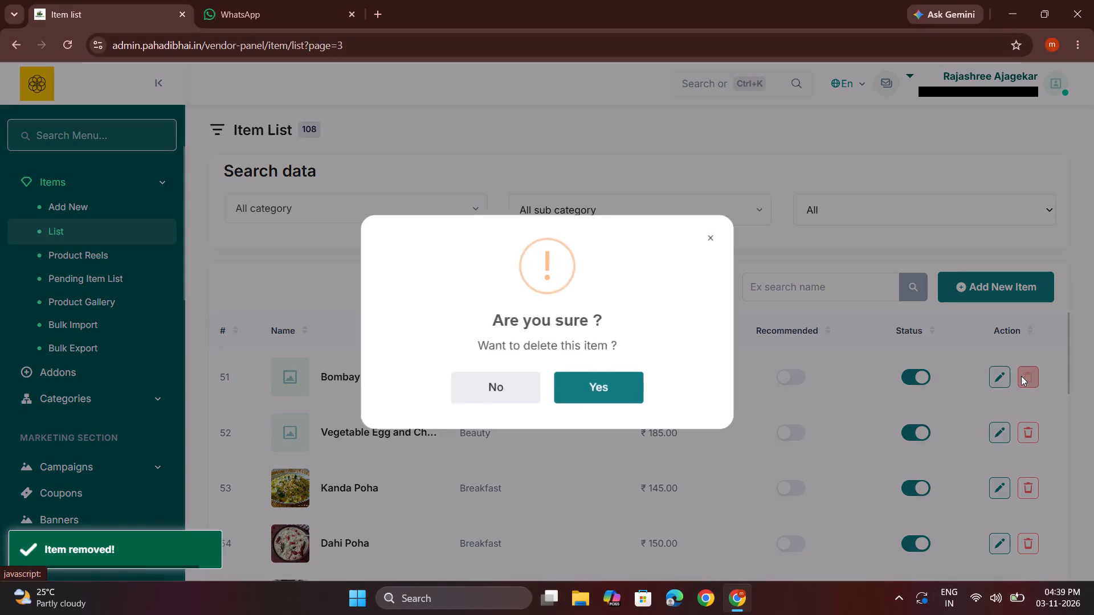
left_click(592, 386)
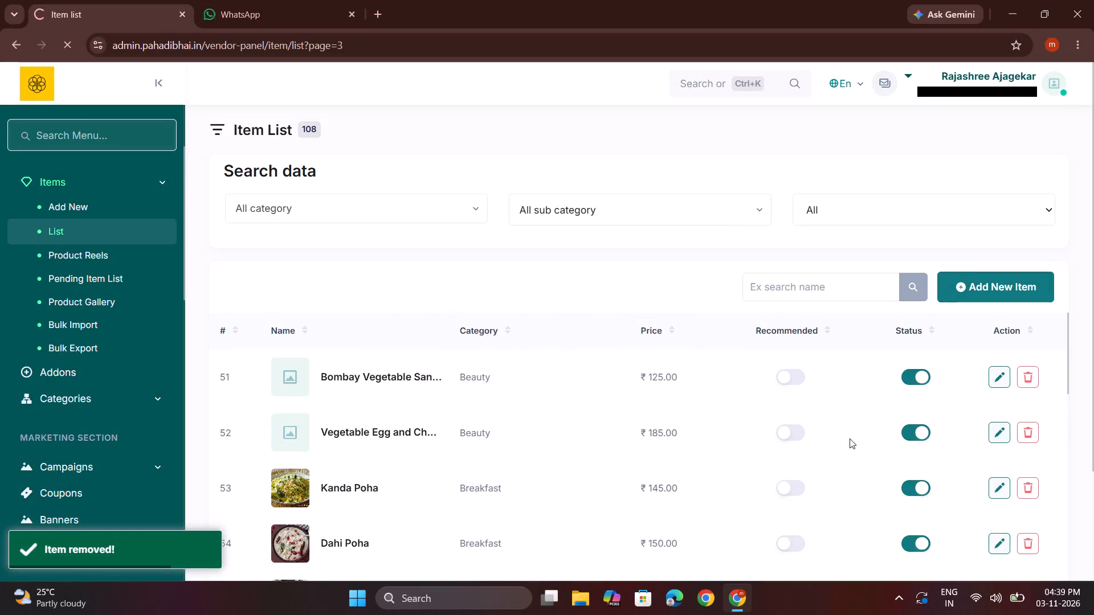
Delete the imageless "Vegetable Egg and Ch..." item from page 3 of the item list.
left_click(1032, 379)
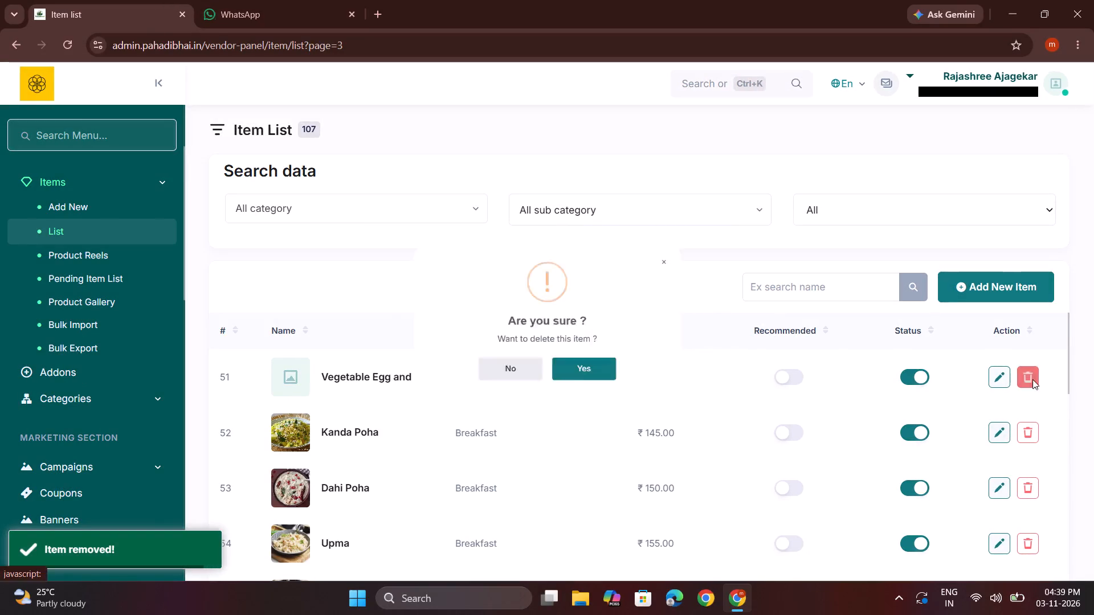
left_click(611, 382)
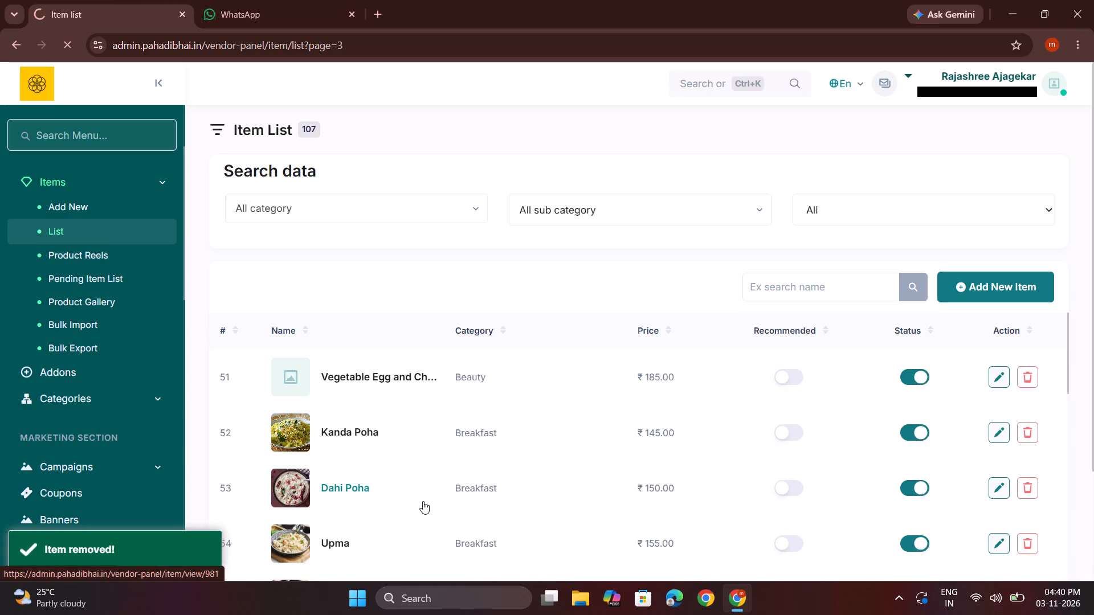
Check the rest of page 3 of the item list for remaining imageless Beauty items.
scroll(423, 501, "down", 5)
scroll(423, 501, "up", 7)
scroll(568, 324, "down", 9)
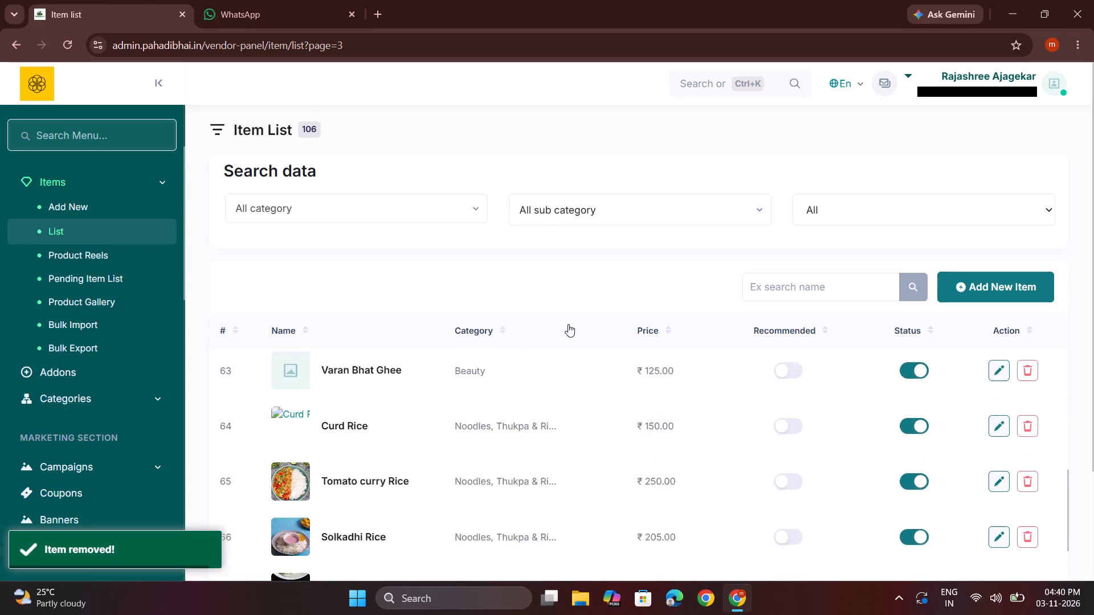
scroll(486, 548, "up", 11)
scroll(418, 435, "up", 8)
scroll(418, 435, "down", 6)
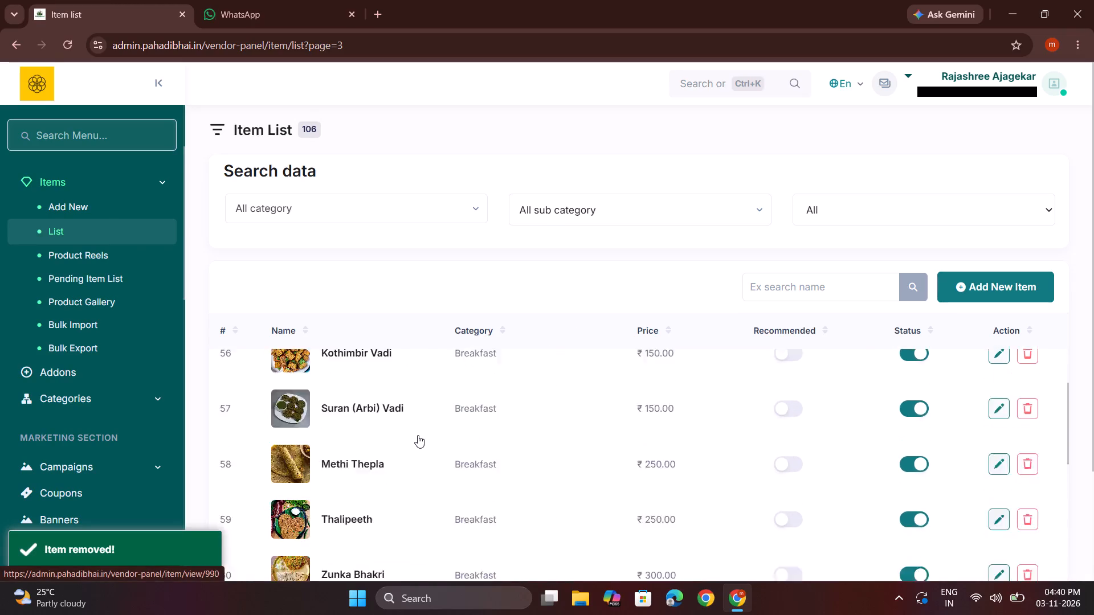
scroll(418, 435, "down", 18)
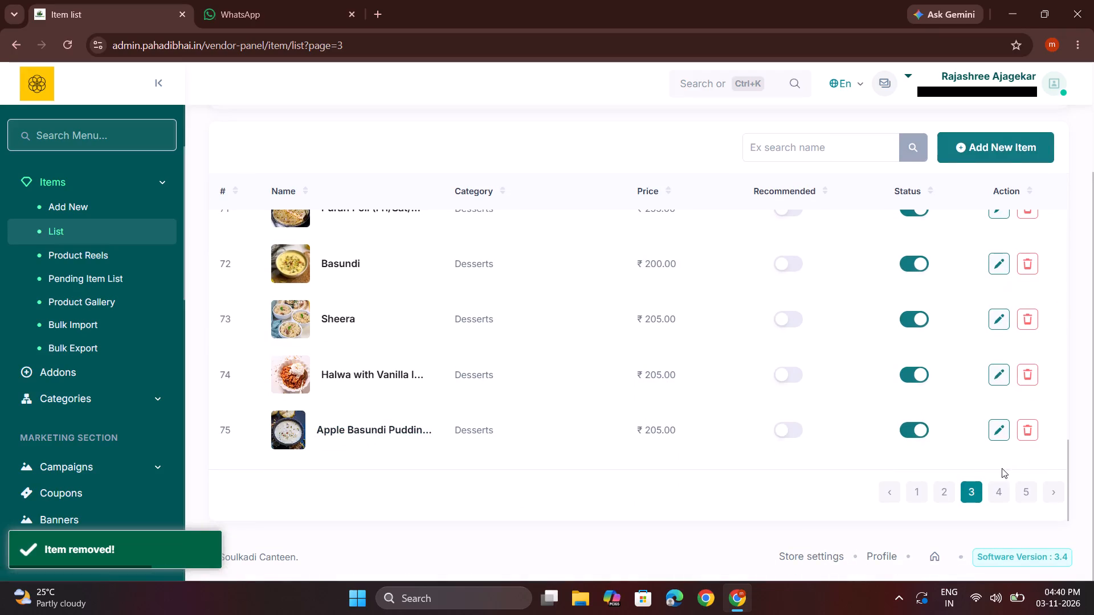
Delete the Lemon Soda item from page 4 of the item list.
left_click(998, 496)
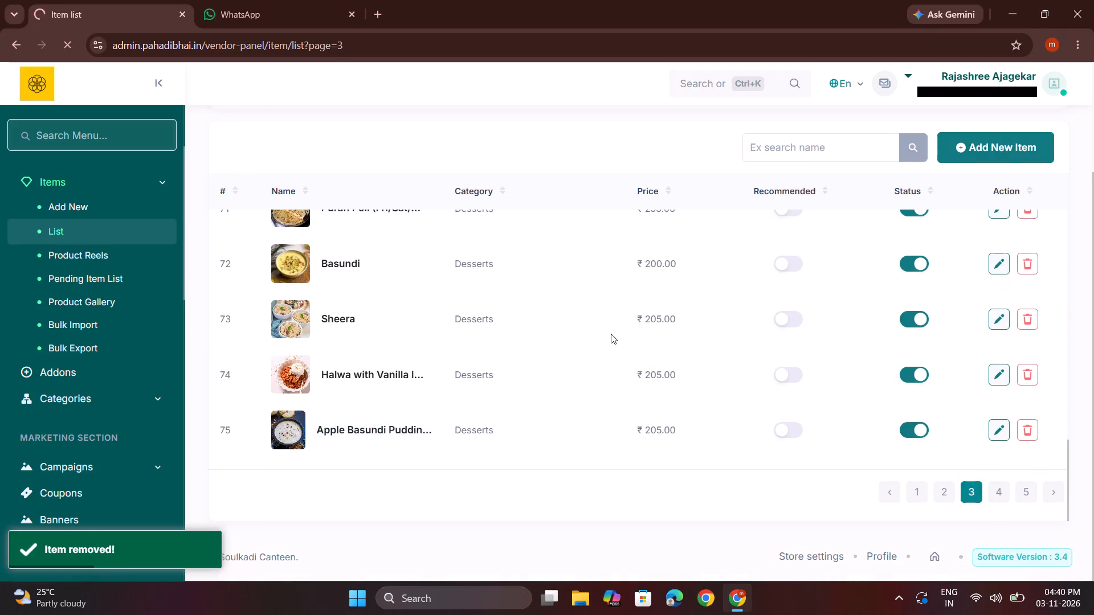
scroll(611, 334, "up", 1)
scroll(611, 334, "down", 1)
scroll(611, 334, "up", 3)
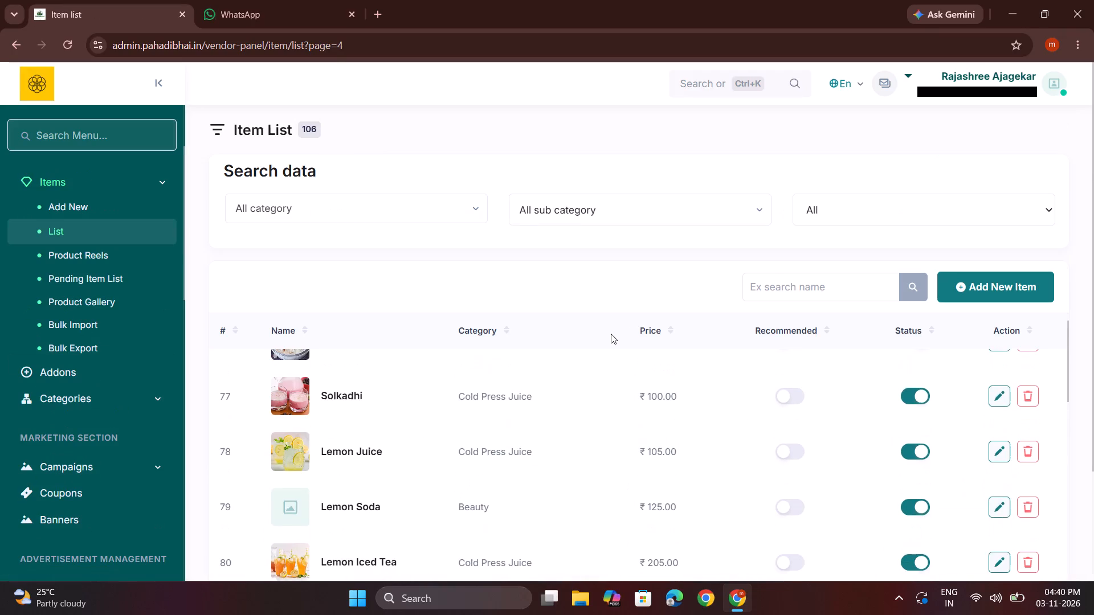
left_click(1024, 543)
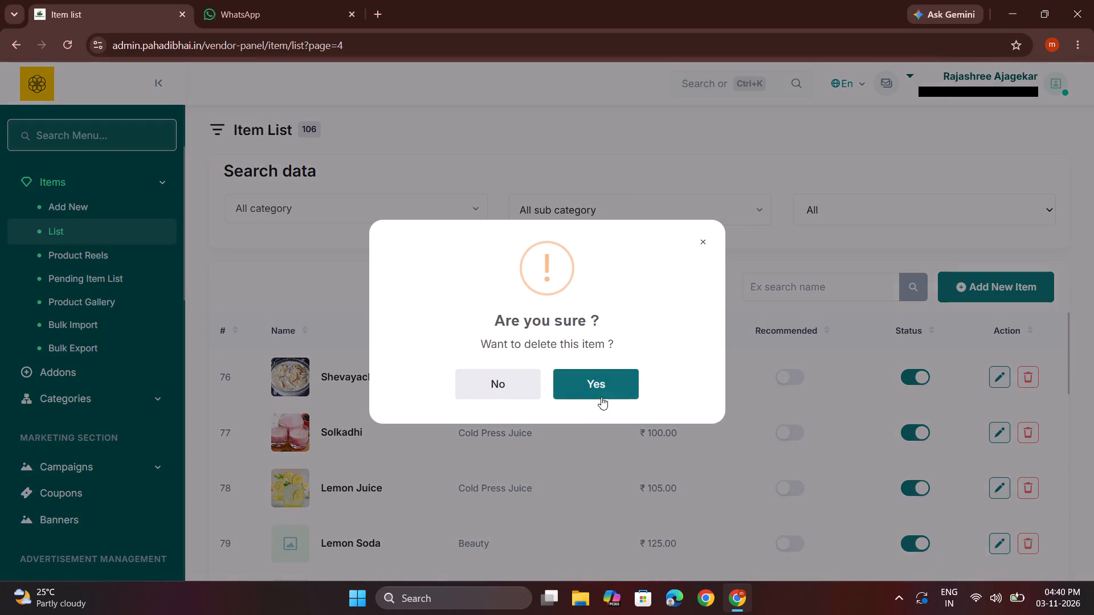
left_click(601, 397)
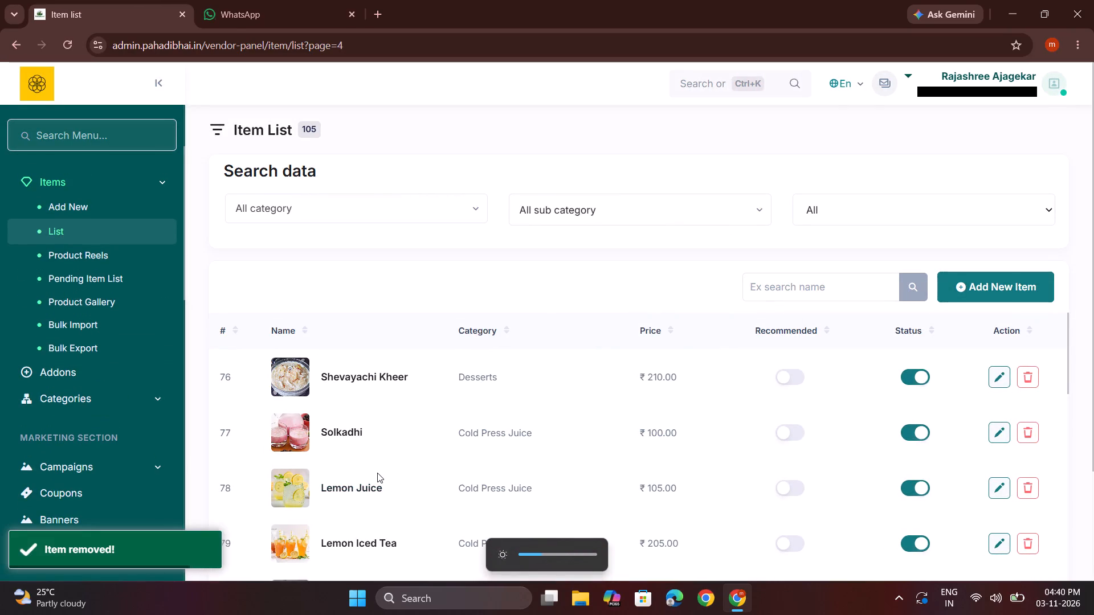
Delete the Banana Smoothie item from page 4 of the item list.
scroll(272, 484, "down", 9)
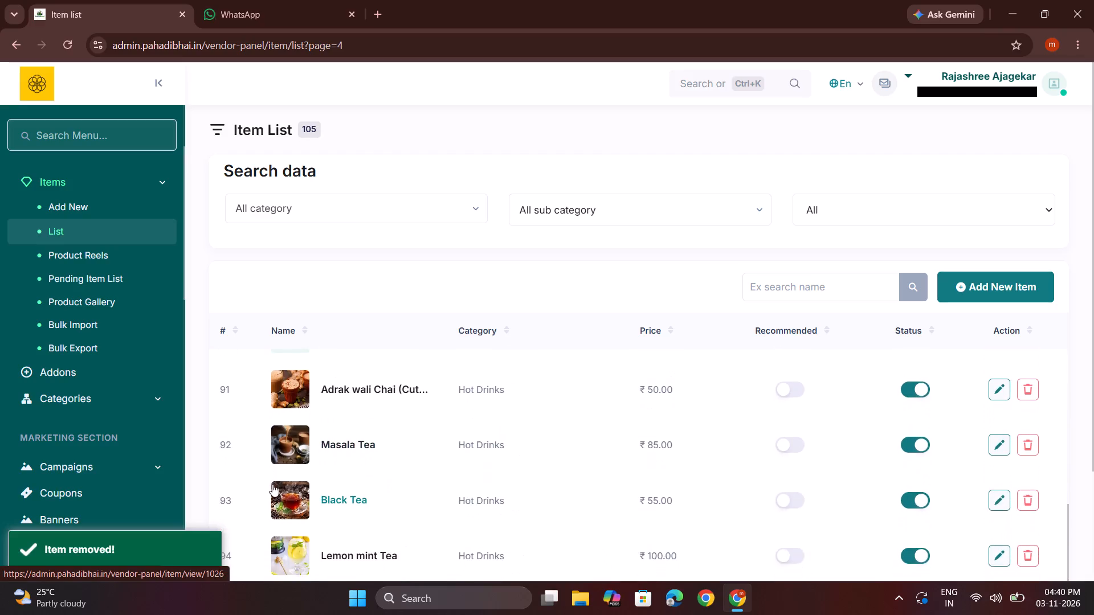
scroll(272, 484, "up", 1)
left_click(1029, 434)
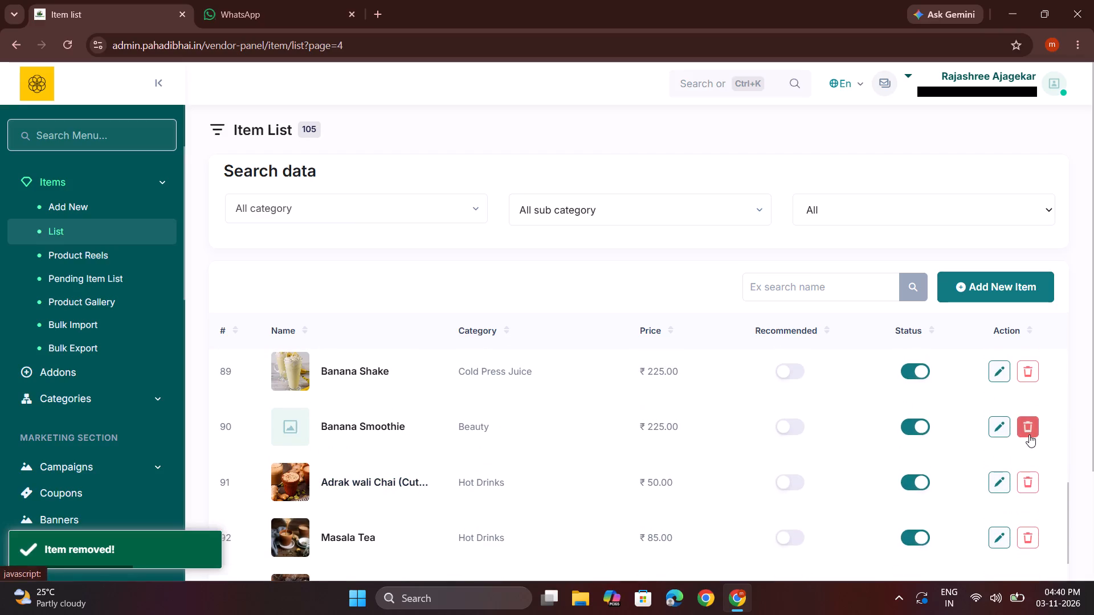
left_click(606, 379)
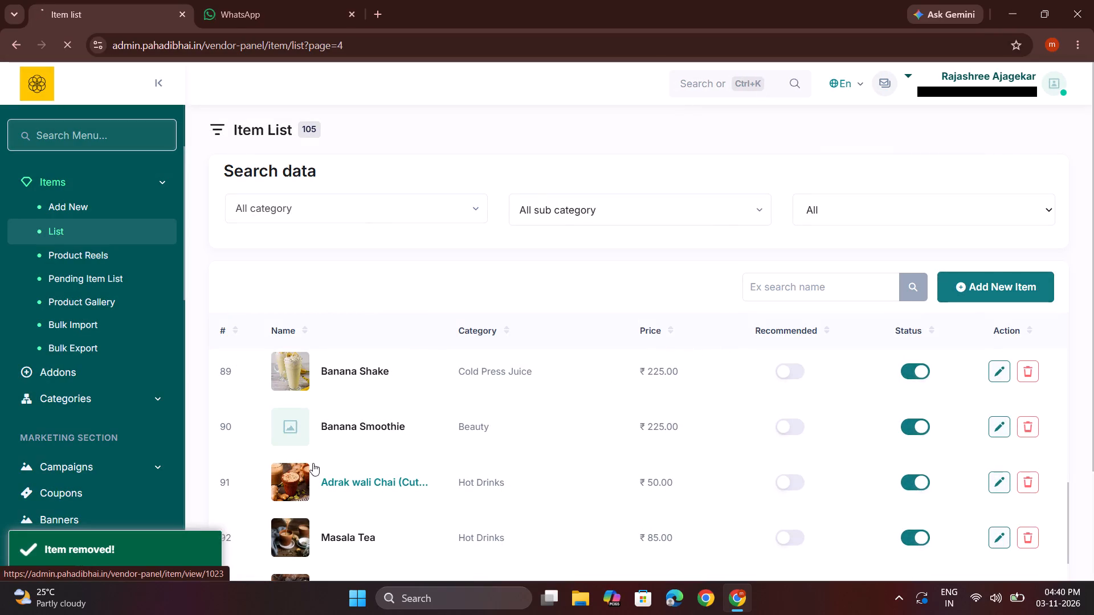
Check the rest of page 4 and all of page 5 of the item list for remaining imageless Beauty items.
scroll(313, 463, "down", 5)
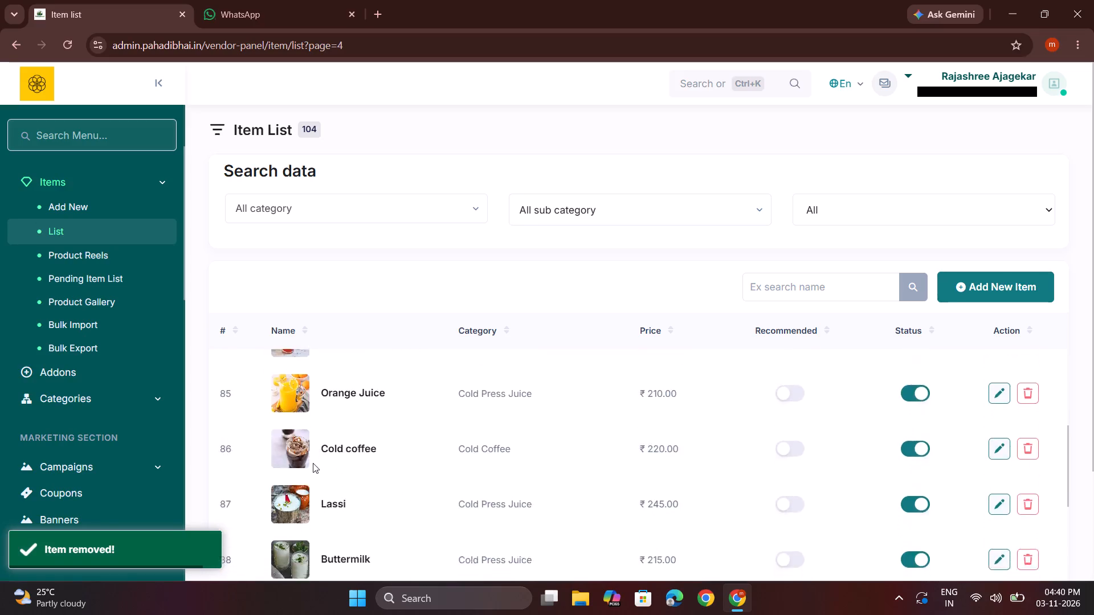
scroll(313, 463, "down", 11)
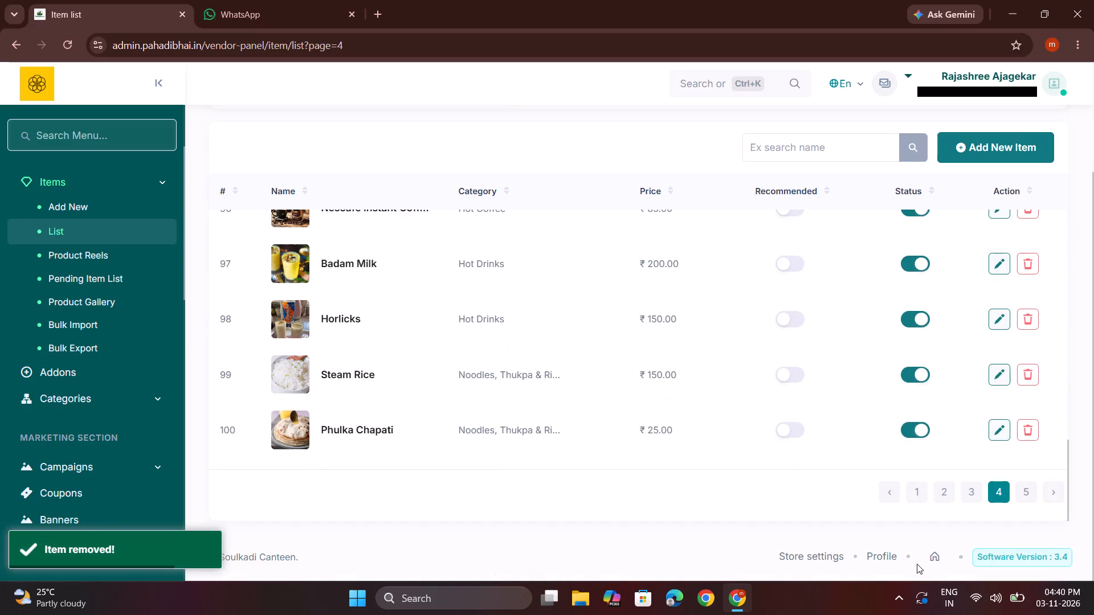
left_click(1027, 493)
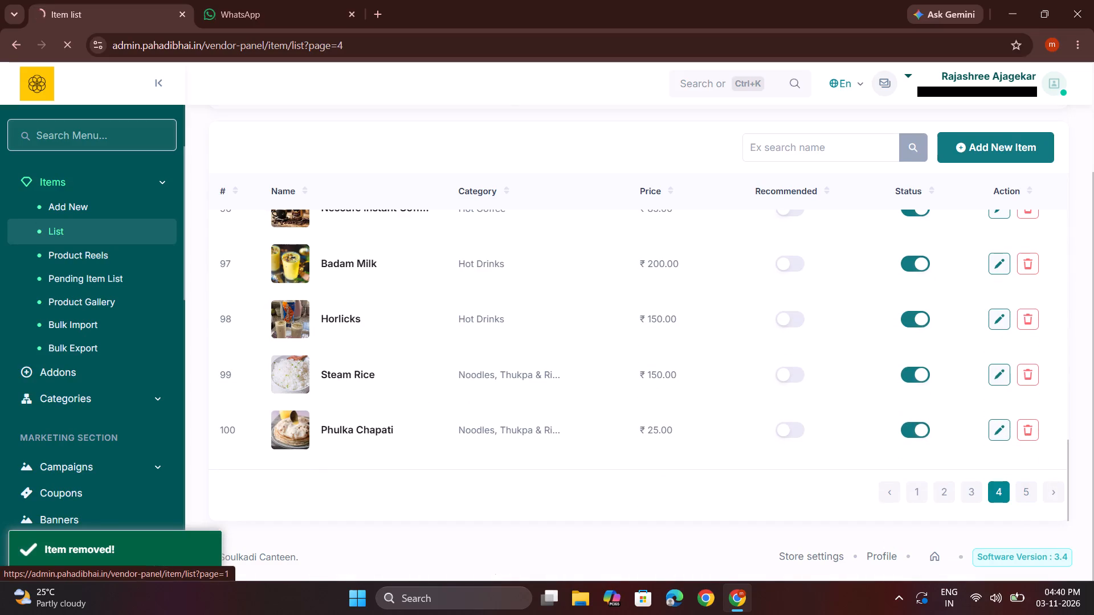
scroll(834, 356, "down", 2)
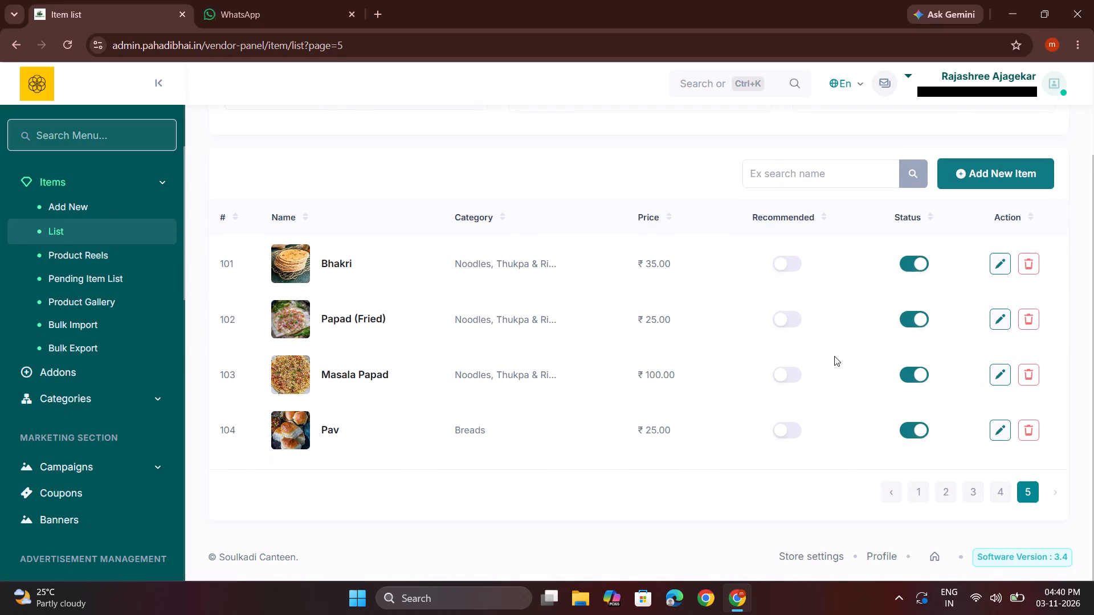
scroll(834, 356, "down", 3)
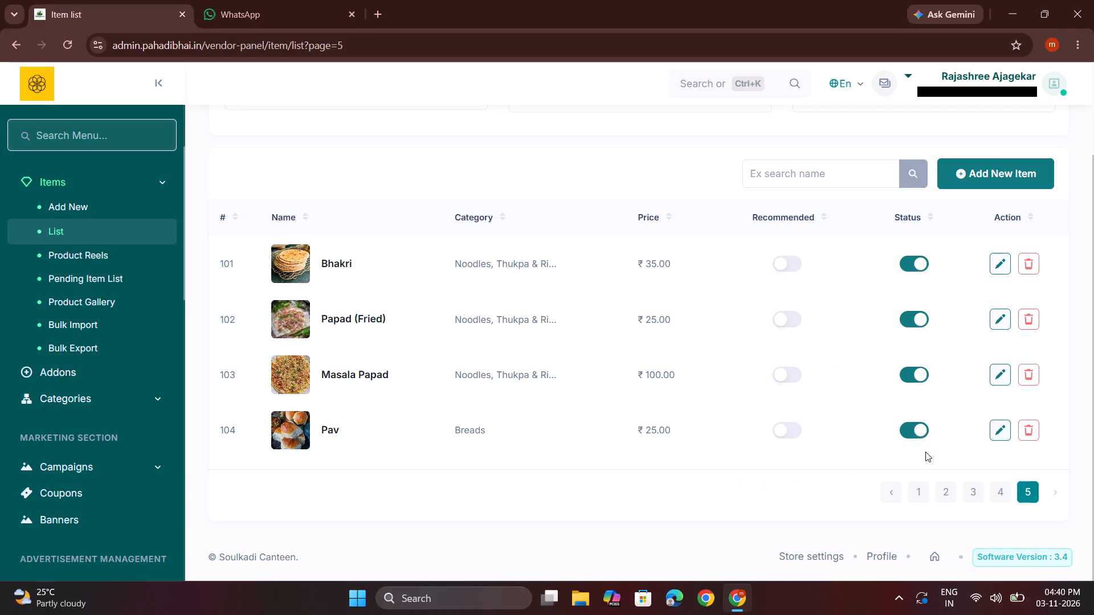
Open the Pav item from page 5 of the item list and review its price and discount.
left_click(999, 433)
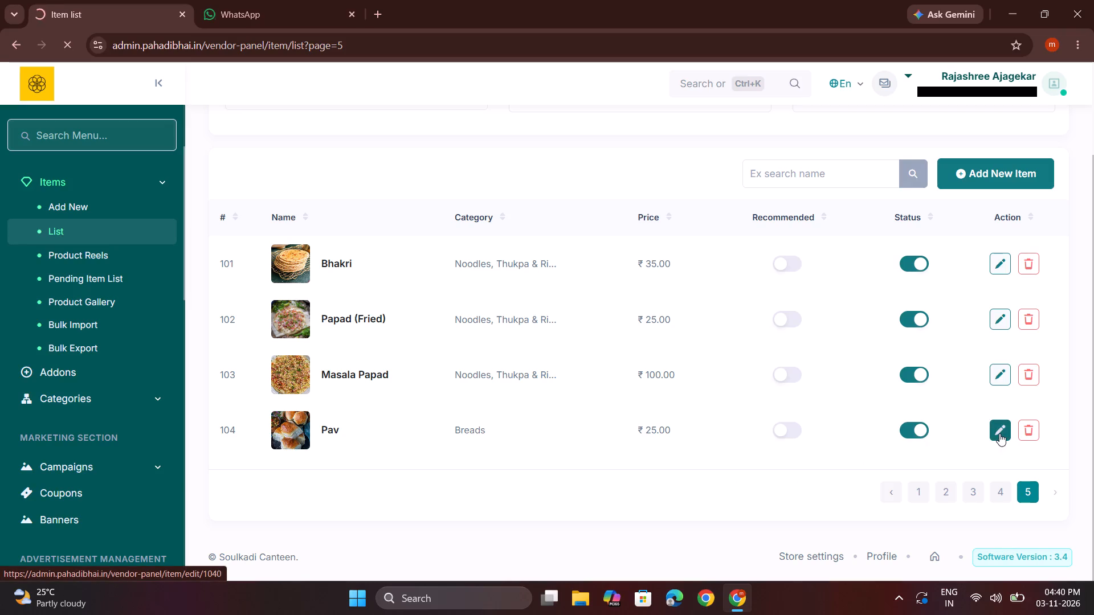
scroll(691, 437, "down", 12)
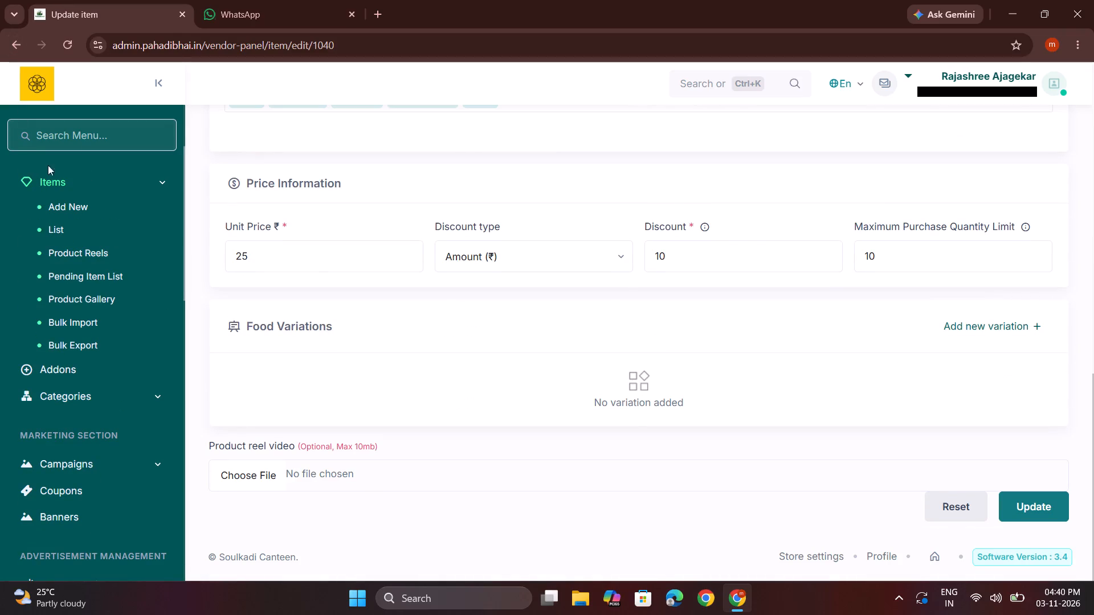
Set the Masala Papad item's unit price to ₹110 and submit the update for approval.
left_click(68, 228)
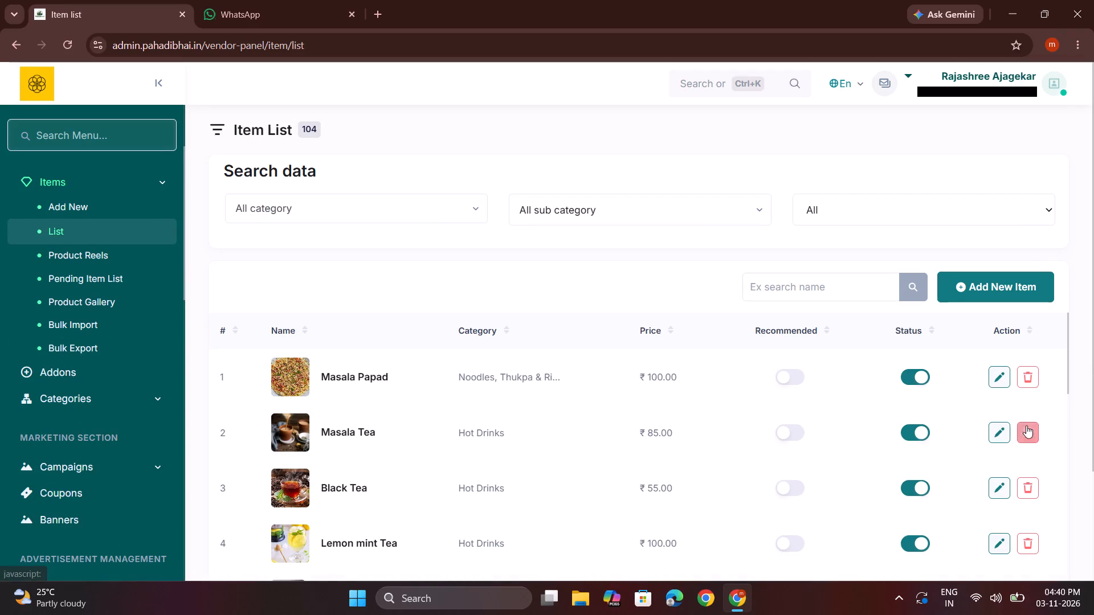
left_click(999, 383)
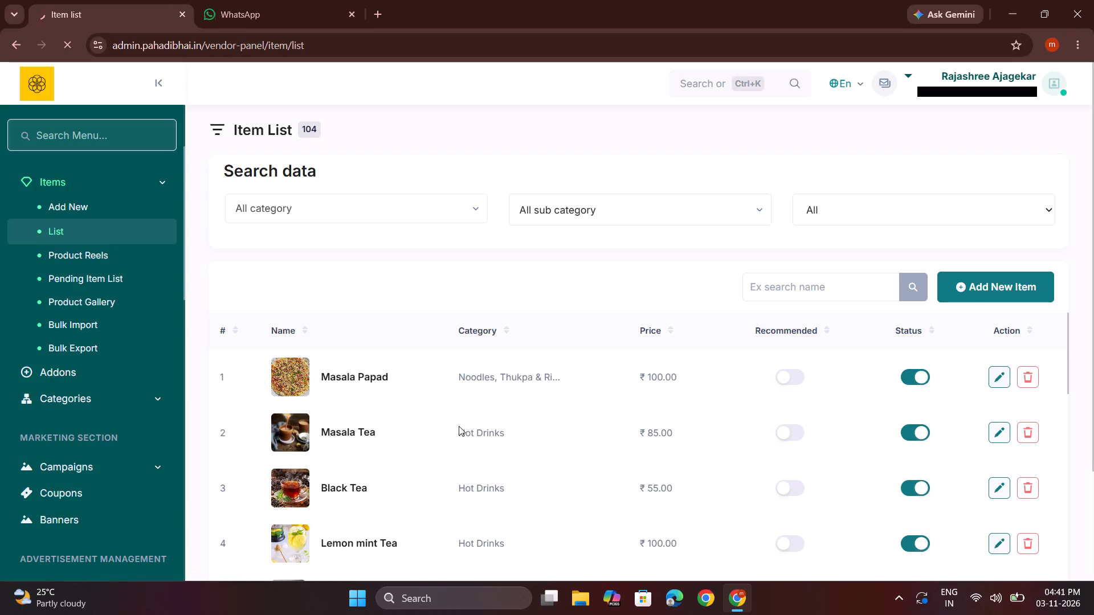
scroll(459, 426, "down", 10)
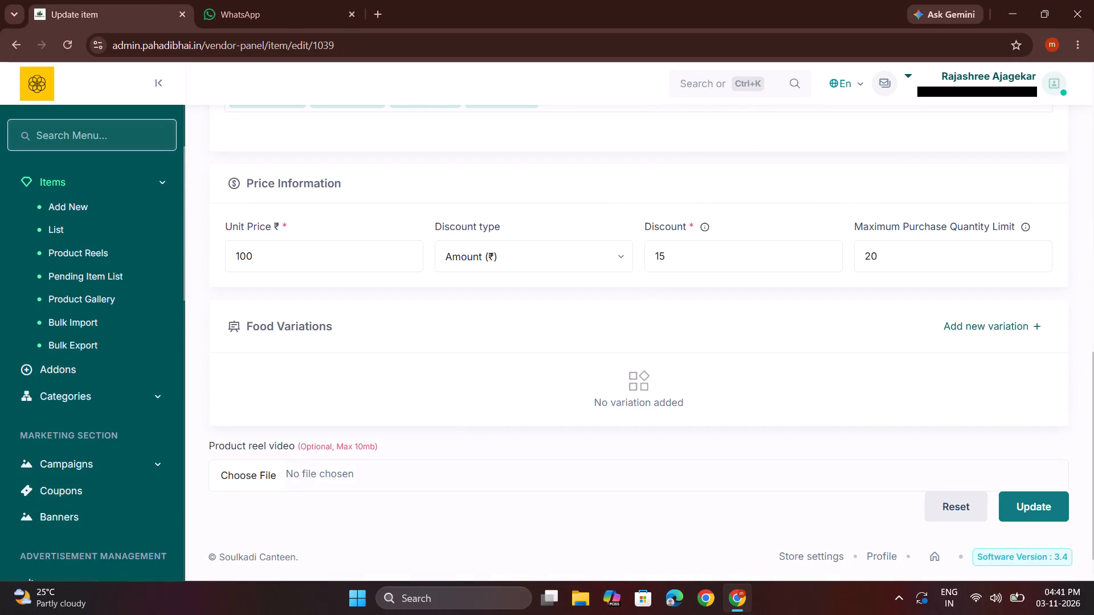
left_click(313, 250)
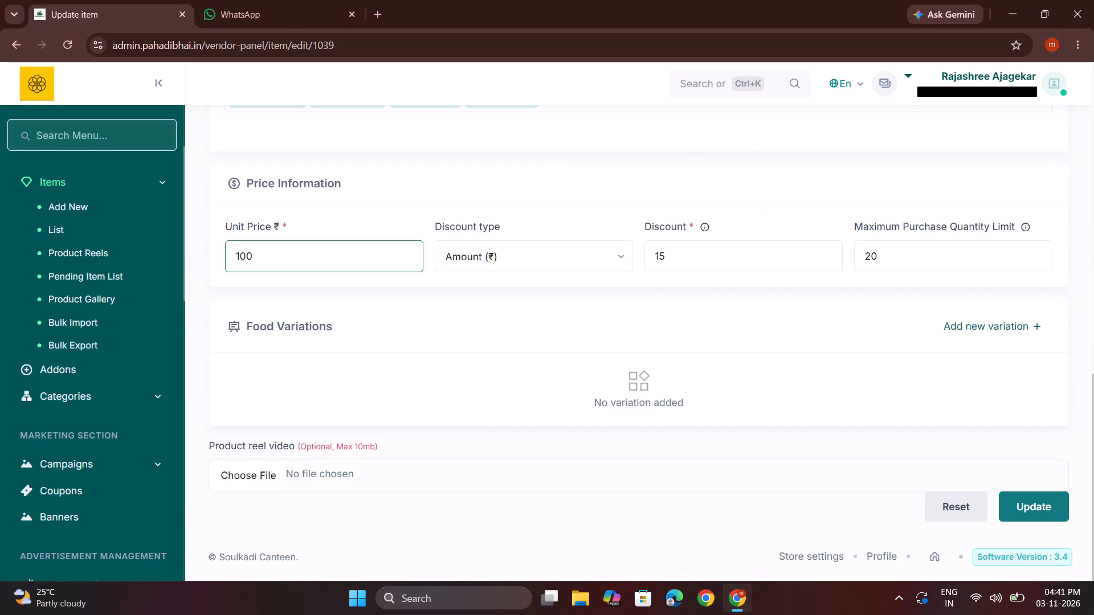
key("BackSpace")
key("BackSpace")
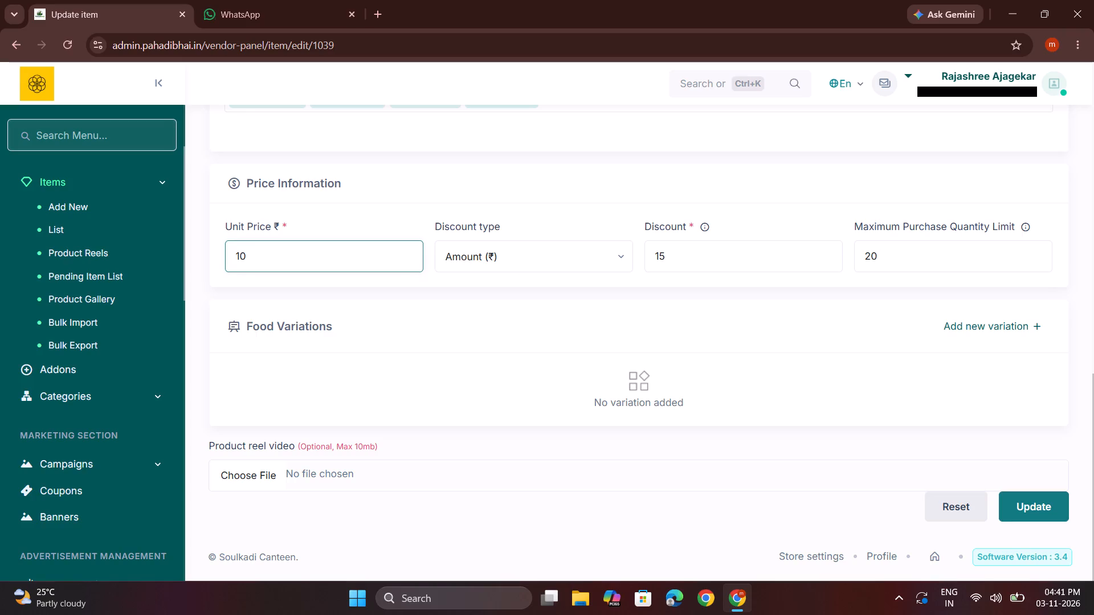
key("2")
key("BackSpace")
key("1")
key("0")
left_click(1033, 498)
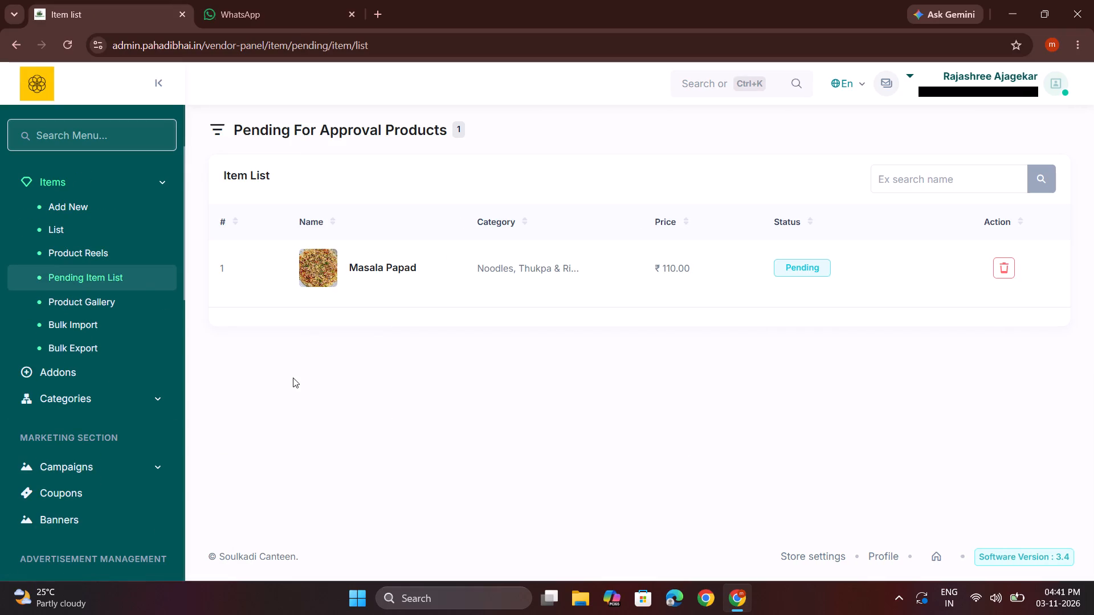
Set the Masala Tea item's discount amount to ₹10 and submit the update for approval.
left_click(80, 229)
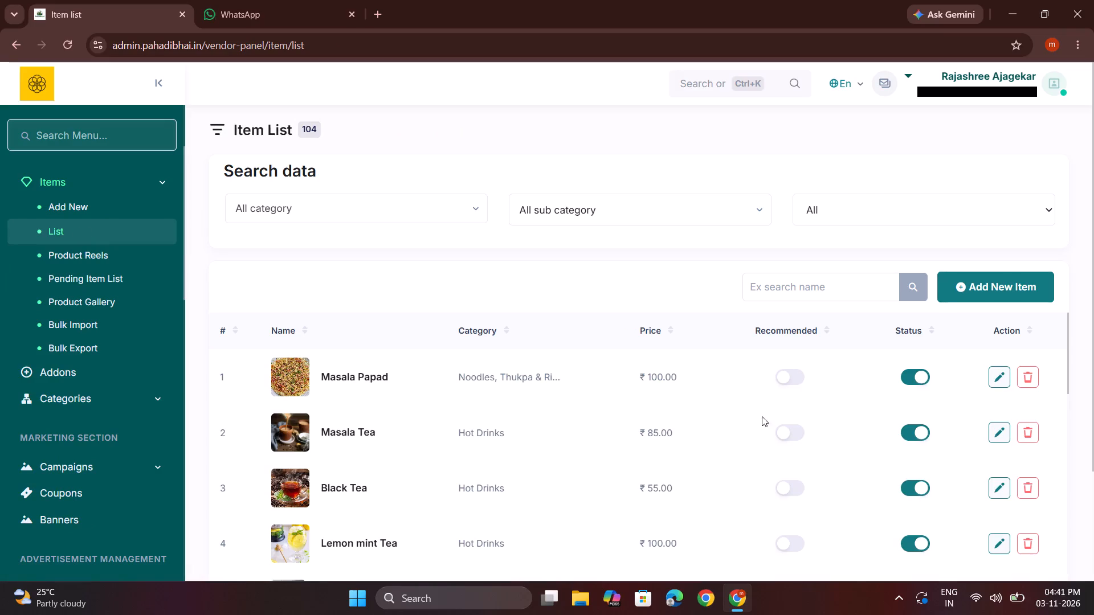
left_click(993, 428)
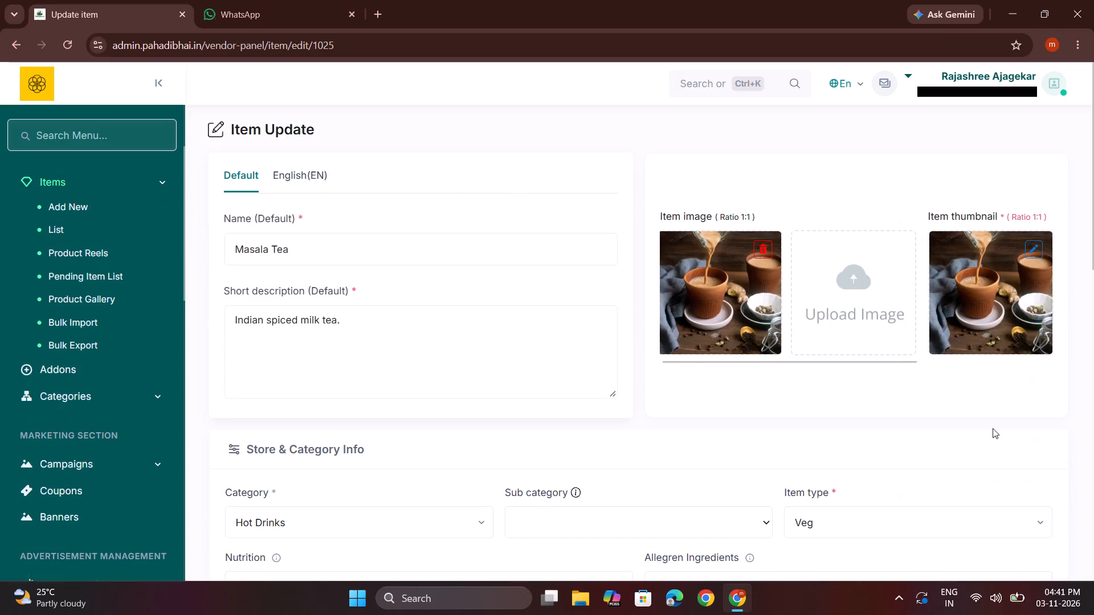
scroll(691, 371, "down", 10)
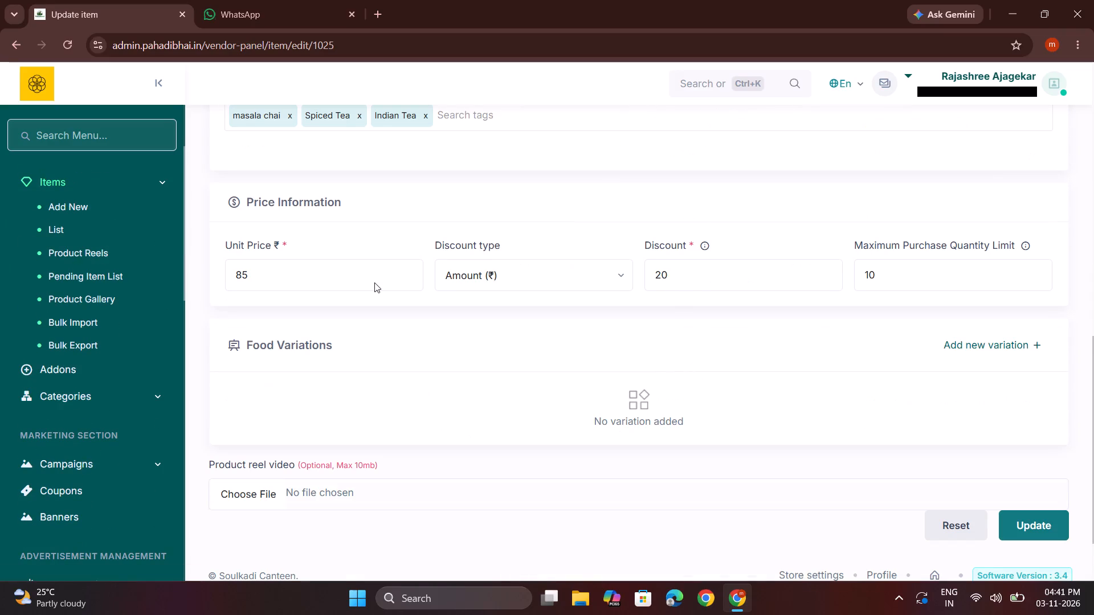
left_click(655, 258)
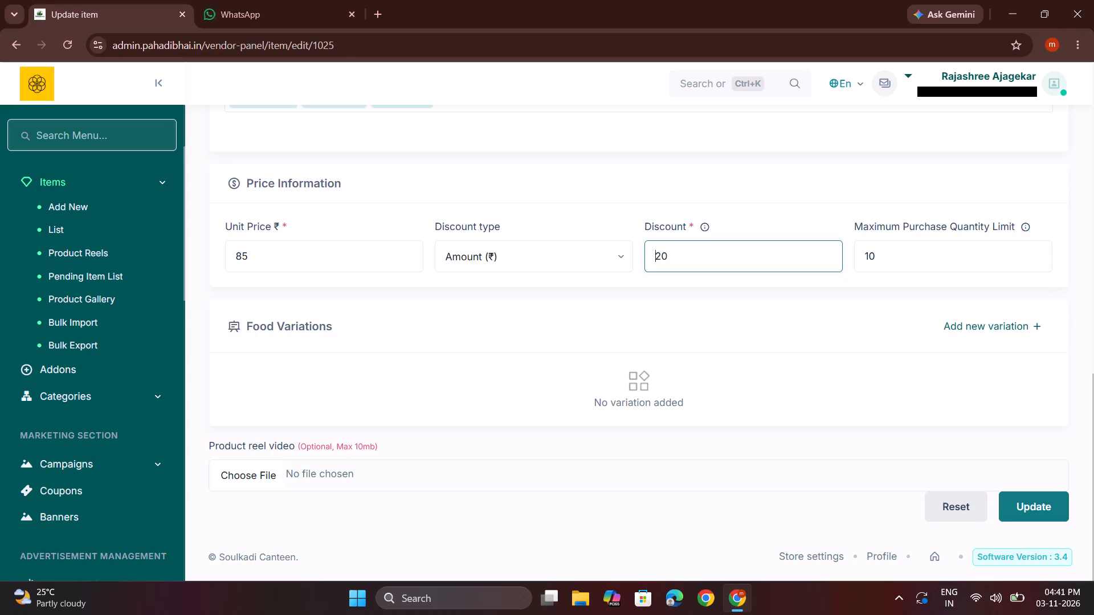
key("Right")
key("BackSpace")
key("1")
left_click(1034, 495)
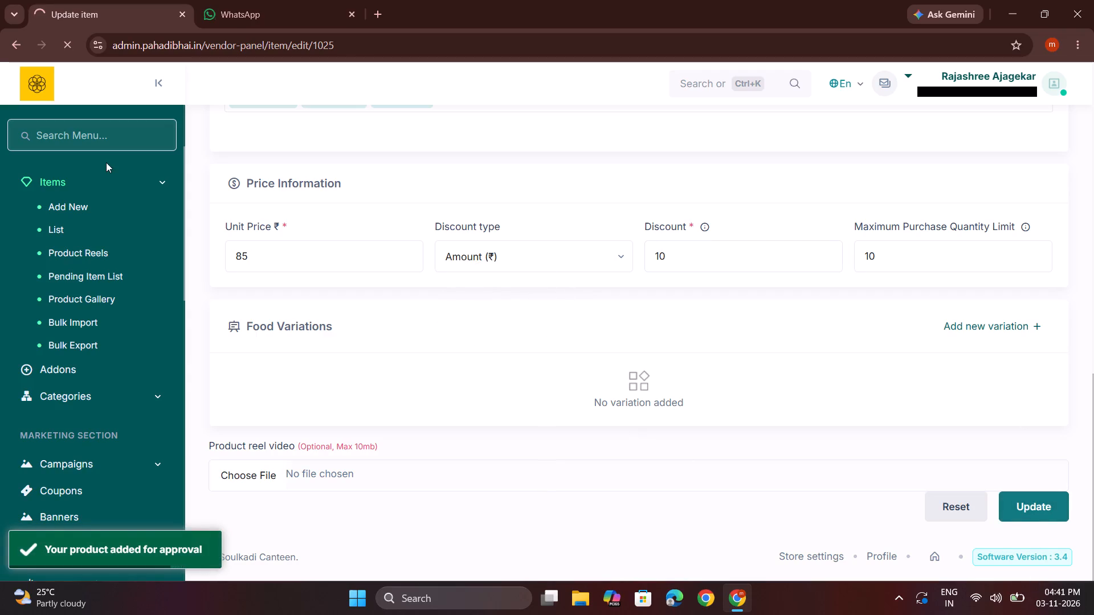
Set the Black Tea item's unit price to ₹65 and submit the update for approval.
left_click(57, 230)
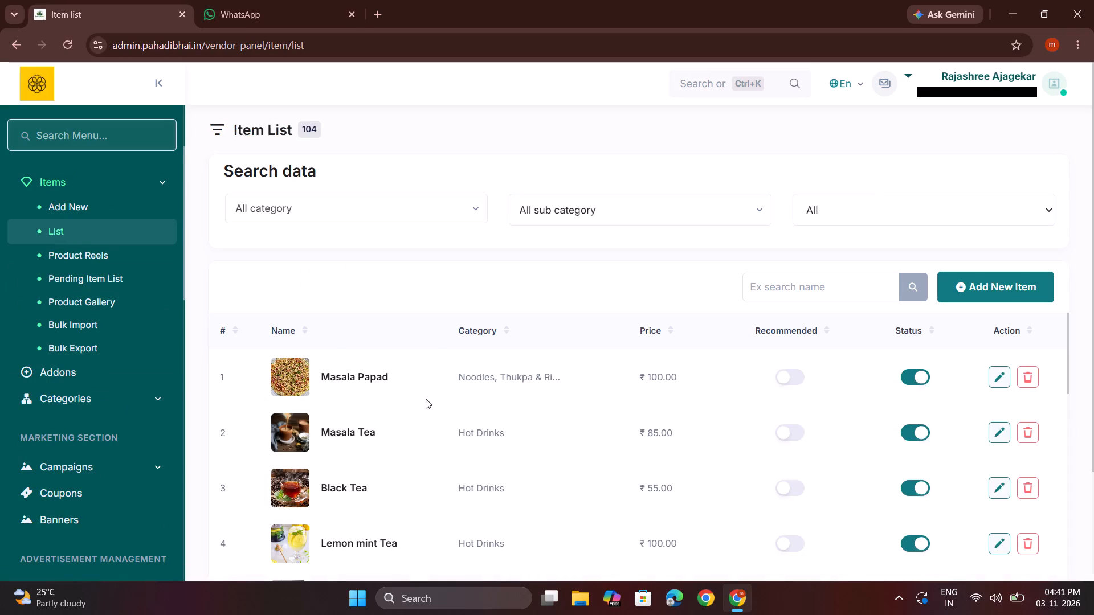
left_click(993, 486)
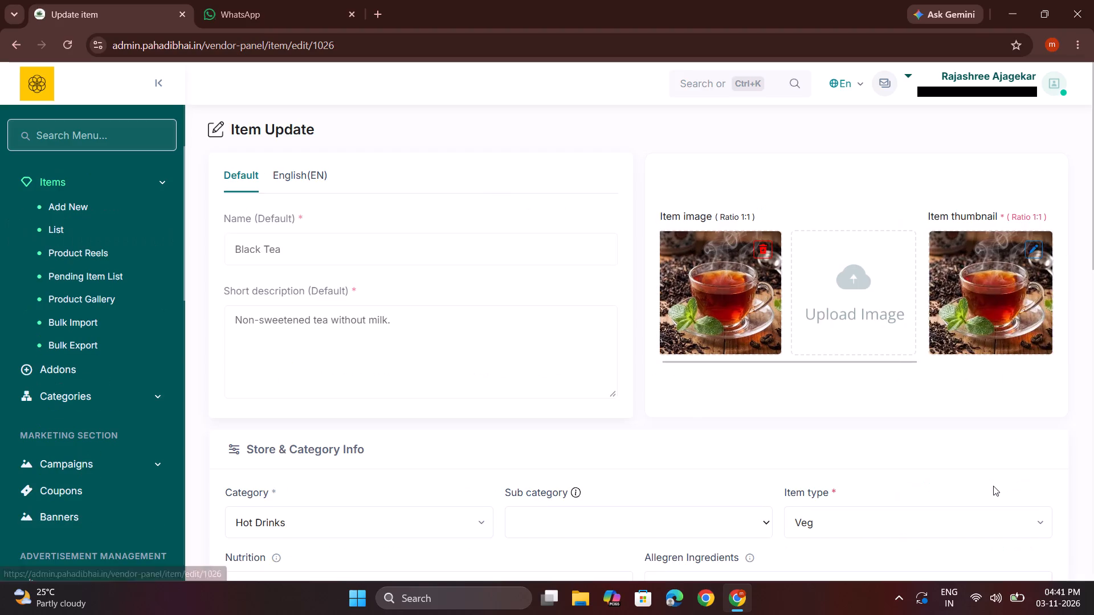
scroll(627, 448, "down", 10)
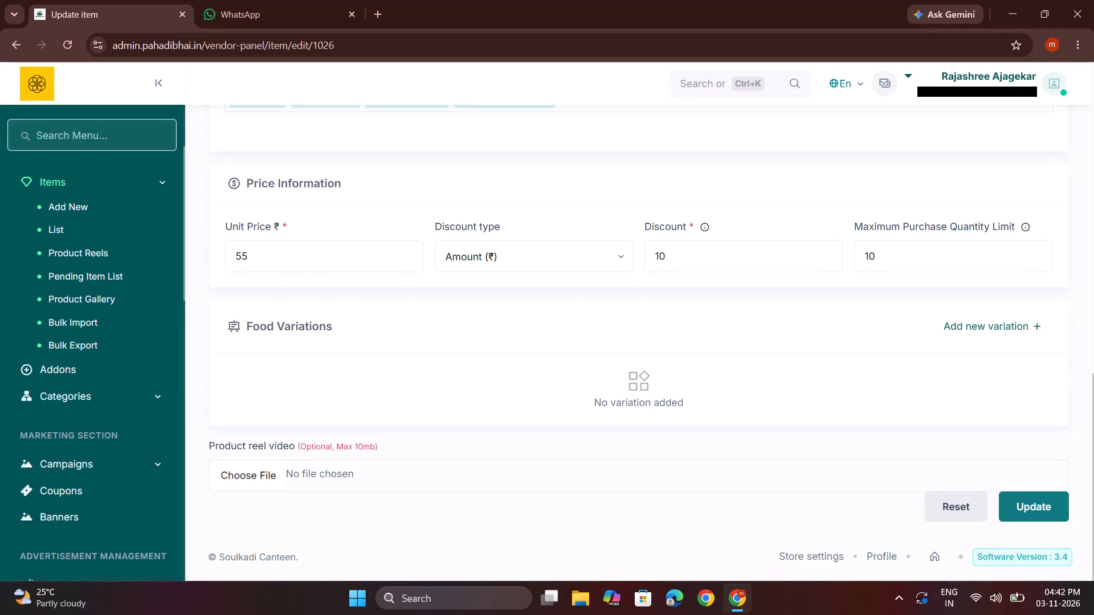
left_click(268, 264)
key("BackSpace")
key("BackSpace")
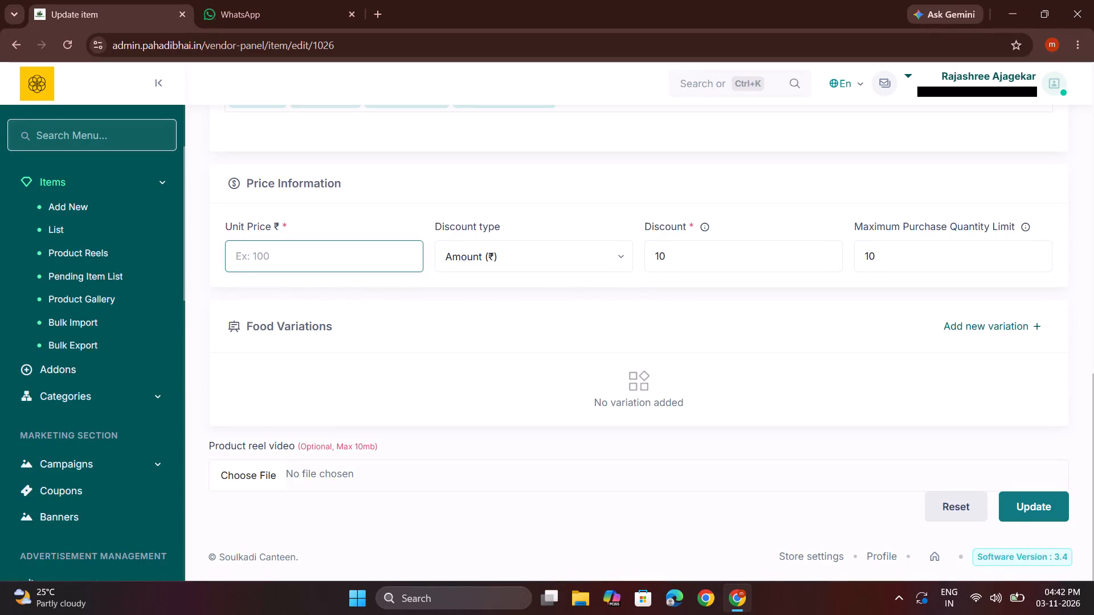
type("65")
left_click(1028, 510)
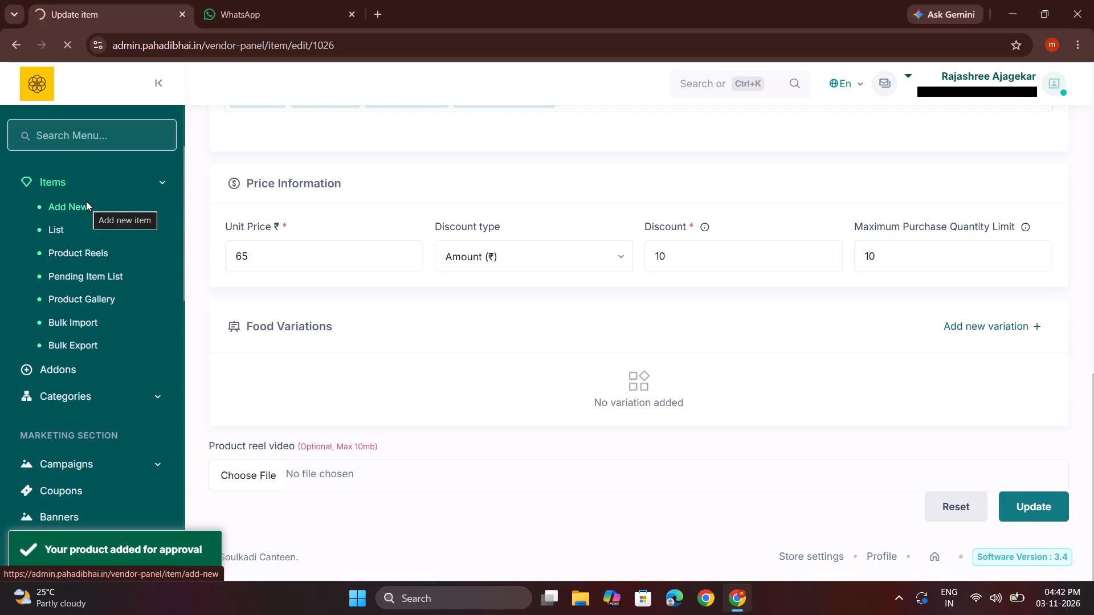
Set the Lemon mint Tea item's unit price to ₹110 and submit the update for approval.
left_click(71, 228)
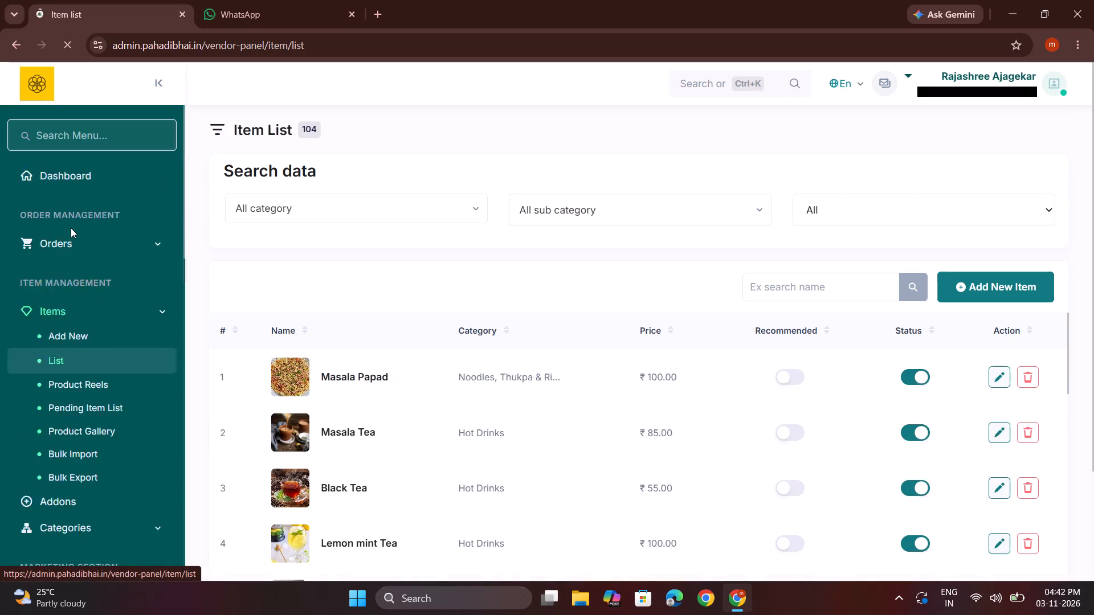
scroll(485, 387, "down", 1)
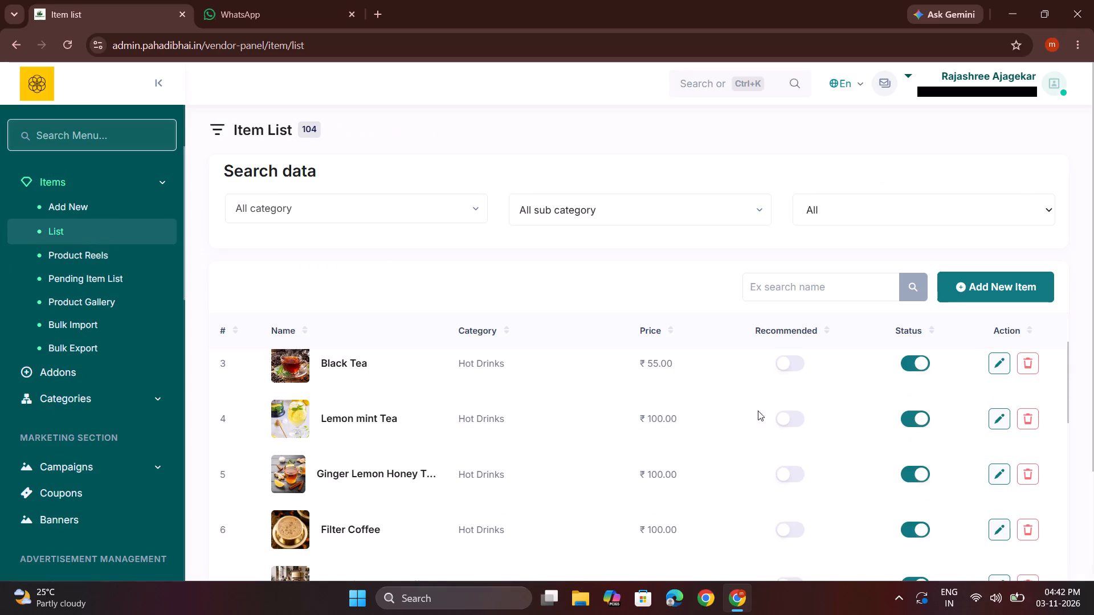
left_click(987, 419)
left_click(1003, 420)
scroll(432, 450, "down", 5)
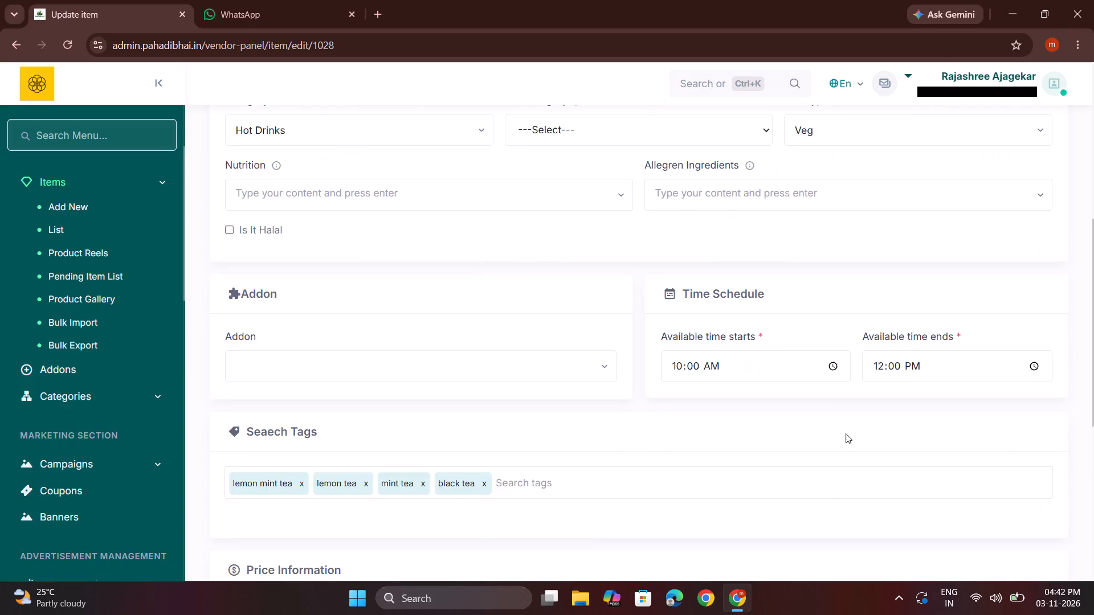
scroll(847, 436, "down", 3)
left_click(335, 315)
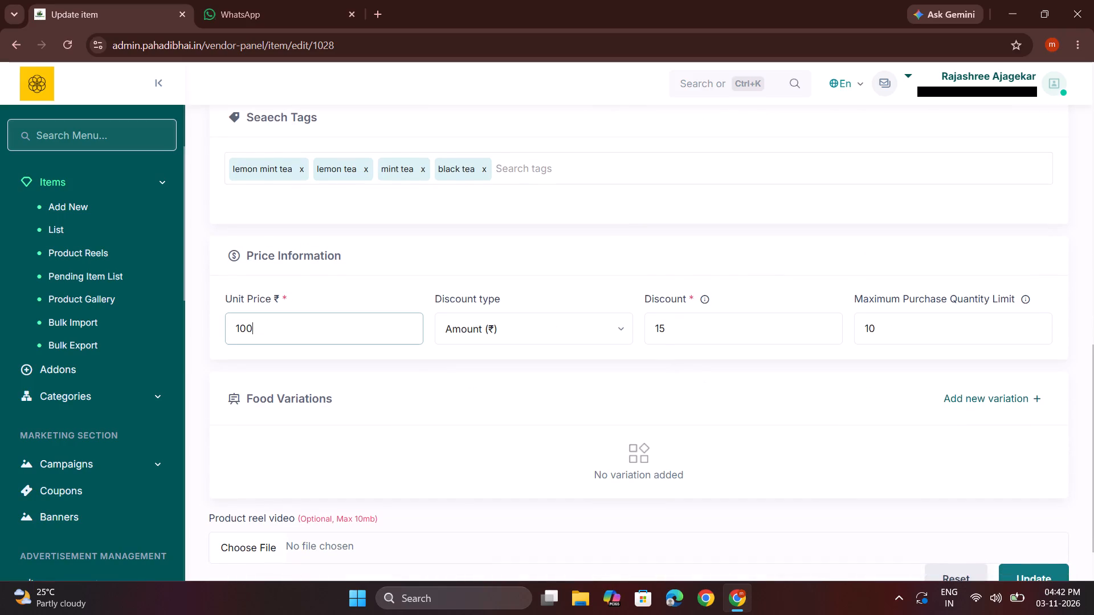
key("BackSpace")
key("BackSpace")
type("10")
scroll(748, 504, "down", 3)
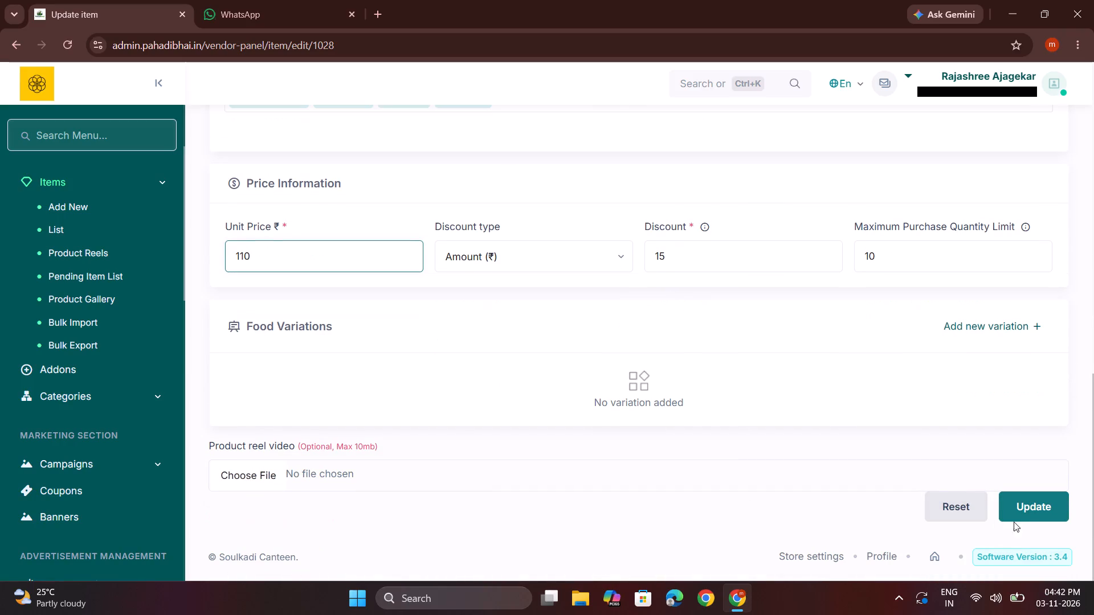
left_click(1028, 505)
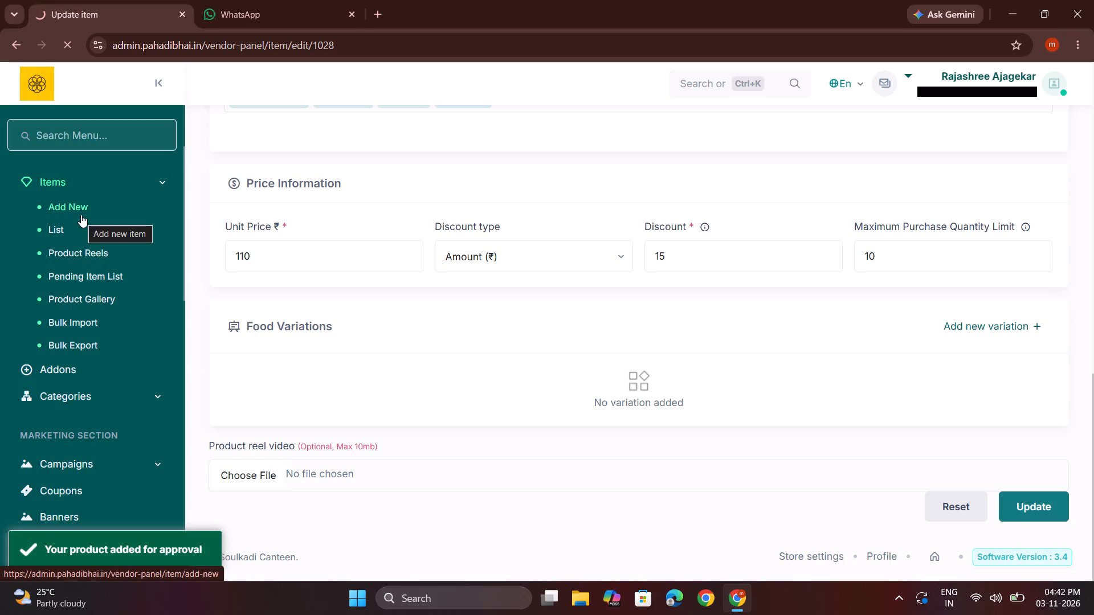
Set the Ginger Lemon Honey Tea item's unit price to ₹110 and submit the update for approval.
left_click(51, 232)
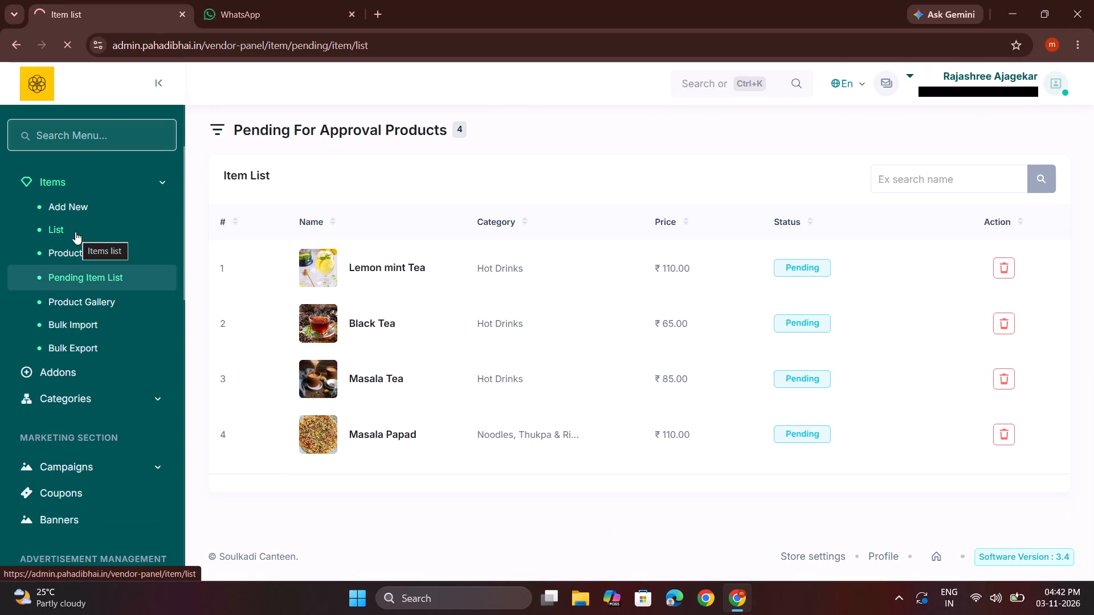
left_click(75, 232)
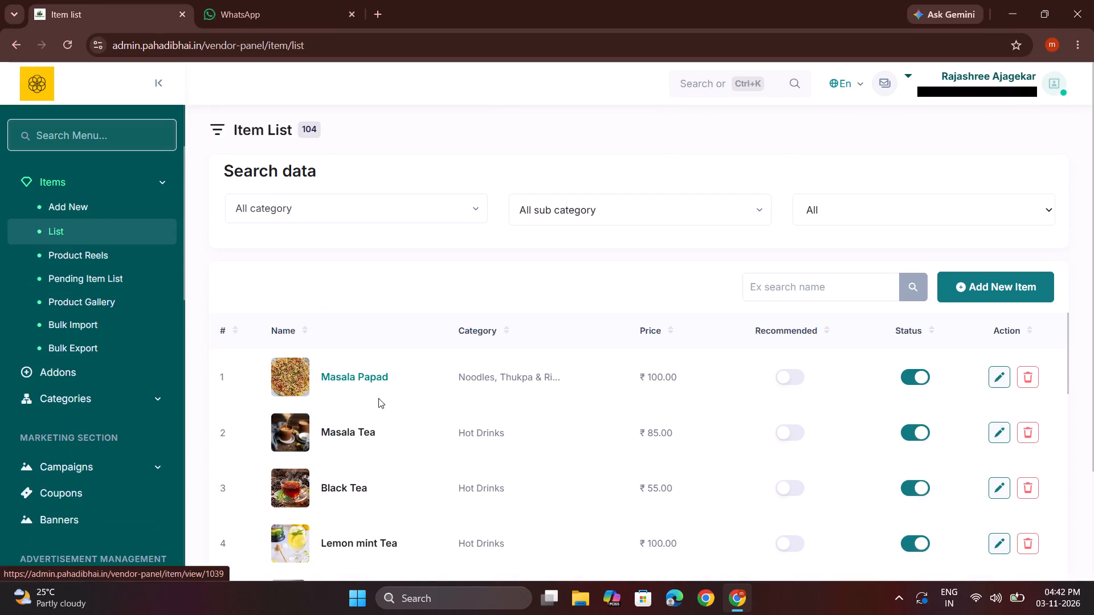
scroll(378, 398, "down", 2)
scroll(378, 398, "up", 1)
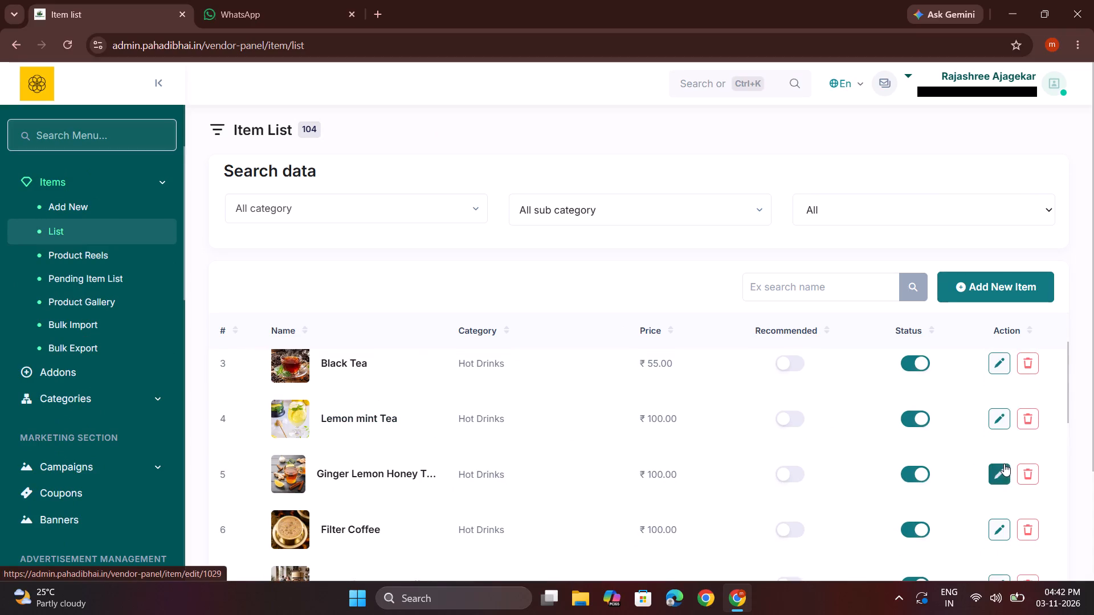
left_click(1000, 467)
scroll(717, 516, "down", 8)
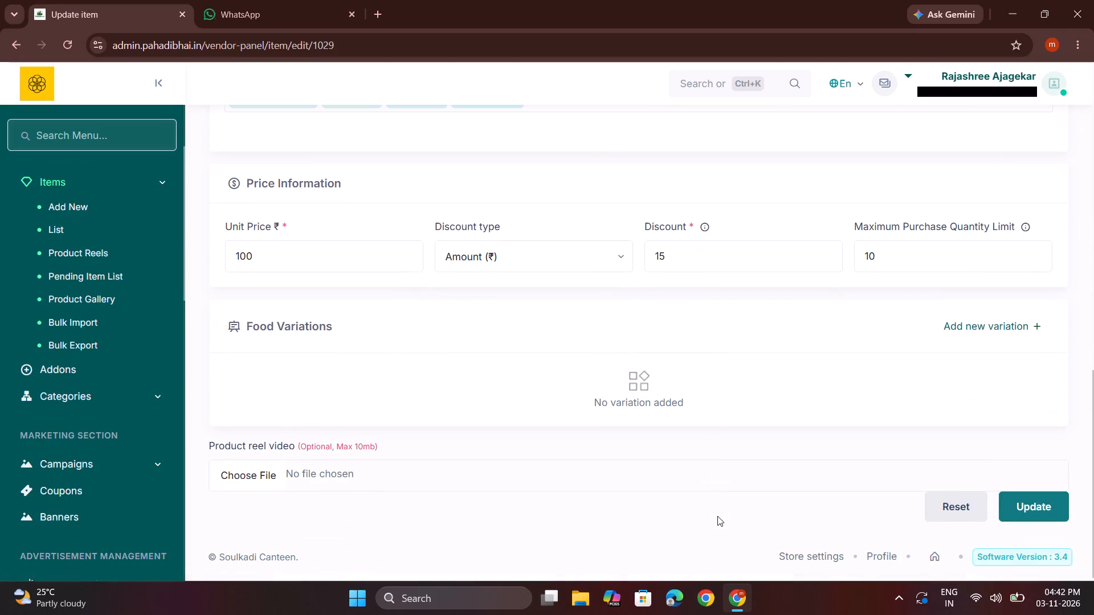
left_click(328, 266)
key("Left")
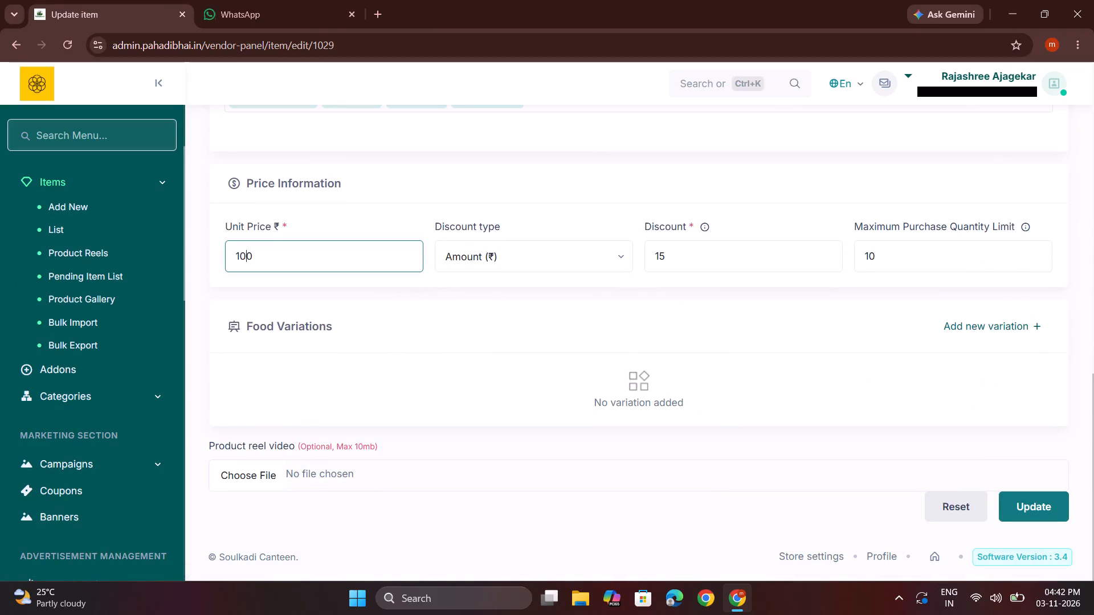
key("BackSpace")
key("1")
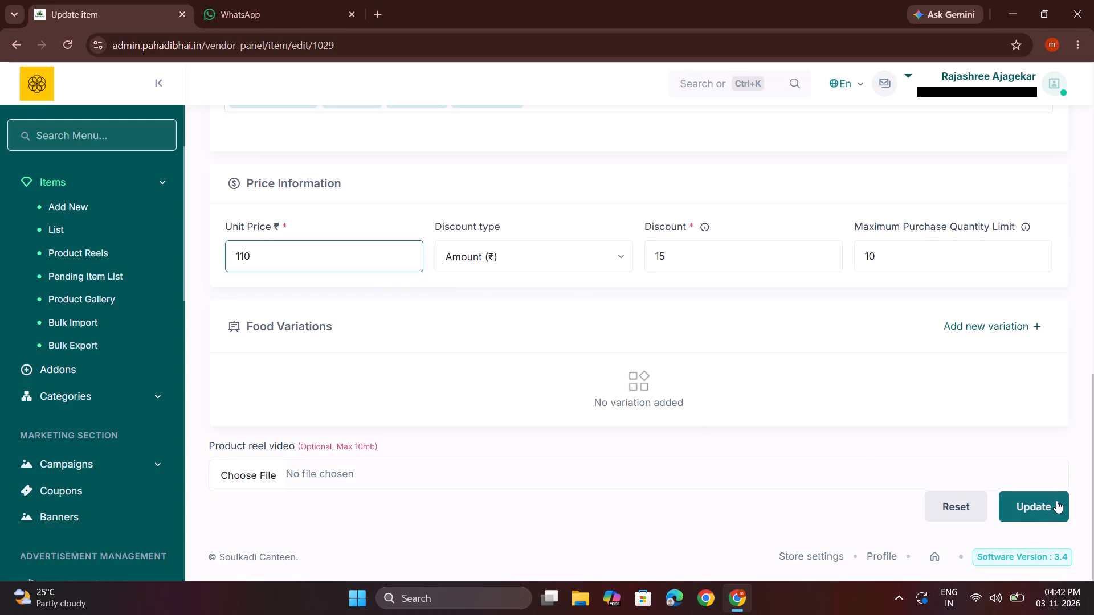
left_click(1056, 501)
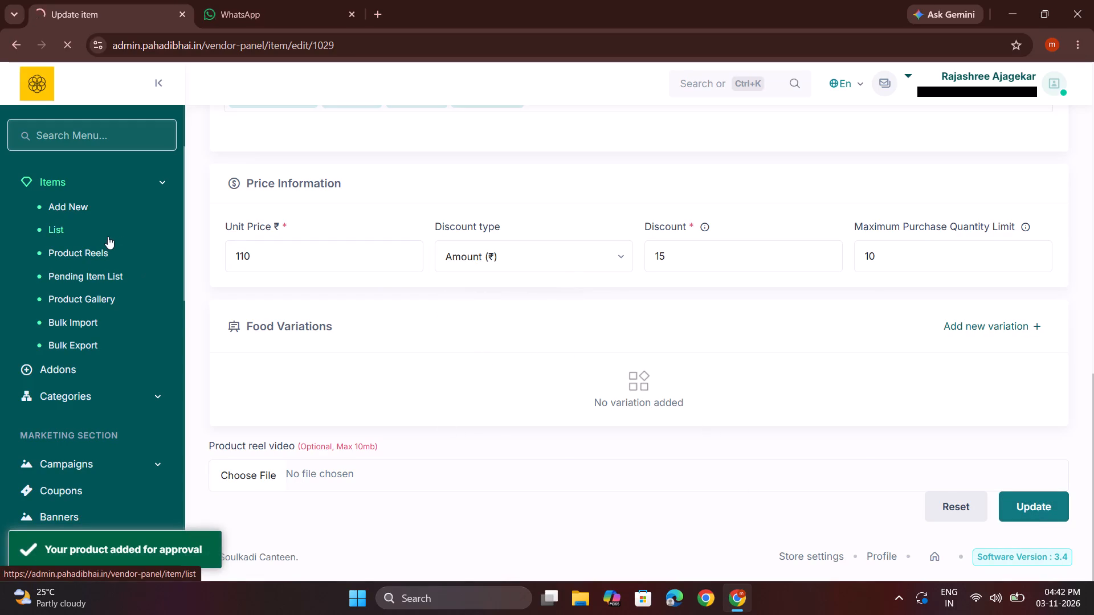
Set the Filter Coffee item's unit price to ₹110 and submit the update for approval.
left_click(74, 227)
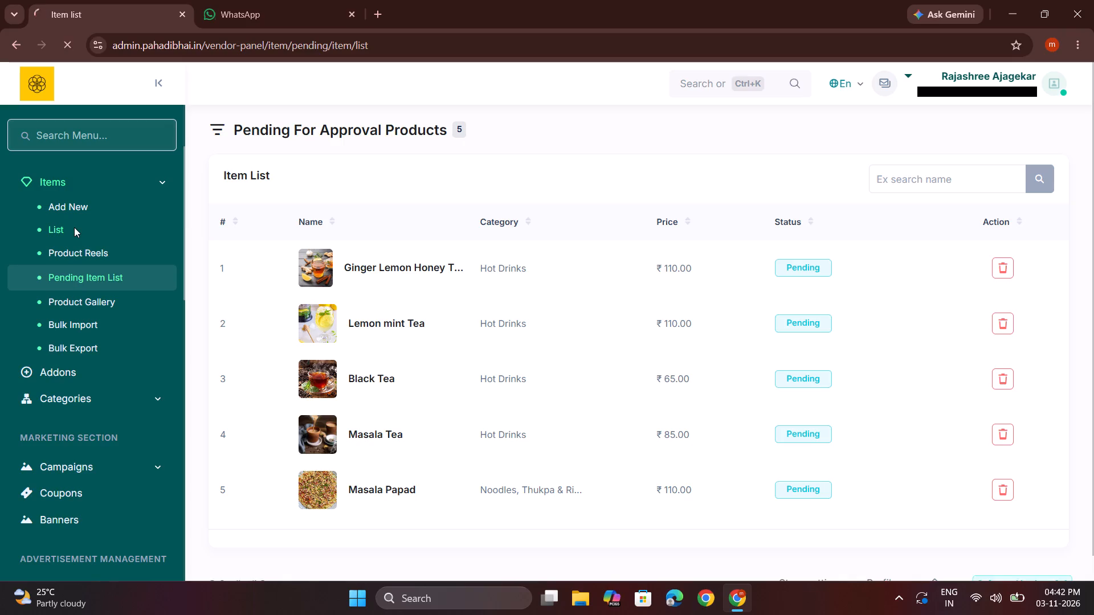
scroll(416, 421, "down", 1)
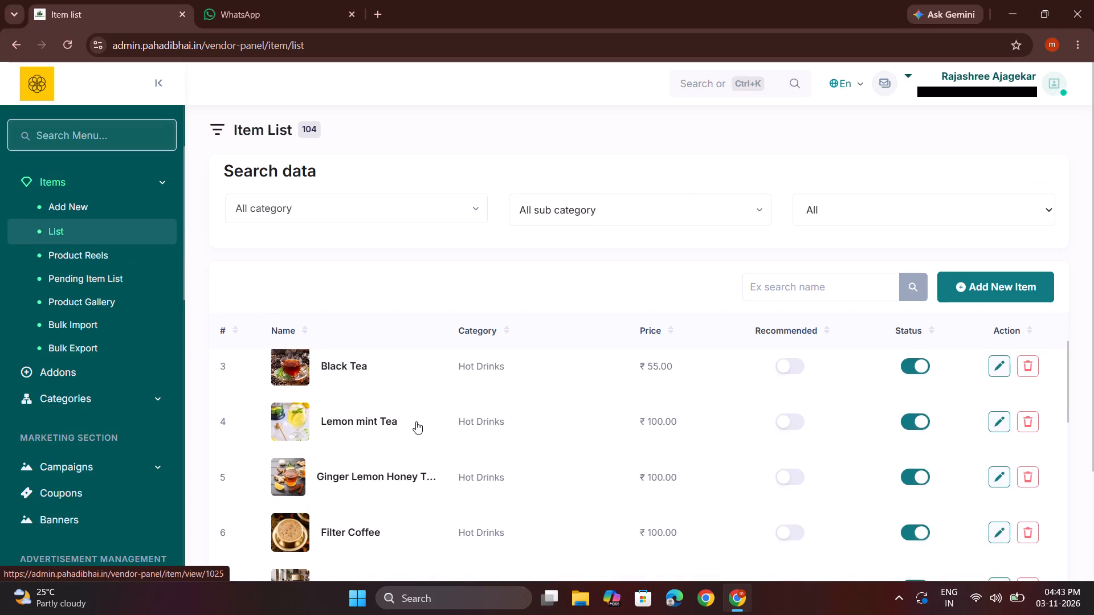
scroll(416, 421, "down", 1)
scroll(750, 517, "down", 1)
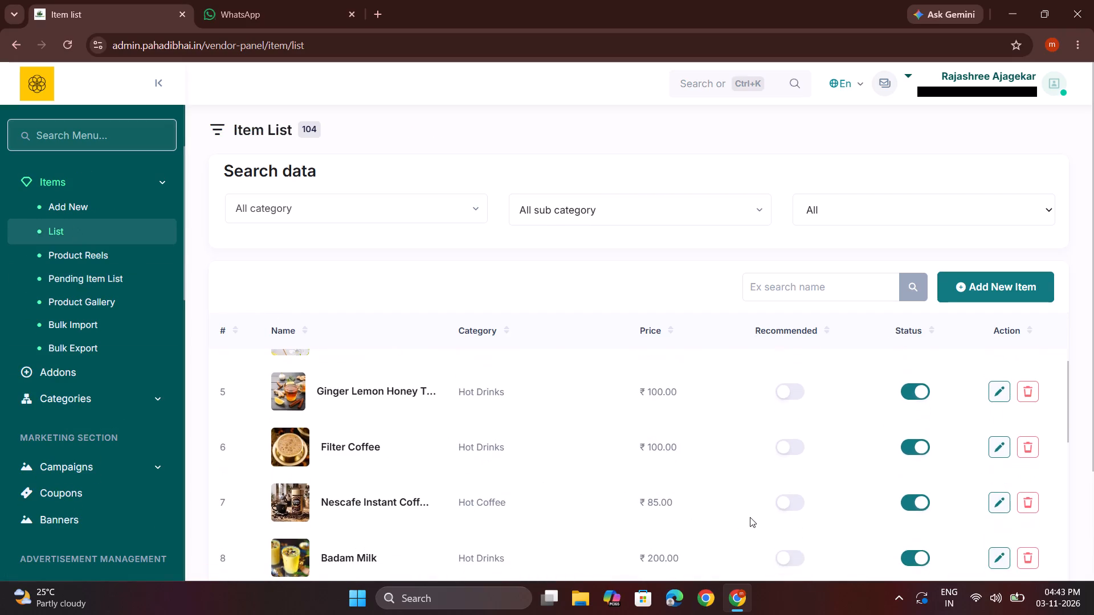
left_click(1001, 454)
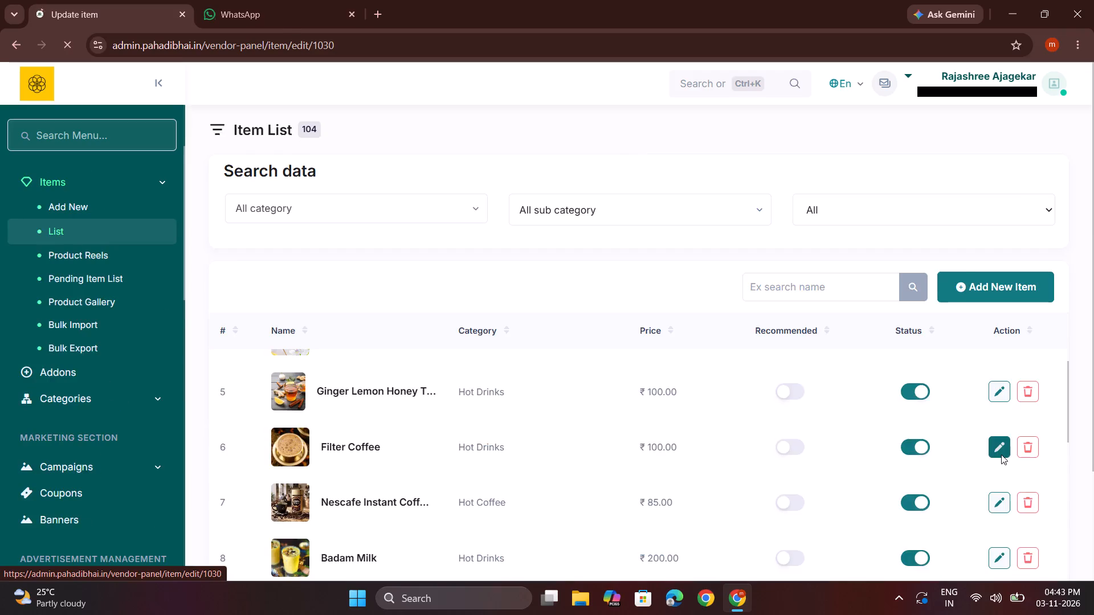
scroll(666, 443, "down", 6)
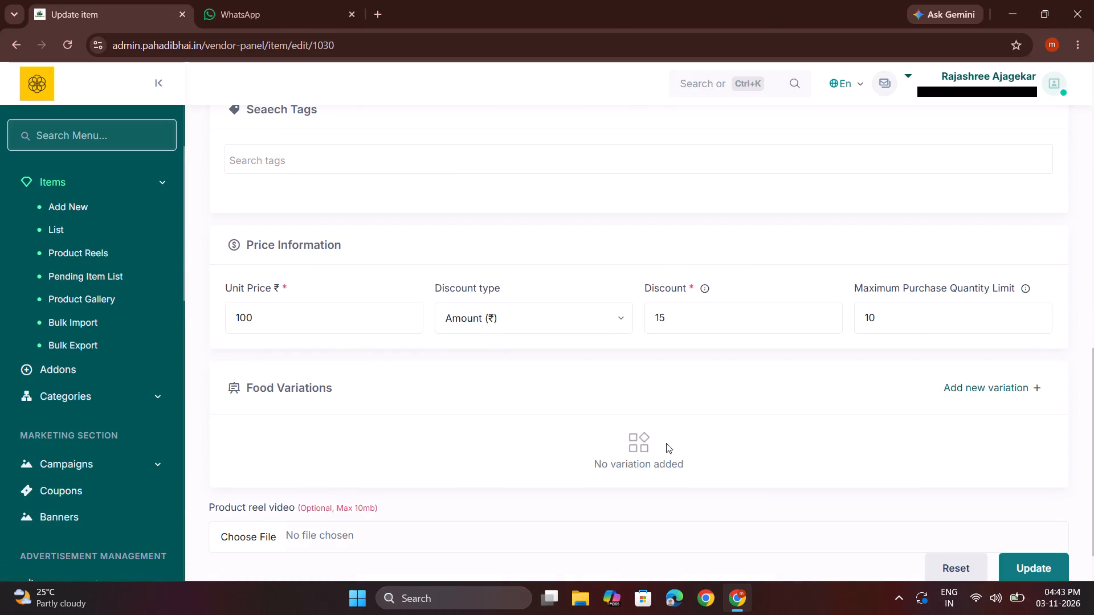
left_click(329, 313)
key("Left")
key("BackSpace")
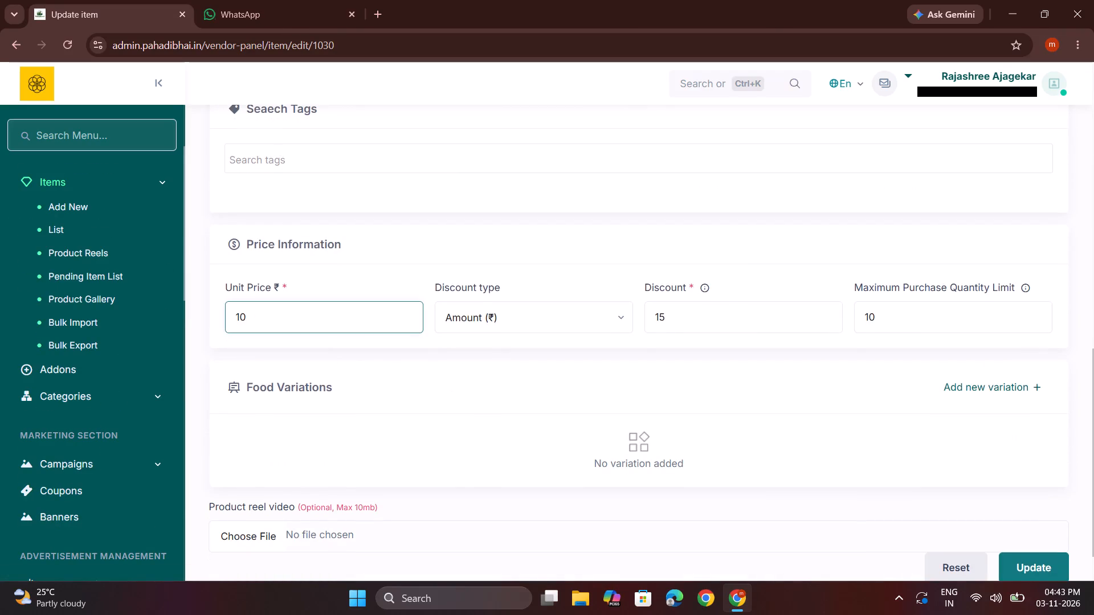
key("1")
left_click(1034, 566)
scroll(839, 356, "up", 8)
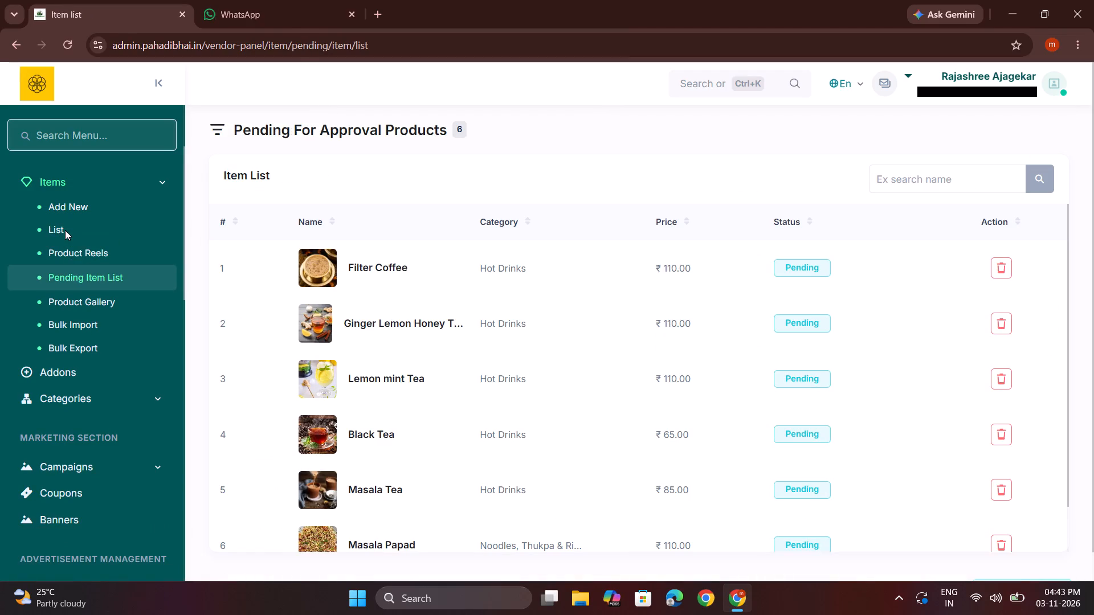
Set the Nescafe Instant Coffee item's discount amount to ₹10 and submit the update for approval.
left_click(65, 230)
scroll(586, 309, "down", 11)
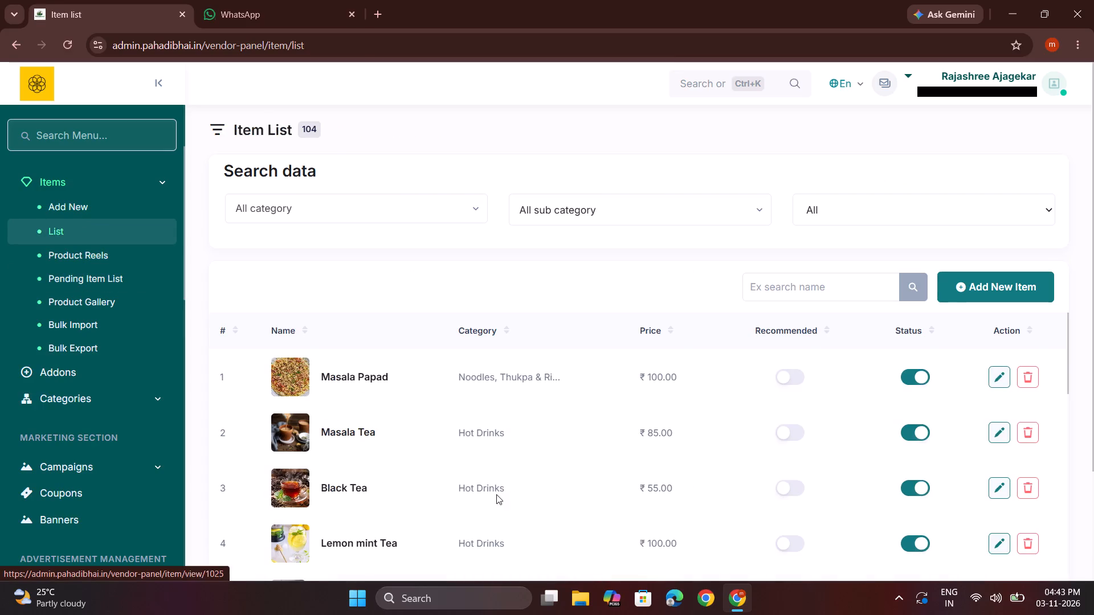
scroll(496, 494, "down", 3)
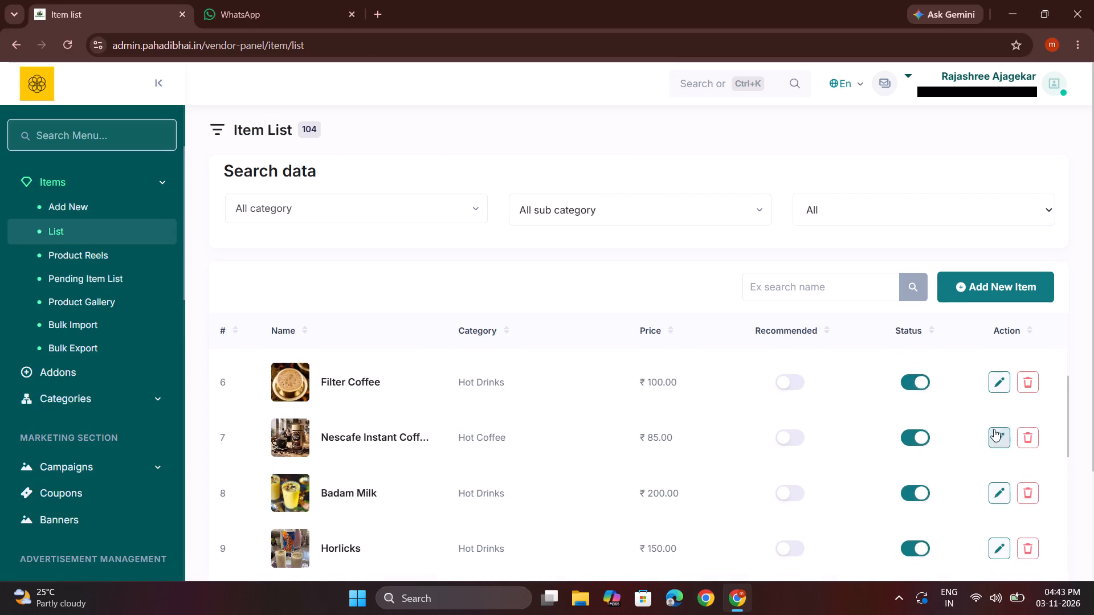
left_click(994, 428)
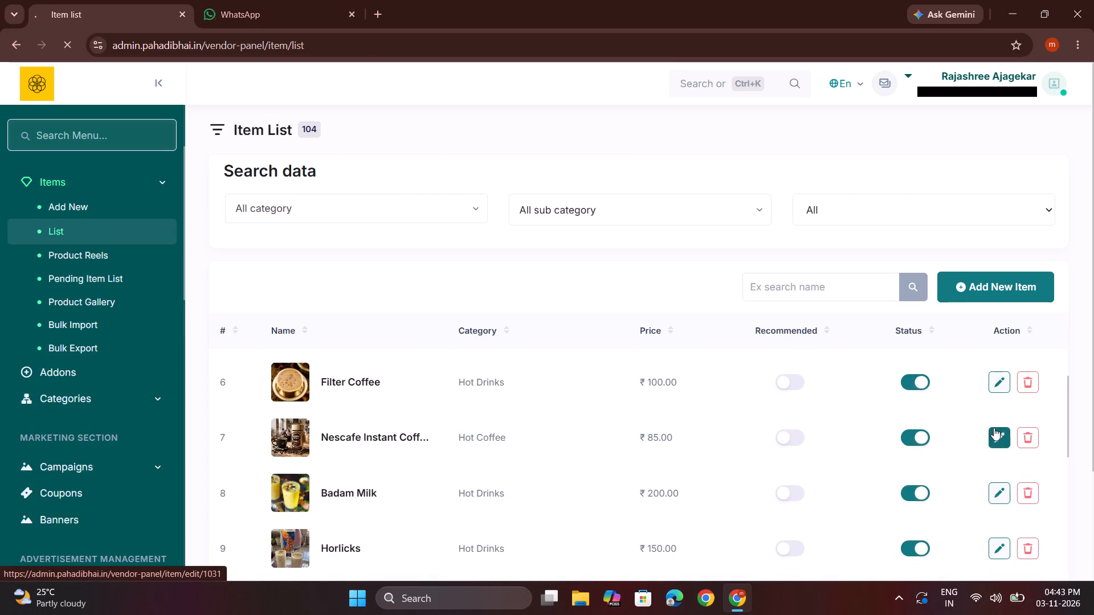
scroll(920, 304, "down", 10)
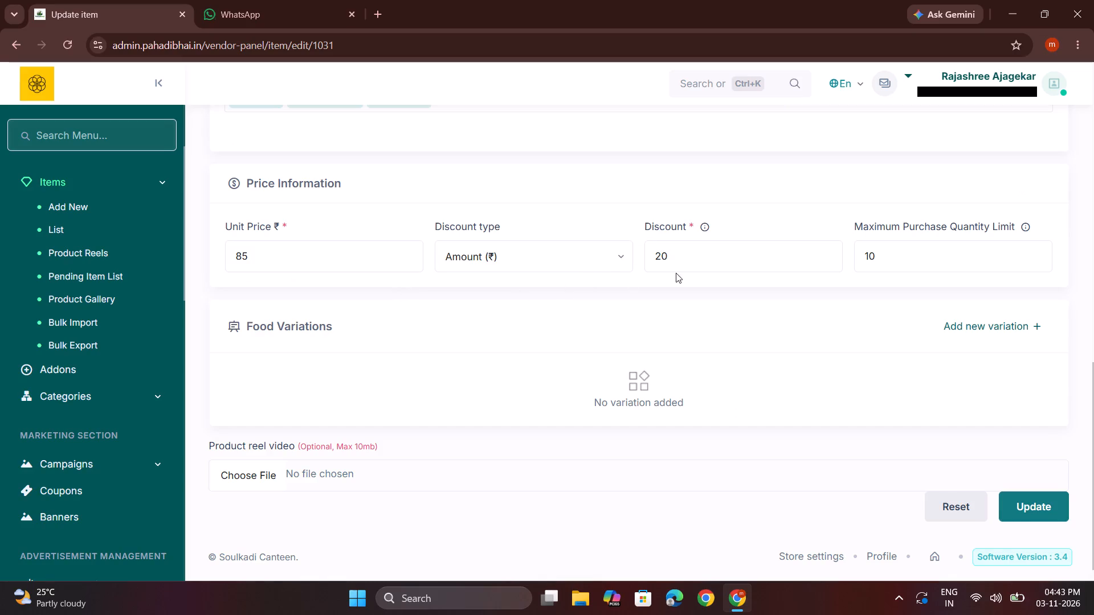
left_click(648, 249)
key("Right")
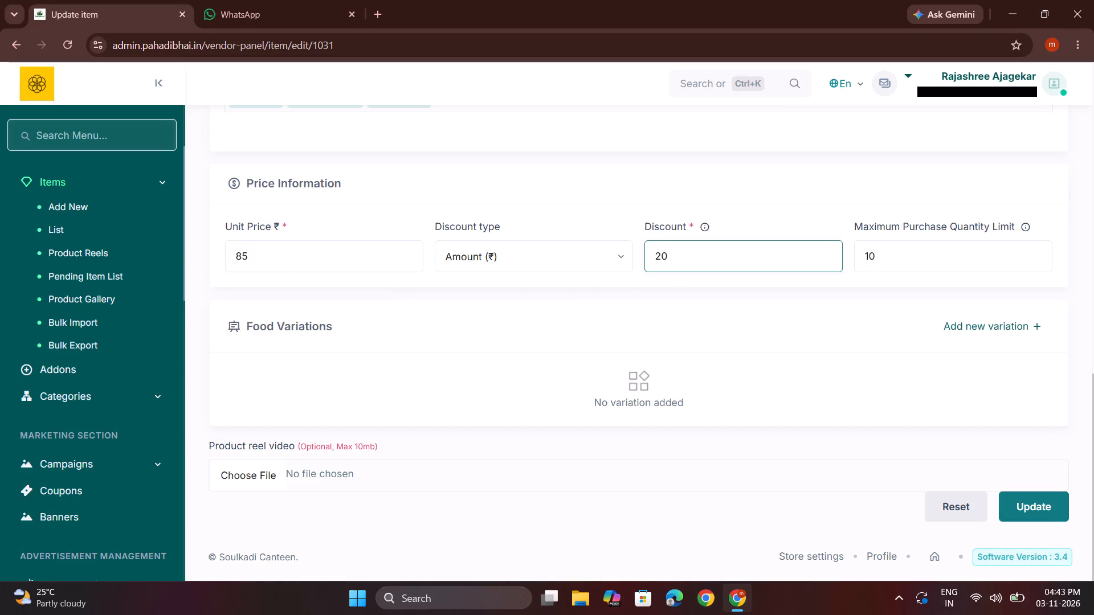
key("BackSpace")
key("1")
left_click(1035, 507)
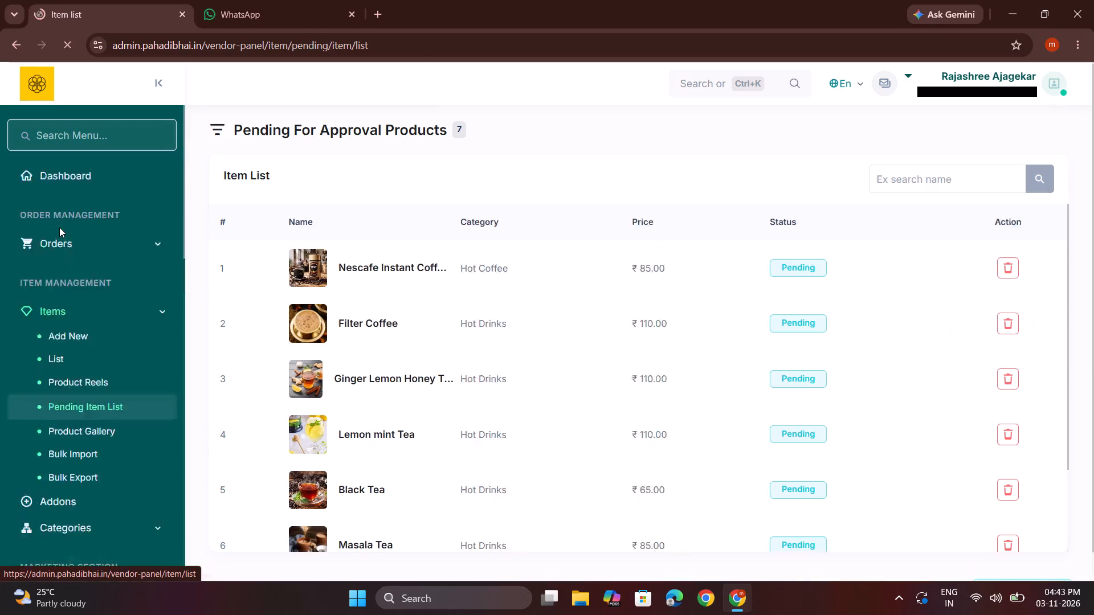
Set the Badam Milk item's unit price to ₹210 and submit the update for approval.
left_click(59, 227)
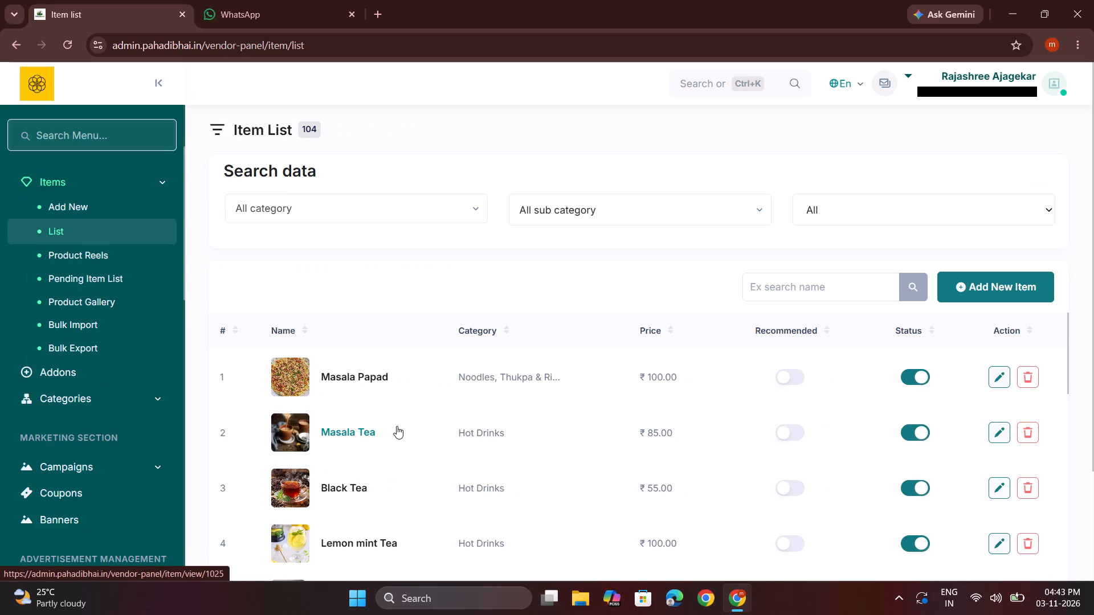
scroll(397, 426, "down", 3)
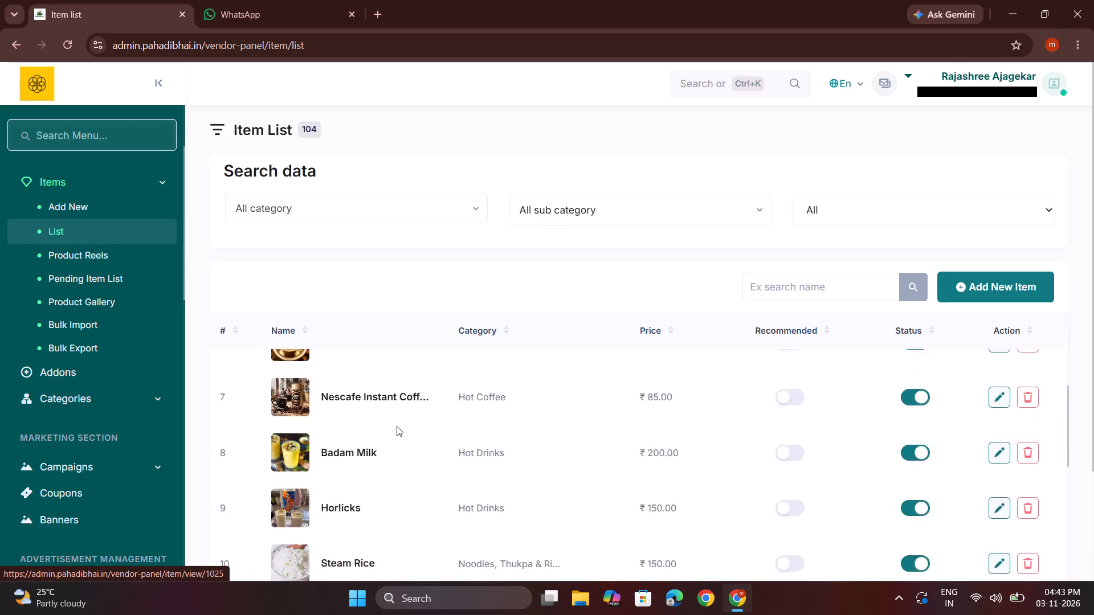
left_click(993, 457)
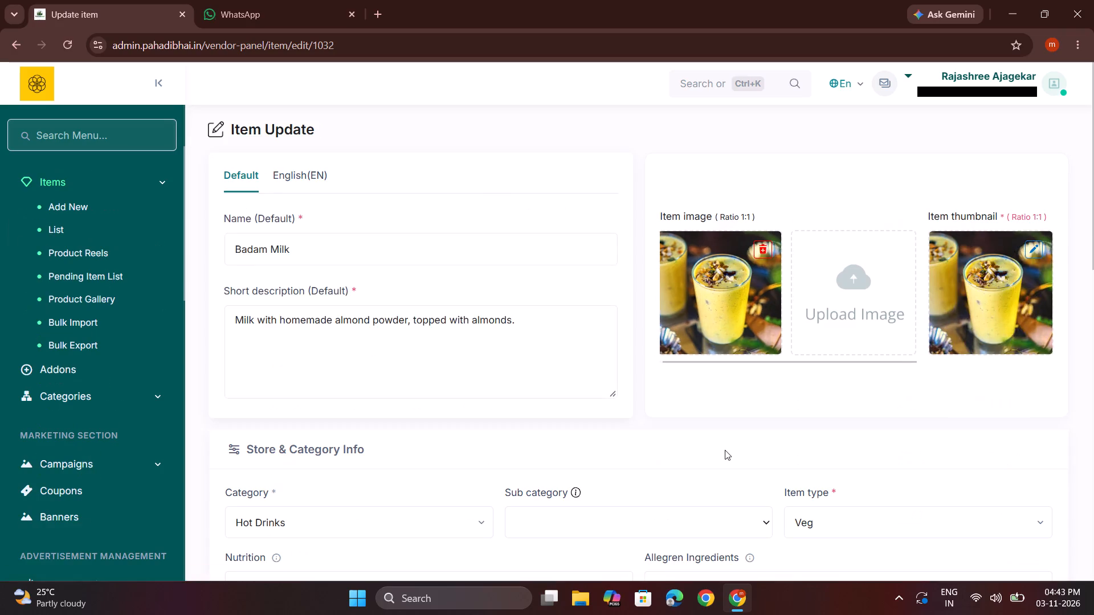
scroll(725, 450, "down", 8)
left_click(303, 259)
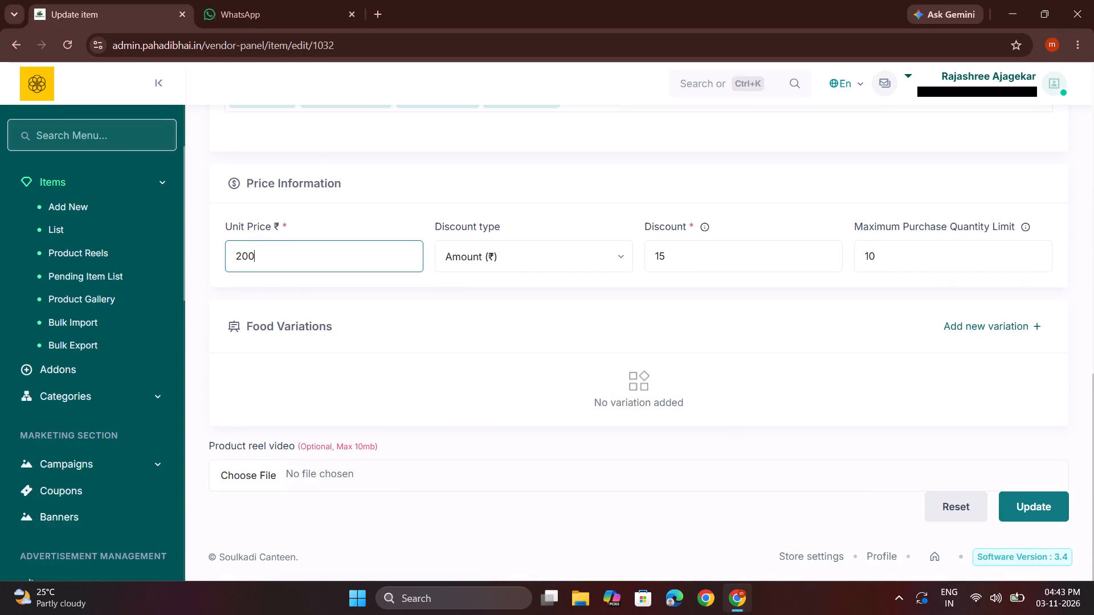
key("Left")
key("BackSpace")
key("1")
left_click(1033, 512)
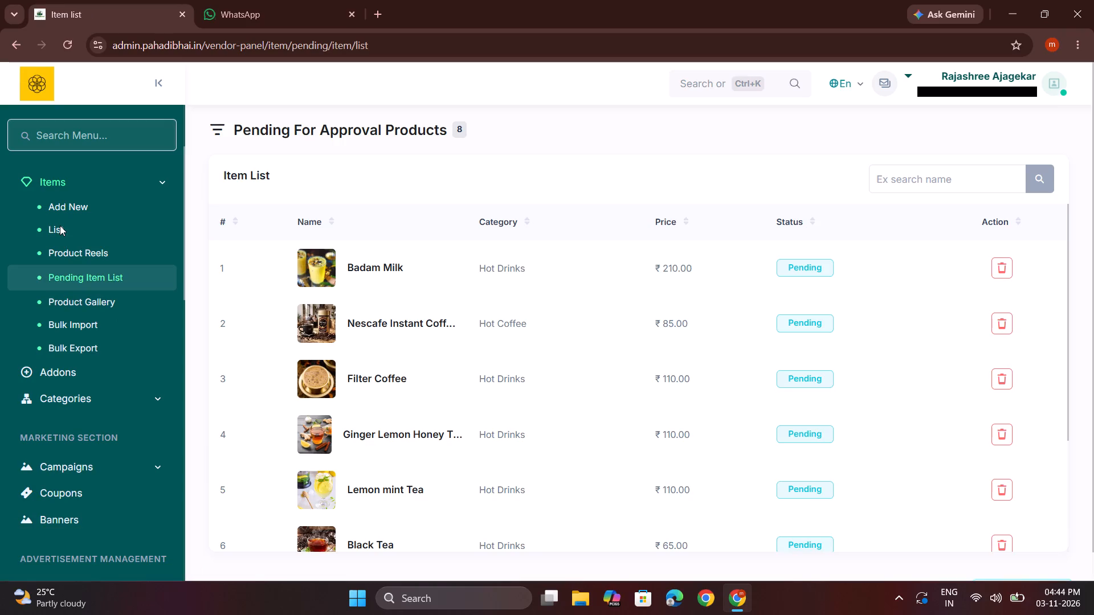
Set the Horlicks item's discount amount to ₹15 and submit the update for approval.
left_click(60, 225)
scroll(402, 350, "down", 8)
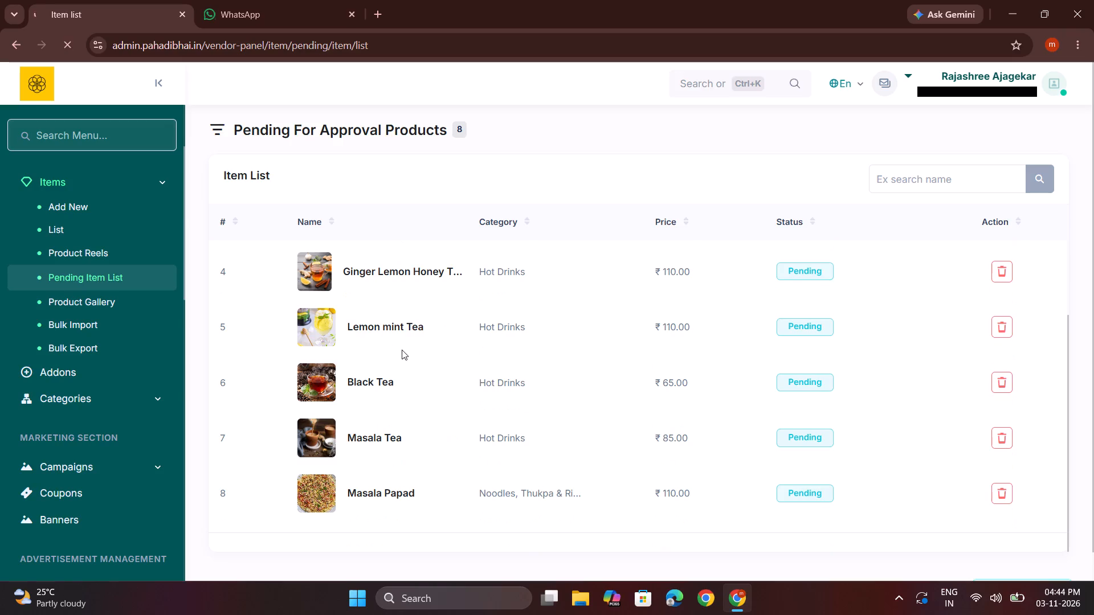
scroll(343, 490, "down", 1)
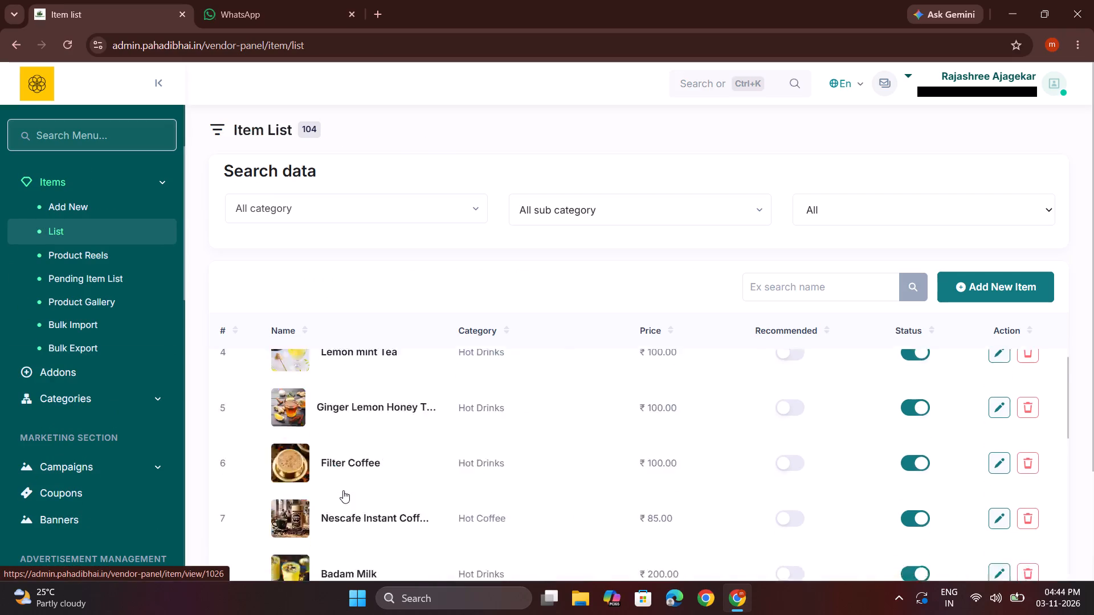
scroll(343, 490, "down", 2)
scroll(473, 512, "down", 1)
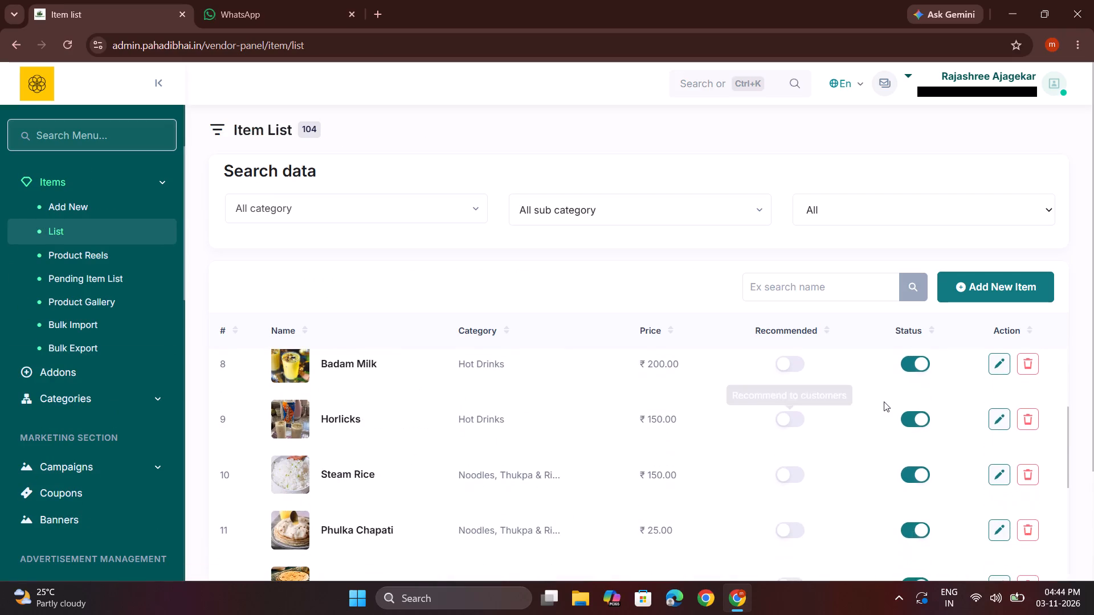
left_click(1000, 427)
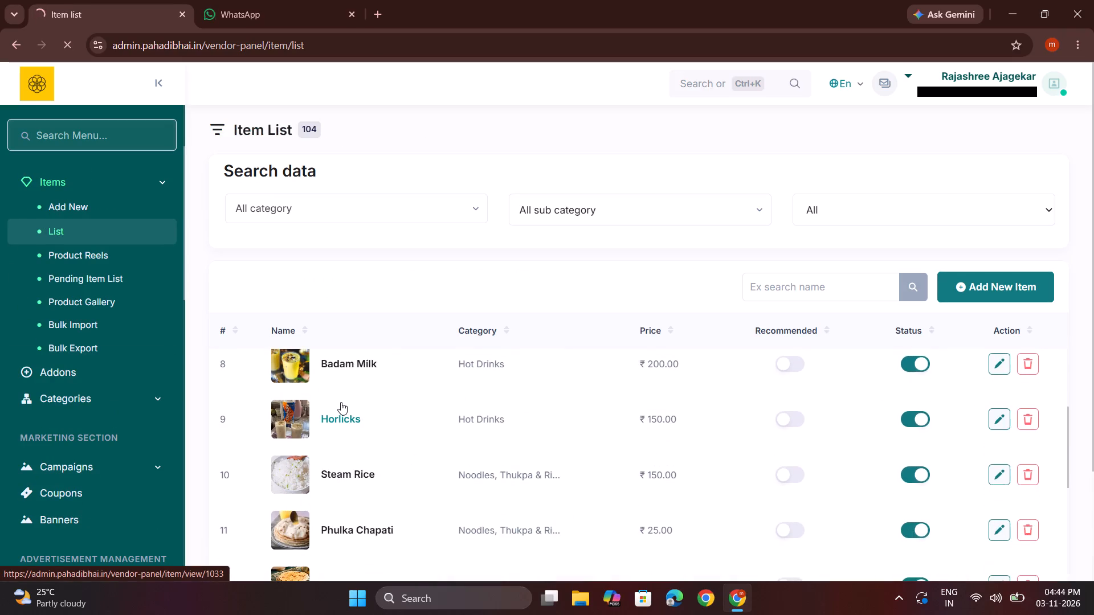
scroll(262, 485, "down", 5)
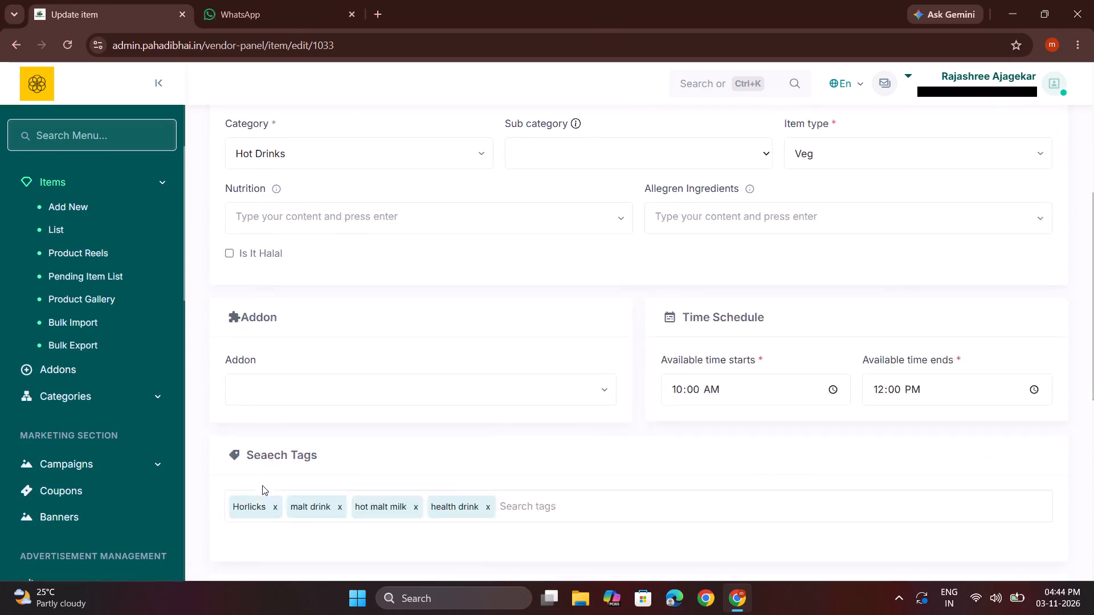
scroll(262, 485, "down", 2)
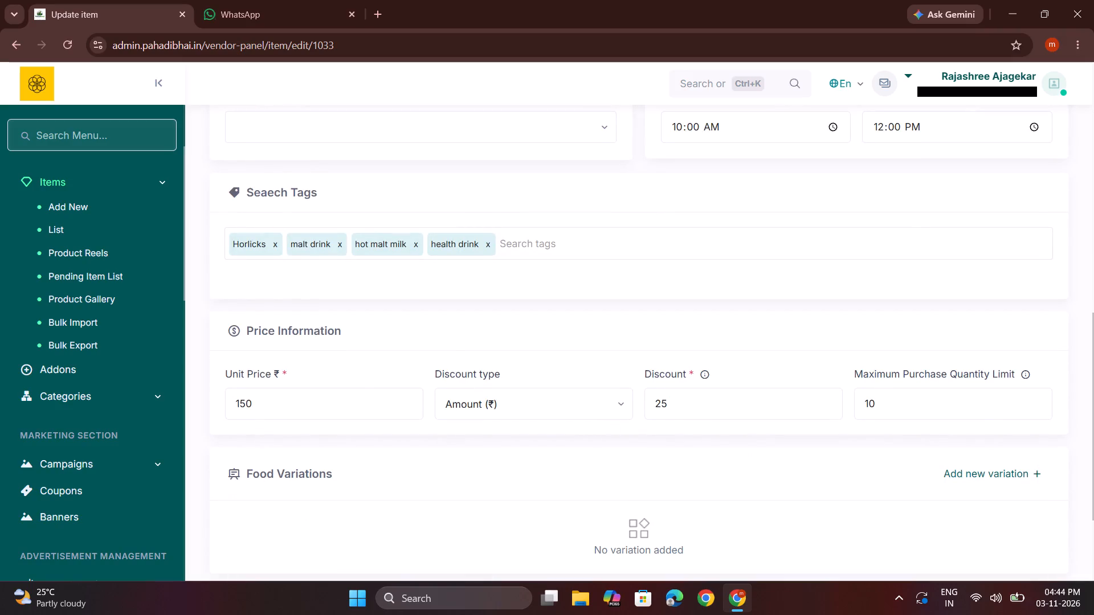
left_click(654, 404)
key("Right")
key("BackSpace")
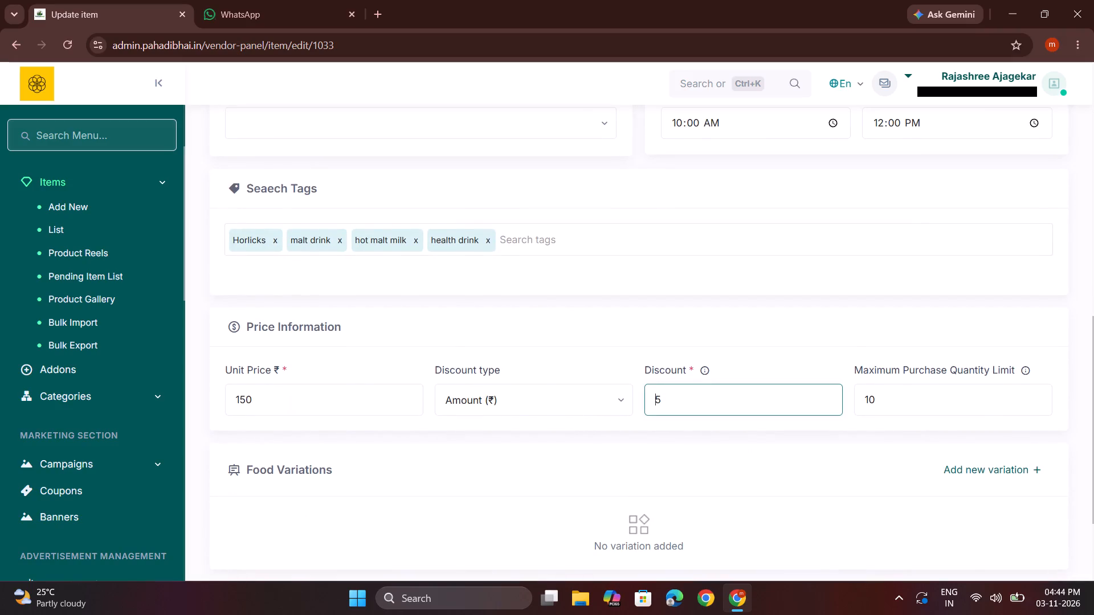
key("1")
scroll(807, 534, "down", 8)
left_click(1043, 505)
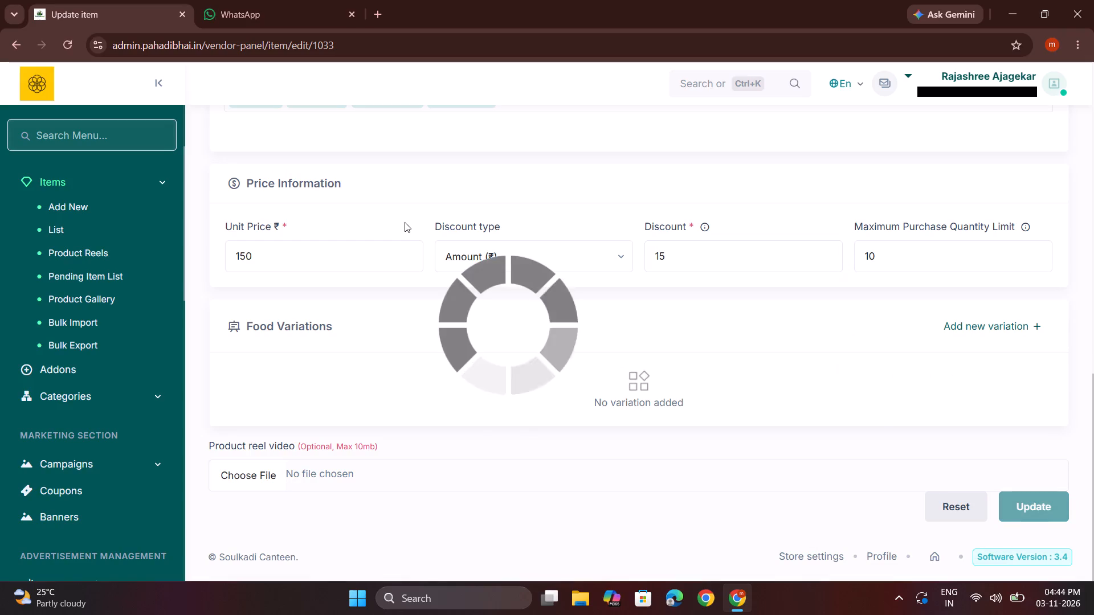
Set the Steam Rice item's discount amount to ₹15 and submit the update for approval.
left_click(55, 224)
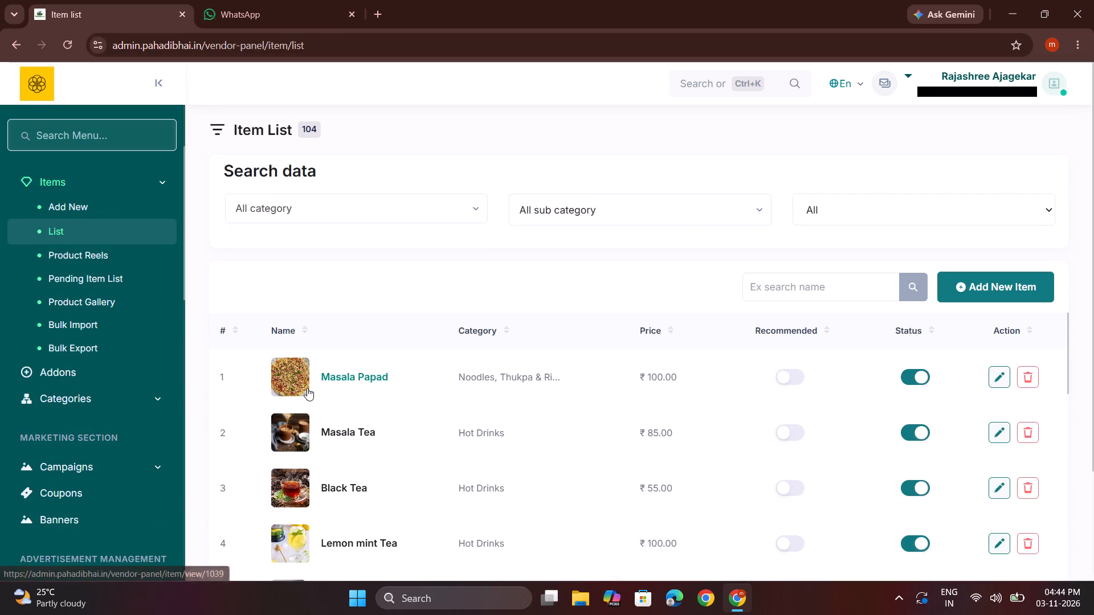
scroll(307, 388, "down", 5)
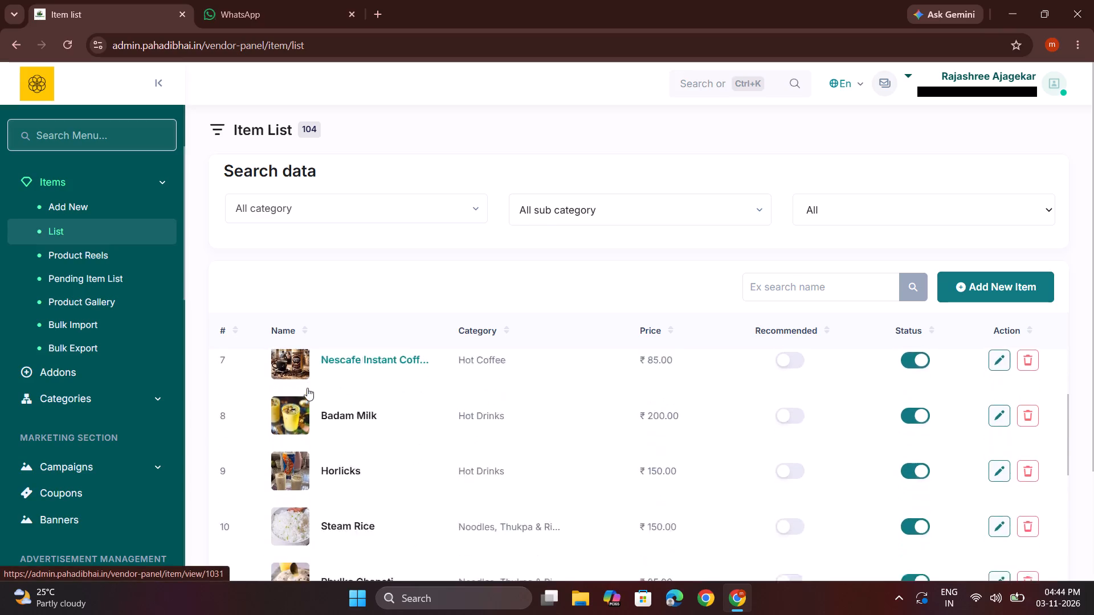
scroll(307, 388, "down", 1)
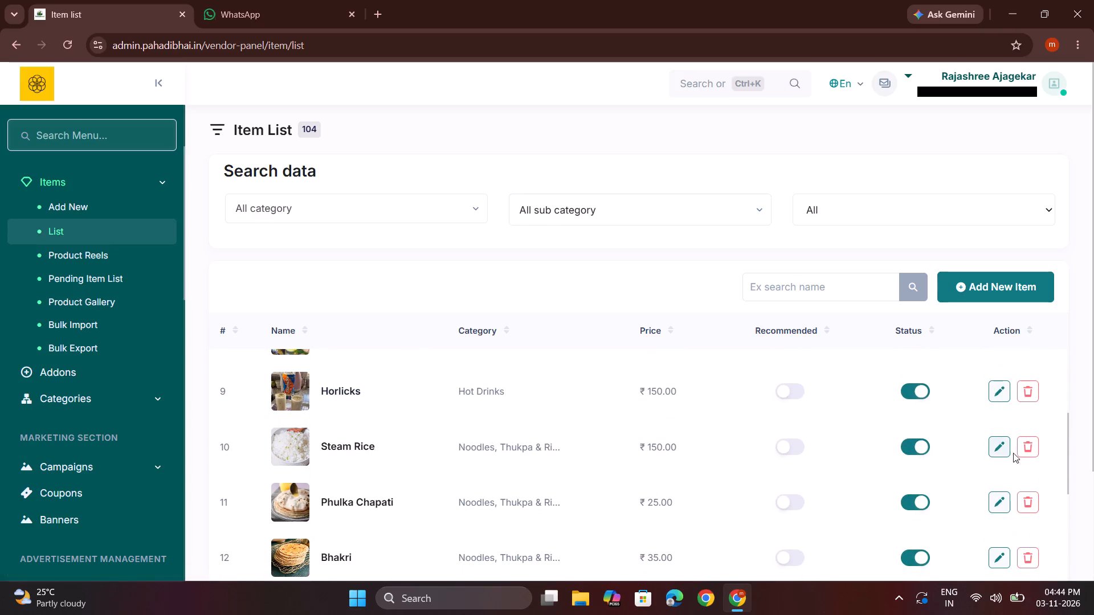
left_click(1003, 451)
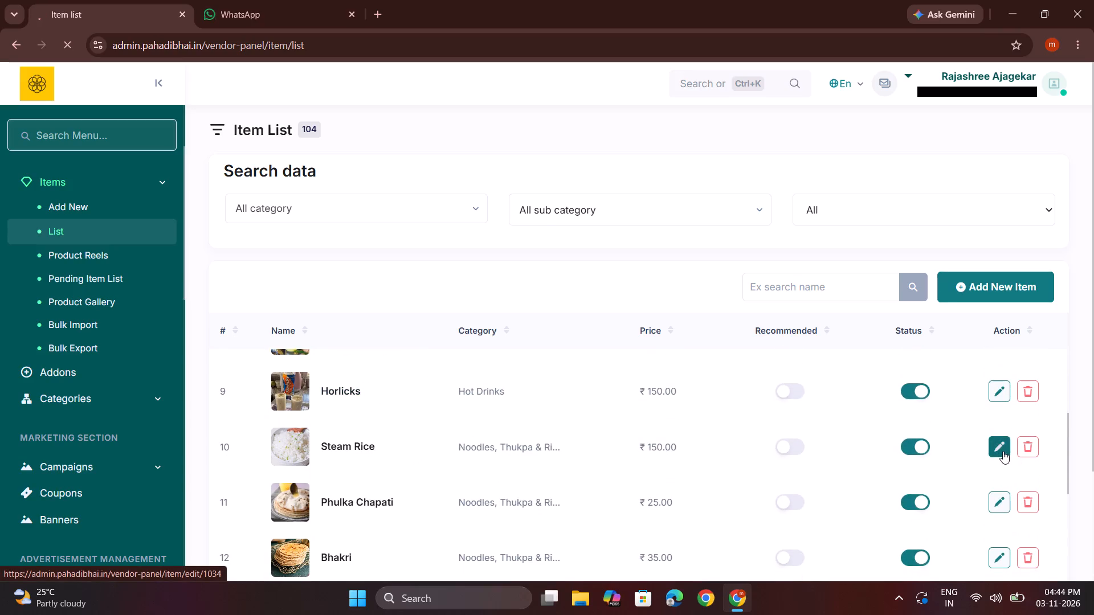
scroll(712, 459, "down", 9)
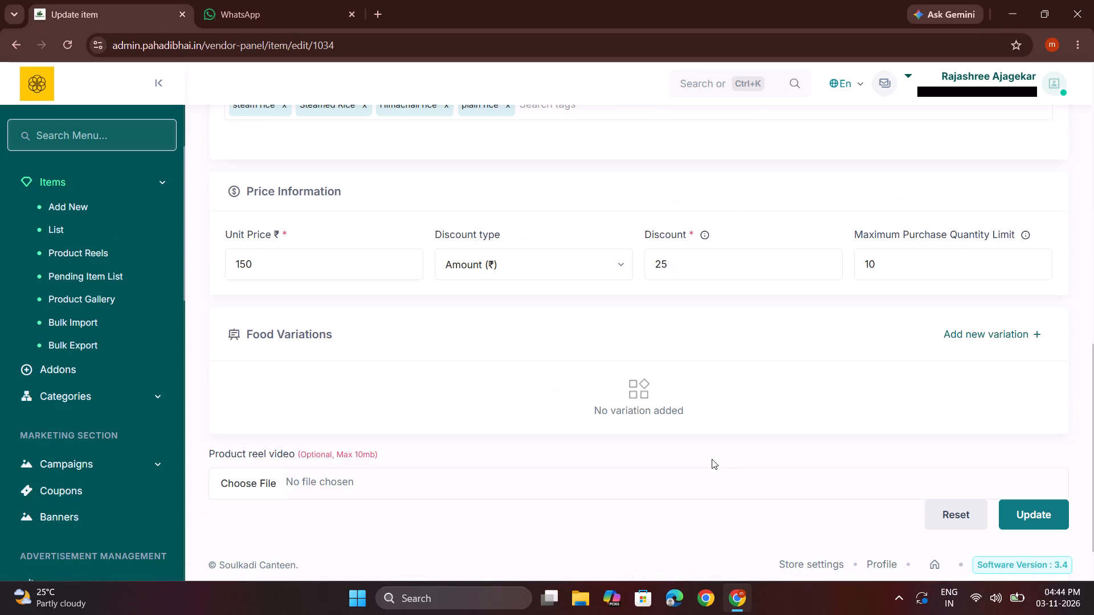
left_click(657, 259)
key("Right")
key("BackSpace")
key("1")
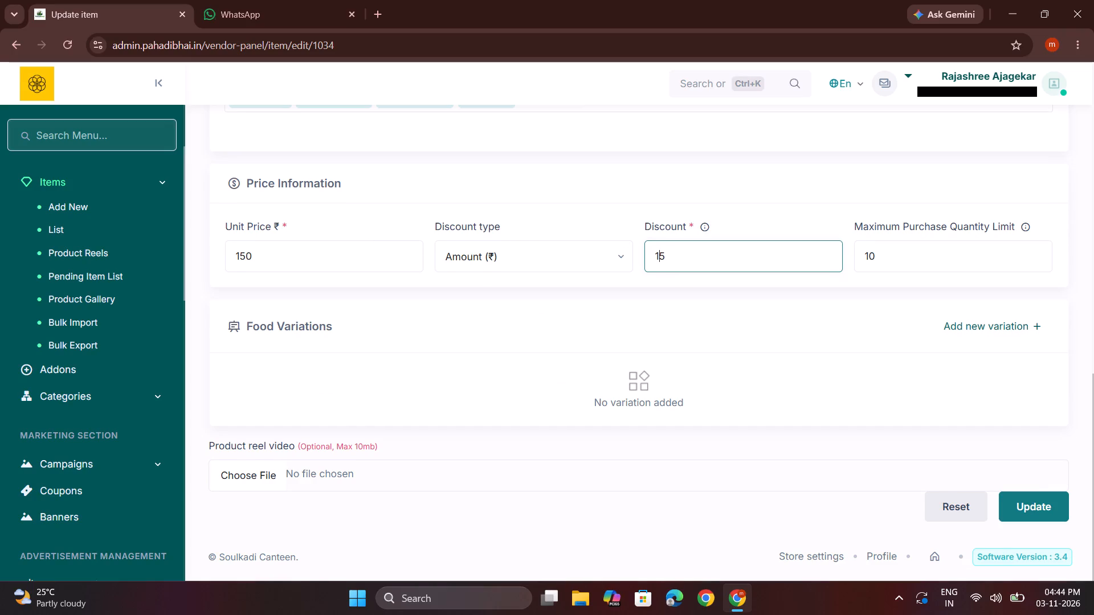
left_click(1040, 500)
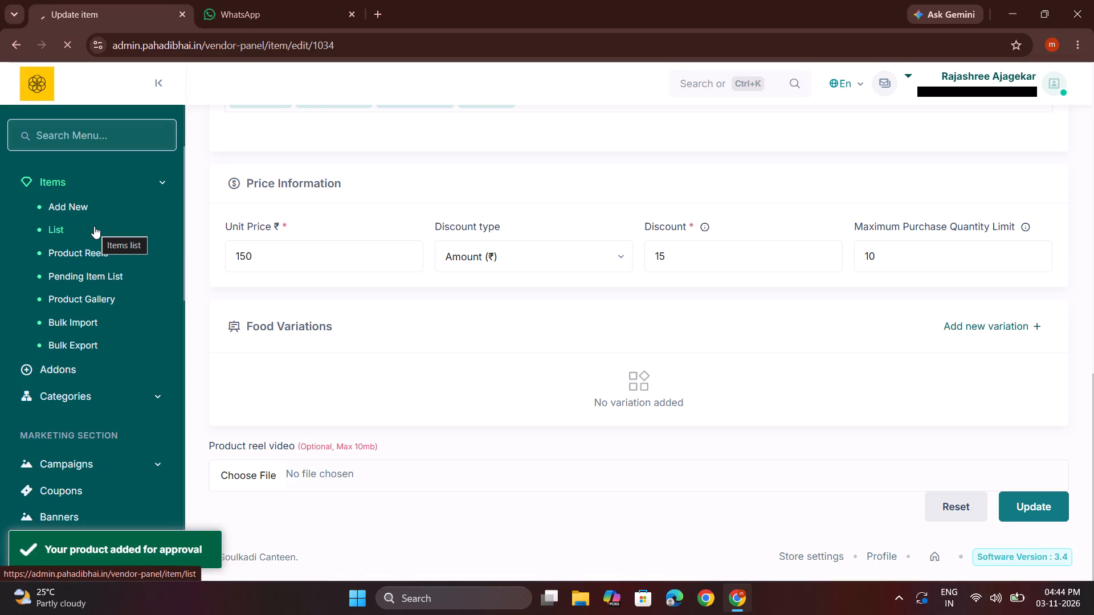
Set the Phulka Chapati item's unit price to ₹35 and submit the update for approval.
left_click(84, 236)
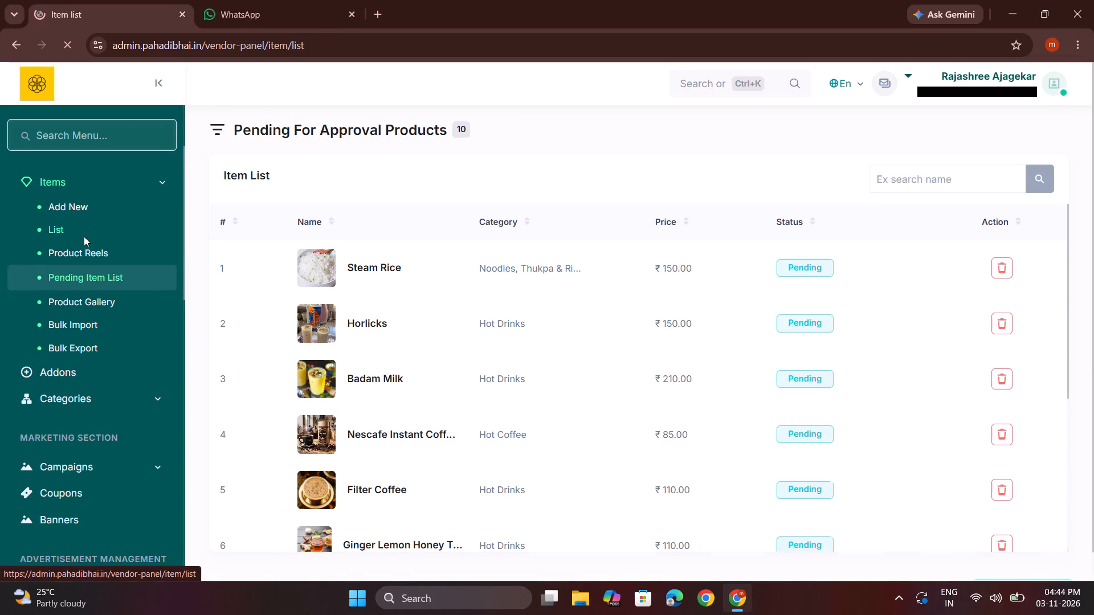
scroll(383, 416, "down", 6)
left_click(995, 440)
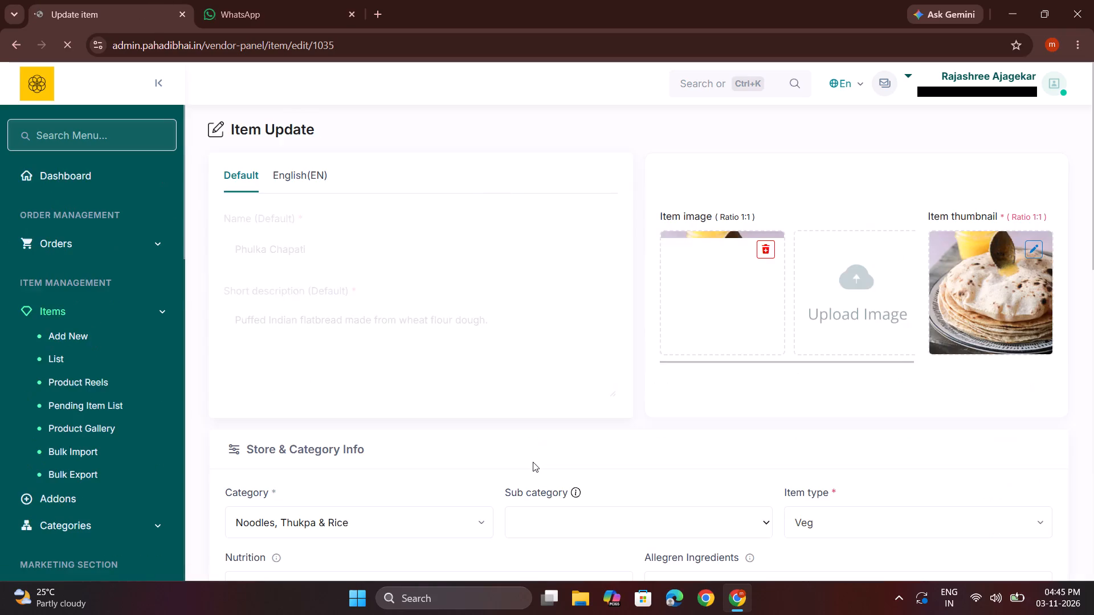
scroll(533, 462, "down", 9)
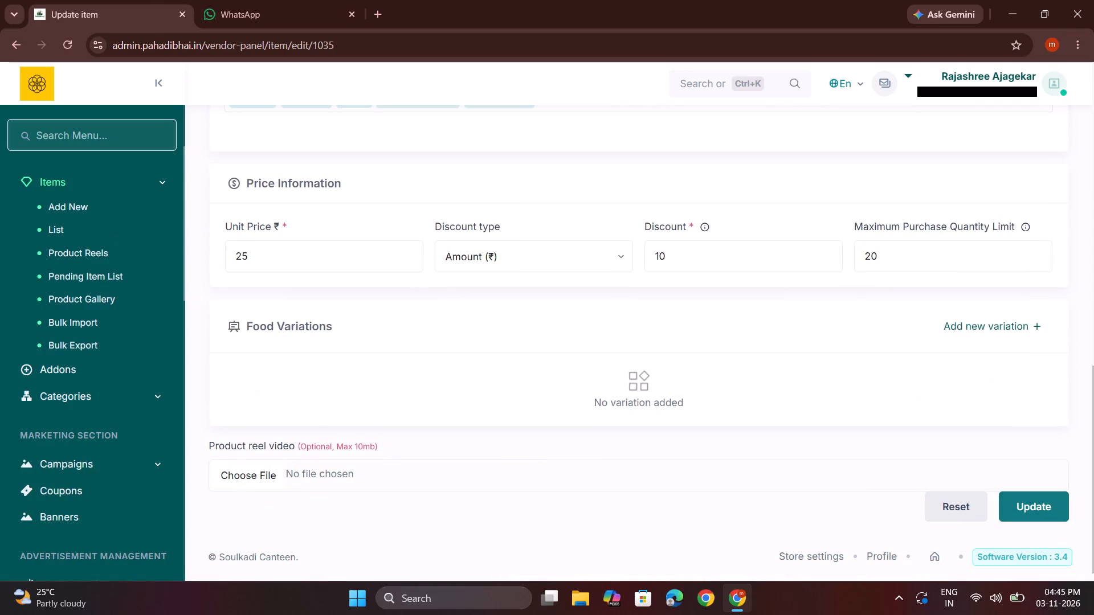
left_click(233, 263)
key("Right")
key("BackSpace")
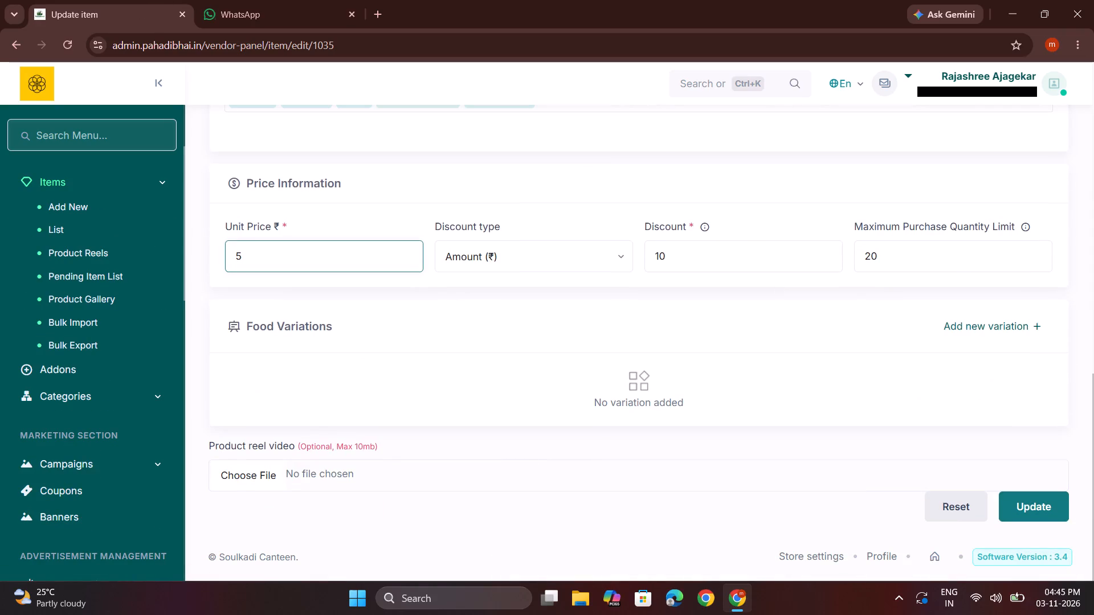
key("3")
left_click(1055, 506)
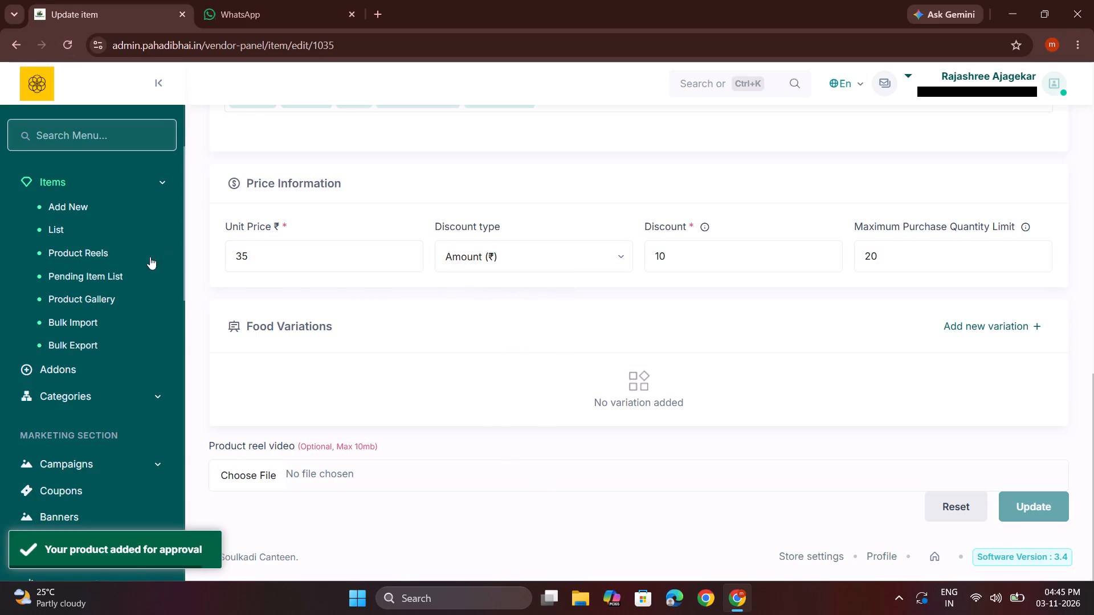
Set the Bhakri item's unit price to ₹45 and submit the update for approval.
left_click(60, 225)
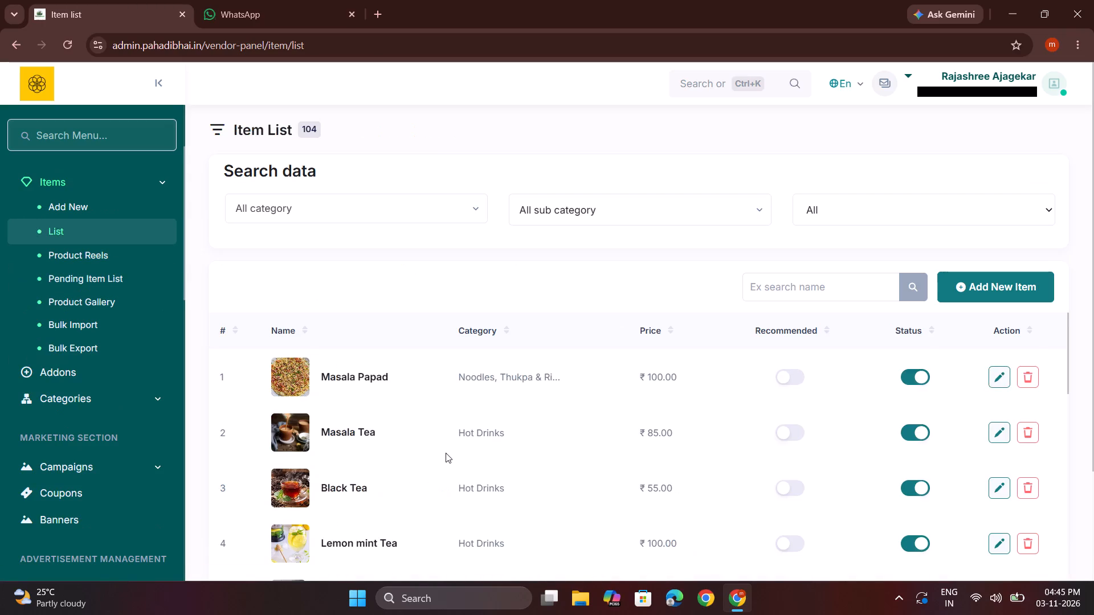
scroll(446, 453, "down", 4)
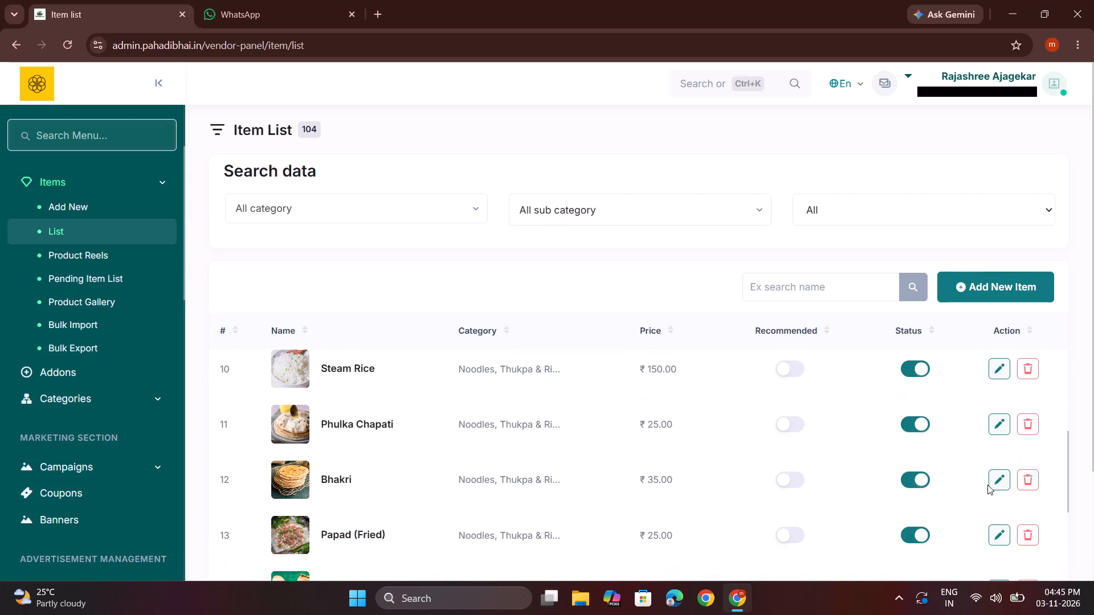
left_click(1002, 484)
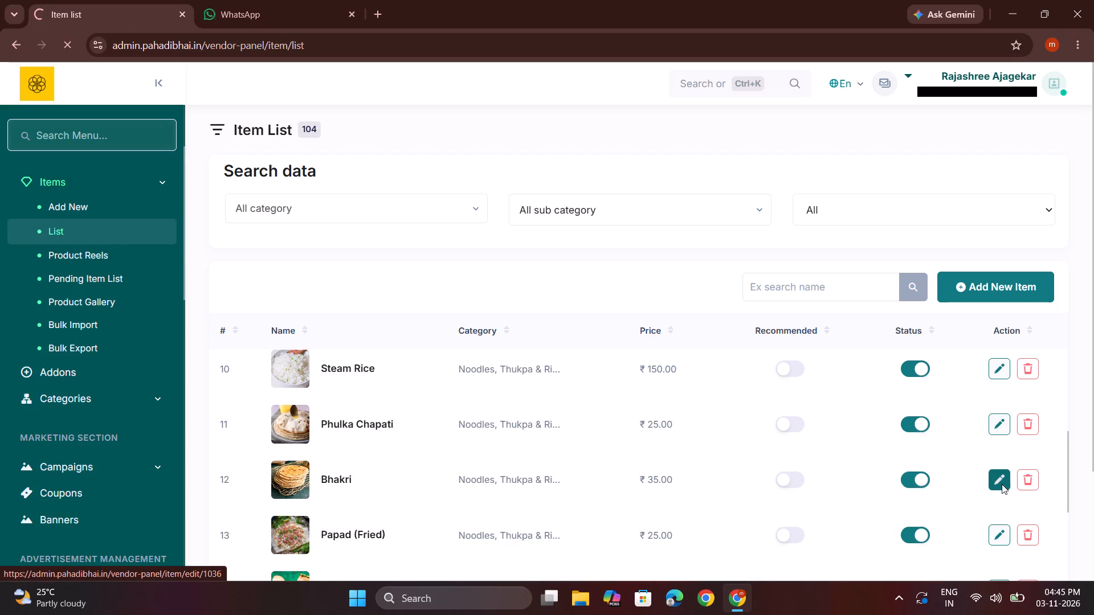
scroll(712, 449, "down", 8)
scroll(712, 449, "up", 1)
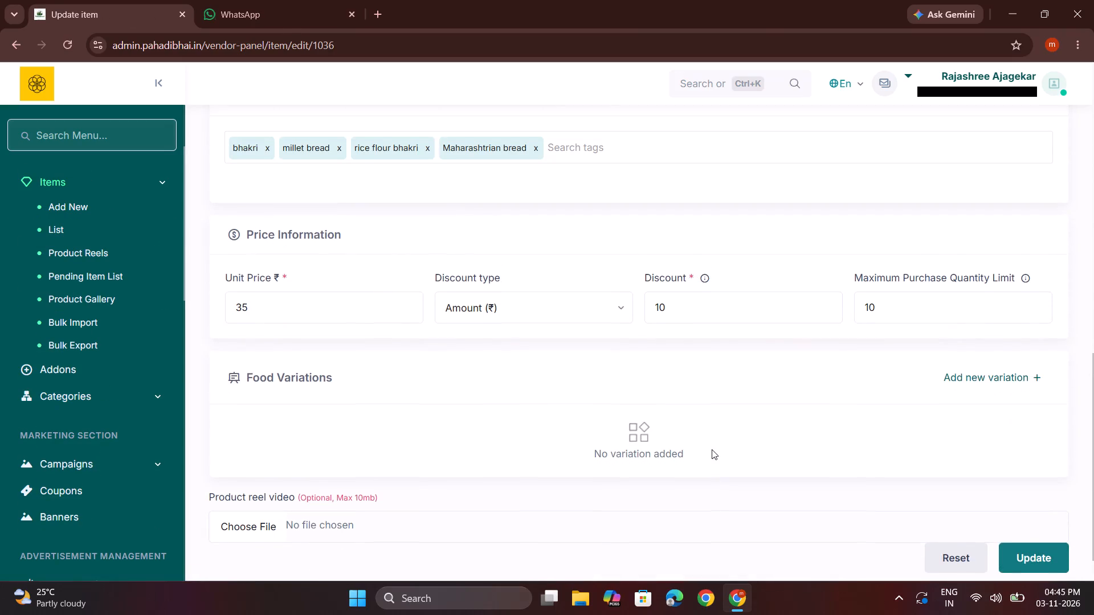
left_click(274, 314)
key("Left")
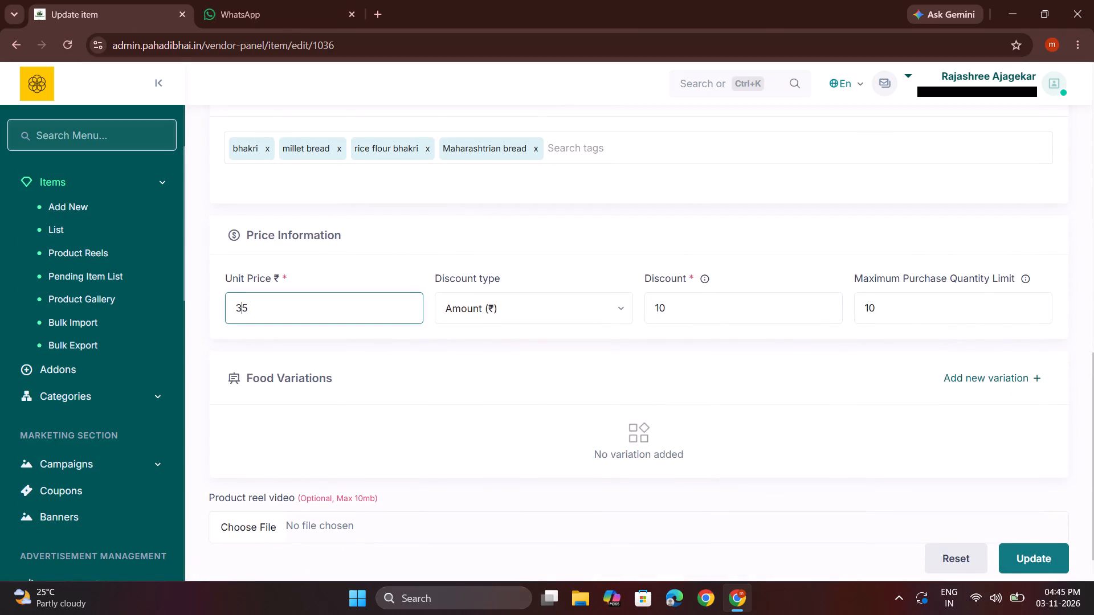
key("BackSpace")
key("4")
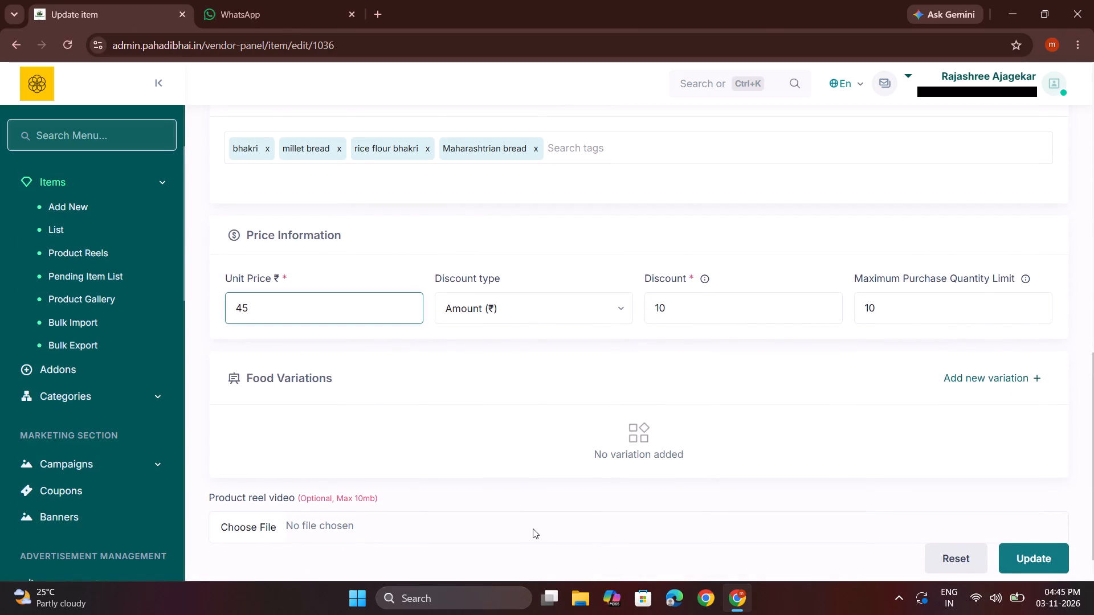
left_click(1030, 564)
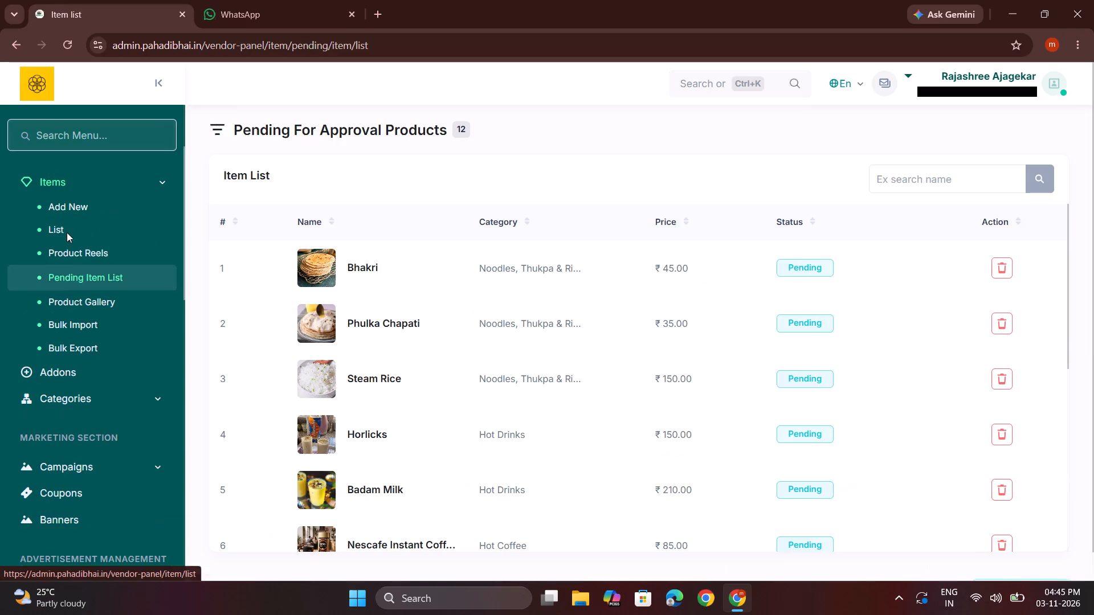
Set the Papad (Fried) item's unit price to ₹35 and submit the update for approval.
left_click(51, 231)
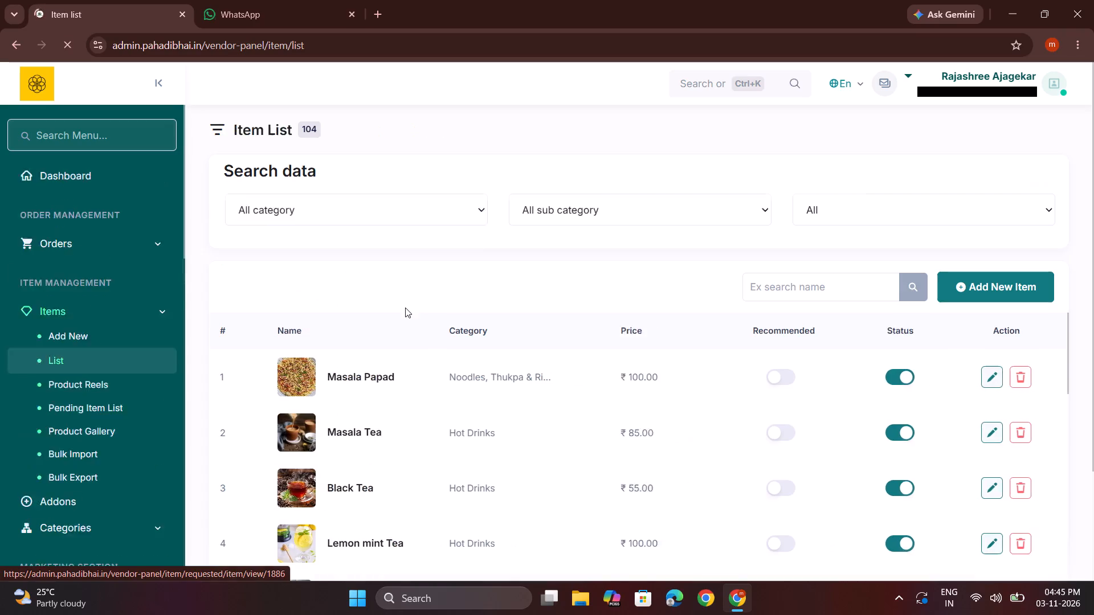
scroll(504, 481, "down", 6)
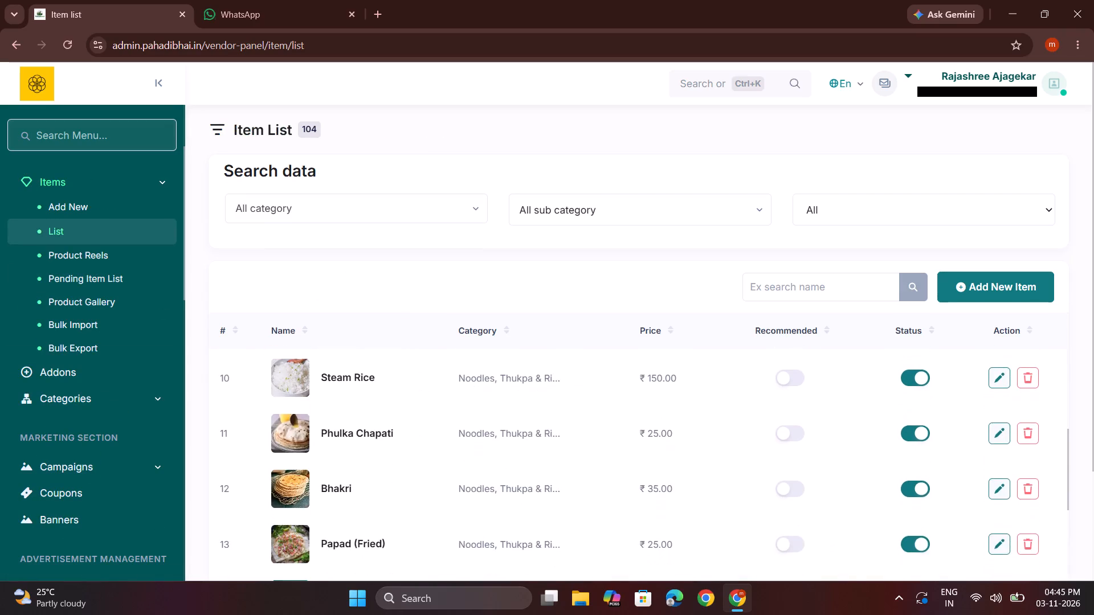
scroll(504, 481, "down", 1)
scroll(504, 481, "up", 1)
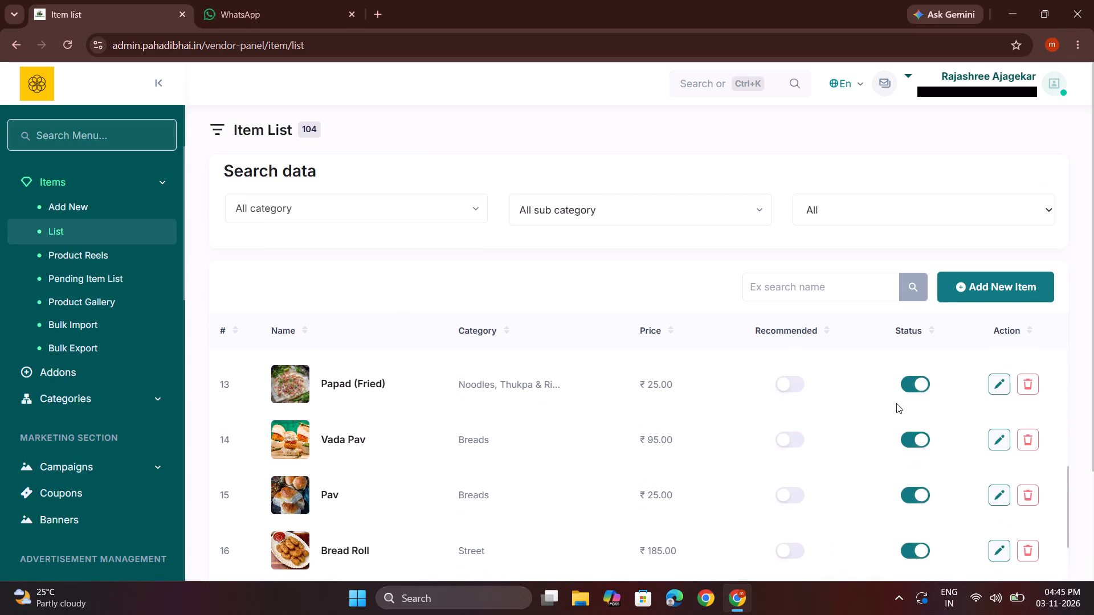
left_click(1007, 387)
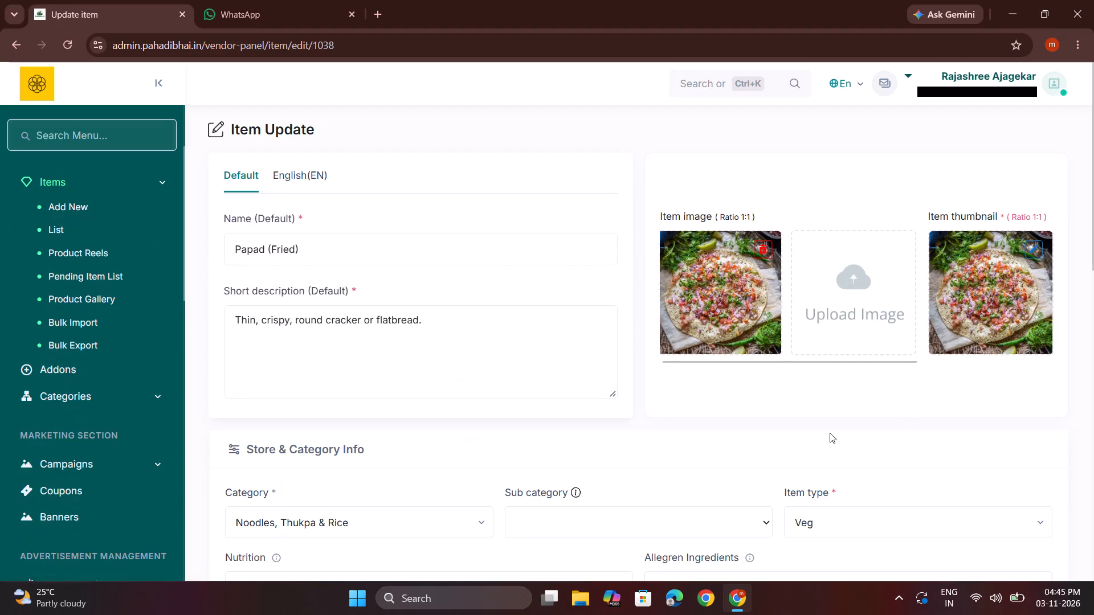
scroll(830, 433, "down", 8)
left_click(308, 272)
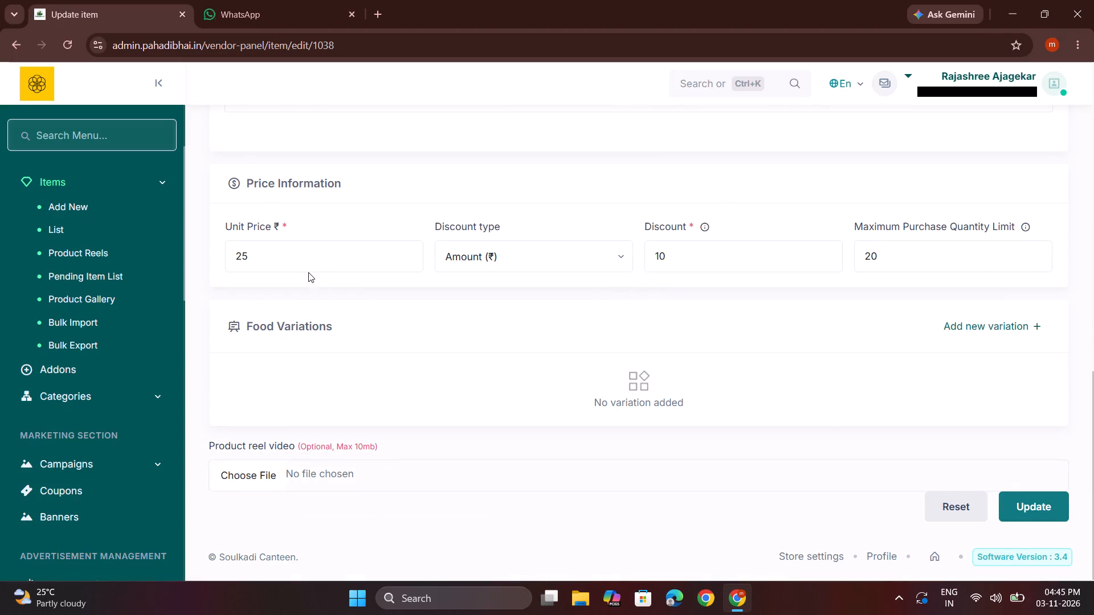
left_click(259, 259)
key("Left")
key("BackSpace")
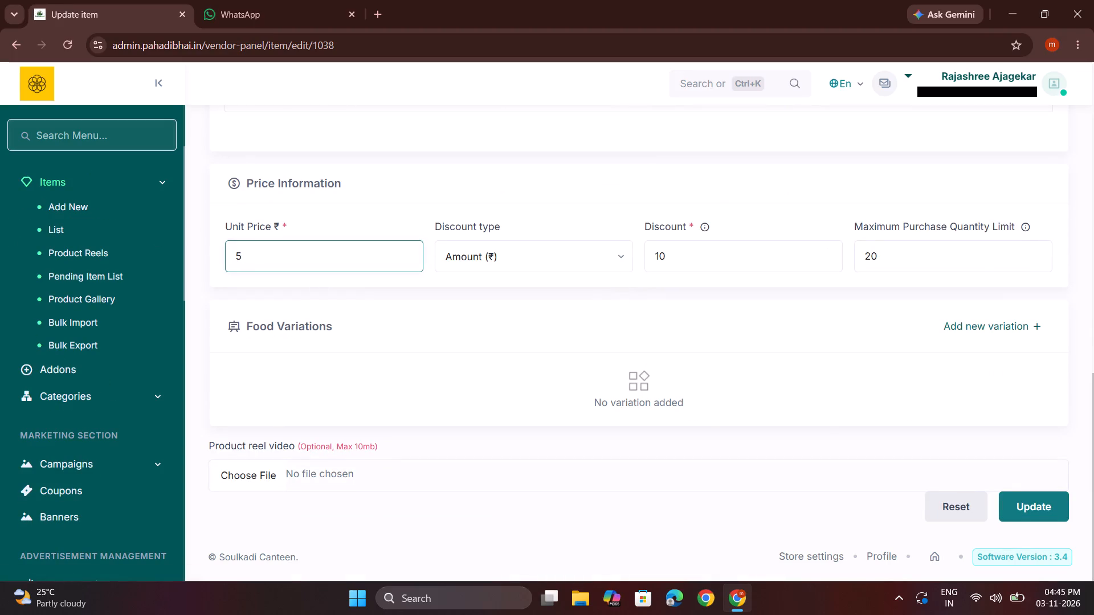
key("3")
left_click(1034, 516)
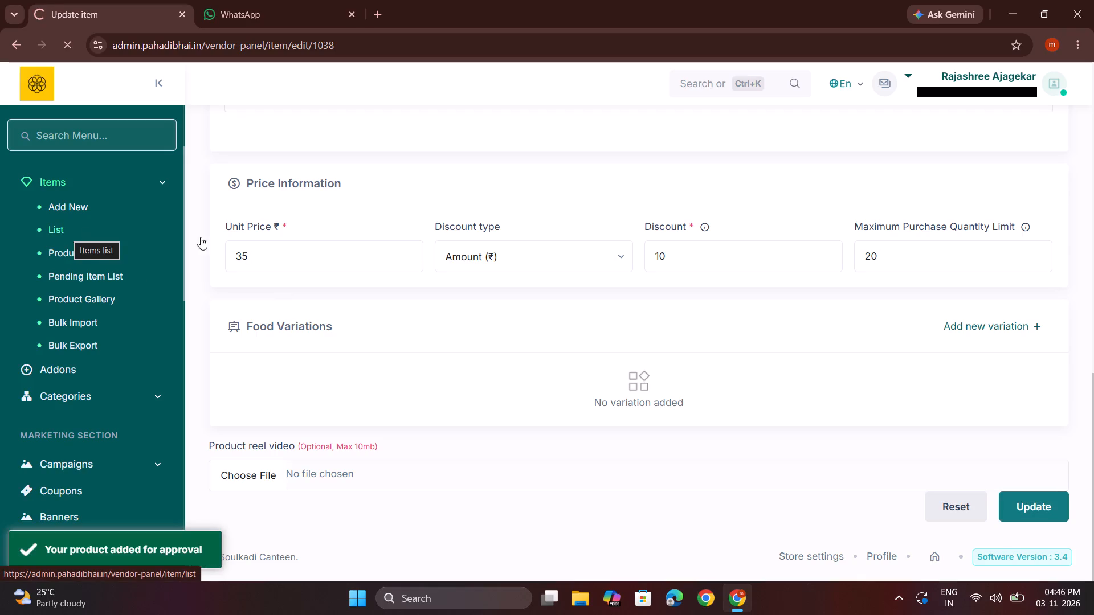
Set the Vada Pav item's discount amount to ₹10 and submit the update for approval.
scroll(341, 251, "up", 7)
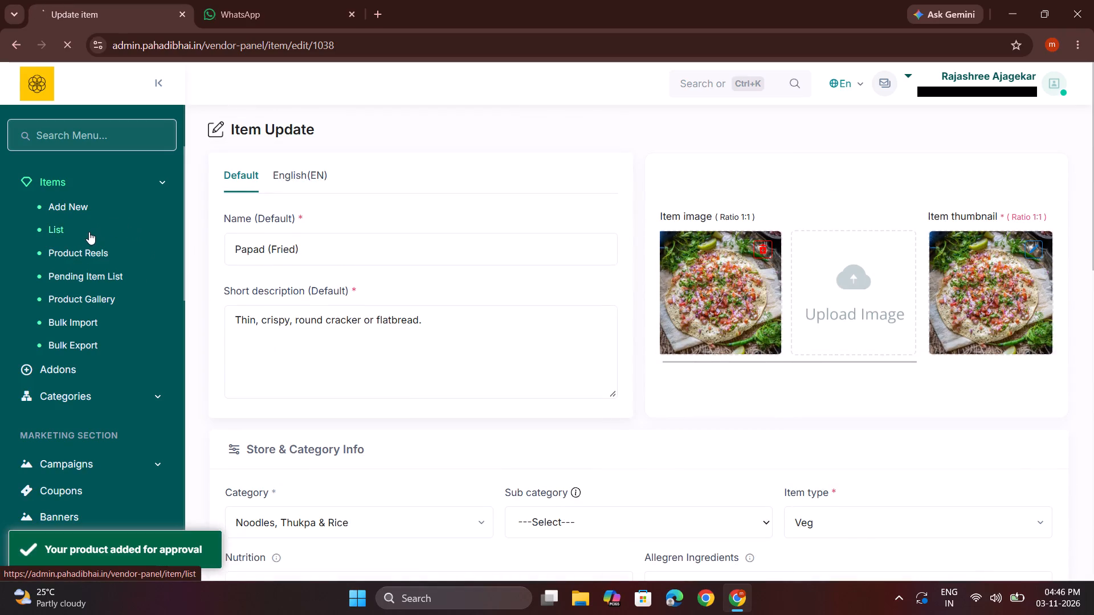
left_click(89, 232)
left_click(81, 231)
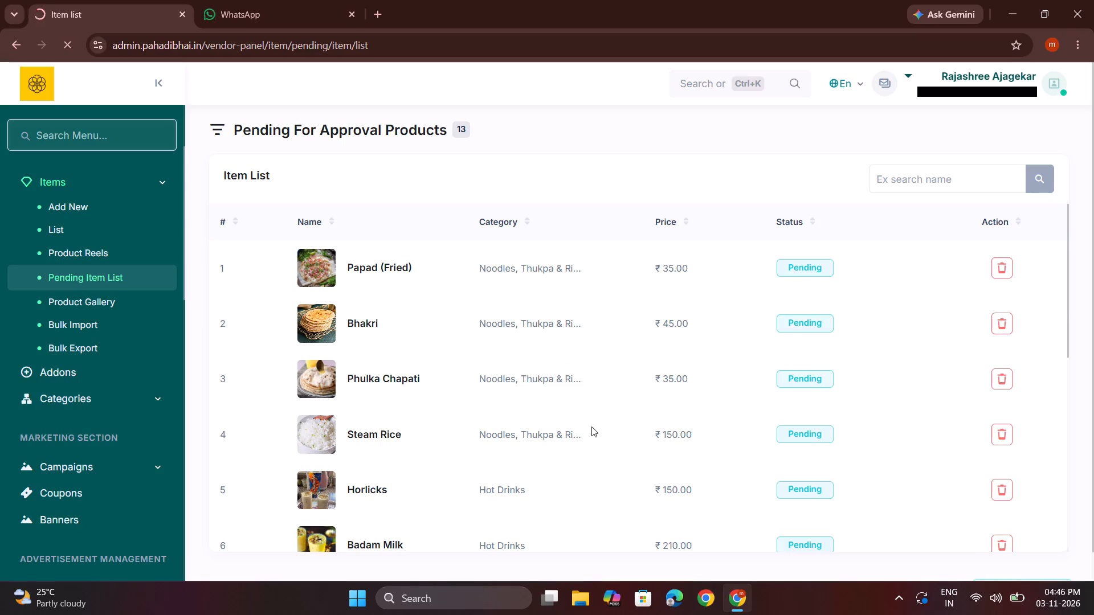
scroll(591, 427, "down", 7)
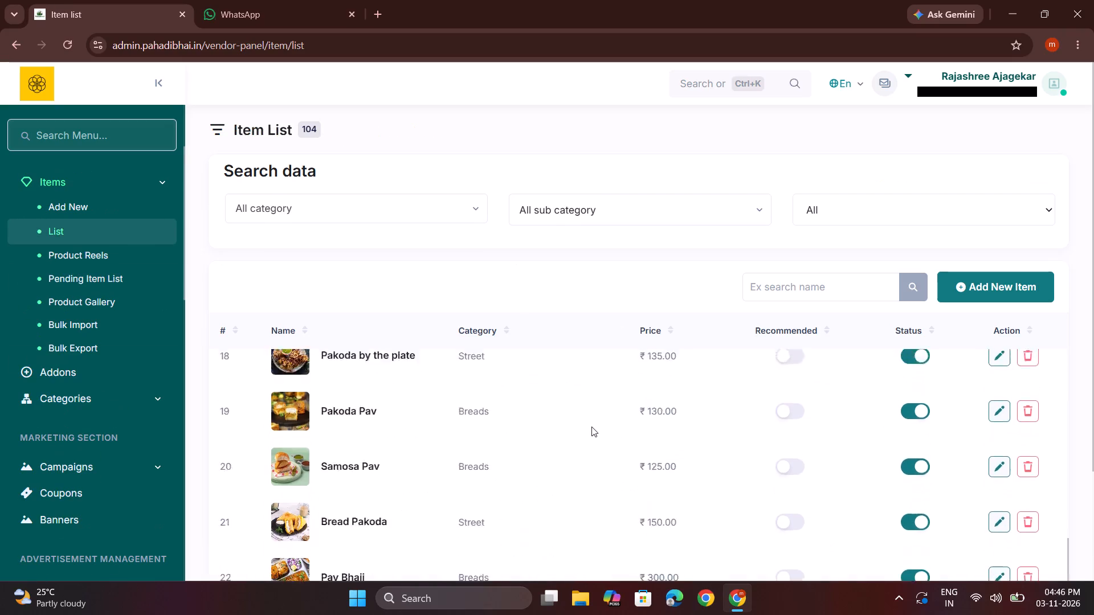
scroll(591, 427, "down", 1)
scroll(591, 427, "up", 2)
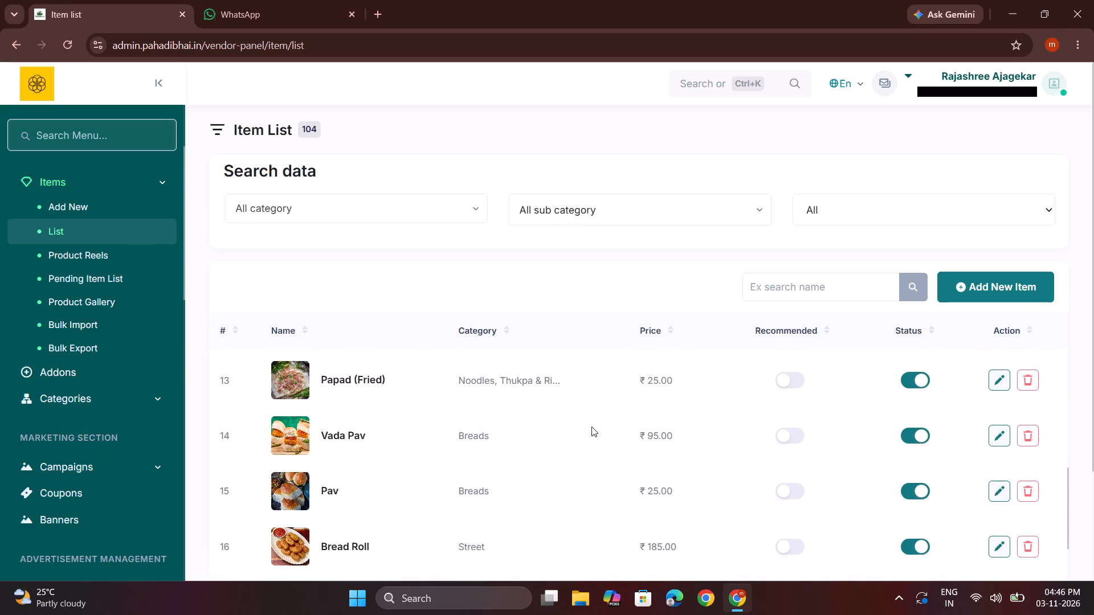
scroll(591, 427, "up", 1)
left_click(1002, 461)
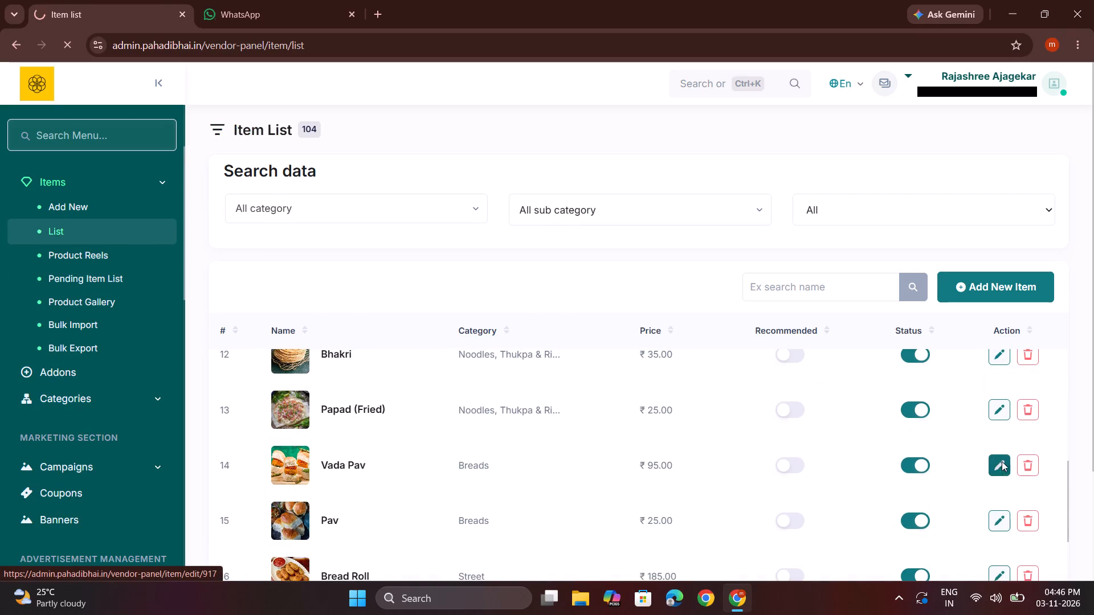
scroll(497, 535, "down", 8)
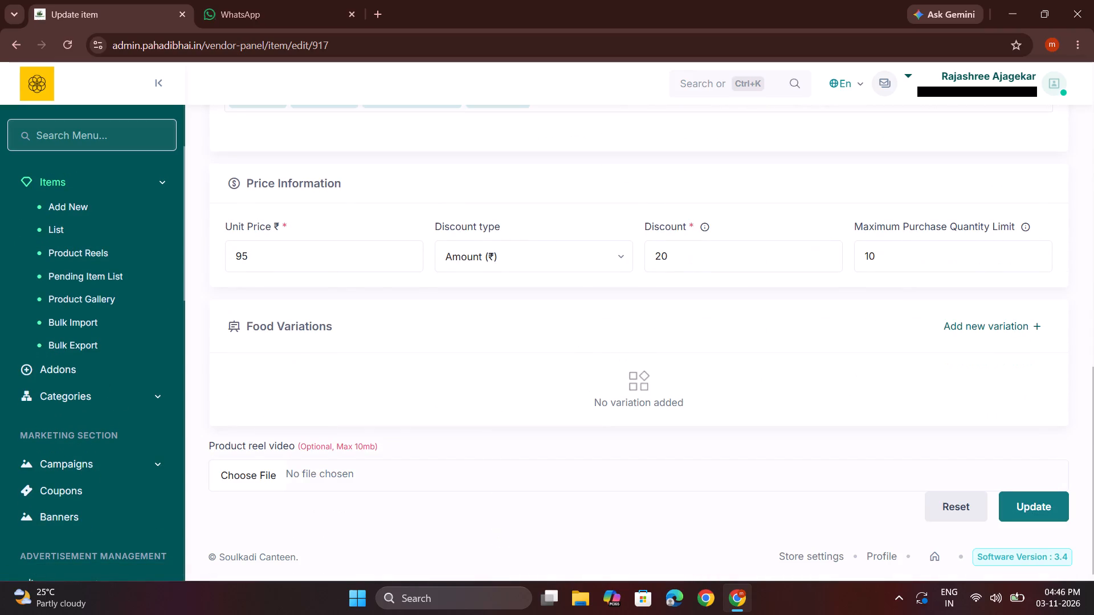
left_click(668, 257)
key("Left")
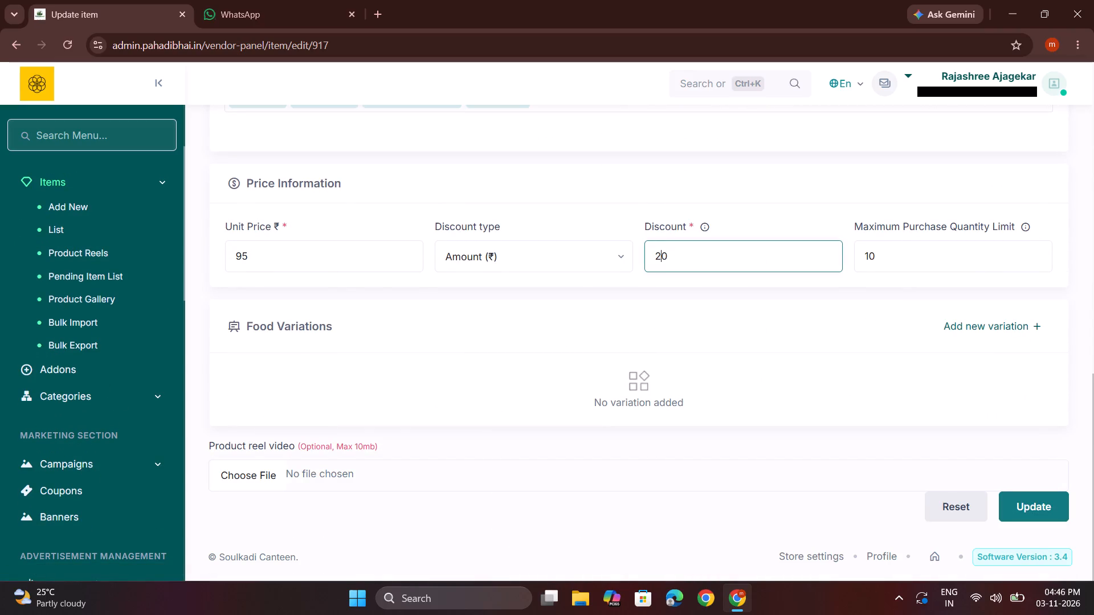
key("BackSpace")
key("1")
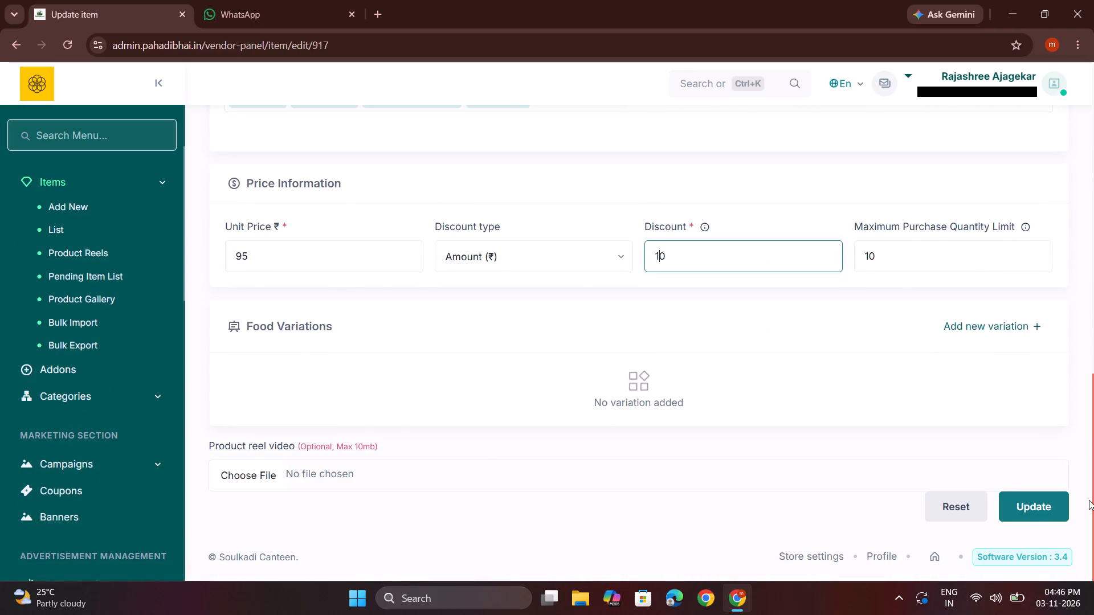
left_click(1024, 504)
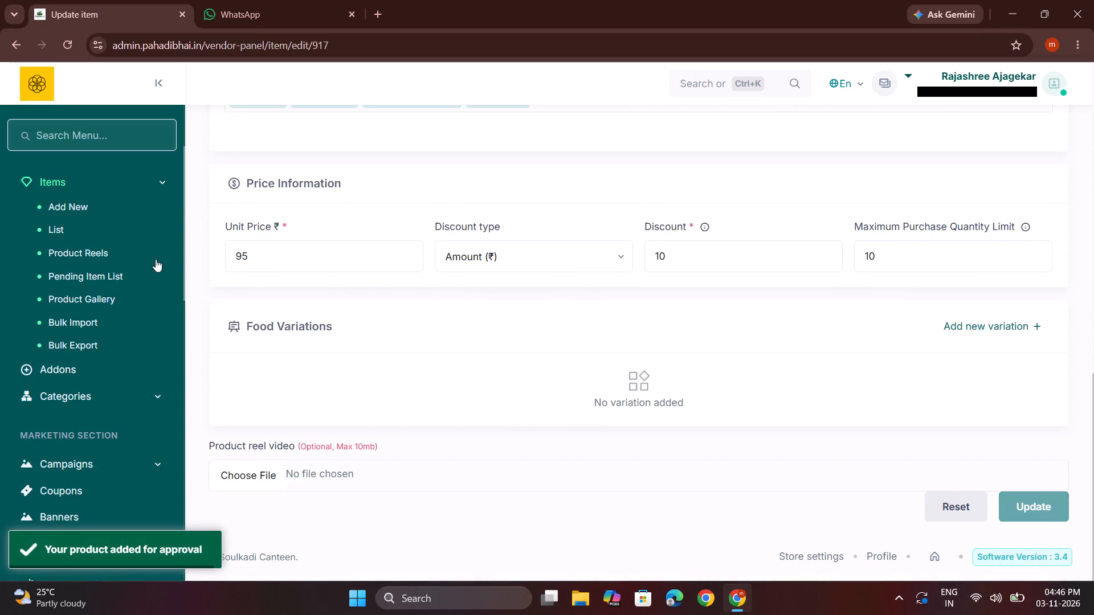
Set the Pav item's unit price to ₹35 and submit the update for approval.
left_click(75, 233)
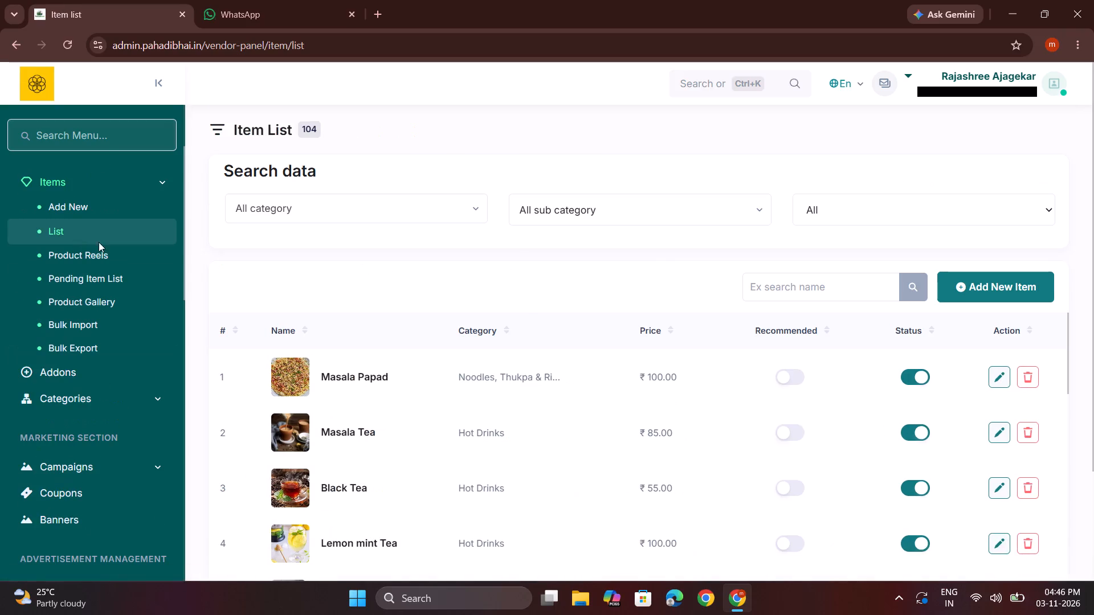
scroll(472, 354, "down", 10)
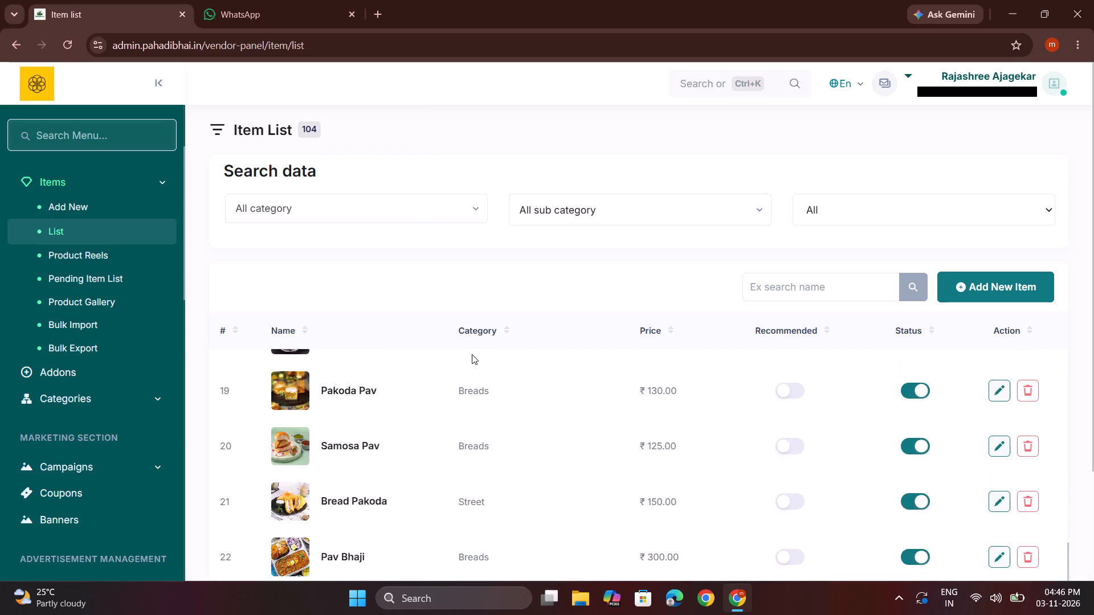
scroll(472, 354, "down", 2)
scroll(533, 503, "down", 6)
scroll(533, 503, "up", 2)
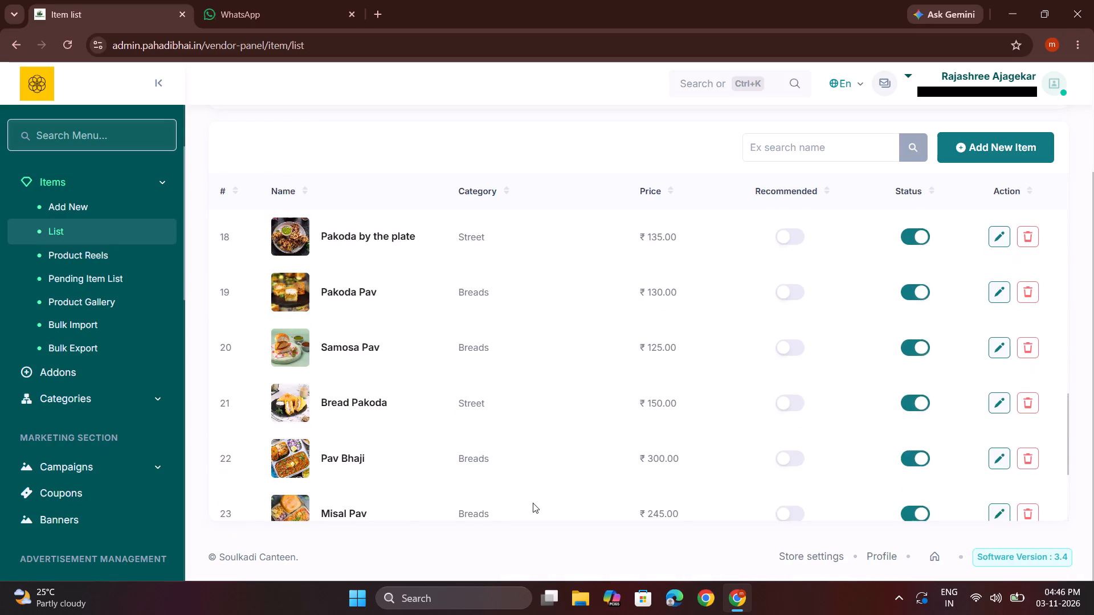
scroll(533, 503, "up", 3)
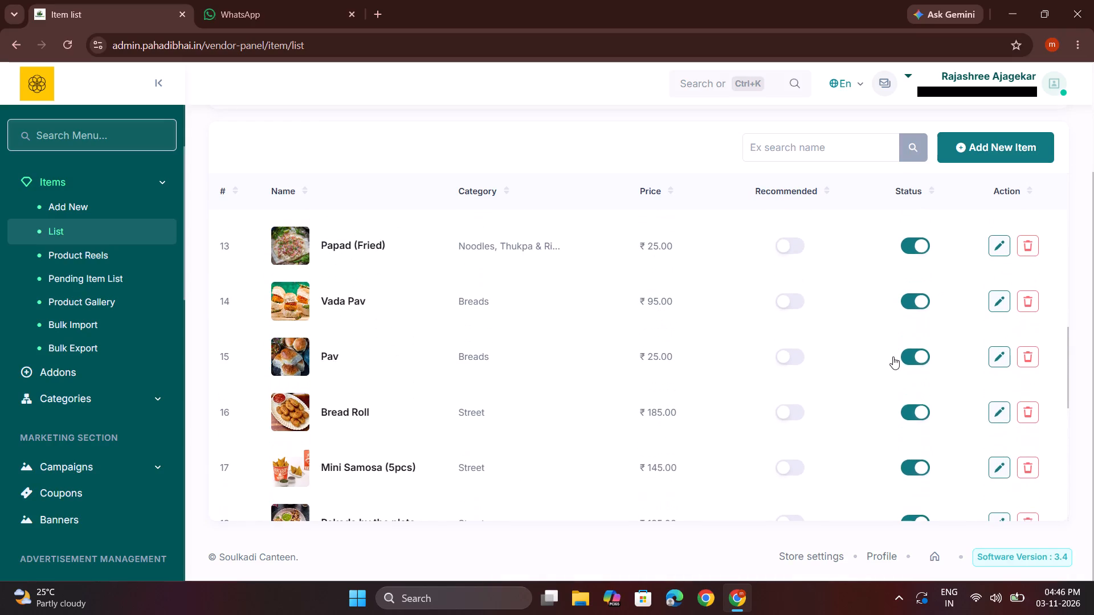
left_click(999, 355)
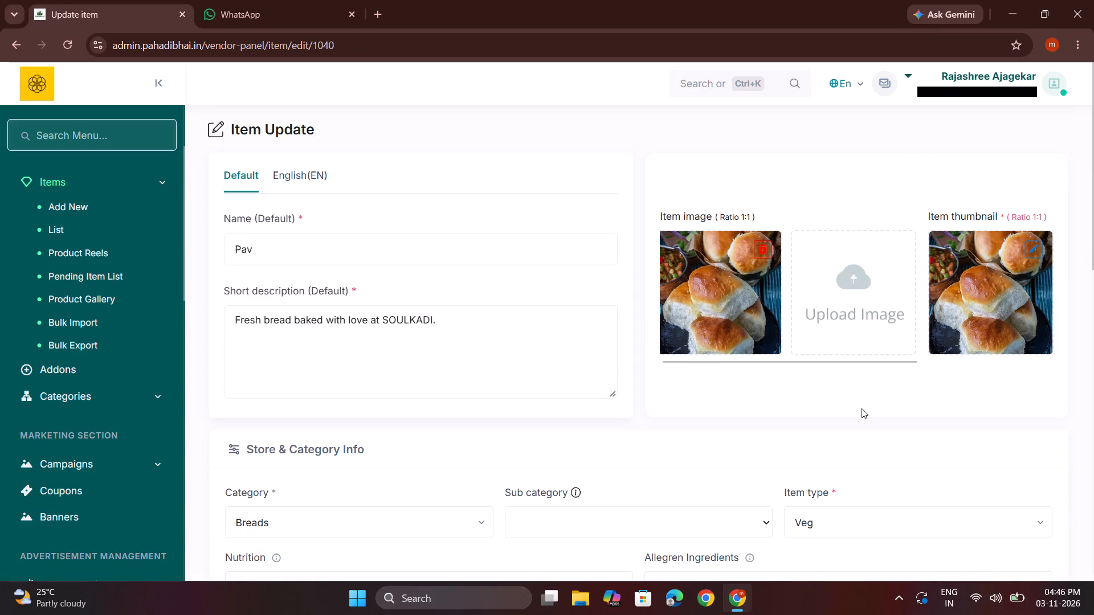
scroll(862, 408, "down", 7)
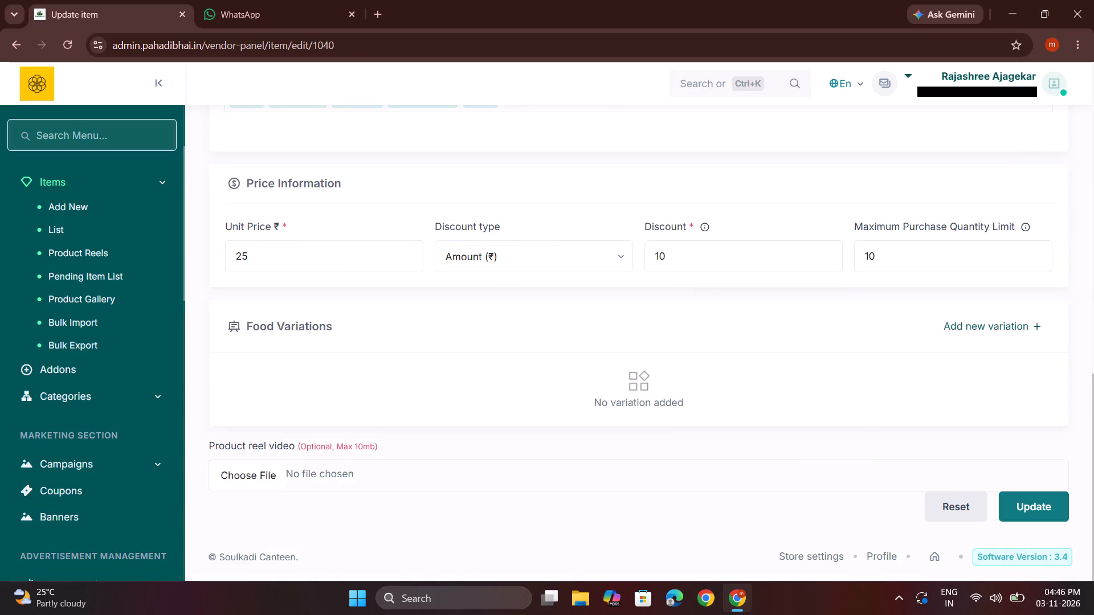
left_click(285, 246)
key("Left")
key("BackSpace")
key("3")
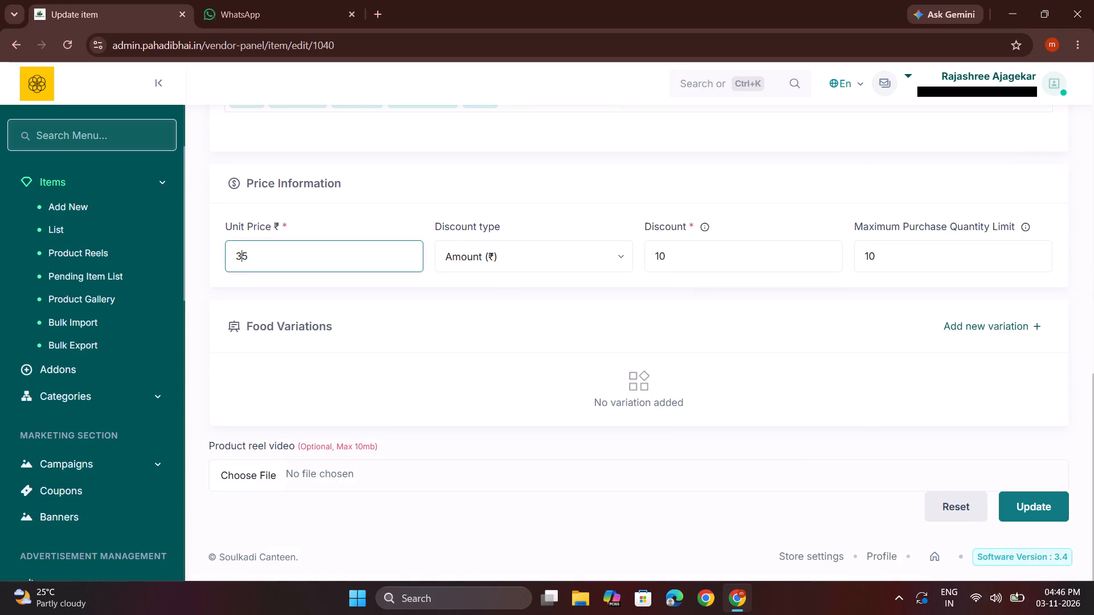
left_click(1056, 504)
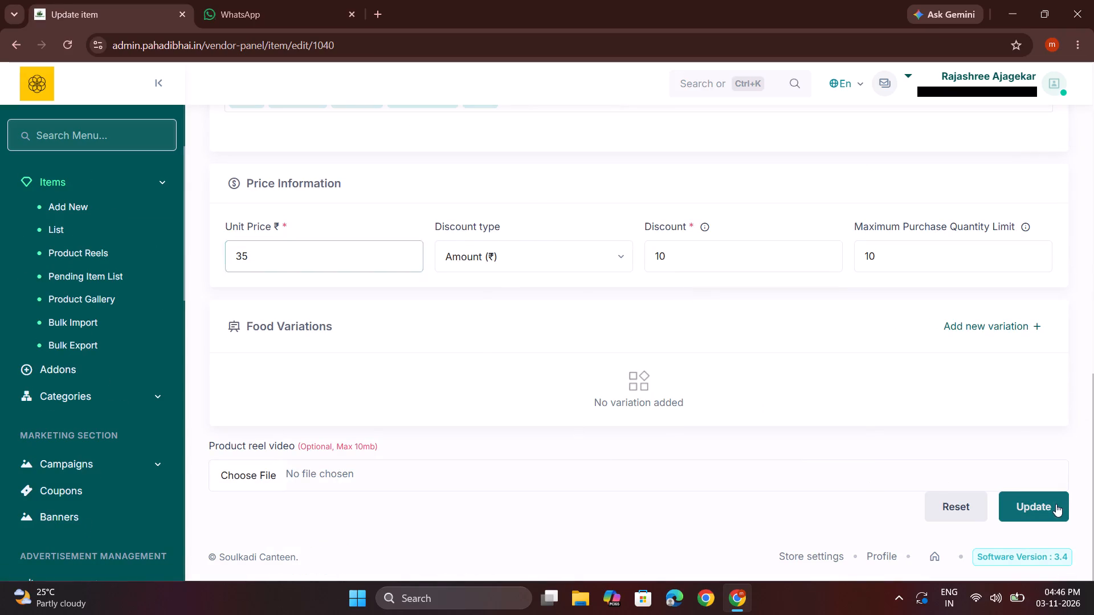
Set the Bread Roll item's discount amount to ₹10 and submit the update for approval.
left_click(56, 232)
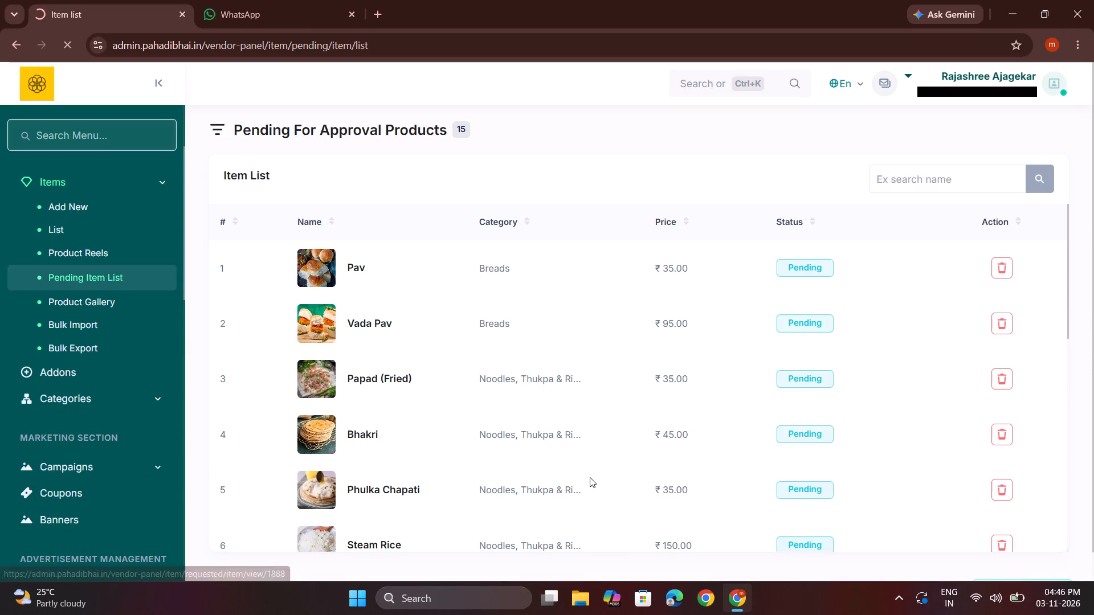
scroll(590, 477, "down", 19)
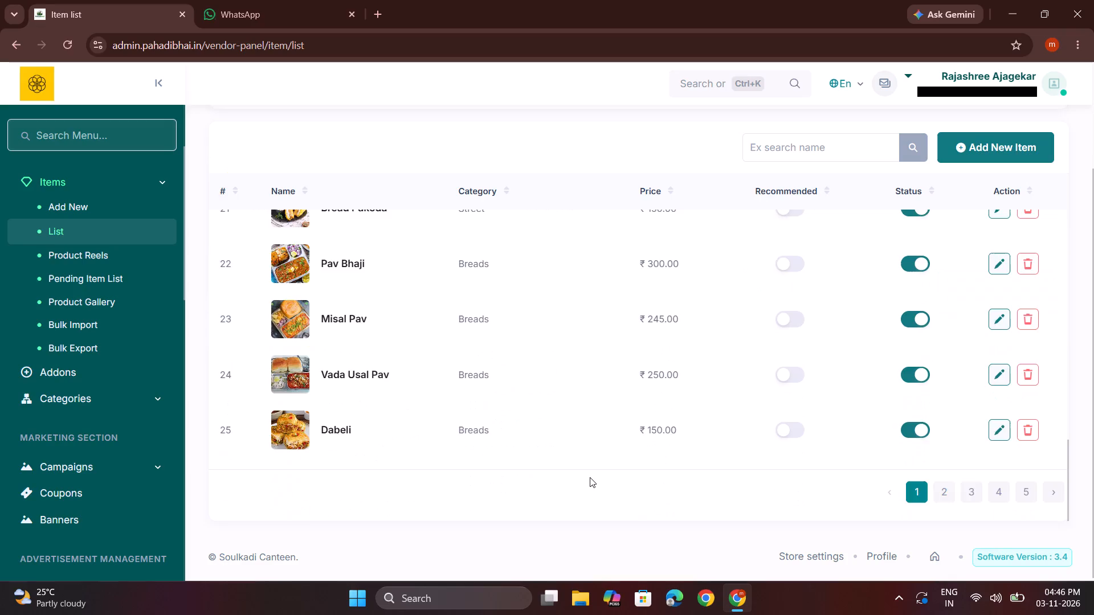
scroll(590, 477, "up", 5)
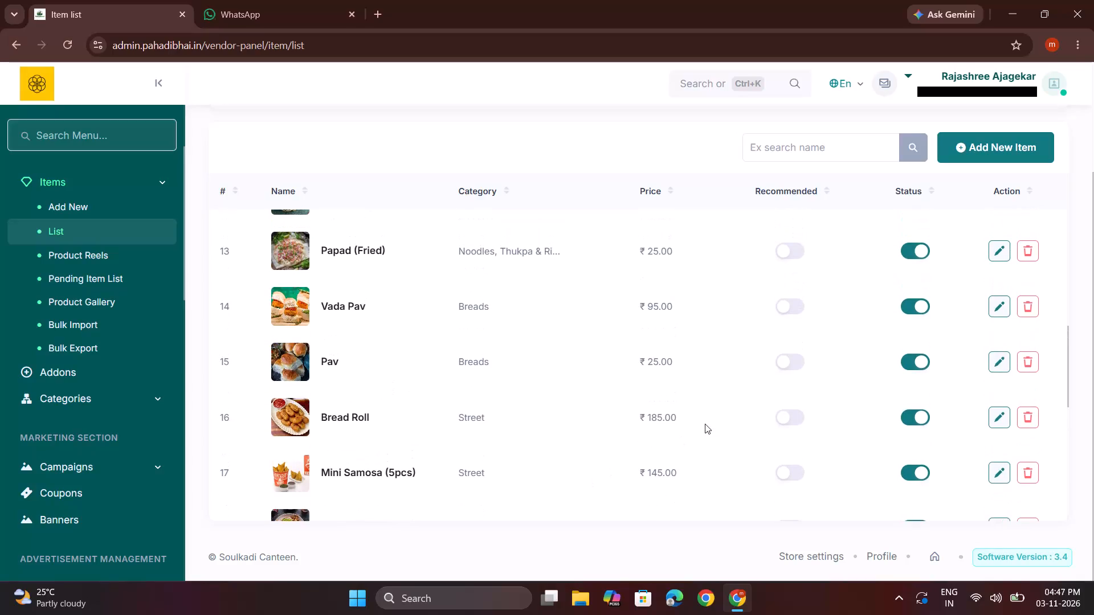
left_click(994, 423)
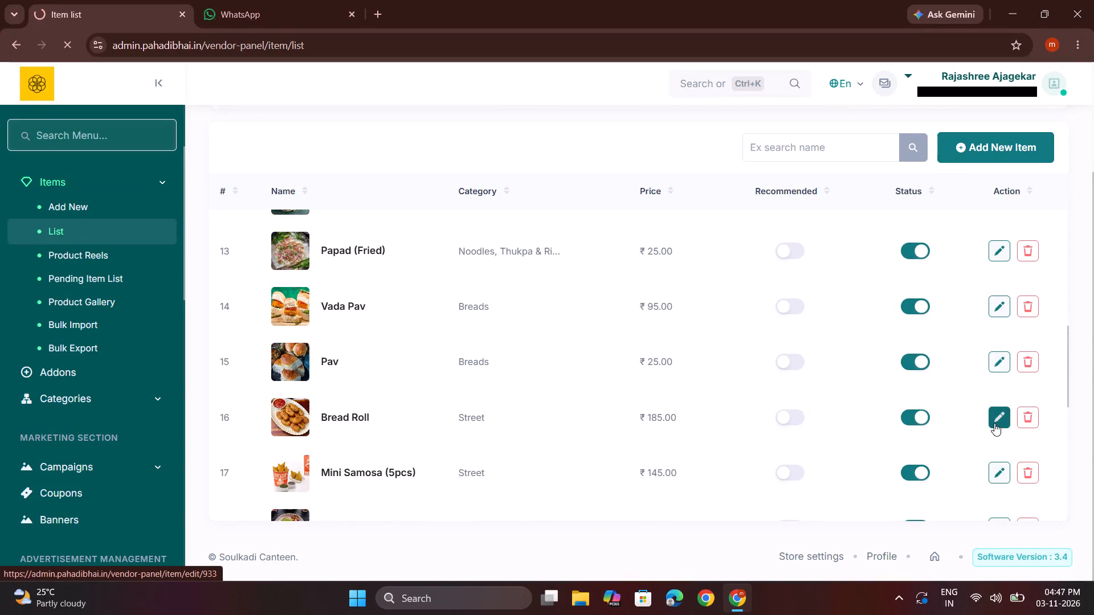
scroll(460, 394, "down", 9)
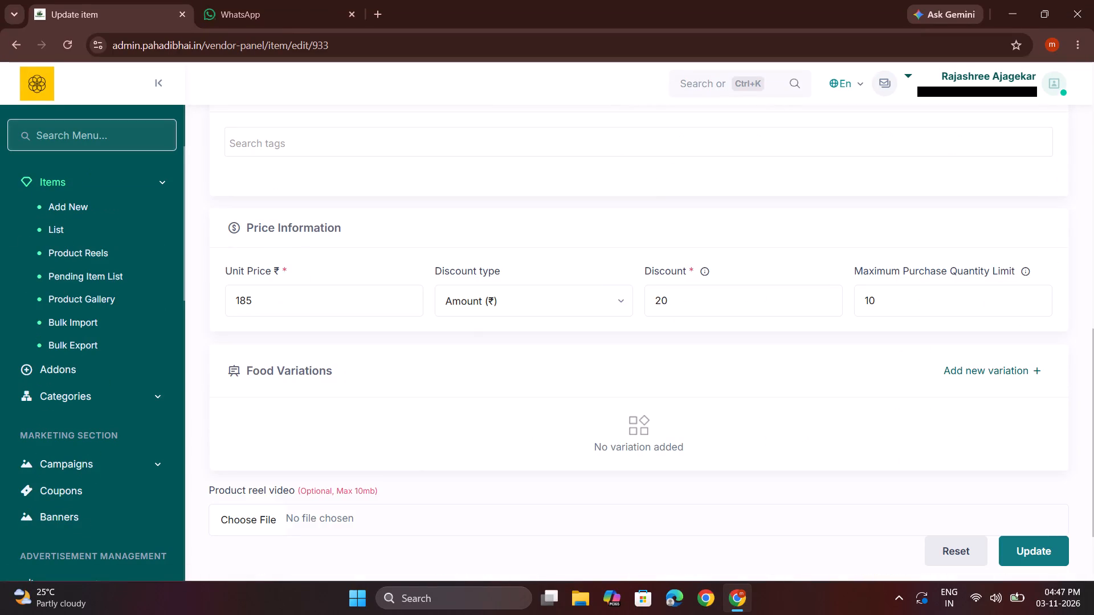
left_click(658, 273)
left_click(662, 253)
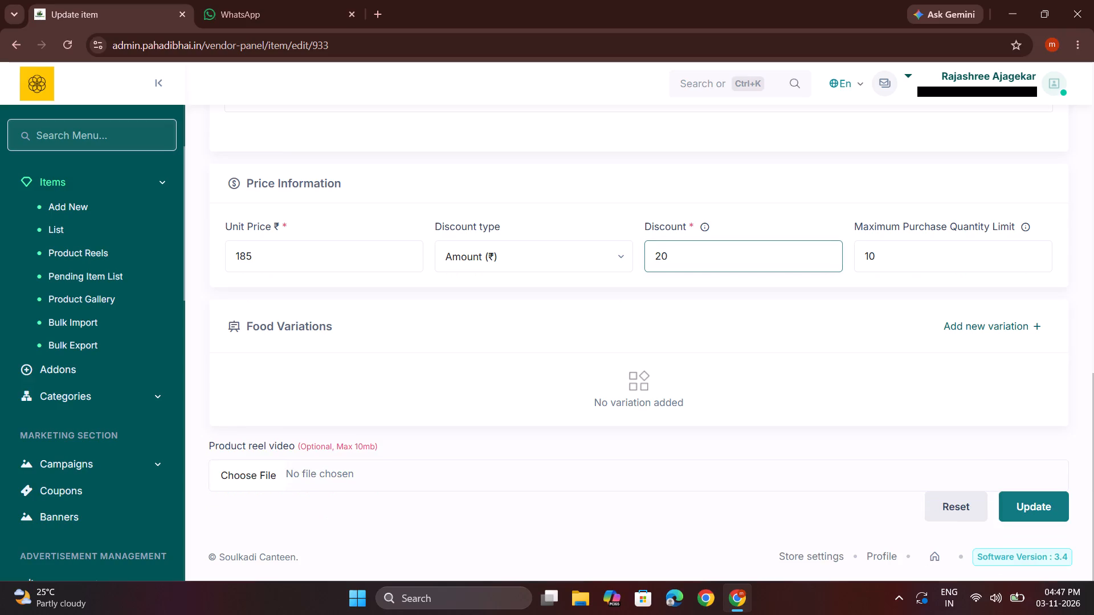
key("BackSpace")
key("1")
left_click(1068, 514)
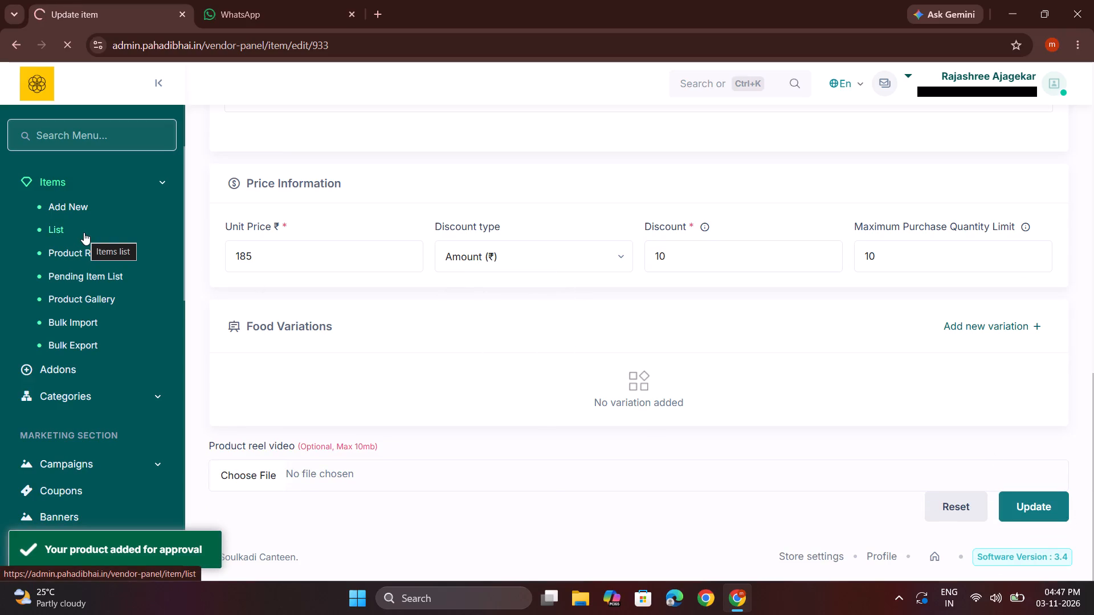
Set the Mini Samosa (5pcs) item's discount amount to ₹10 and submit the update for approval.
left_click(84, 232)
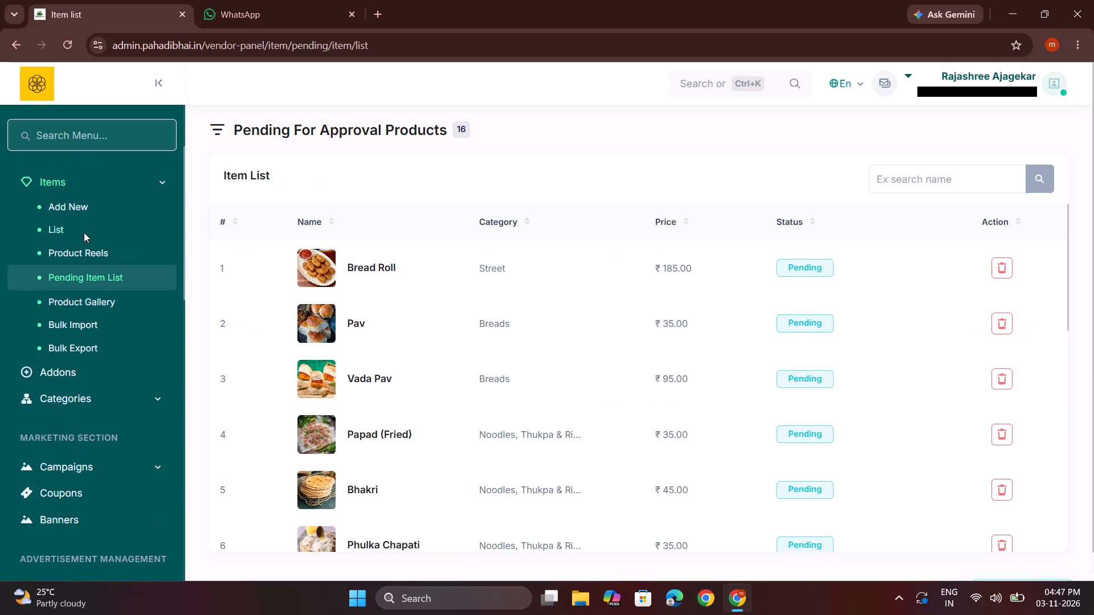
left_click(43, 231)
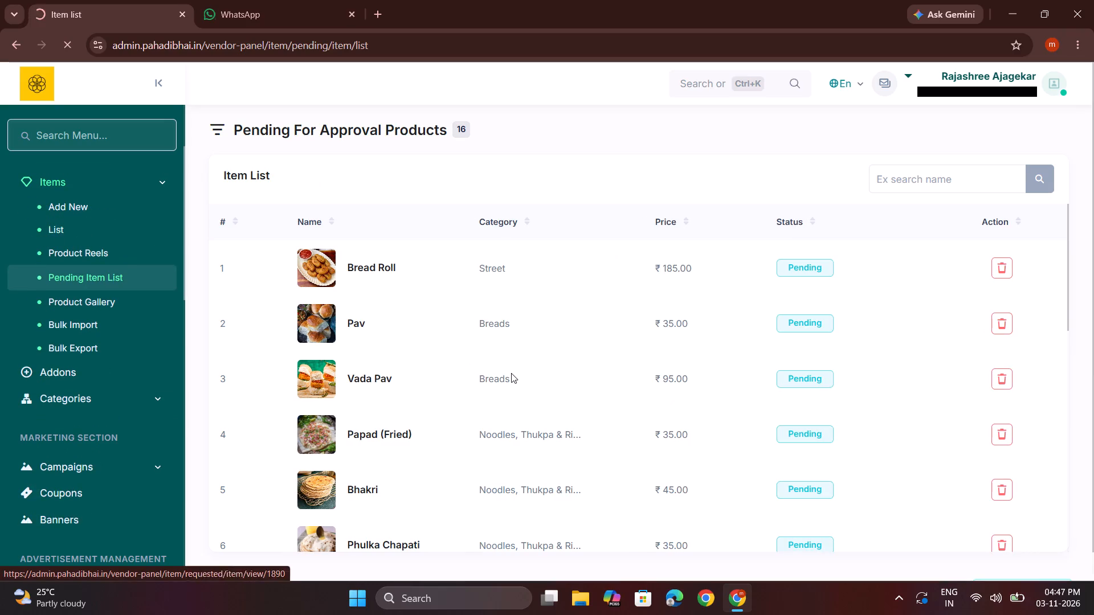
scroll(520, 389, "down", 18)
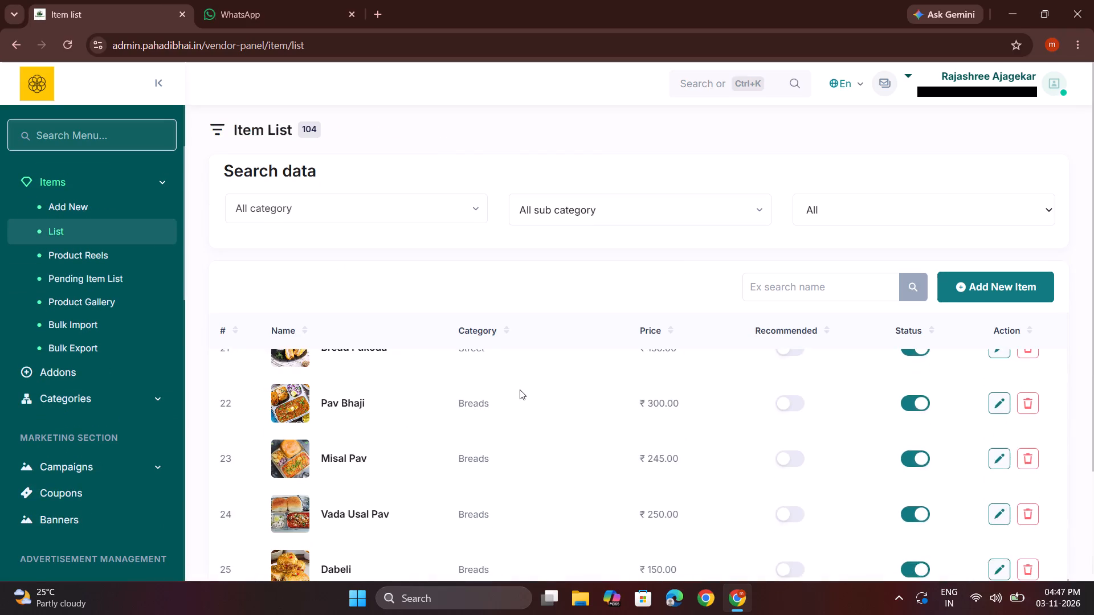
scroll(520, 389, "up", 5)
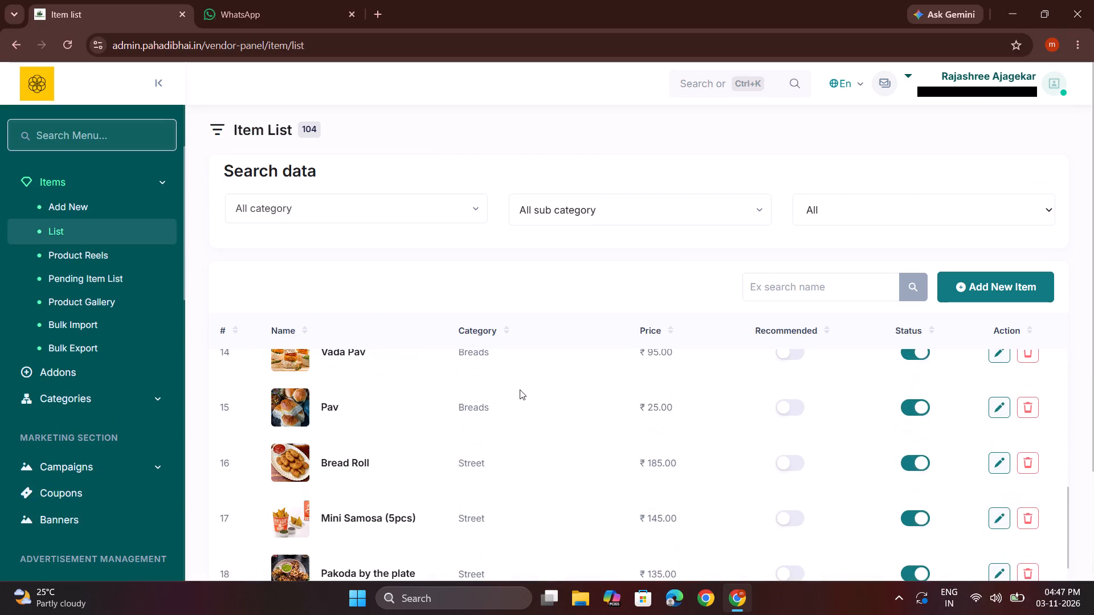
left_click(993, 511)
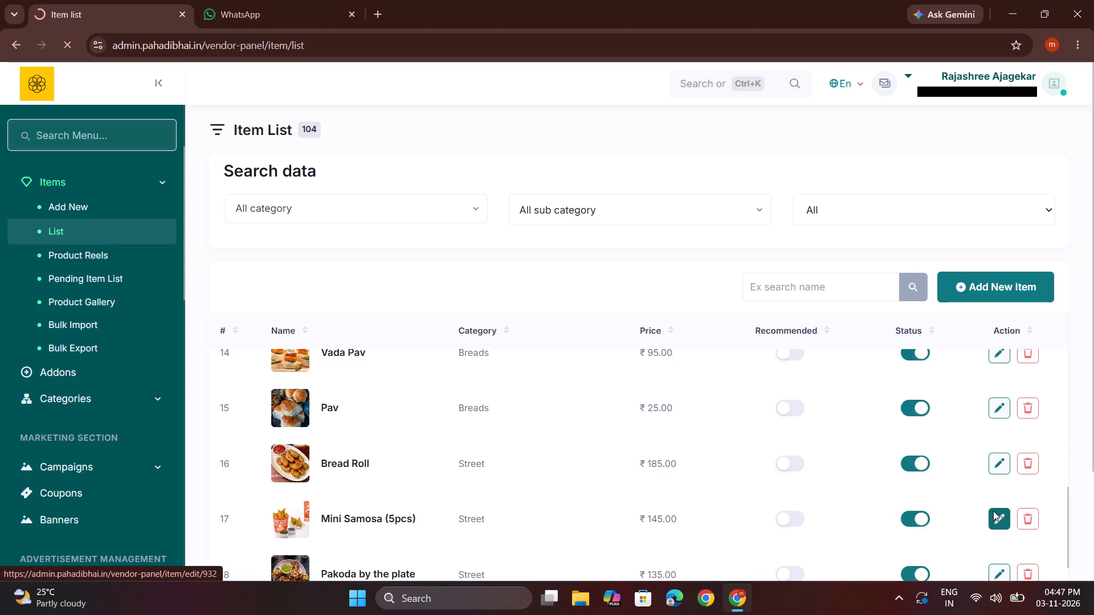
scroll(618, 424, "down", 9)
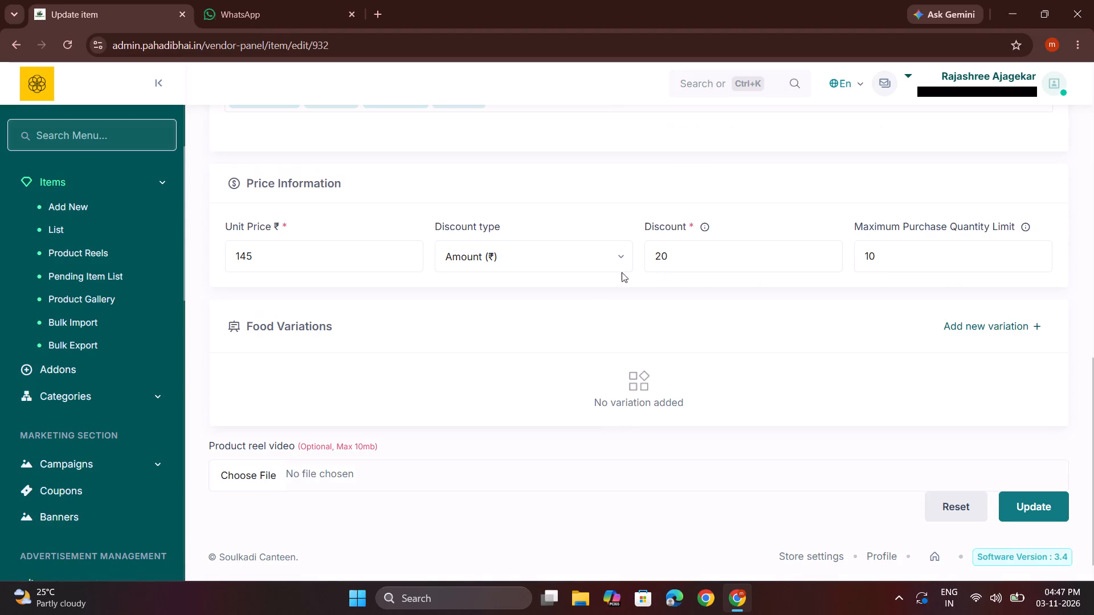
left_click(677, 247)
key("Left")
key("BackSpace")
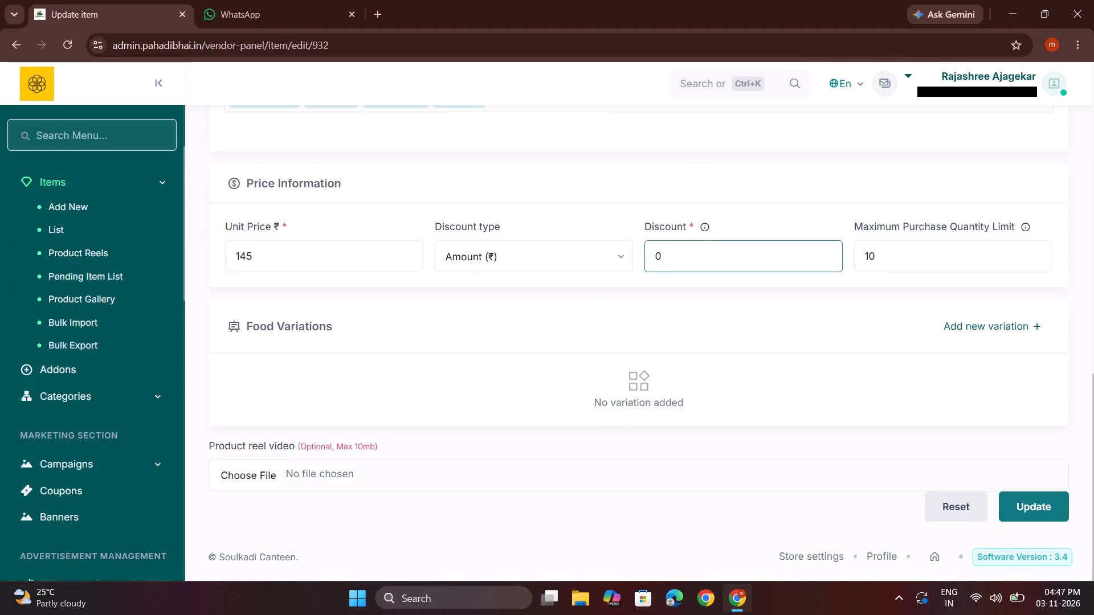
key("1")
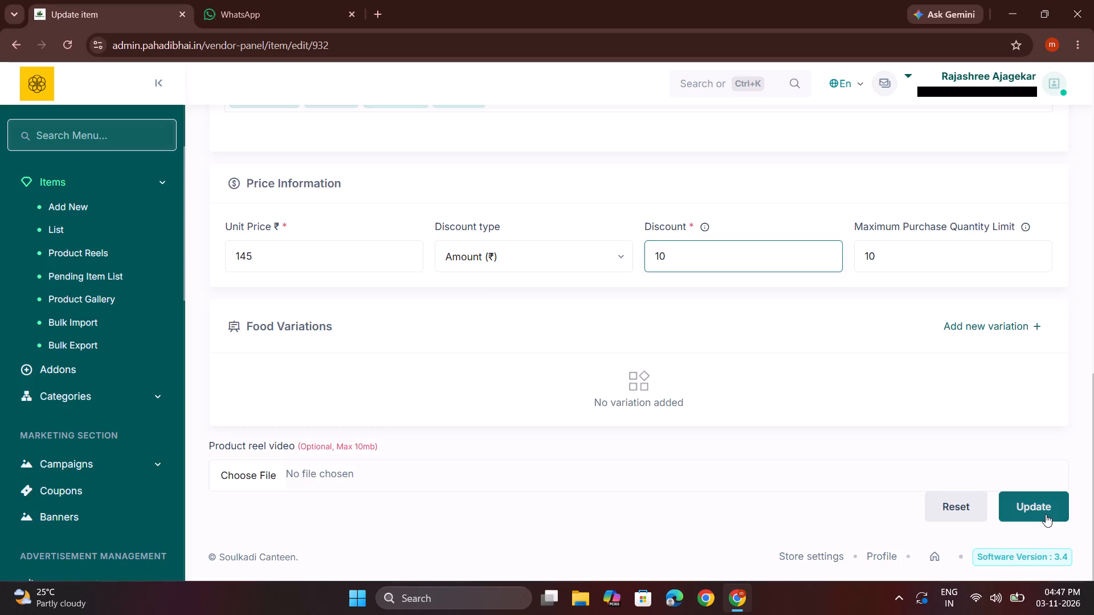
left_click(1046, 514)
scroll(909, 423, "up", 7)
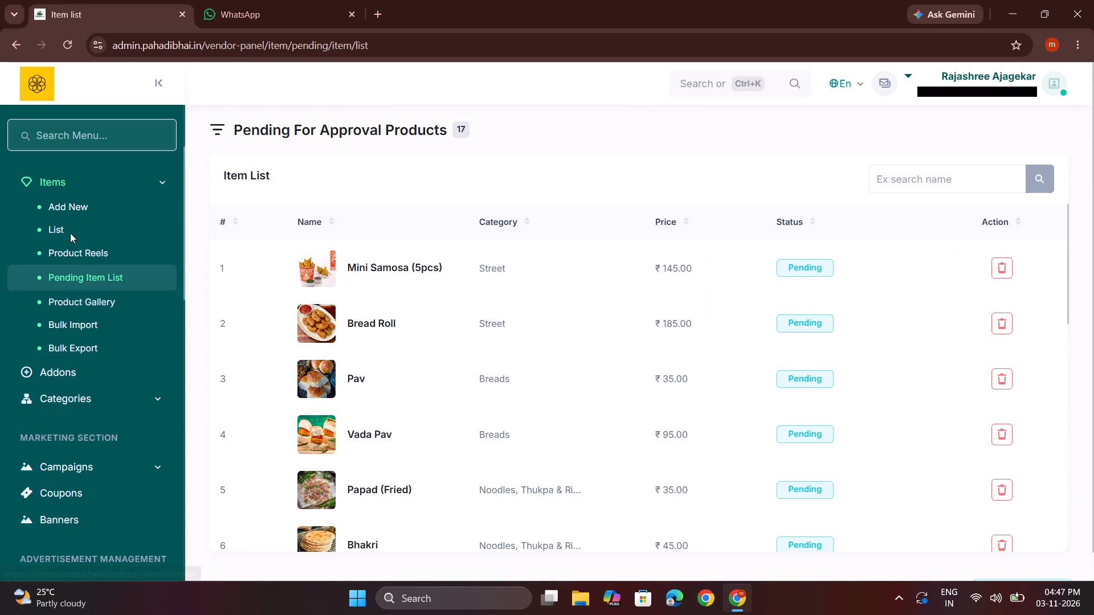
Set the Pakoda by the plate item's unit price to ₹145 and submit the update for approval.
left_click(70, 233)
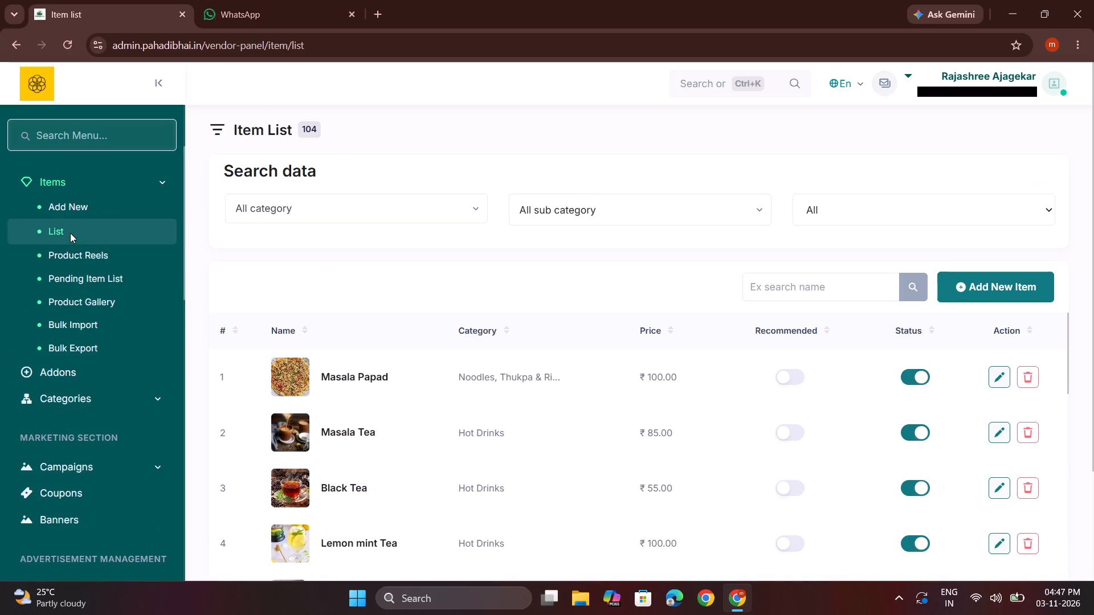
scroll(407, 420, "down", 4)
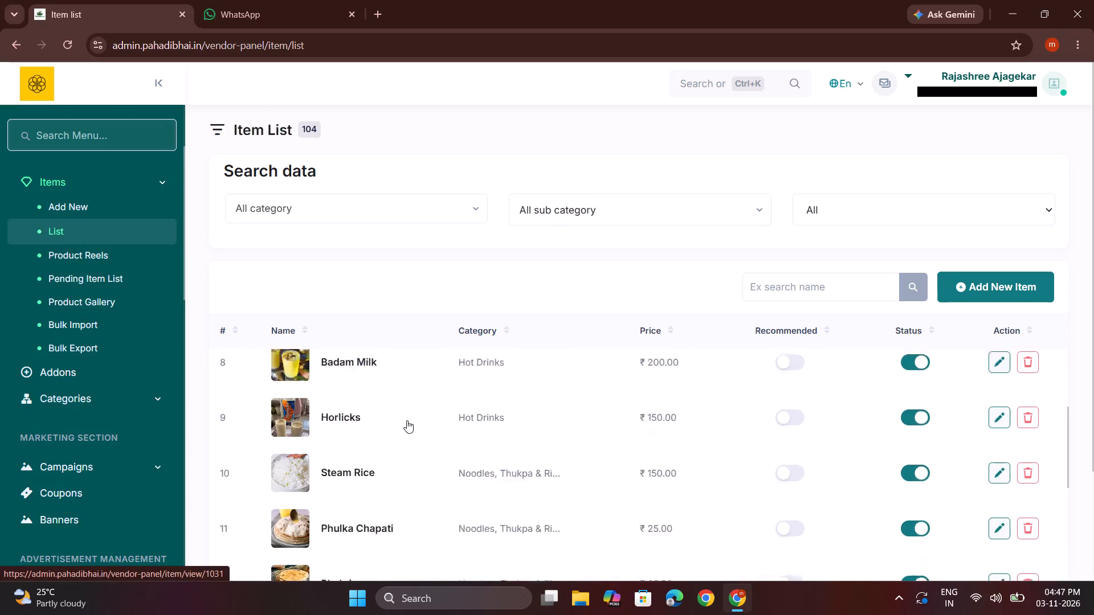
scroll(407, 420, "down", 4)
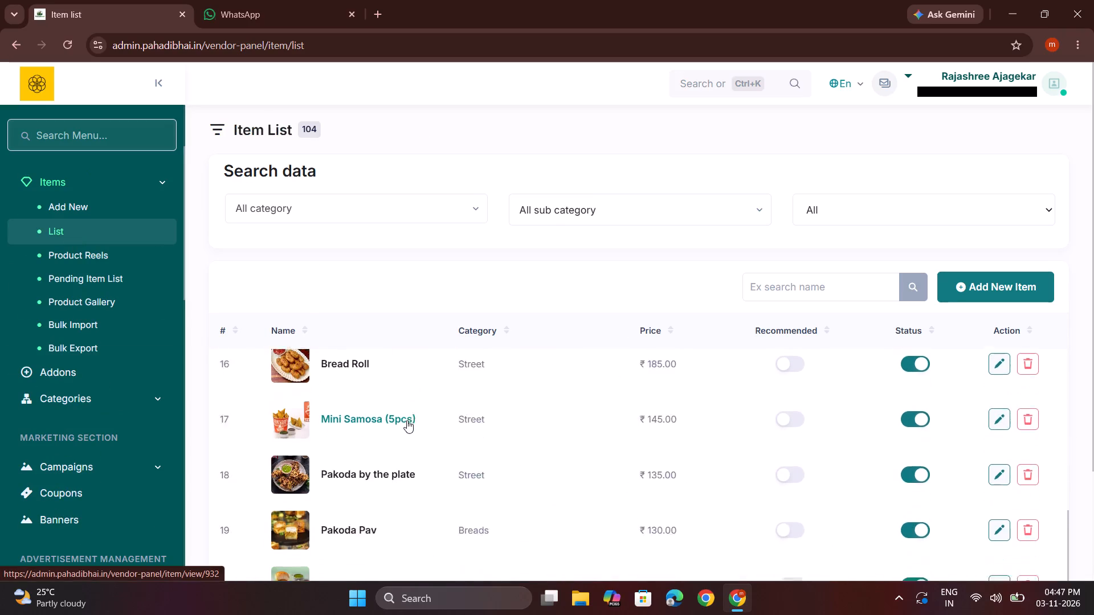
scroll(407, 420, "down", 1)
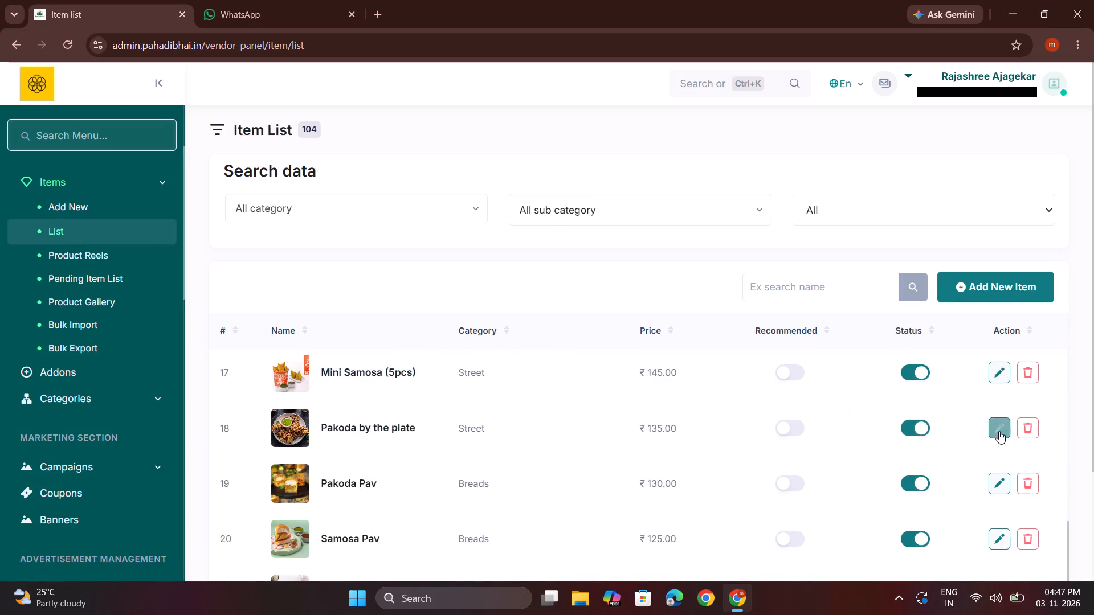
left_click(1000, 431)
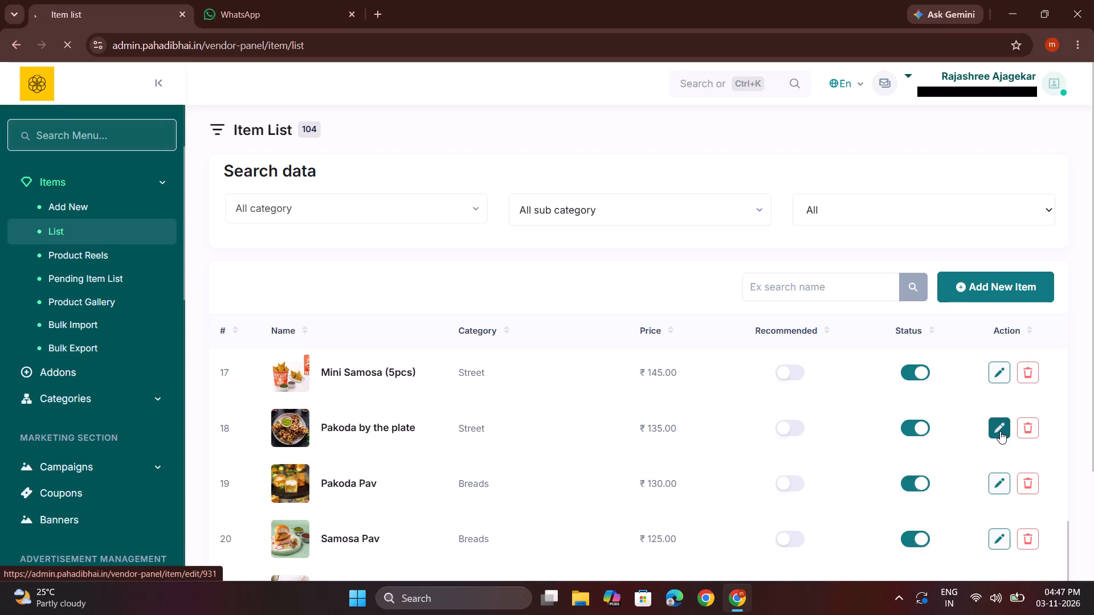
scroll(634, 434, "down", 11)
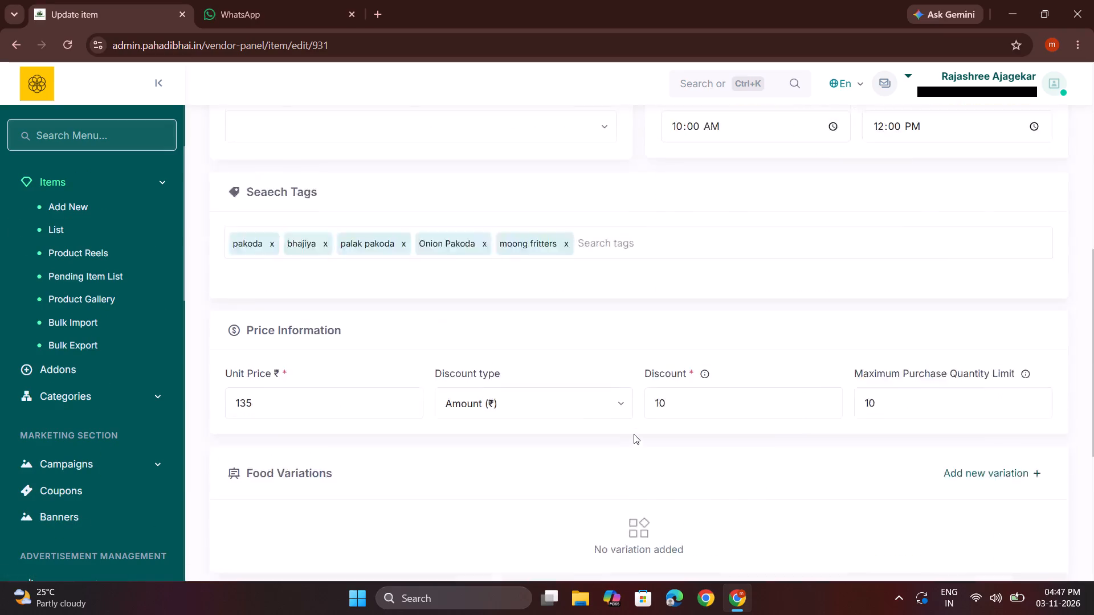
scroll(634, 434, "down", 2)
left_click(299, 256)
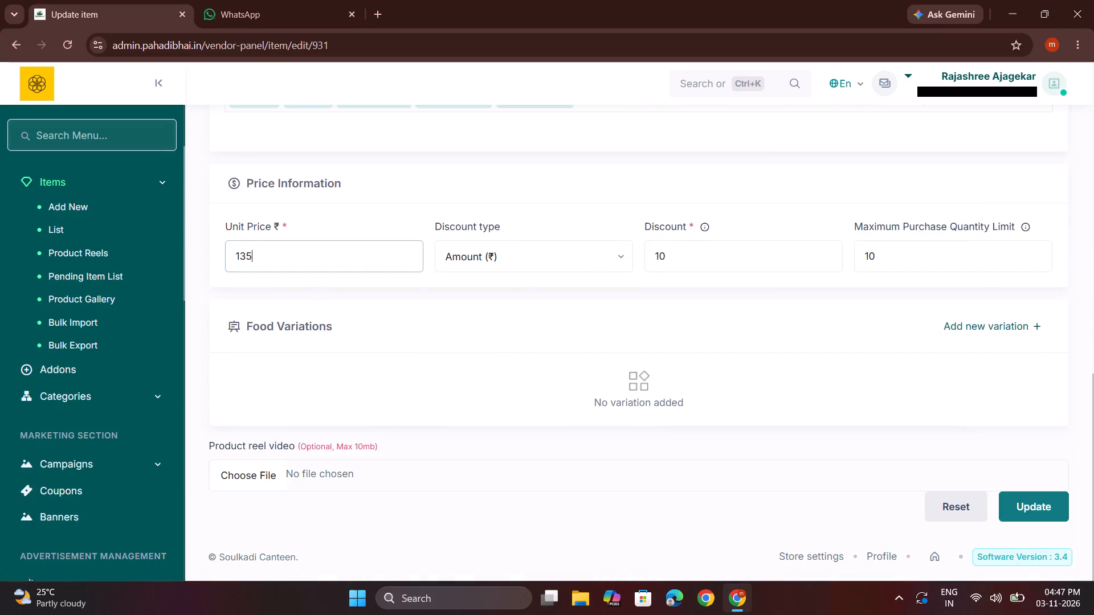
key("Left")
key("BackSpace")
key("4")
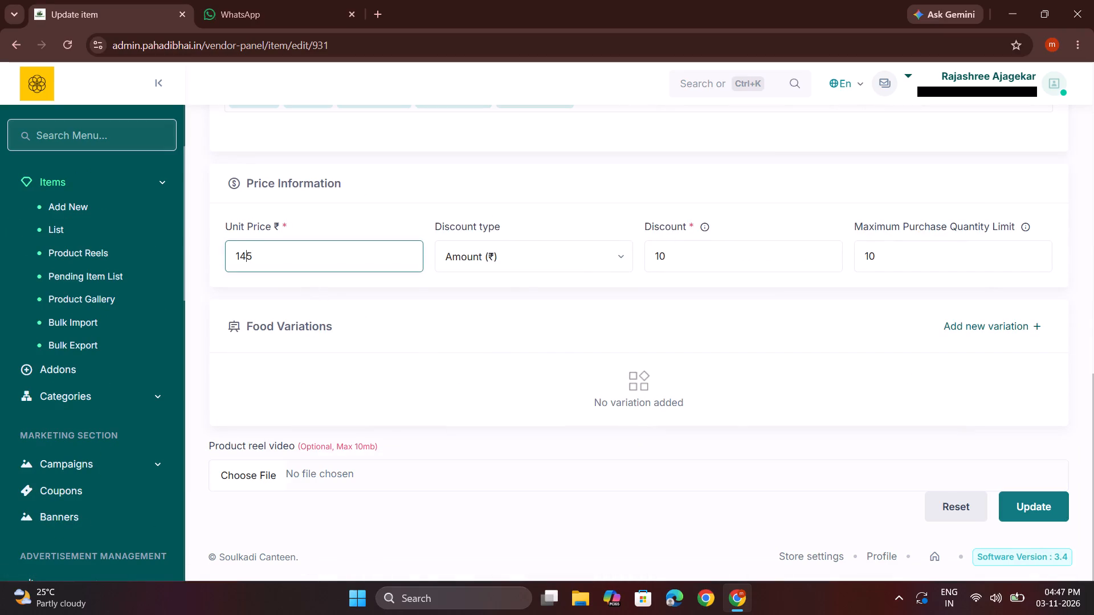
left_click(1032, 511)
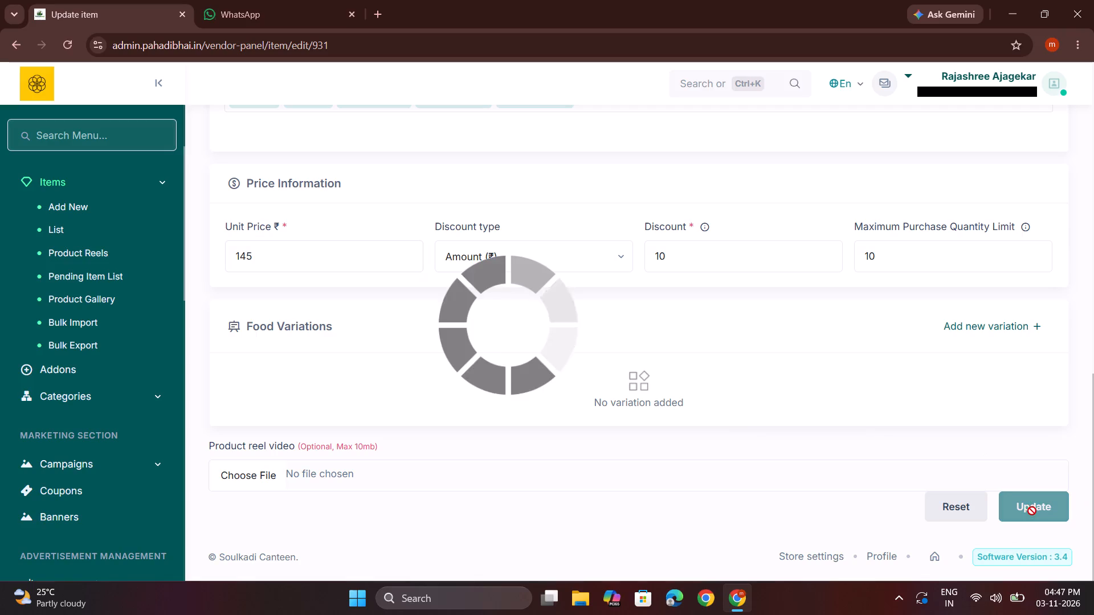
Set the Pakoda Pav item's discount amount to ₹15 and submit the update for approval.
left_click(77, 228)
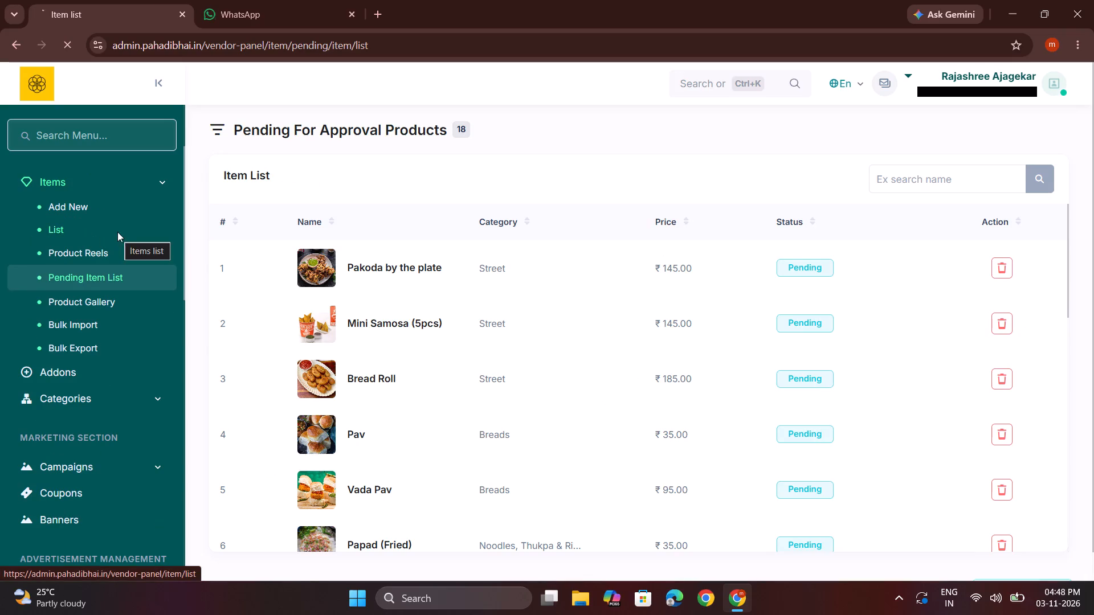
scroll(568, 468, "down", 7)
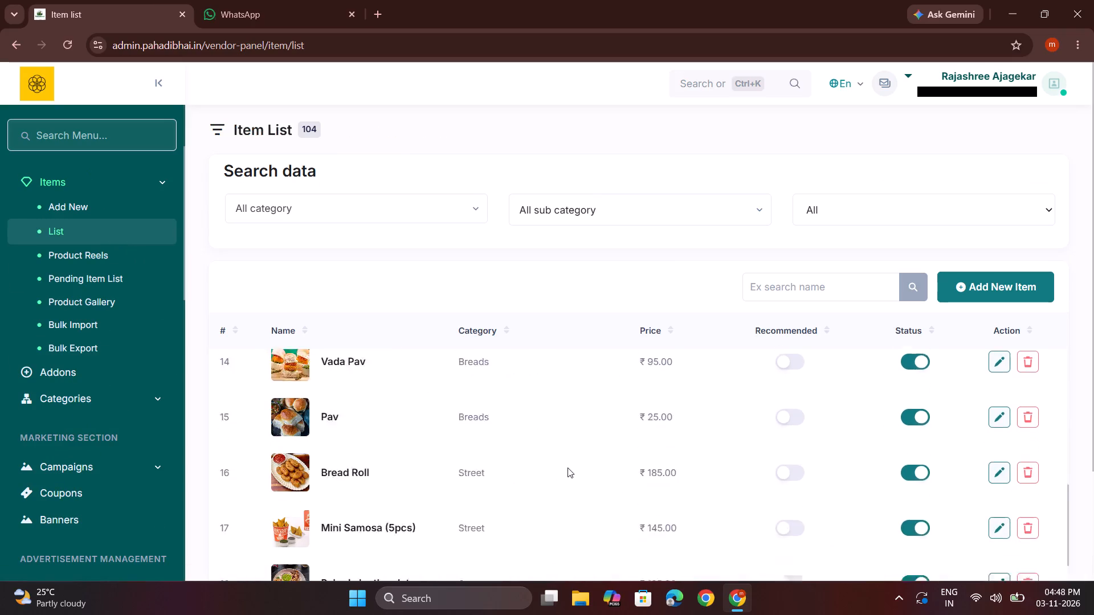
scroll(568, 468, "down", 1)
scroll(568, 468, "up", 1)
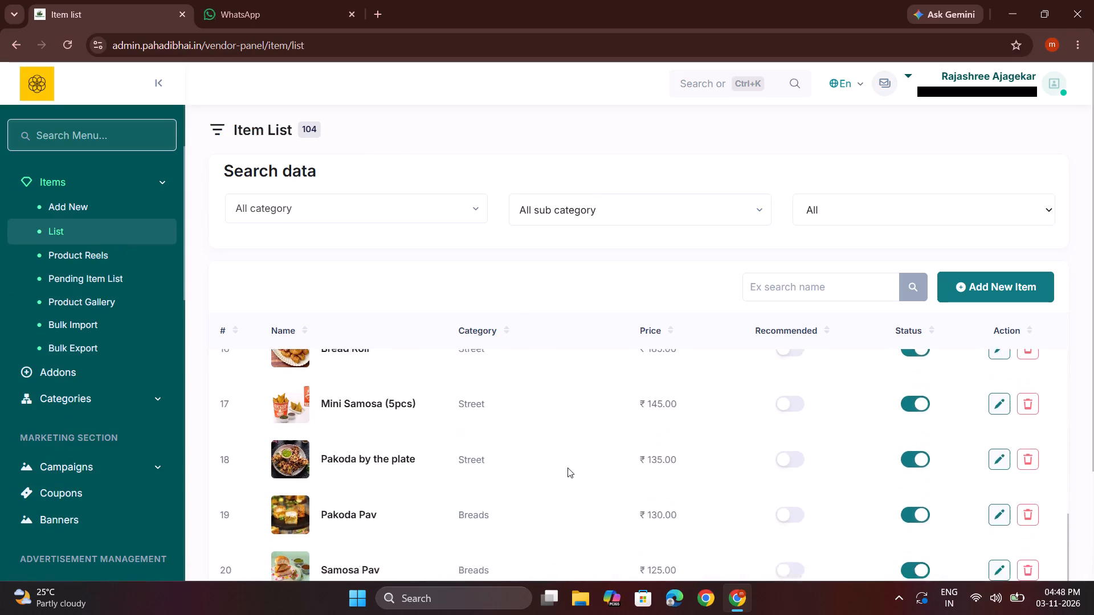
scroll(568, 468, "up", 1)
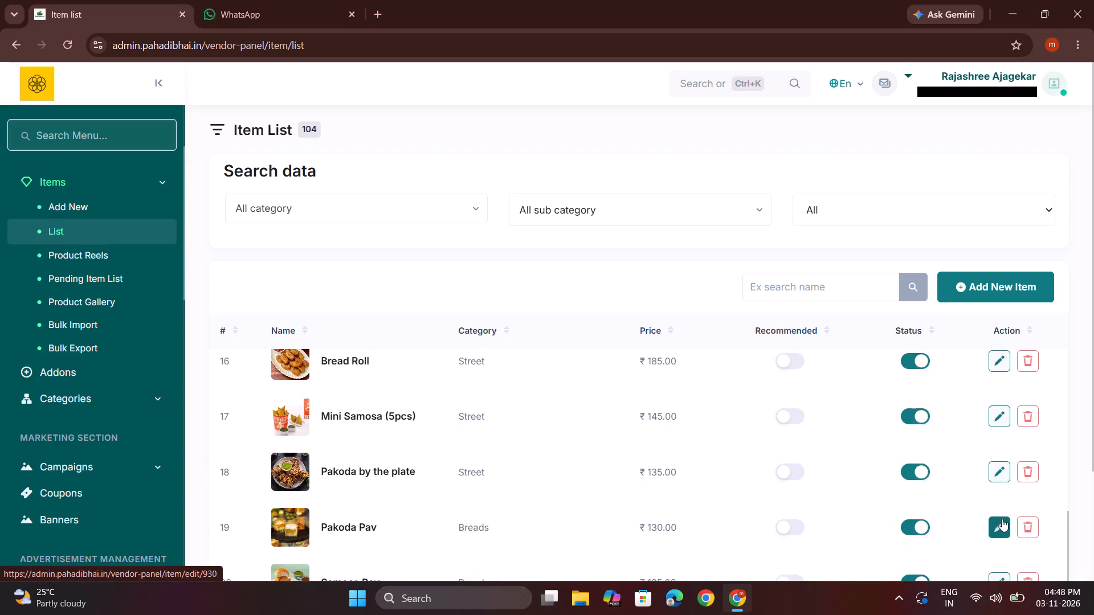
left_click(1002, 519)
scroll(1001, 524, "down", 8)
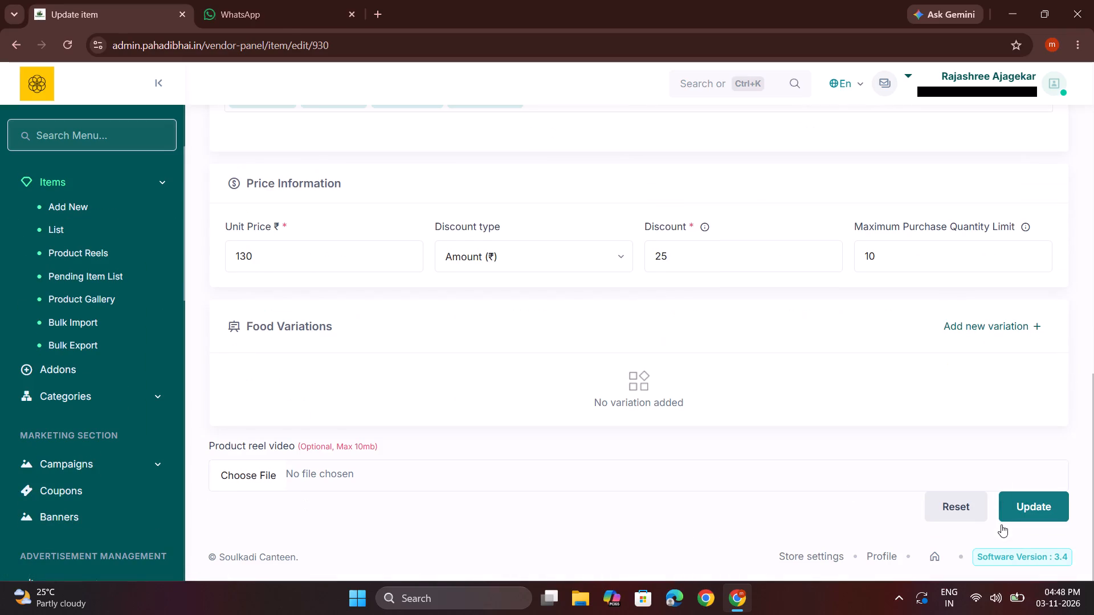
left_click(673, 256)
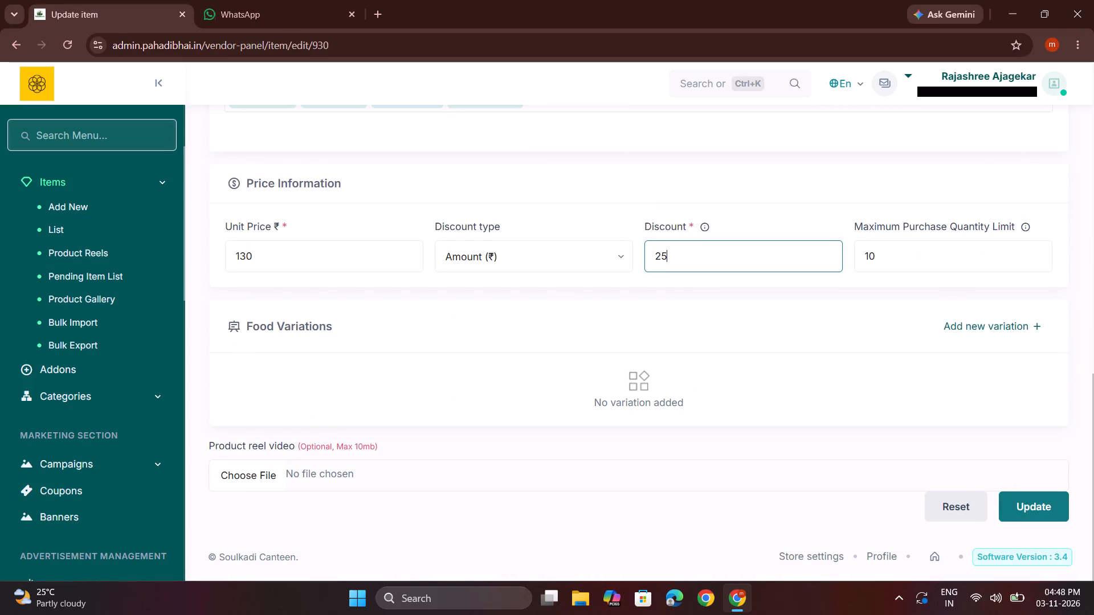
key("Left")
key("BackSpace")
key("1")
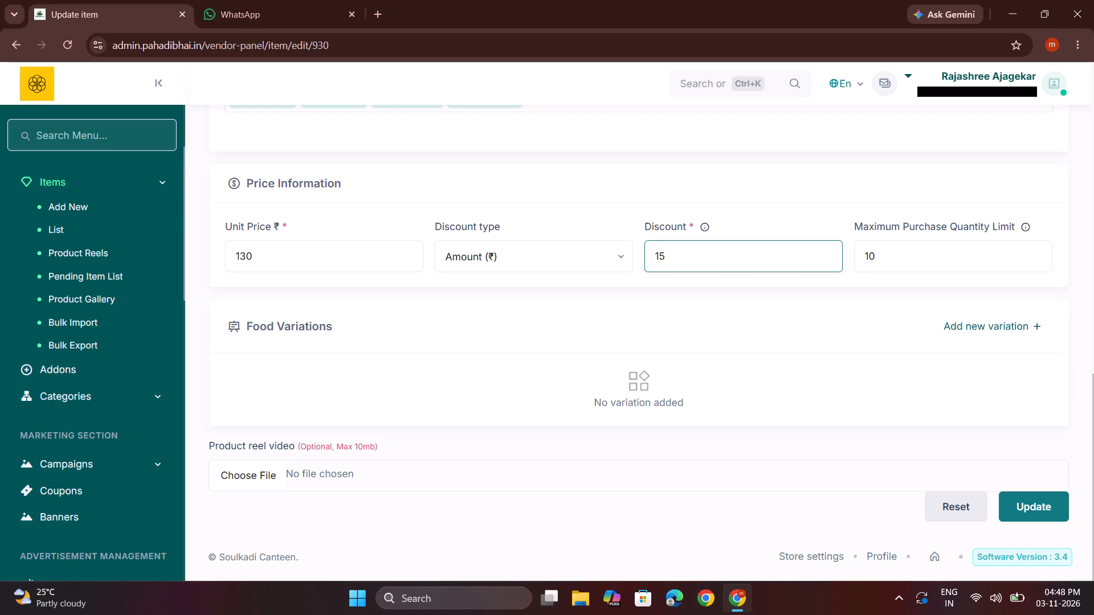
left_click(1032, 500)
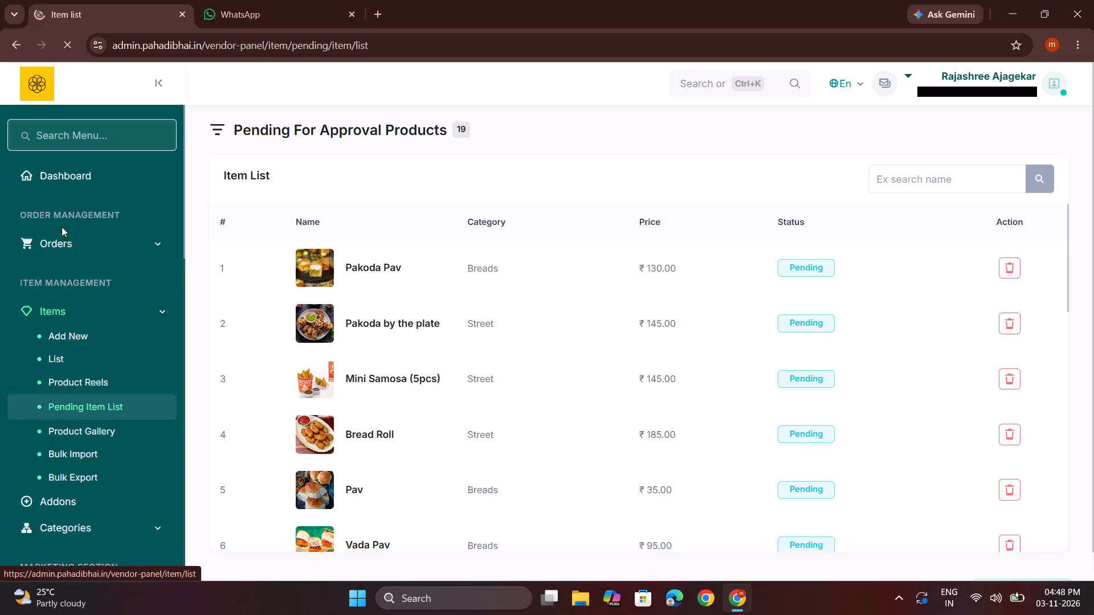
Set the Samosa Pav item's discount amount to ₹10 and submit the update for approval.
left_click(99, 232)
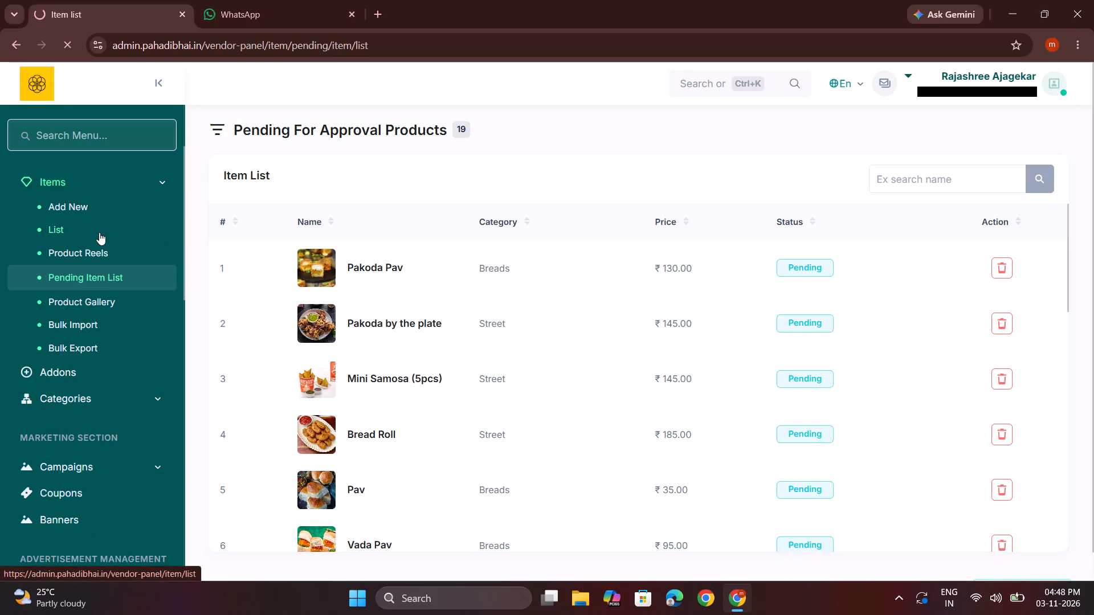
scroll(387, 469, "down", 18)
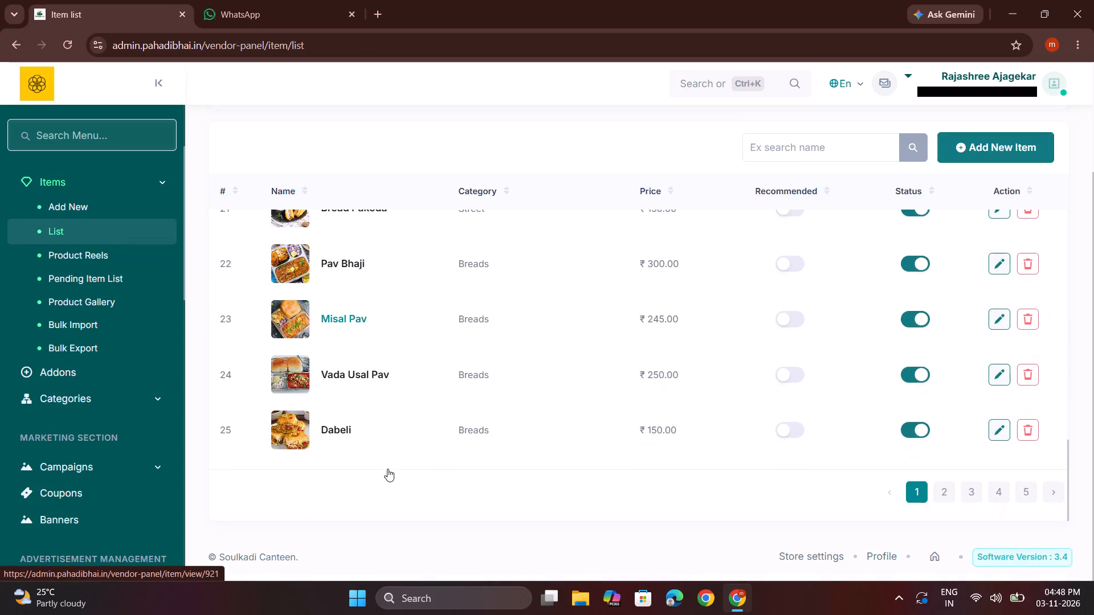
scroll(387, 469, "down", 2)
scroll(387, 469, "up", 3)
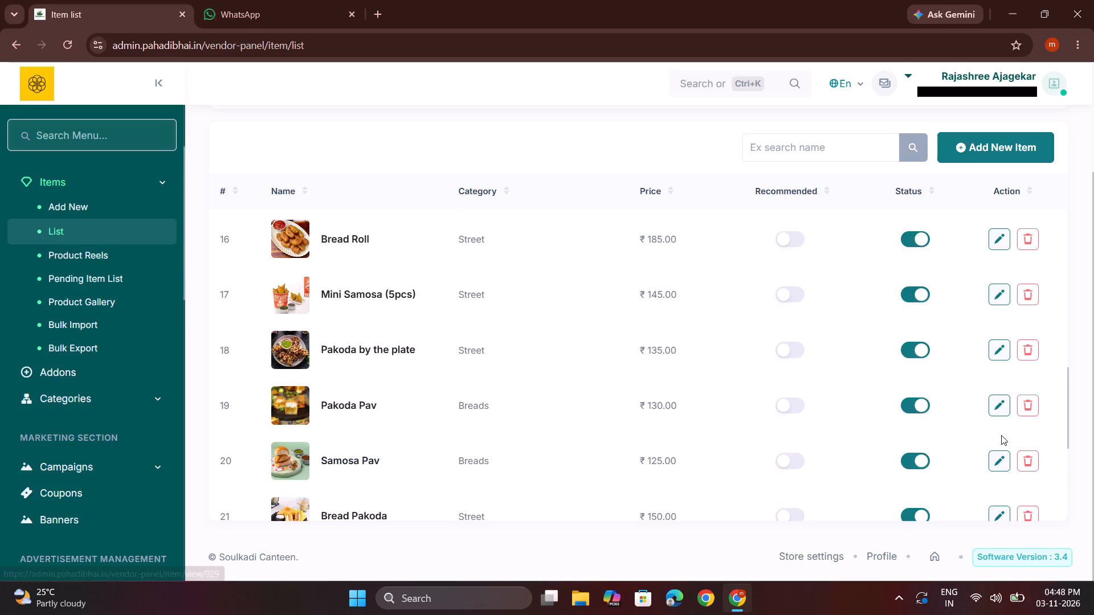
left_click(1002, 461)
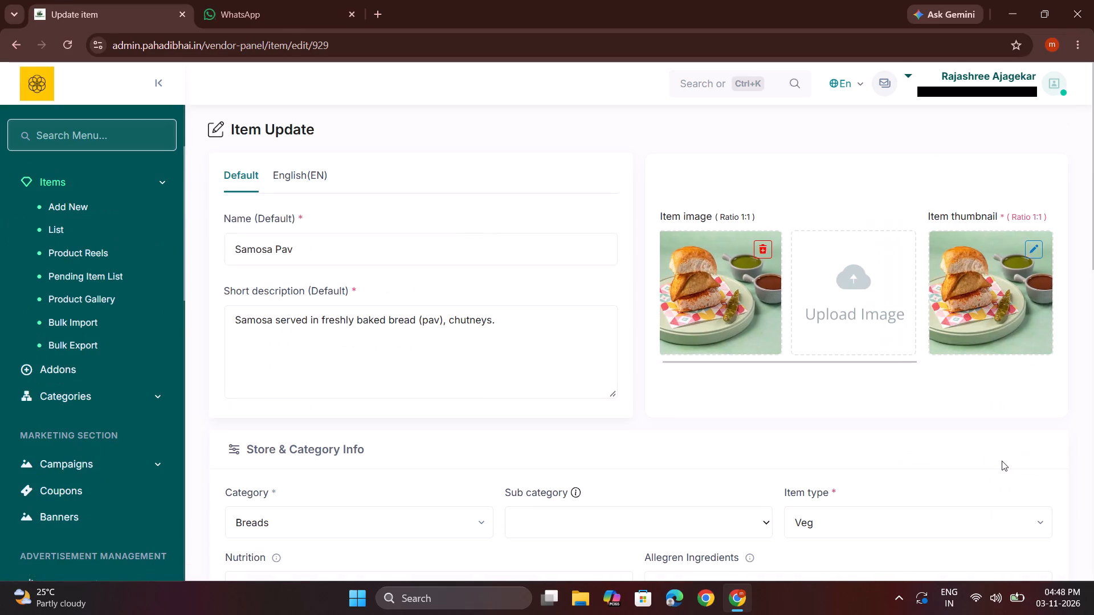
scroll(965, 451, "down", 10)
left_click(660, 253)
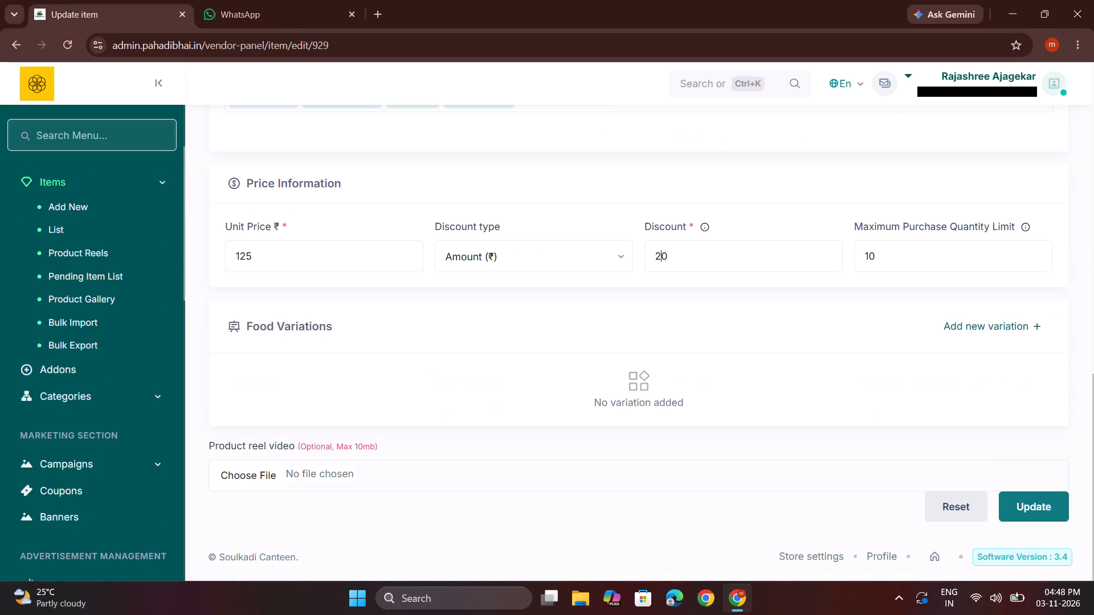
key("BackSpace")
key("1")
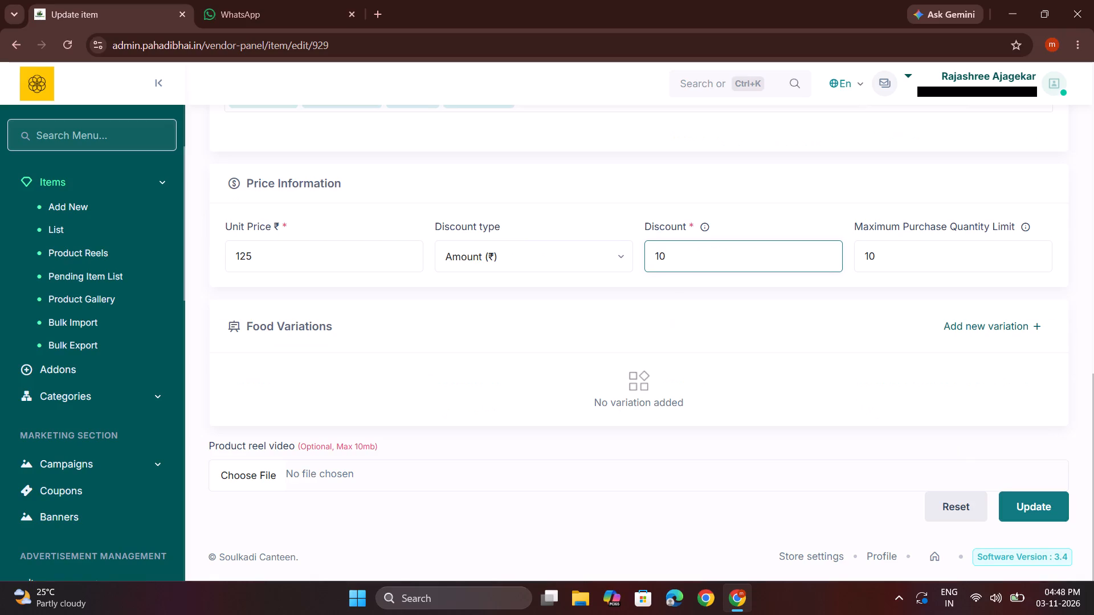
left_click(1038, 496)
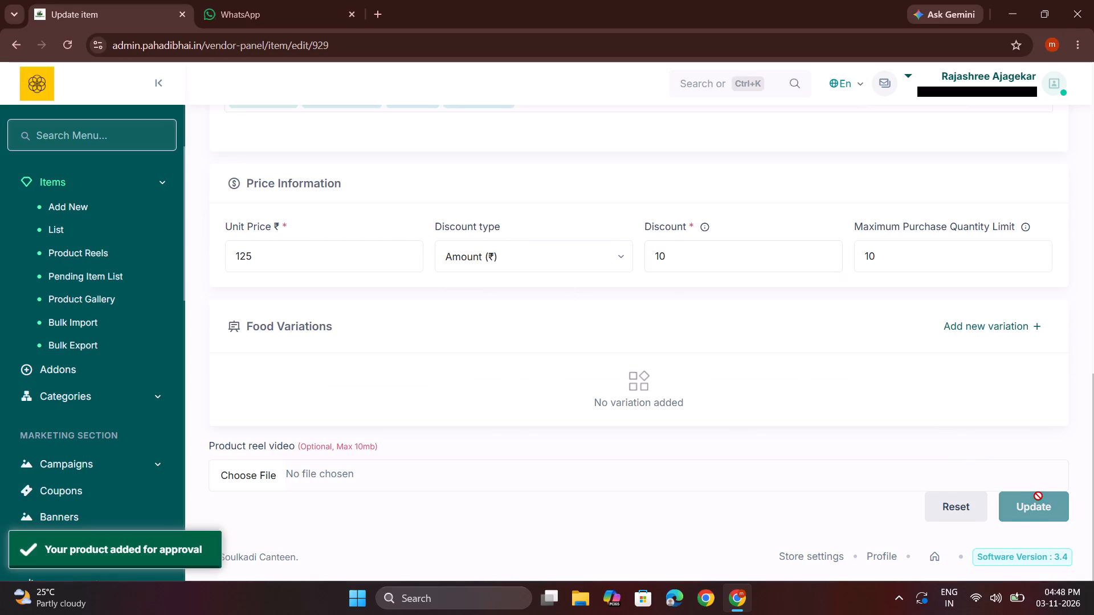
Set the Bread Pakoda item's discount amount to ₹15 and submit the update for approval.
left_click(77, 231)
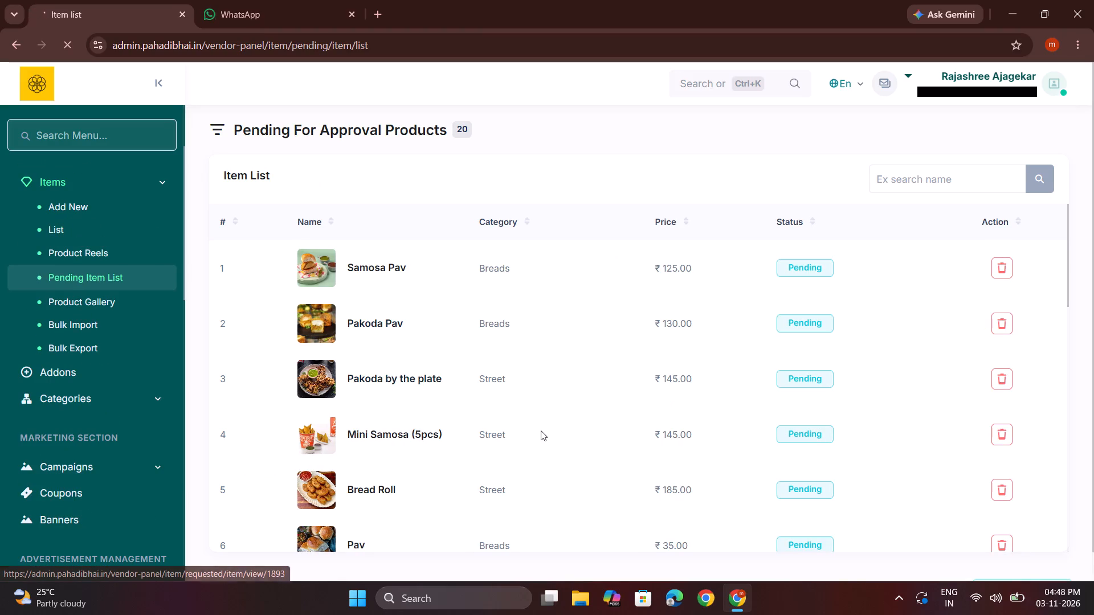
scroll(541, 430, "down", 19)
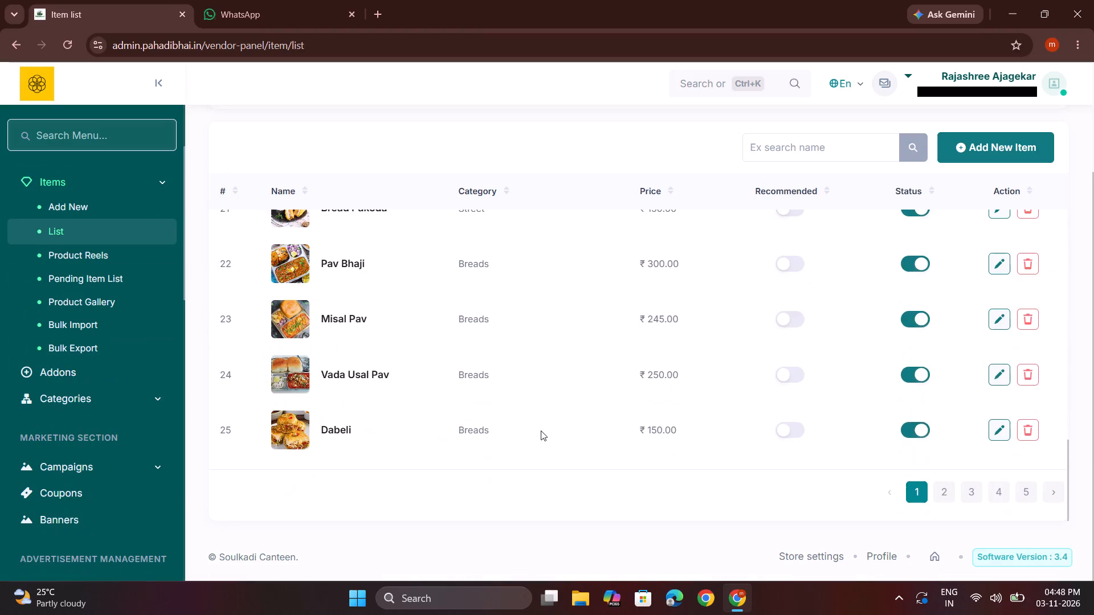
scroll(541, 430, "up", 1)
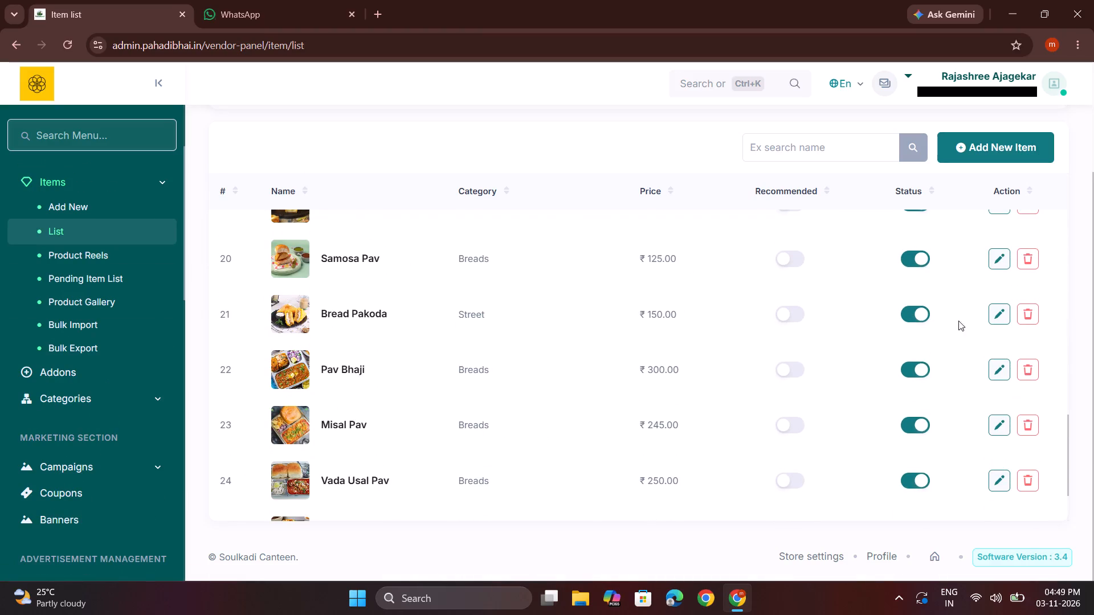
left_click(995, 317)
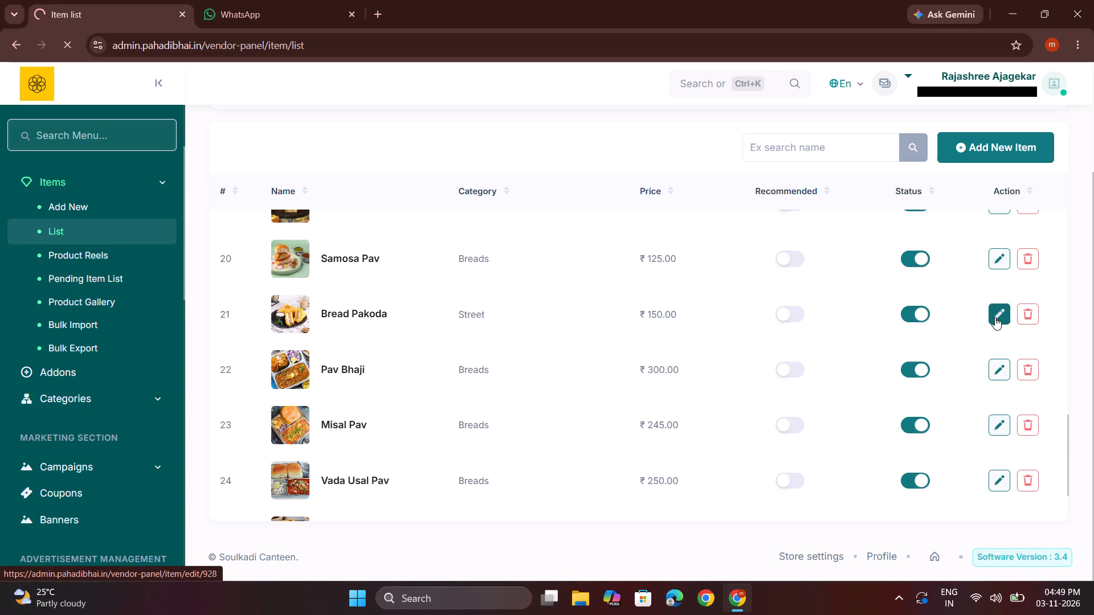
scroll(469, 426, "down", 9)
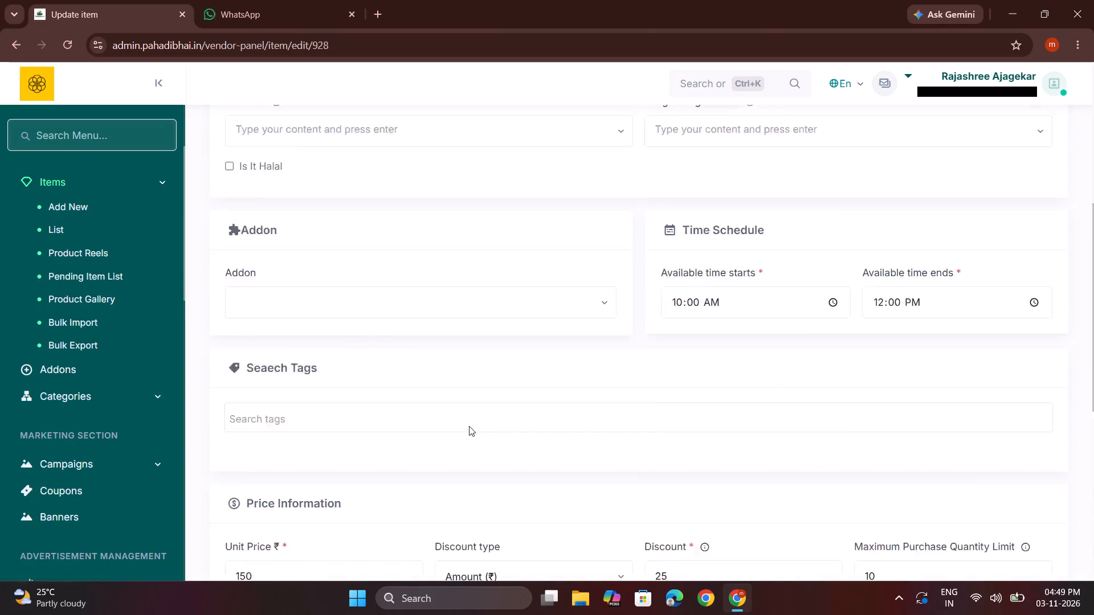
scroll(469, 426, "down", 3)
left_click(670, 260)
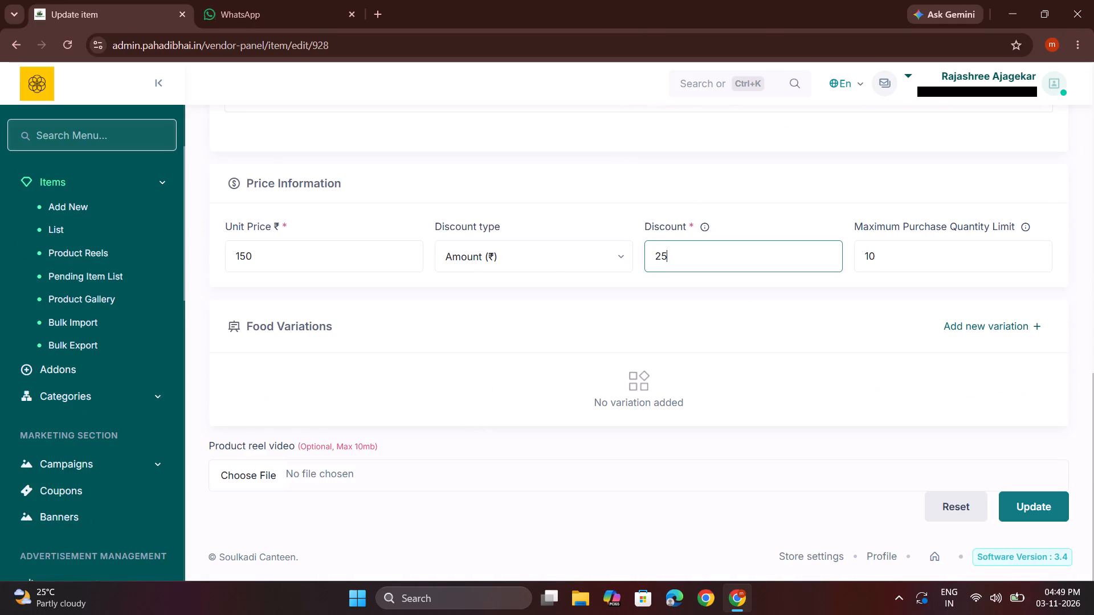
key("Left")
key("BackSpace")
key("1")
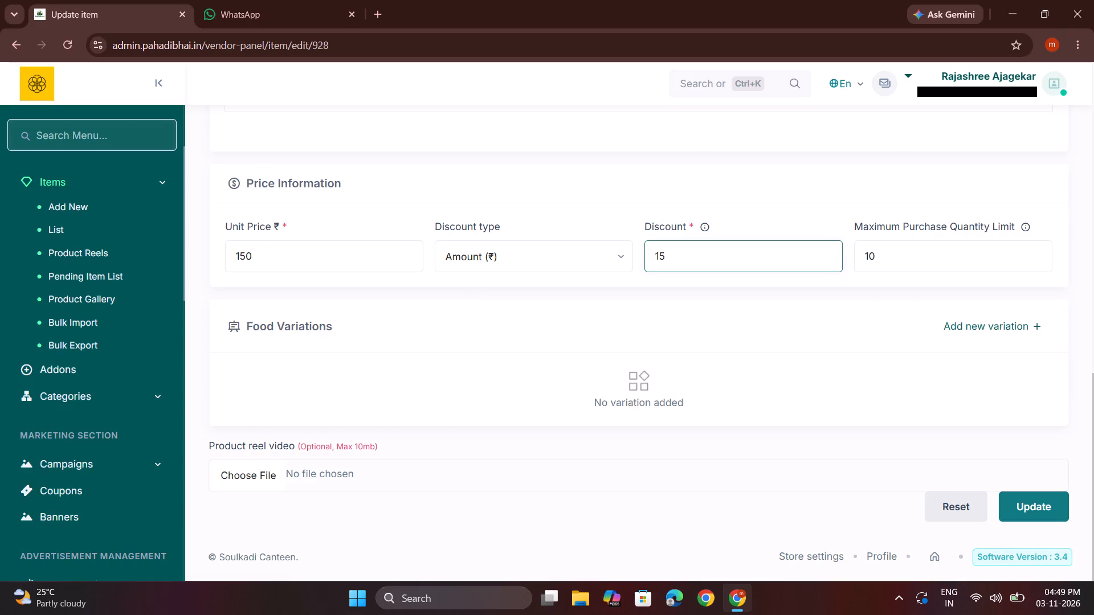
left_click(1044, 499)
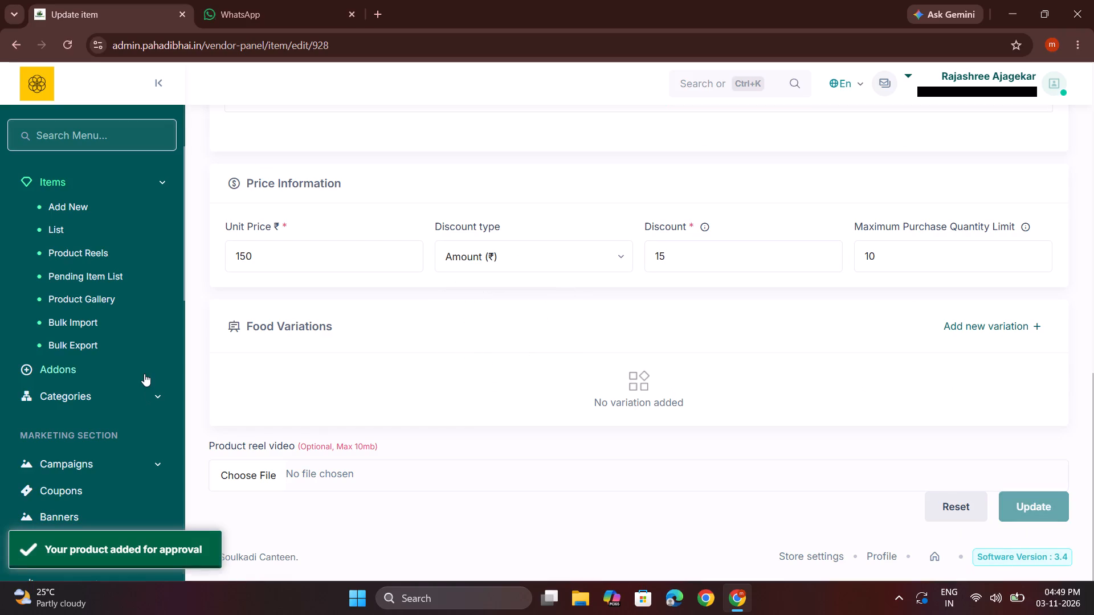
Set the Pav Bhaji item's unit price to ₹310 and submit the update for approval.
left_click(48, 231)
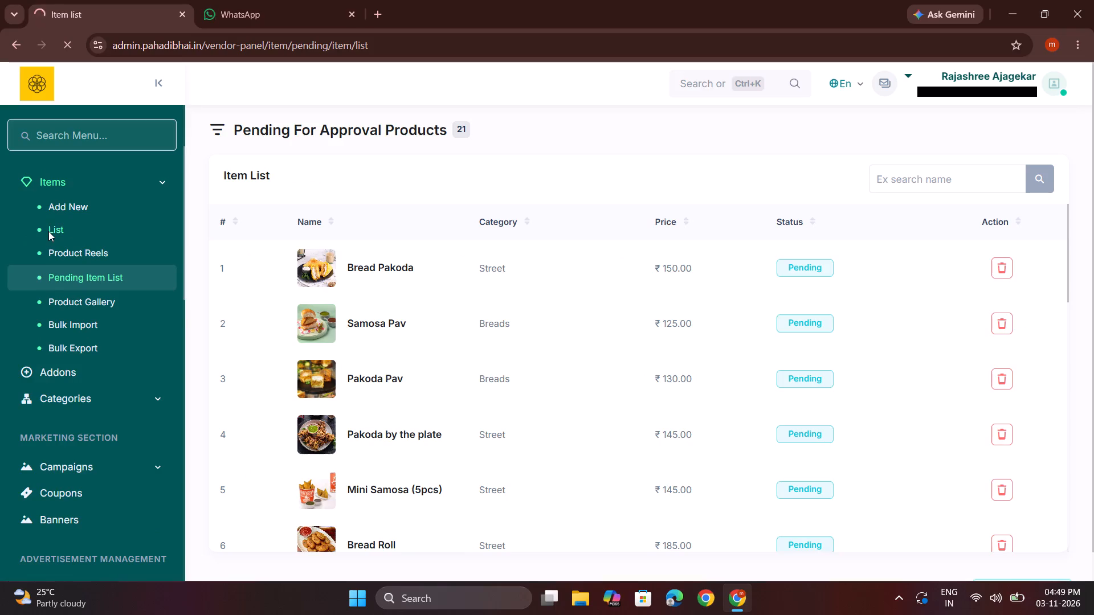
left_click(69, 229)
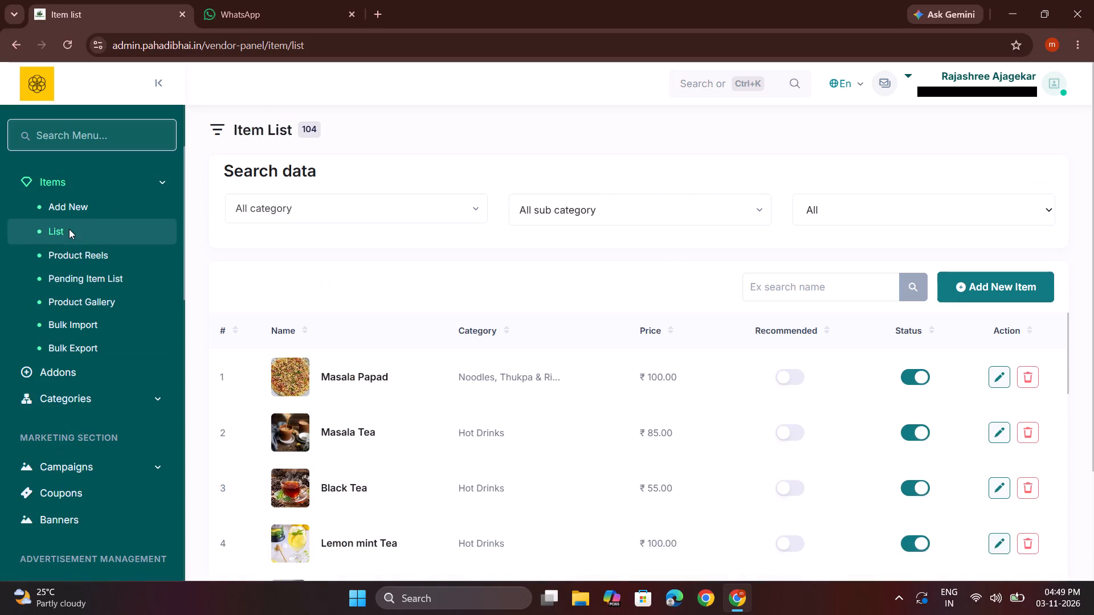
scroll(612, 487, "down", 13)
scroll(612, 487, "up", 1)
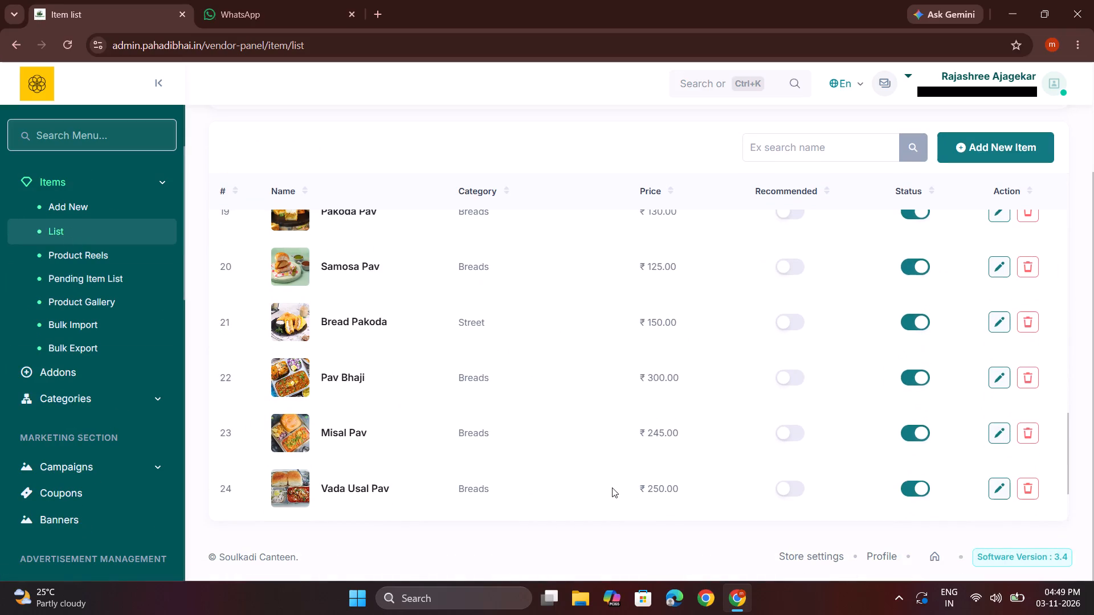
left_click(992, 380)
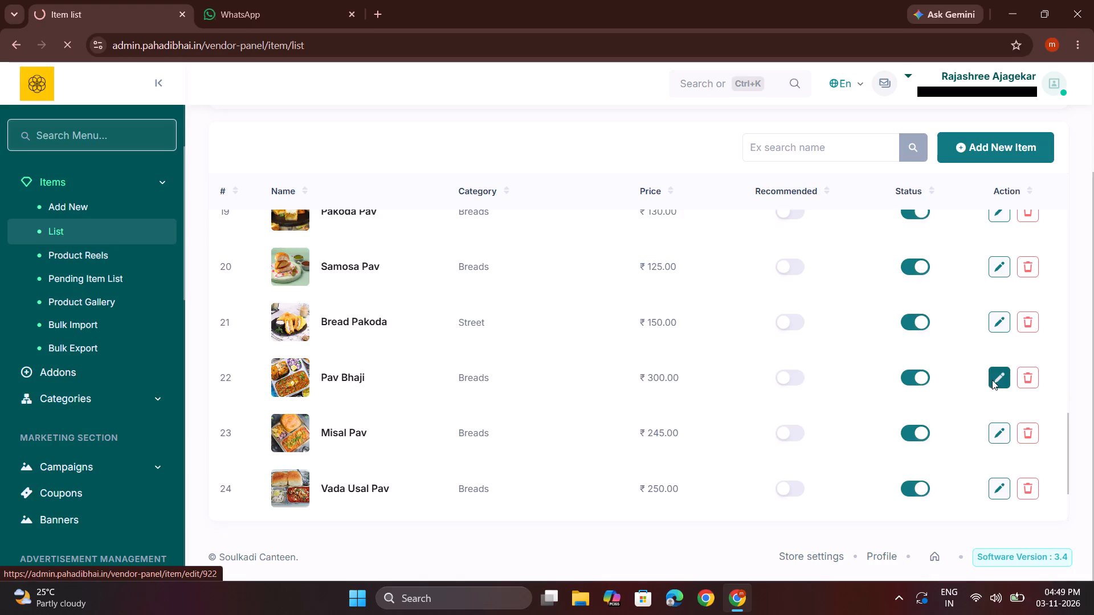
scroll(753, 393, "down", 4)
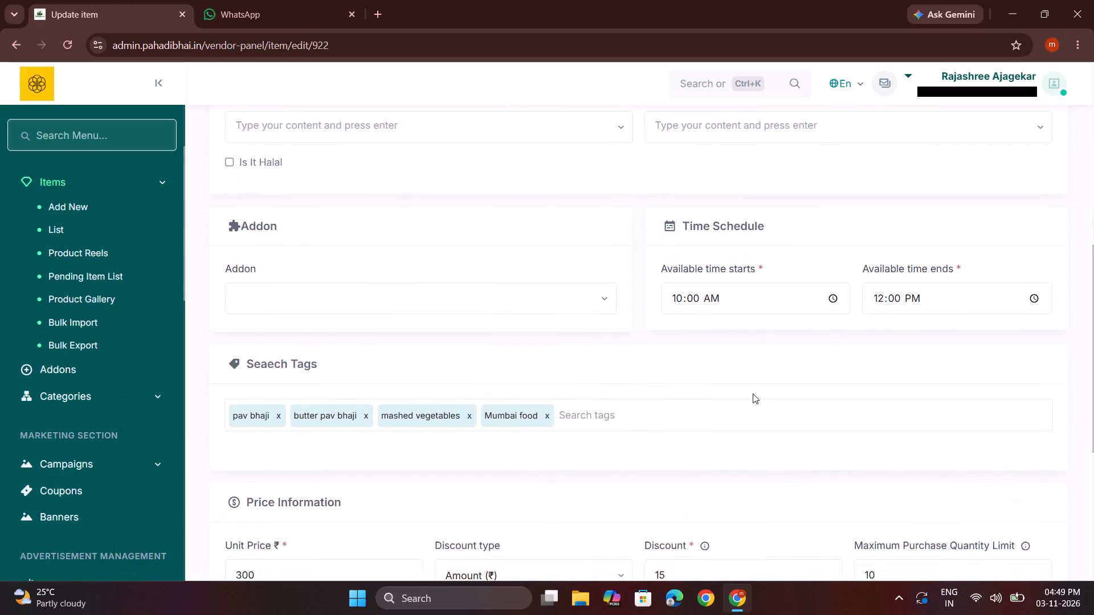
scroll(753, 393, "down", 3)
left_click(377, 246)
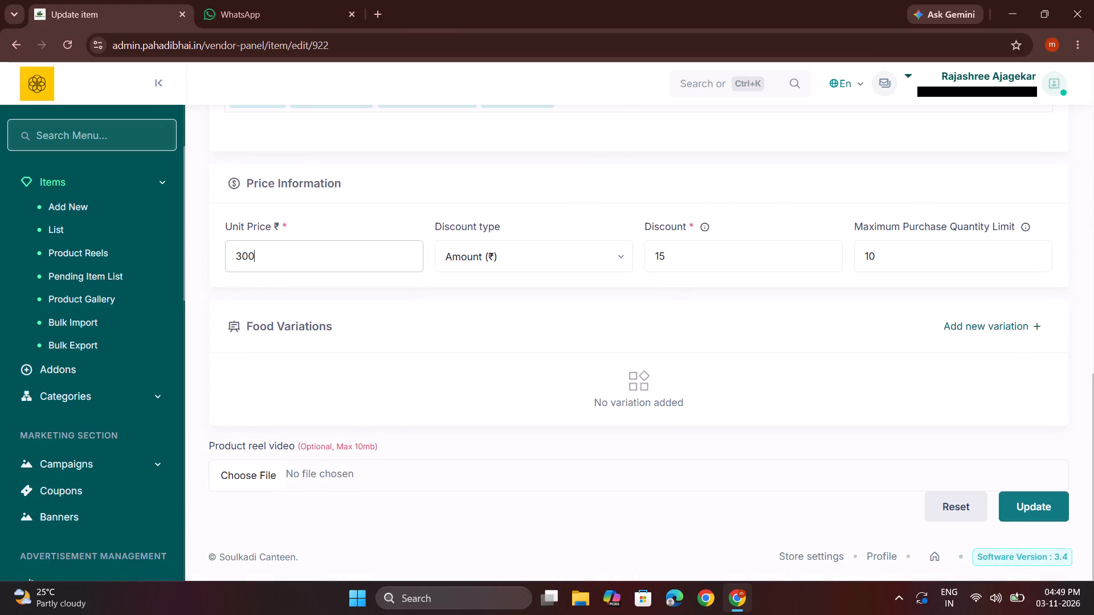
key("Left")
key("BackSpace")
key("1")
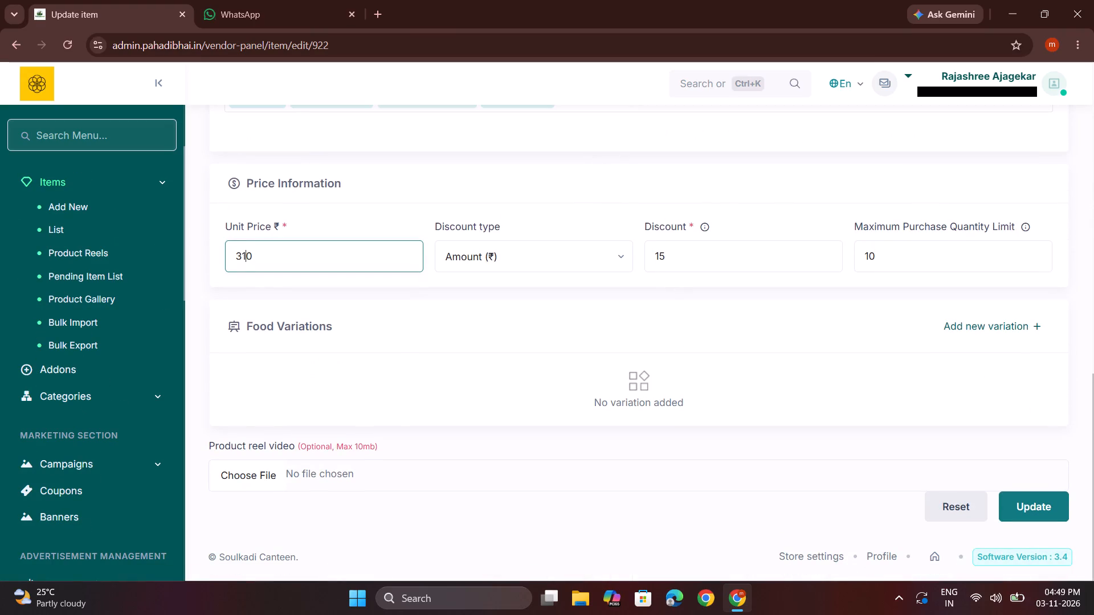
left_click(1027, 502)
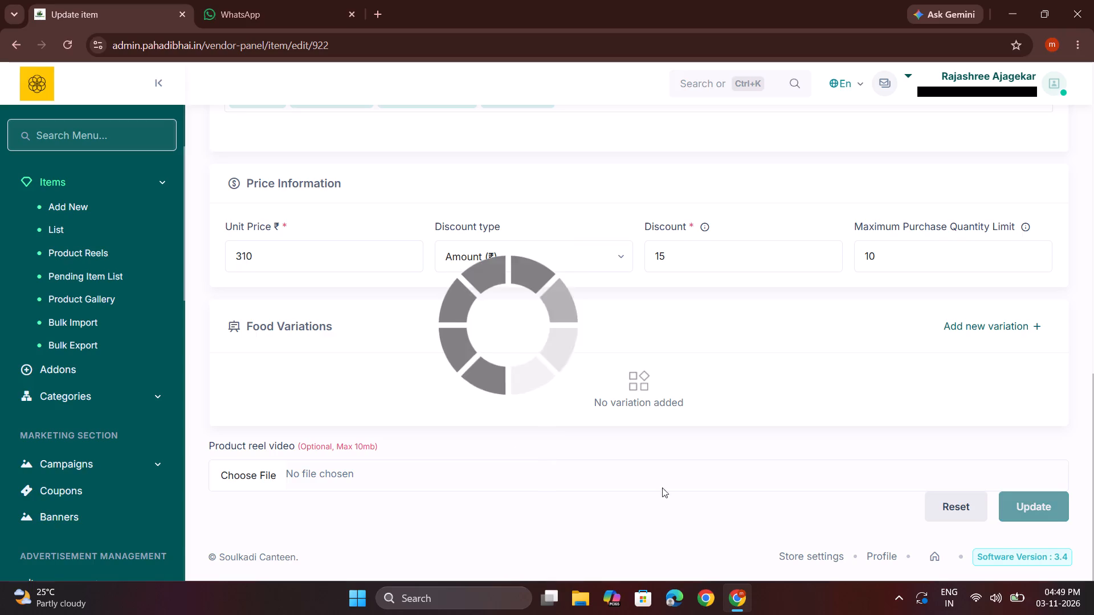
Set the Misal Pav item's discount amount to ₹10 and submit the update for approval.
left_click(80, 233)
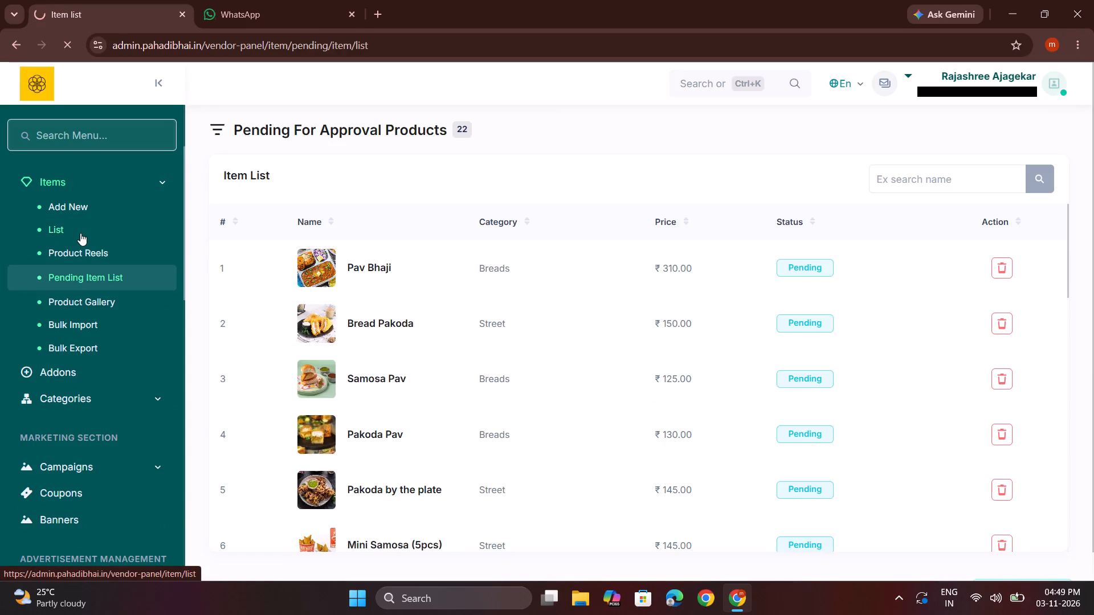
scroll(446, 493, "down", 14)
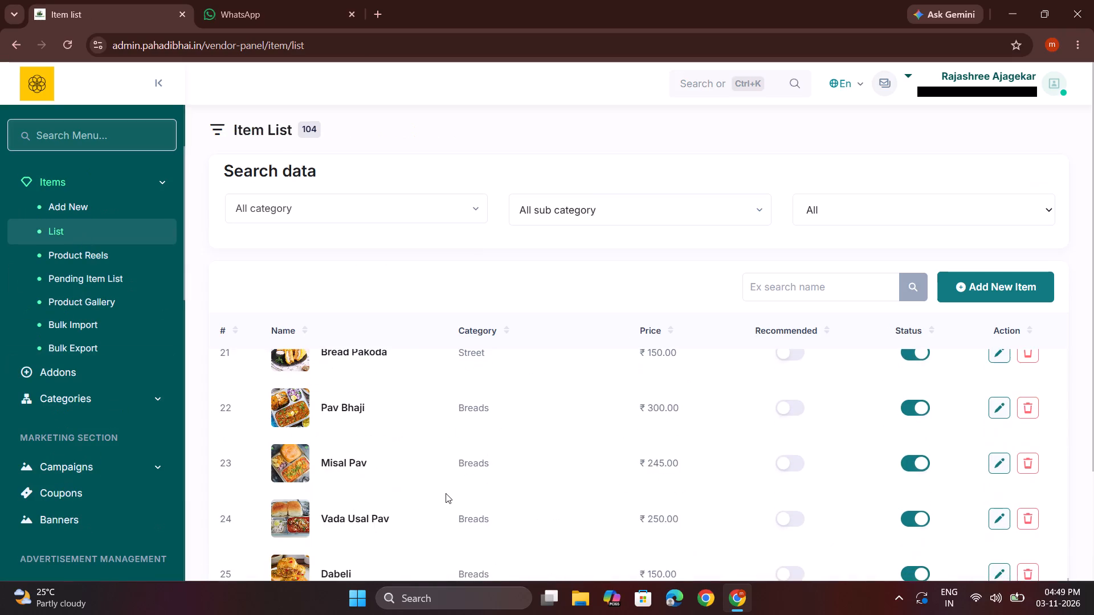
left_click(998, 456)
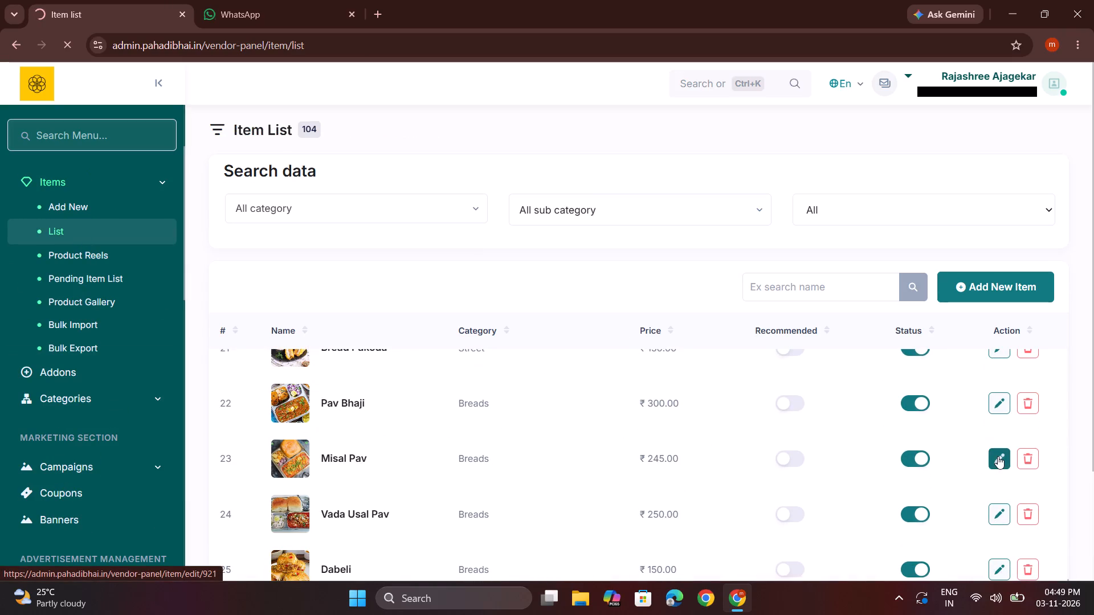
scroll(643, 436, "down", 11)
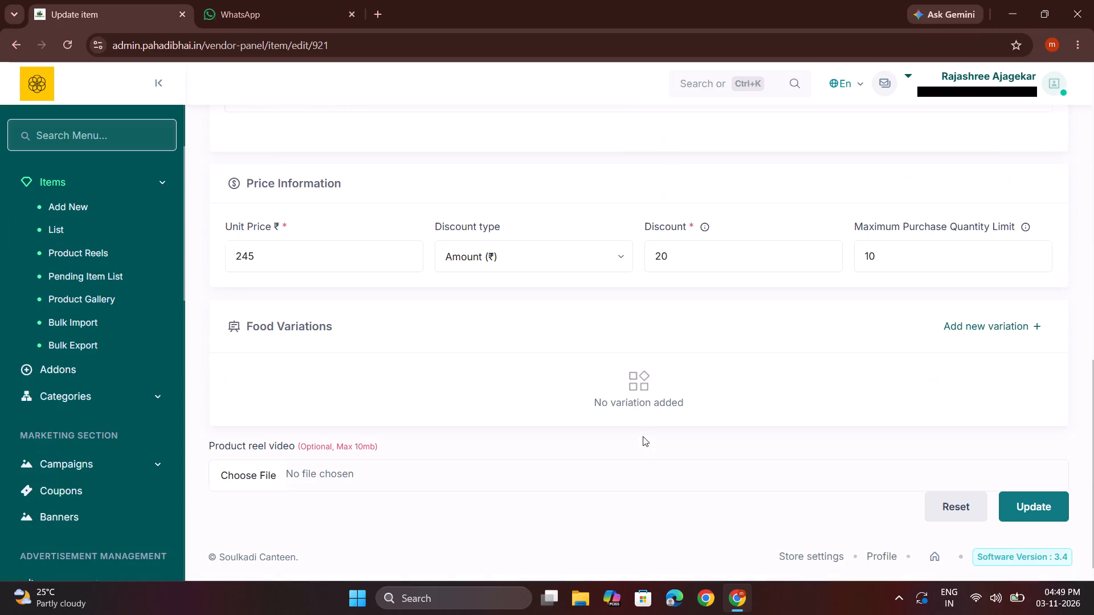
left_click(662, 258)
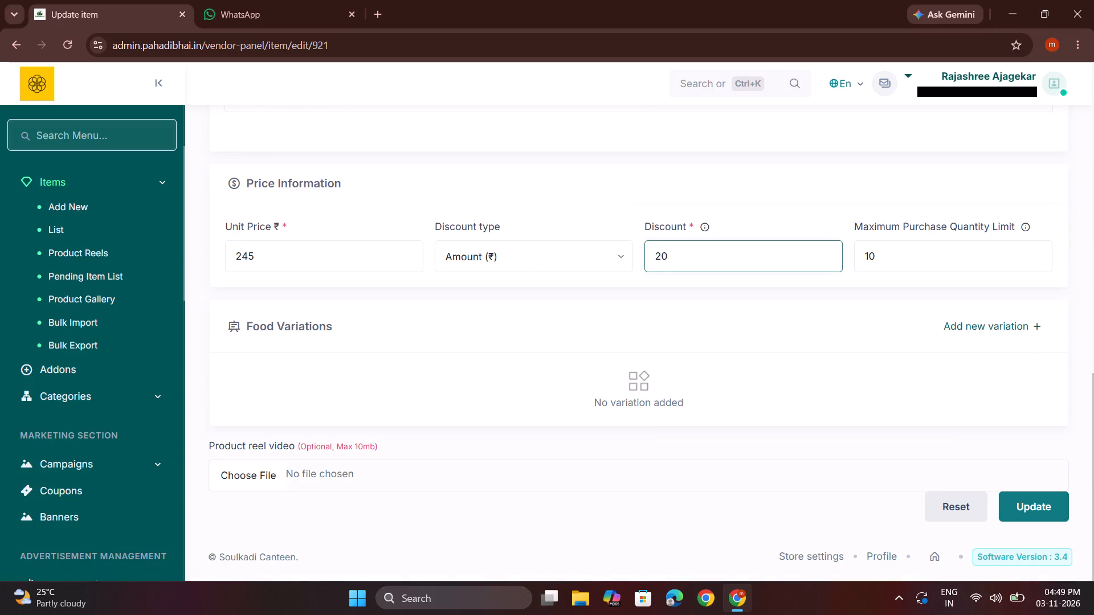
key("backslash")
key("BackSpace")
key("1")
left_click(1056, 509)
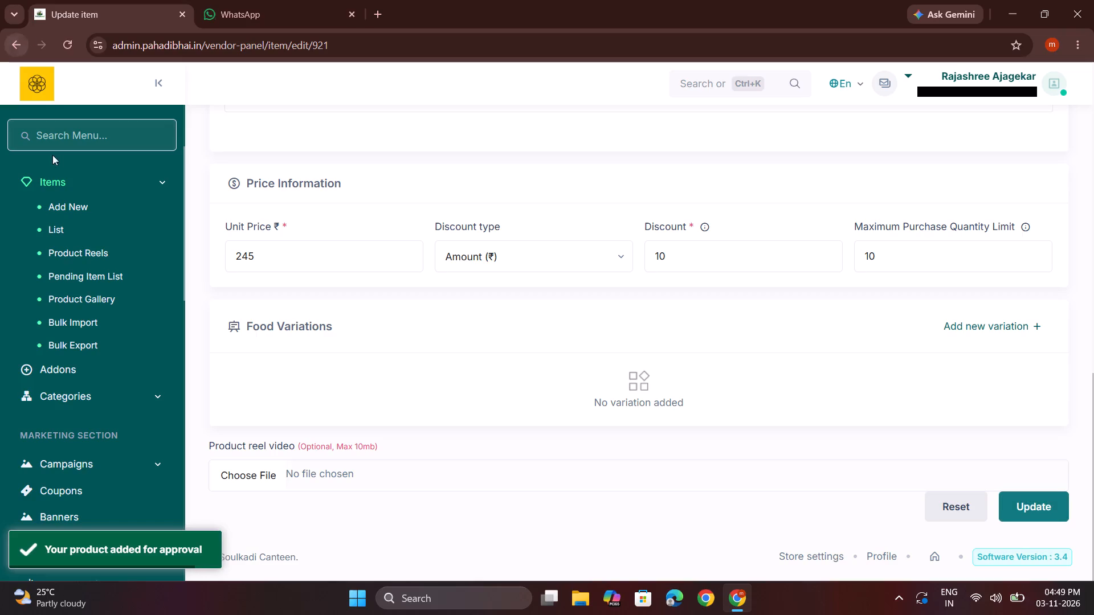
Set the Vada Usal Pav item's discount amount to ₹15 and submit the update for approval.
left_click(58, 233)
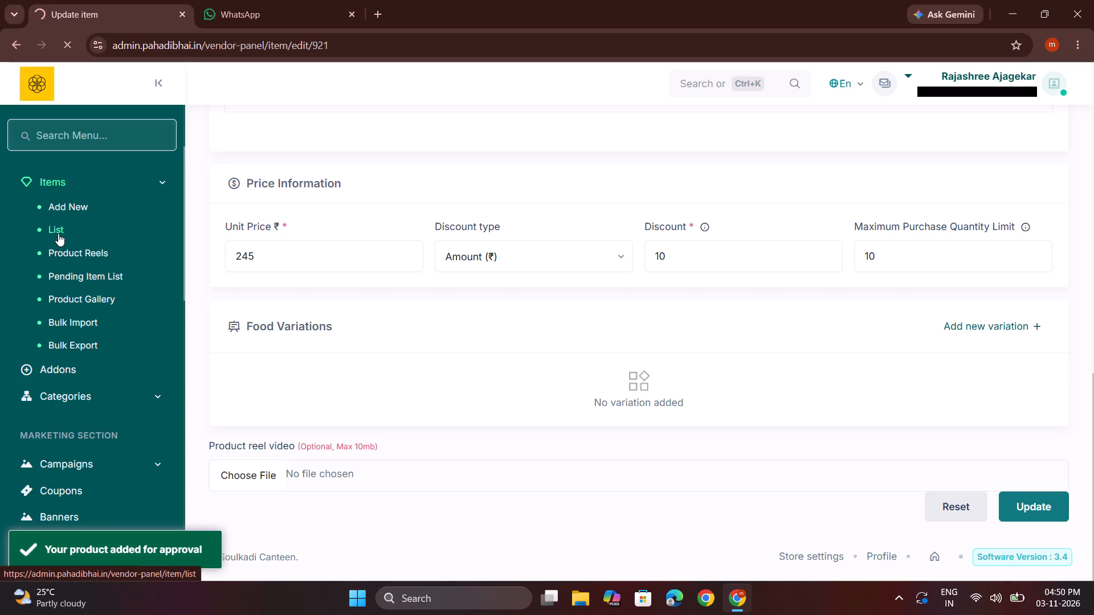
left_click(58, 233)
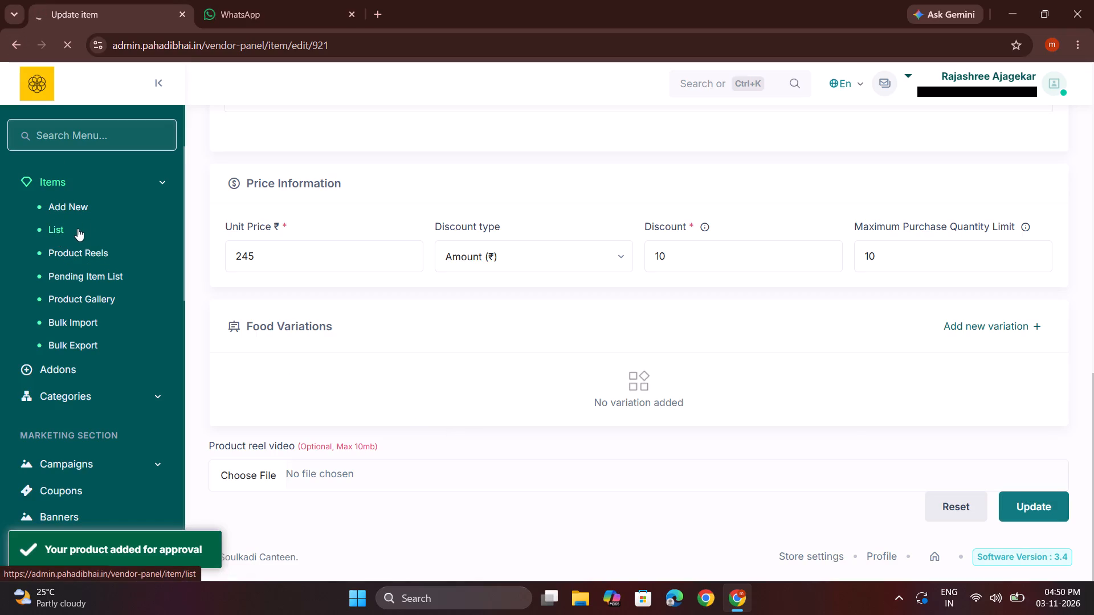
left_click(77, 228)
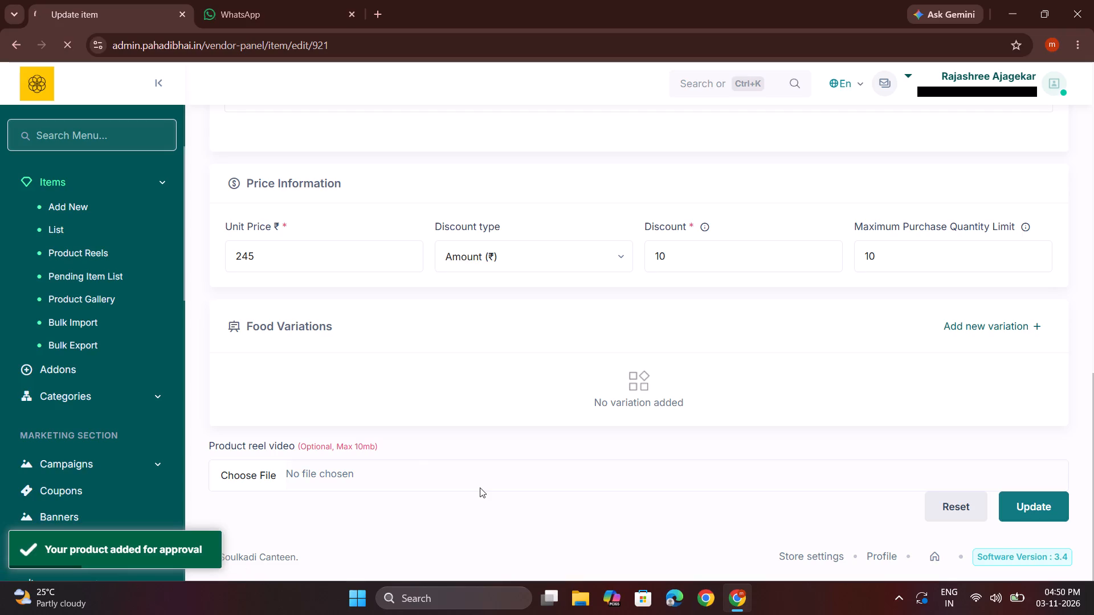
scroll(371, 331, "up", 10)
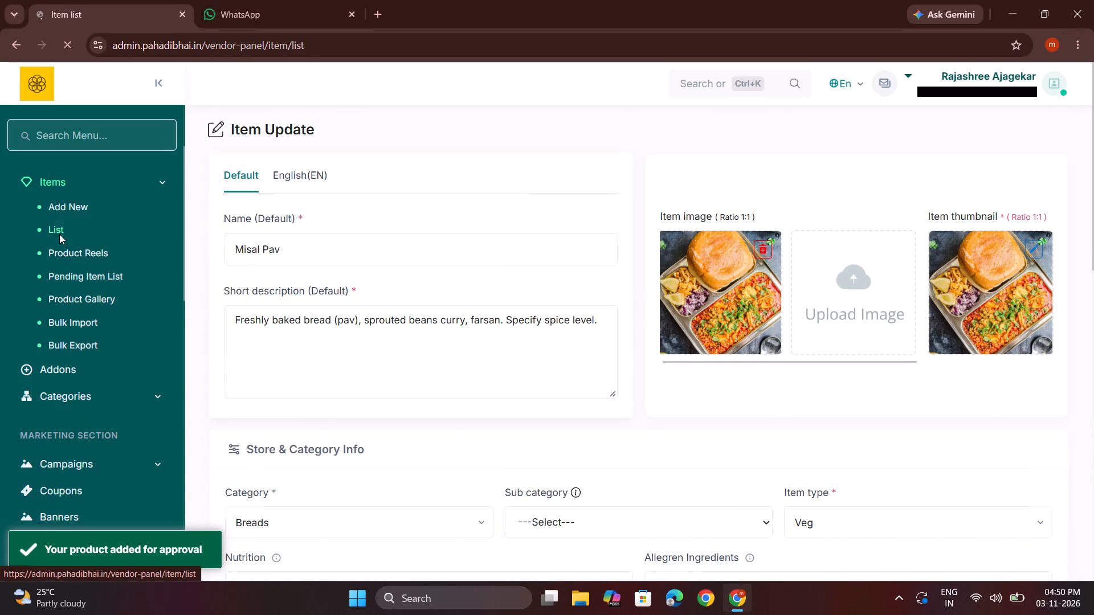
scroll(321, 359, "down", 20)
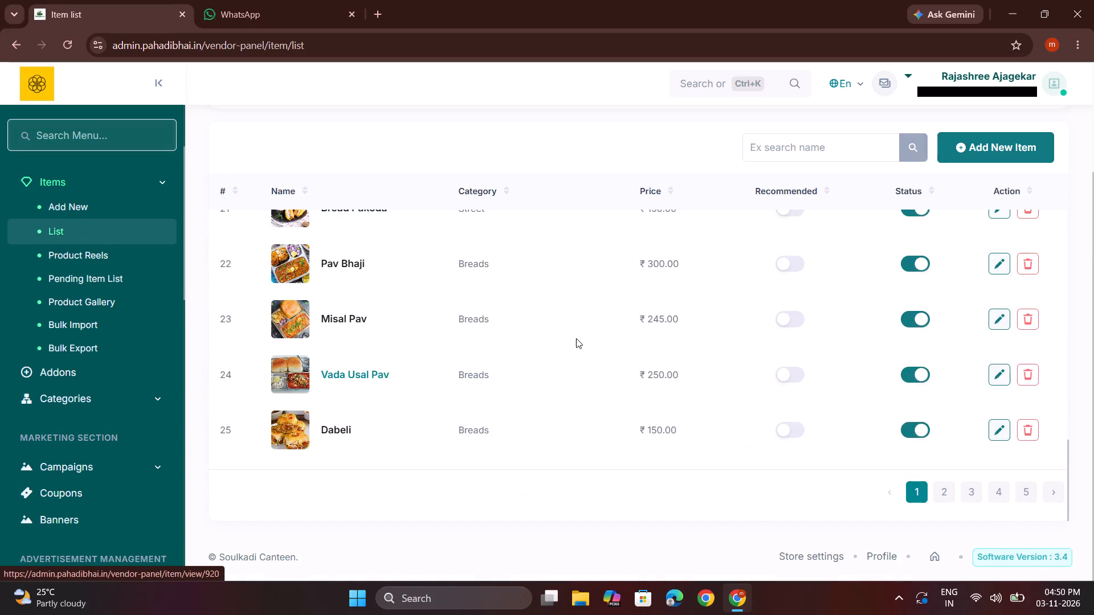
left_click(1002, 374)
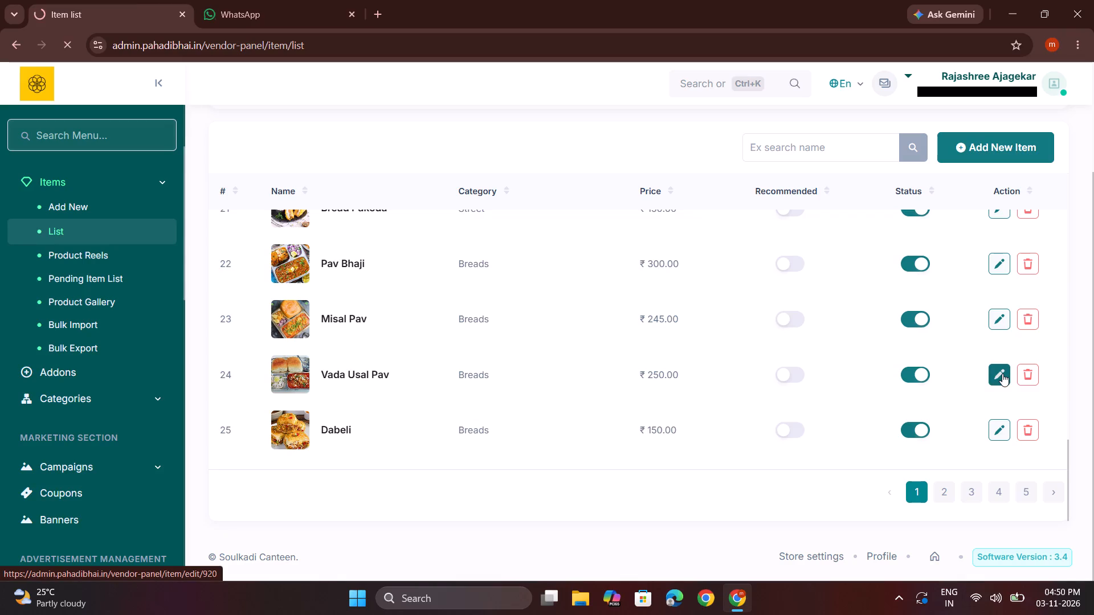
scroll(617, 448, "down", 13)
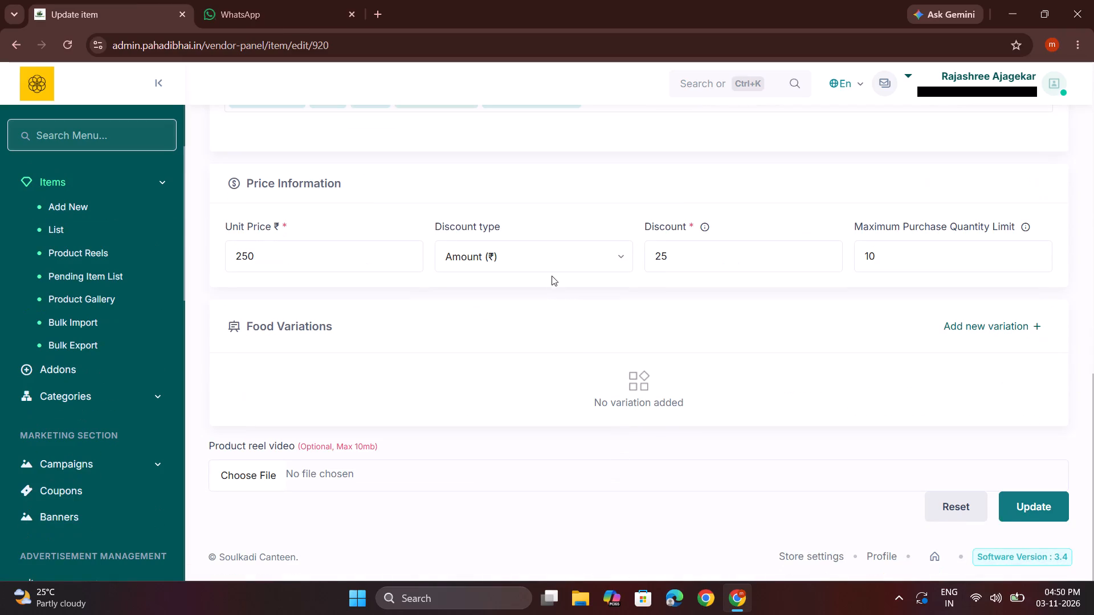
left_click(672, 259)
key("Left")
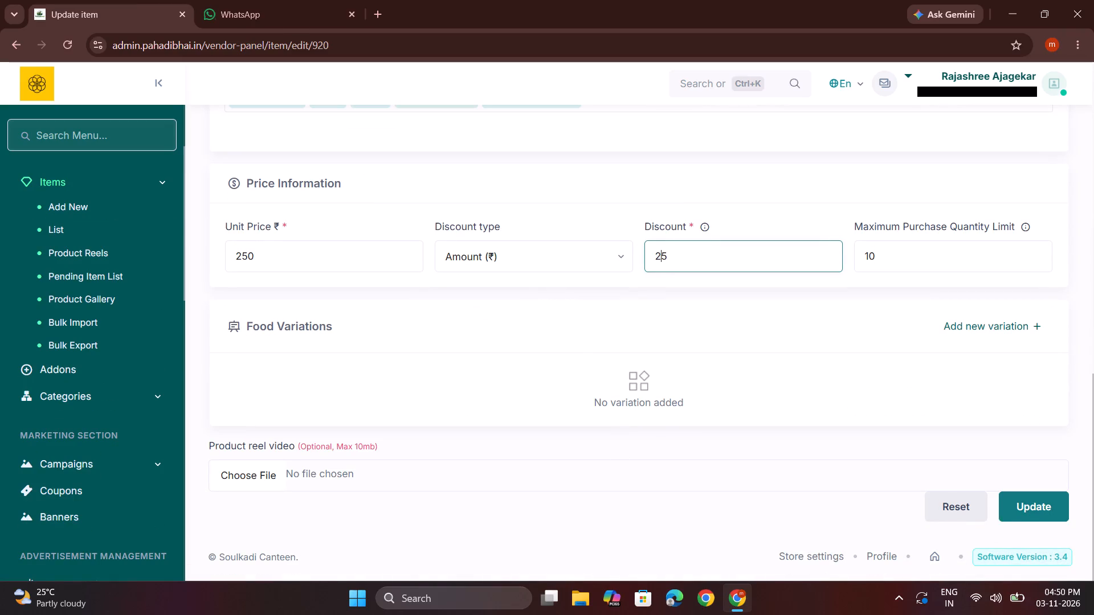
key("BackSpace")
key("1")
left_click(1038, 503)
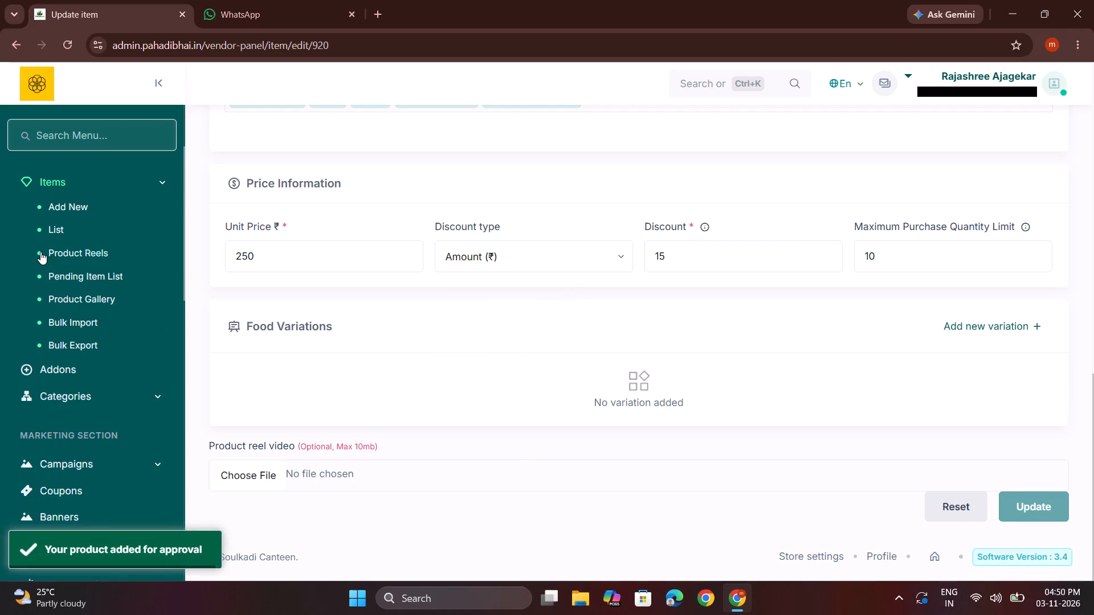
Set the Dabeli item's discount amount to ₹15 and submit the update for approval.
left_click(65, 227)
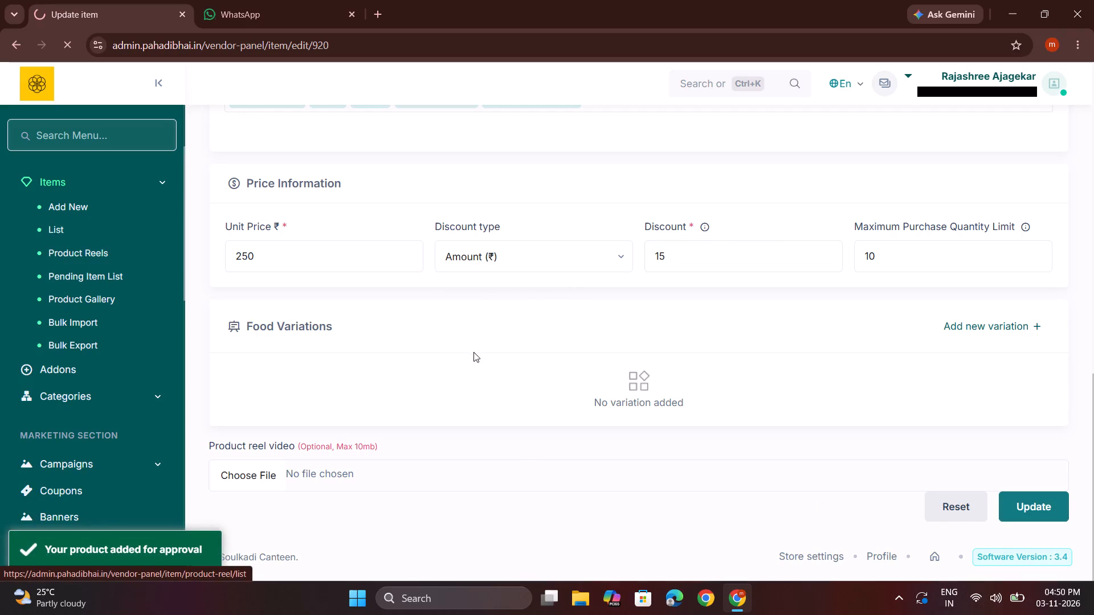
left_click(56, 231)
scroll(608, 503, "down", 17)
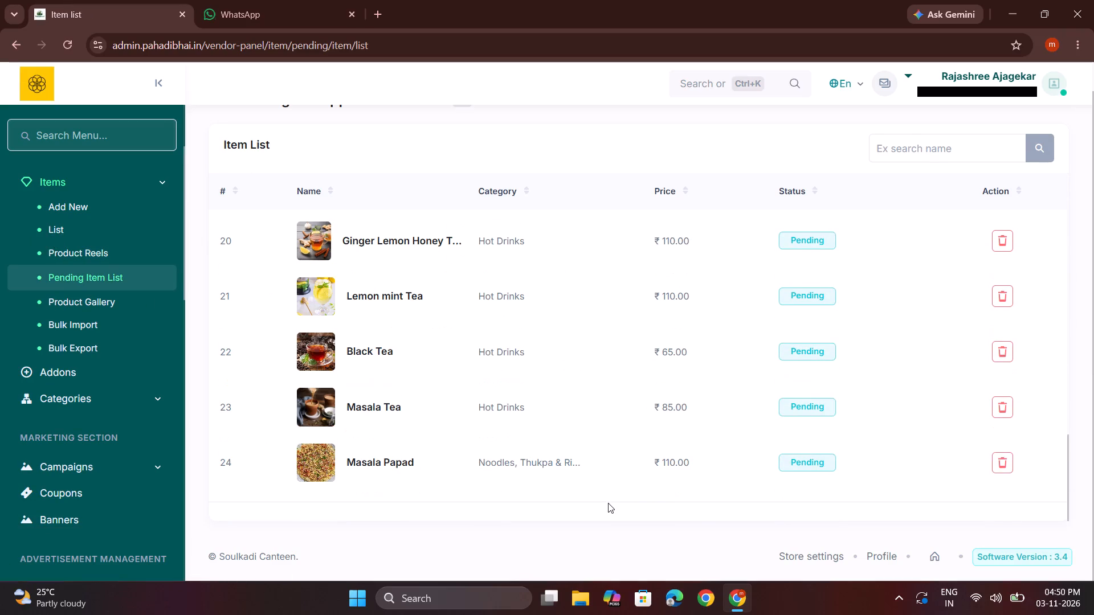
left_click(80, 224)
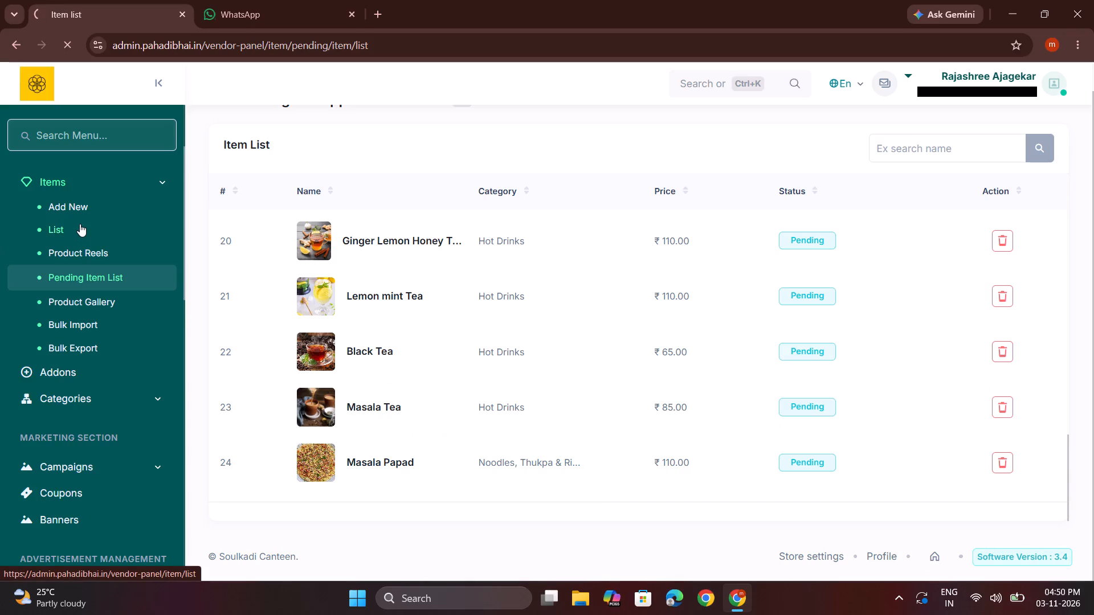
scroll(689, 530, "down", 7)
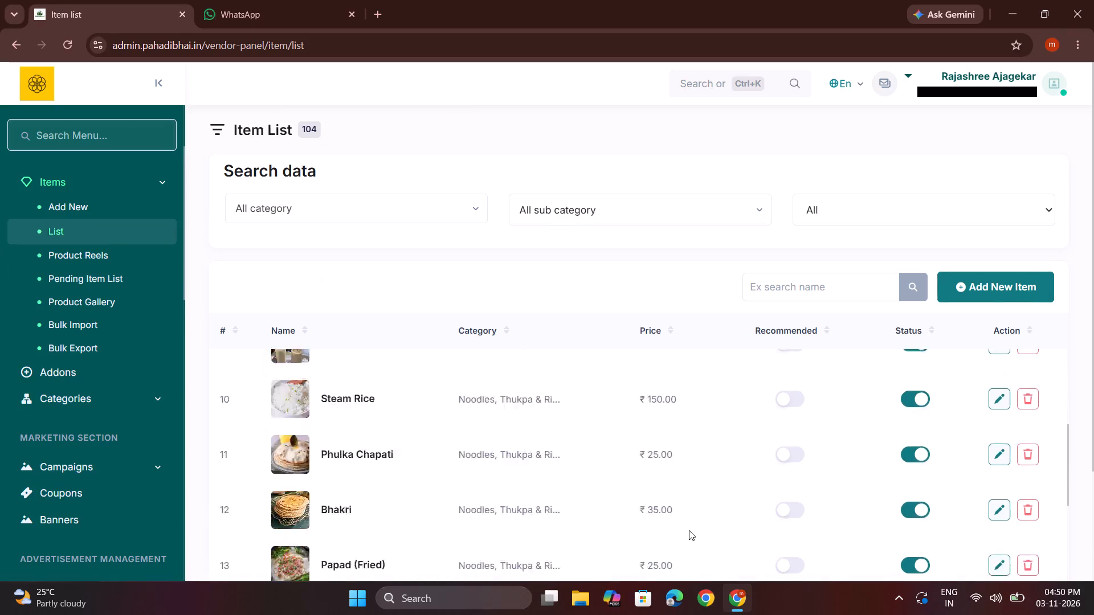
scroll(689, 530, "down", 13)
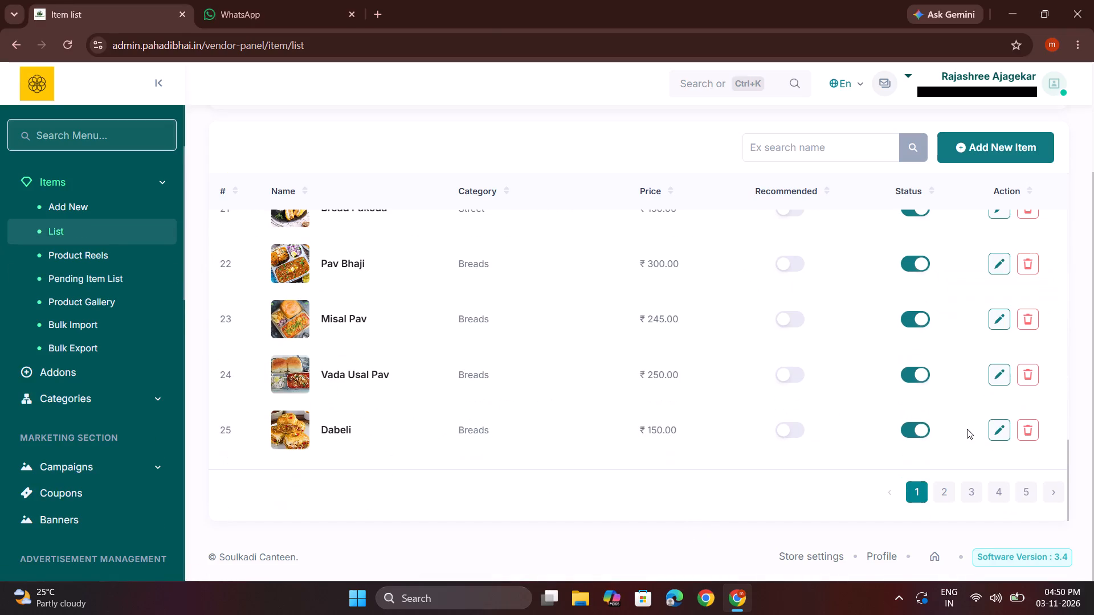
left_click(999, 434)
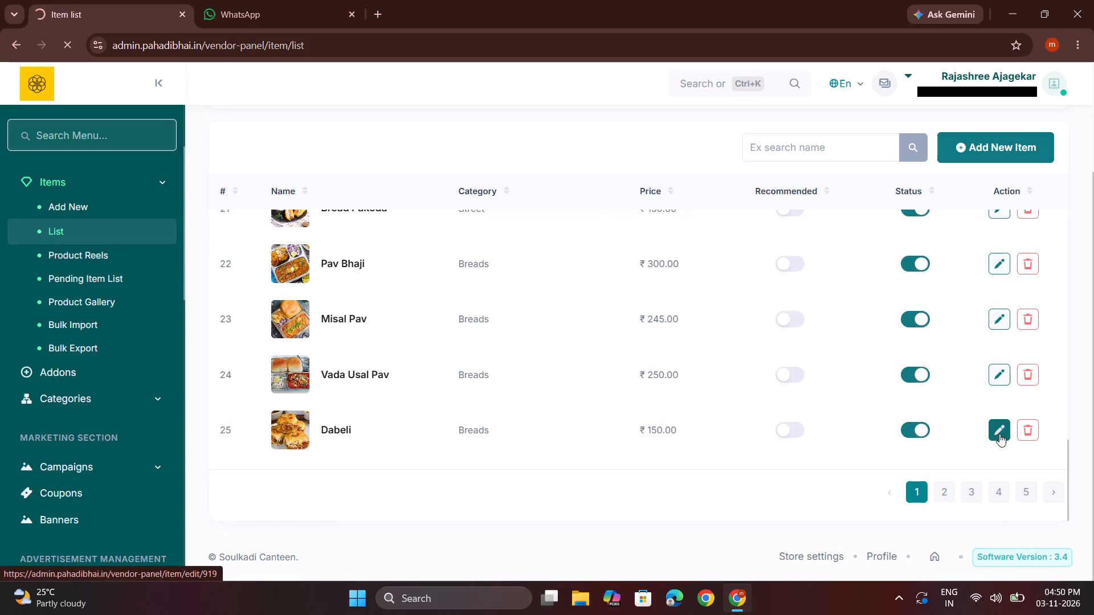
scroll(765, 419, "down", 7)
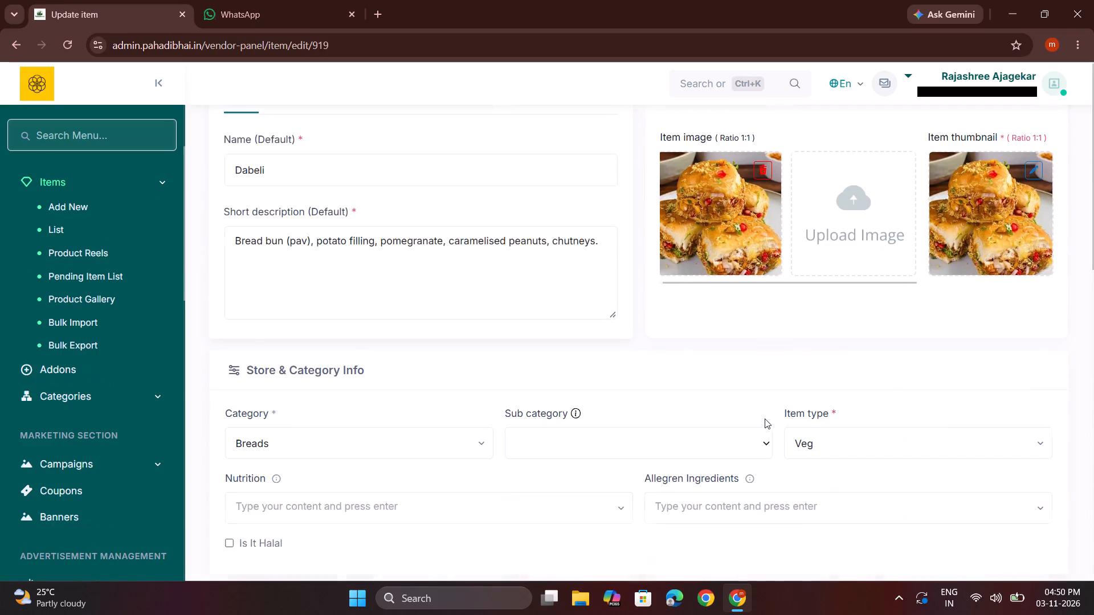
scroll(765, 419, "down", 4)
left_click(676, 252)
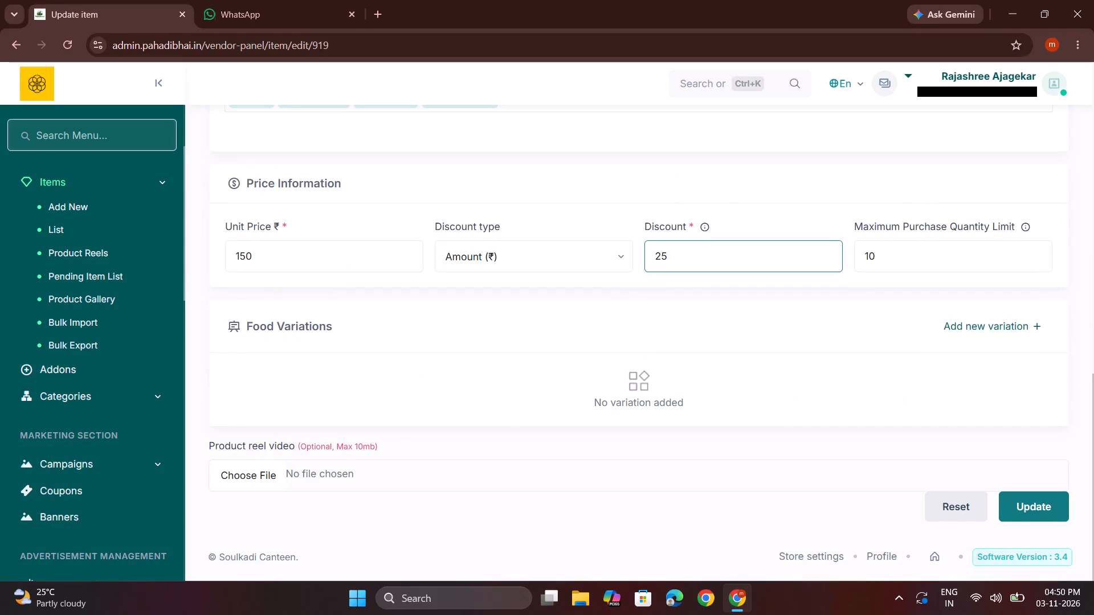
key("Left")
key("BackSpace")
key("1")
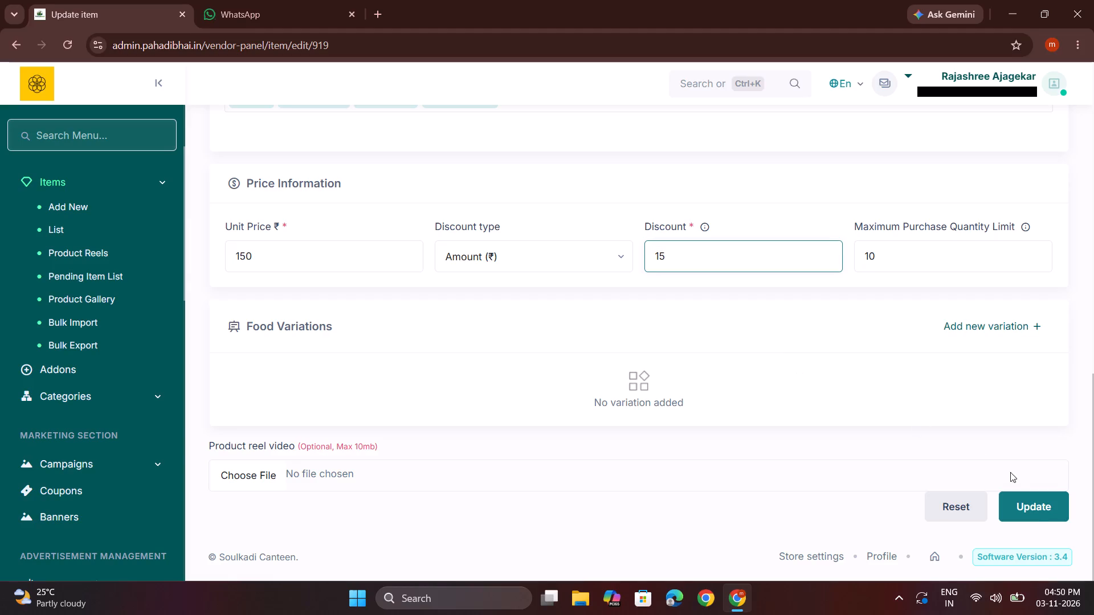
left_click(1034, 513)
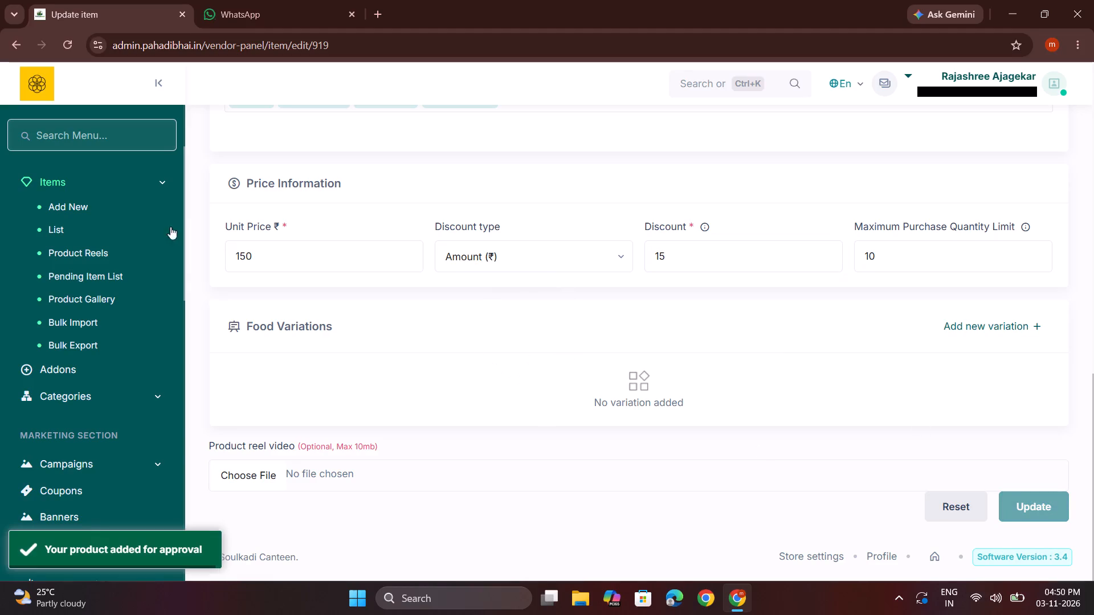
Set the Lemon Juice item's discount amount to ₹10 and submit the update for approval.
left_click(58, 237)
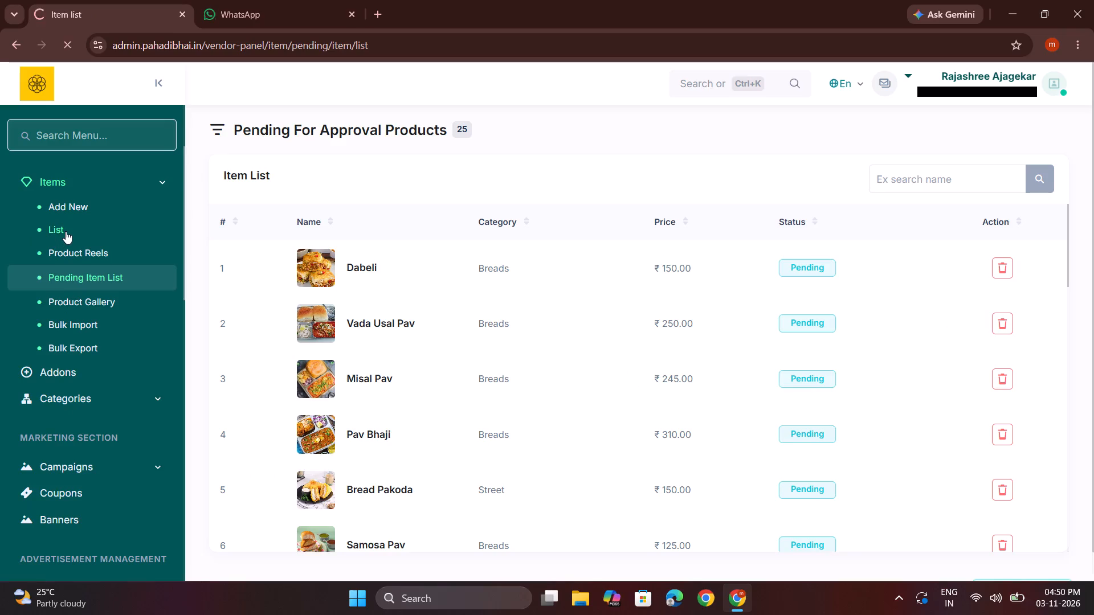
left_click(66, 231)
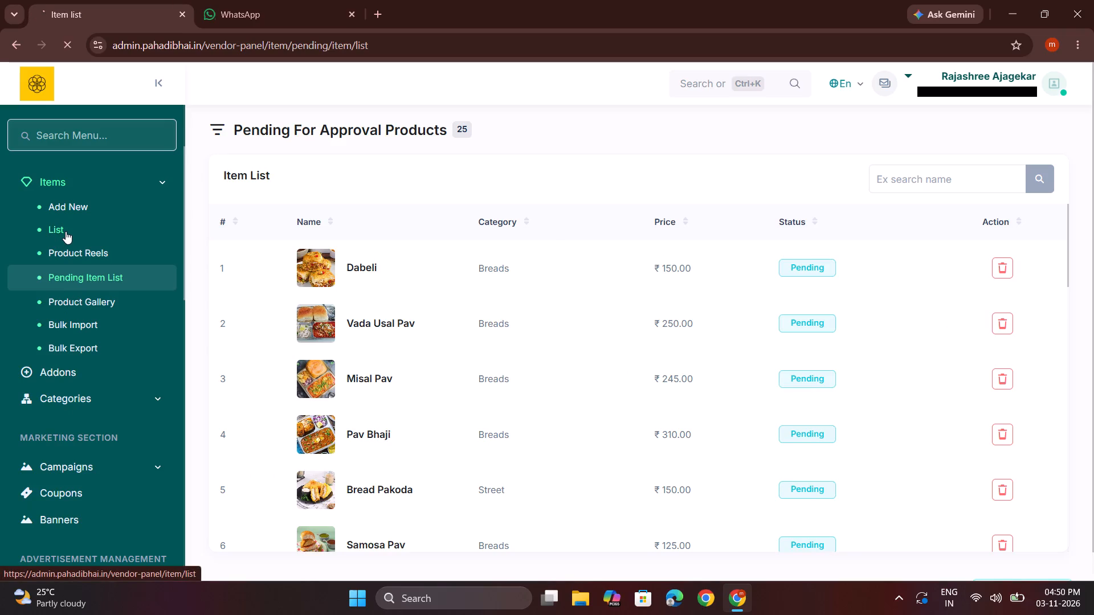
scroll(403, 493, "down", 13)
scroll(403, 493, "down", 10)
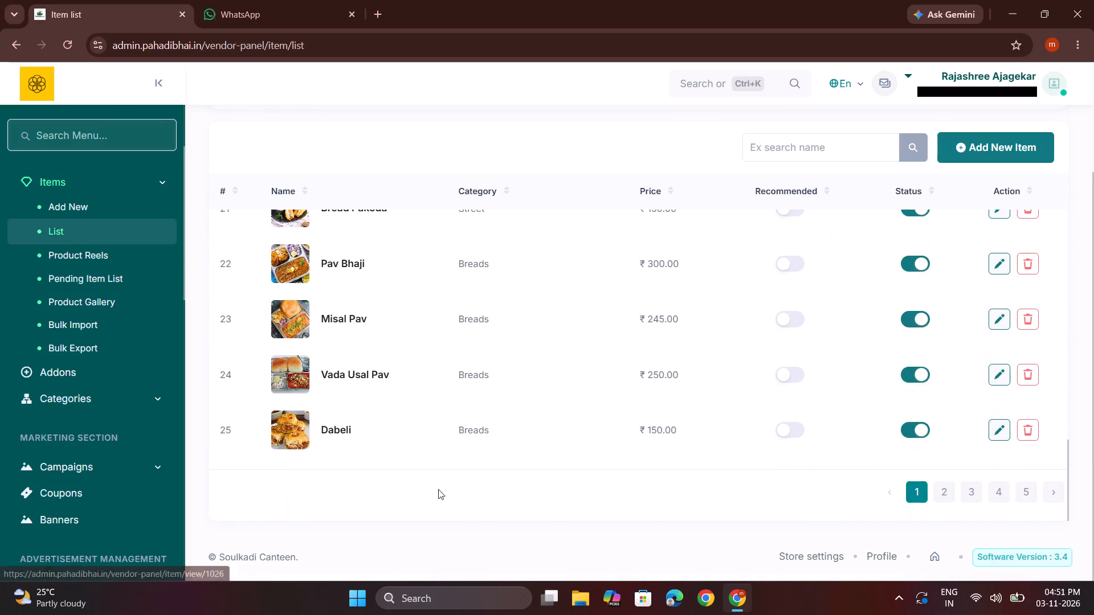
left_click(946, 490)
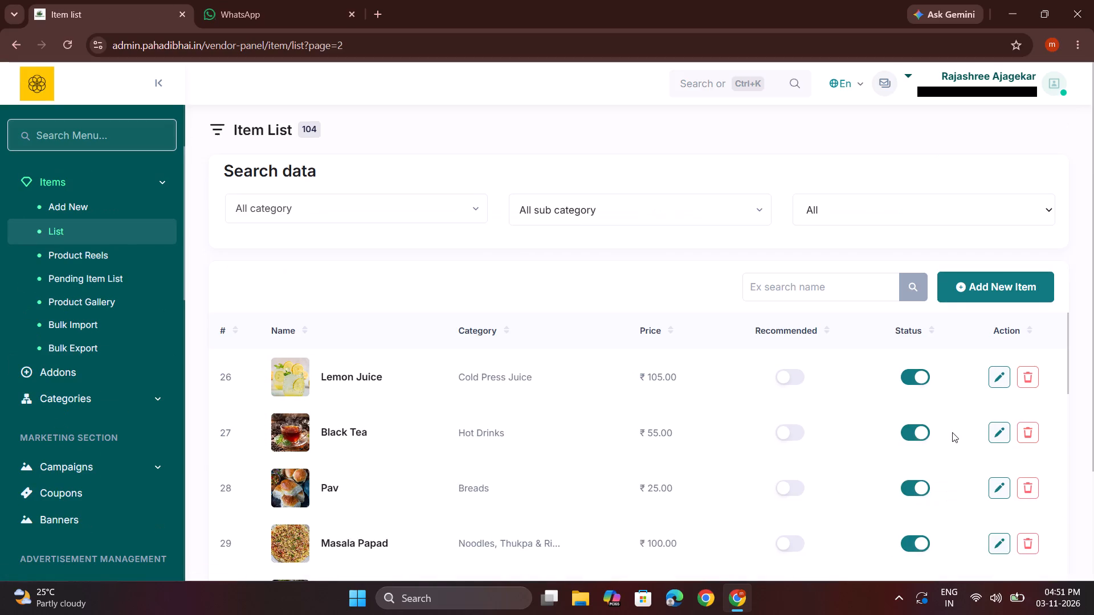
left_click(998, 381)
scroll(472, 423, "down", 12)
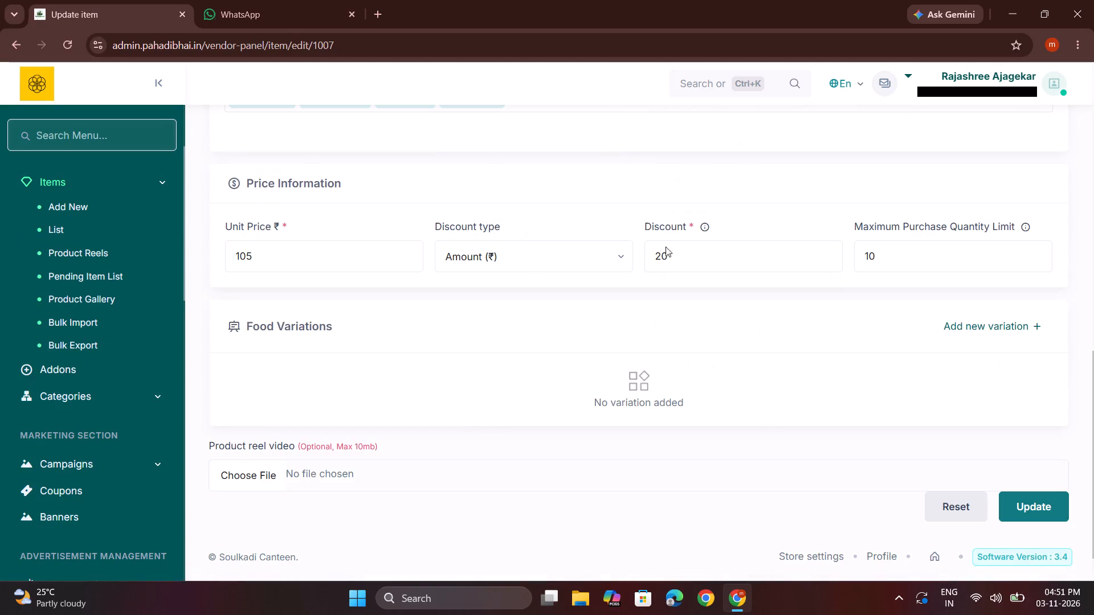
left_click(665, 259)
key("Left")
key("BackSpace")
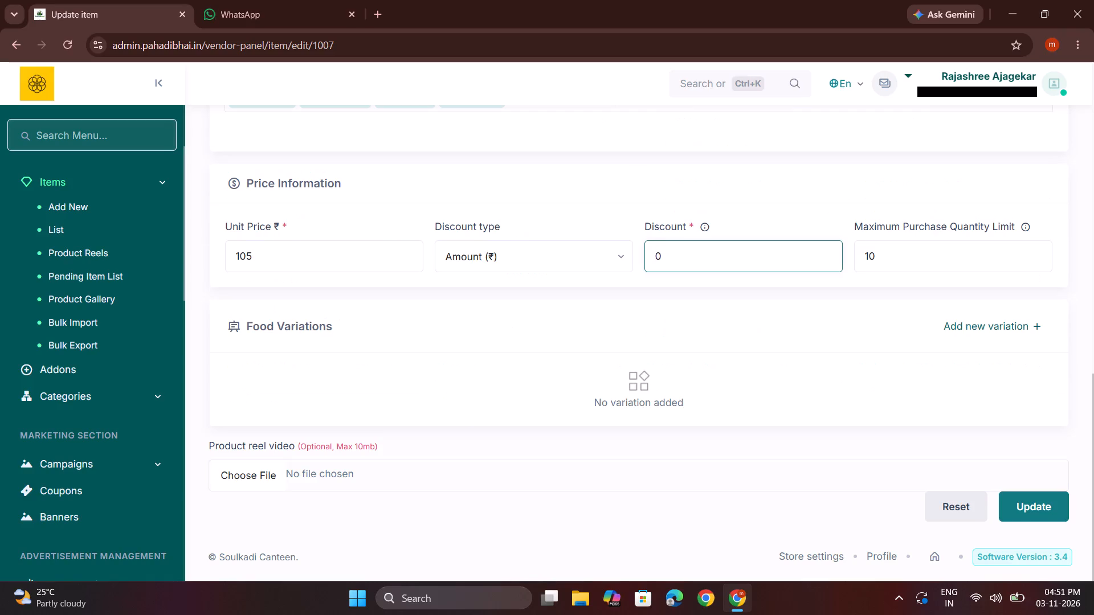
key("1")
left_click(1046, 506)
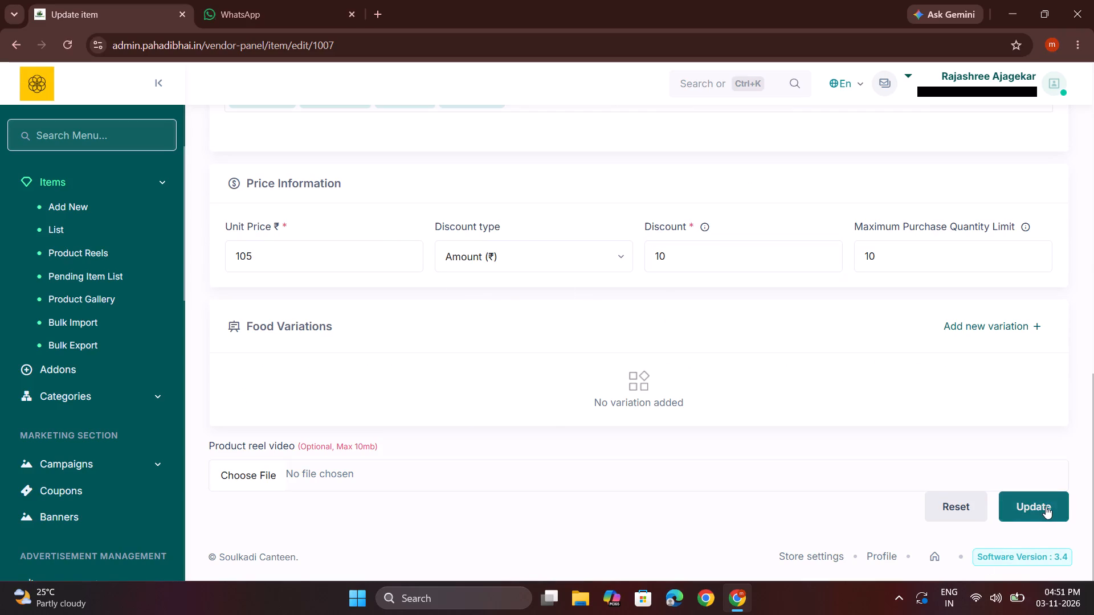
Set the unit price of the Black Tea item on the item list's second page to ₹65 and submit the update for approval.
left_click(52, 224)
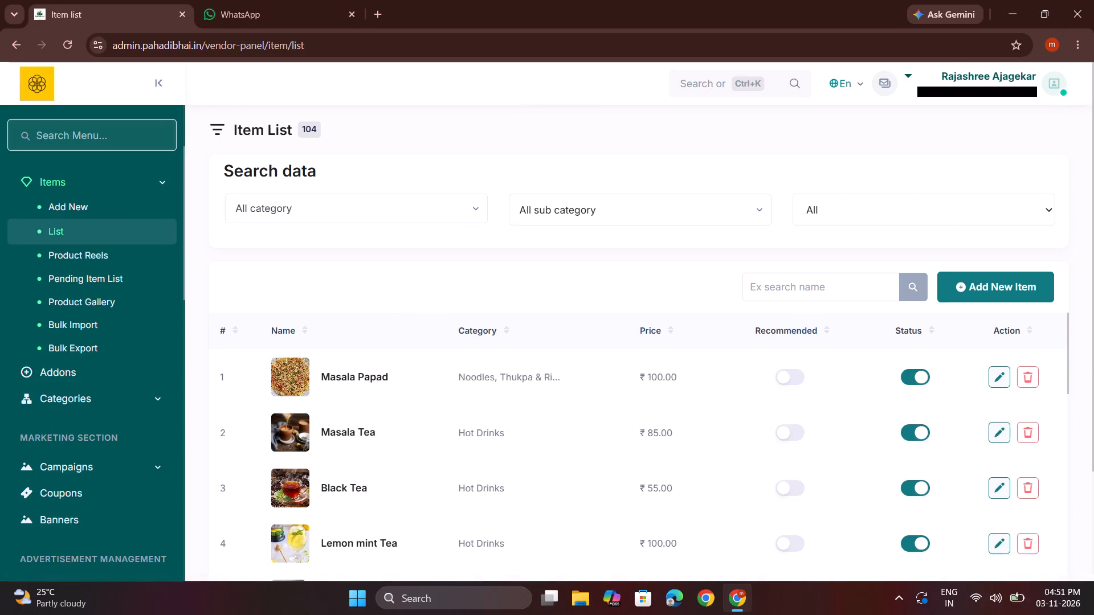
scroll(505, 378, "down", 14)
scroll(505, 378, "down", 7)
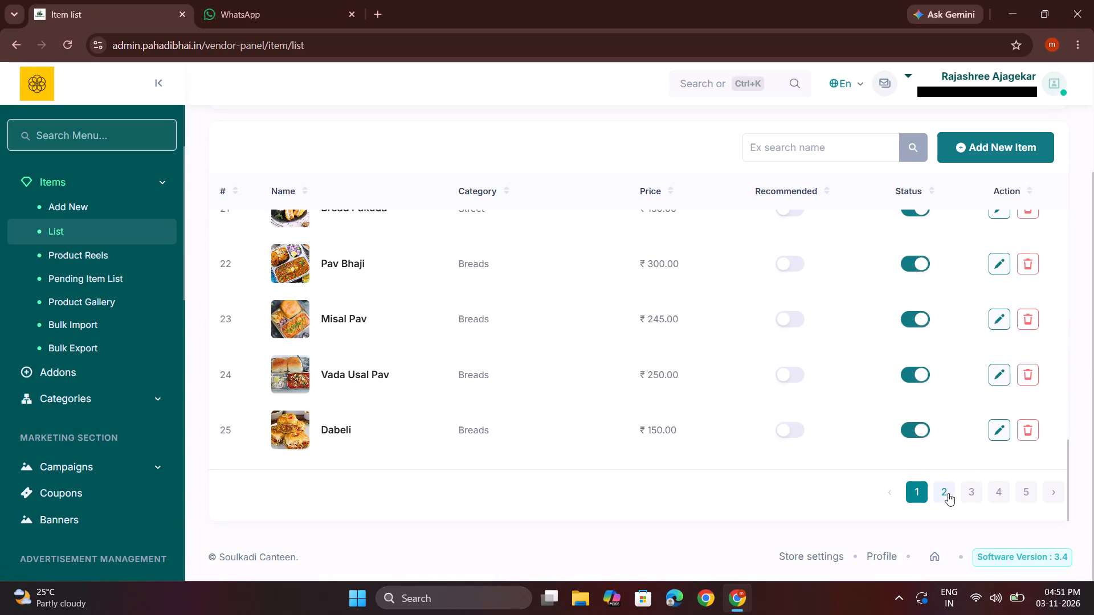
left_click(952, 493)
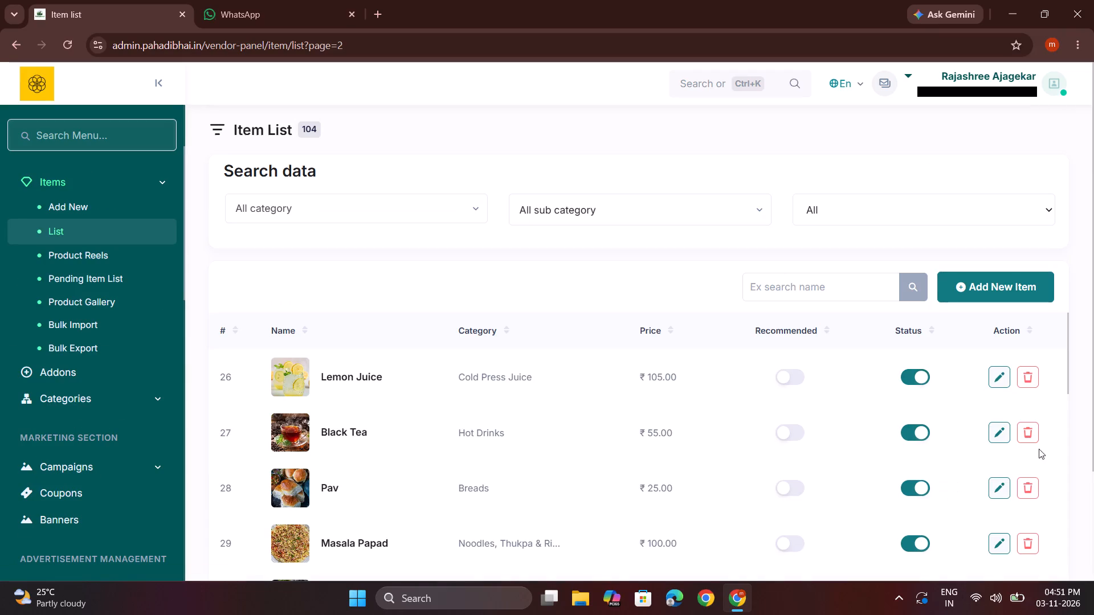
left_click(999, 437)
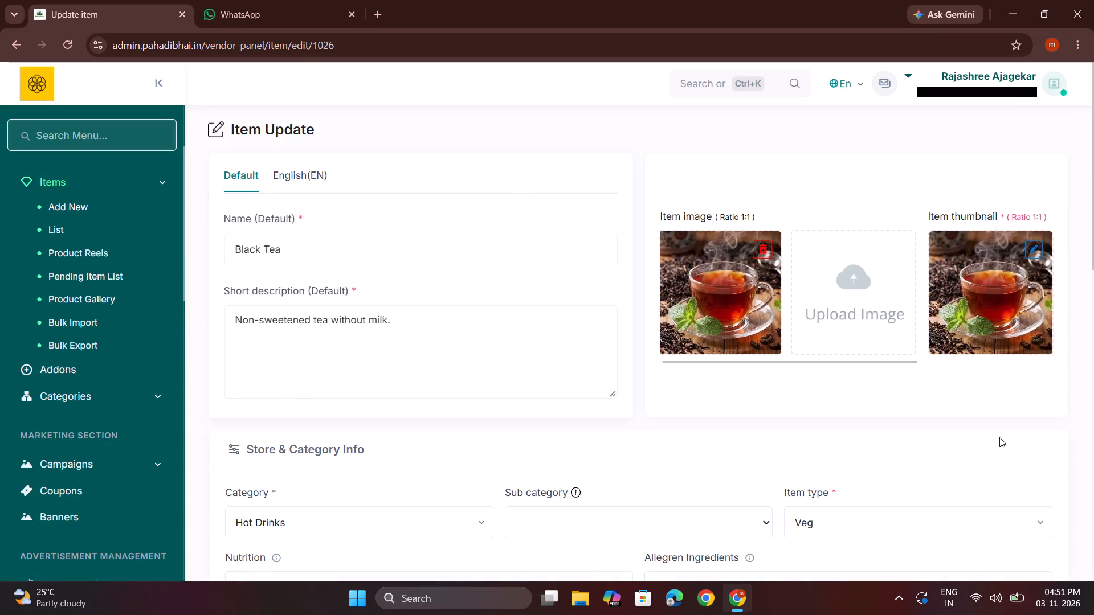
scroll(999, 437, "down", 8)
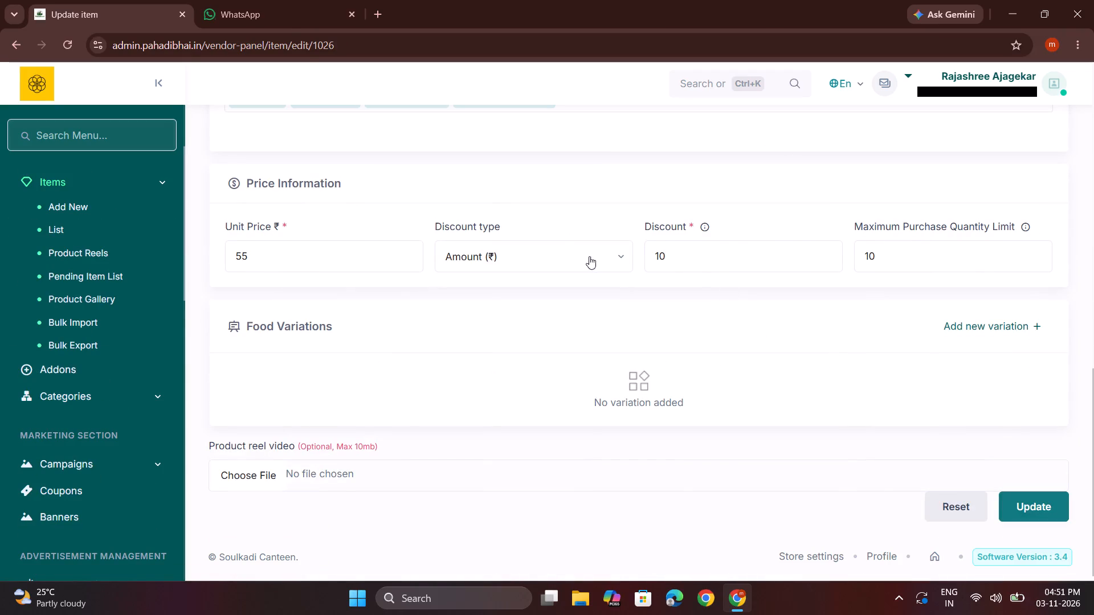
left_click(405, 258)
key("Left")
key("BackSpace")
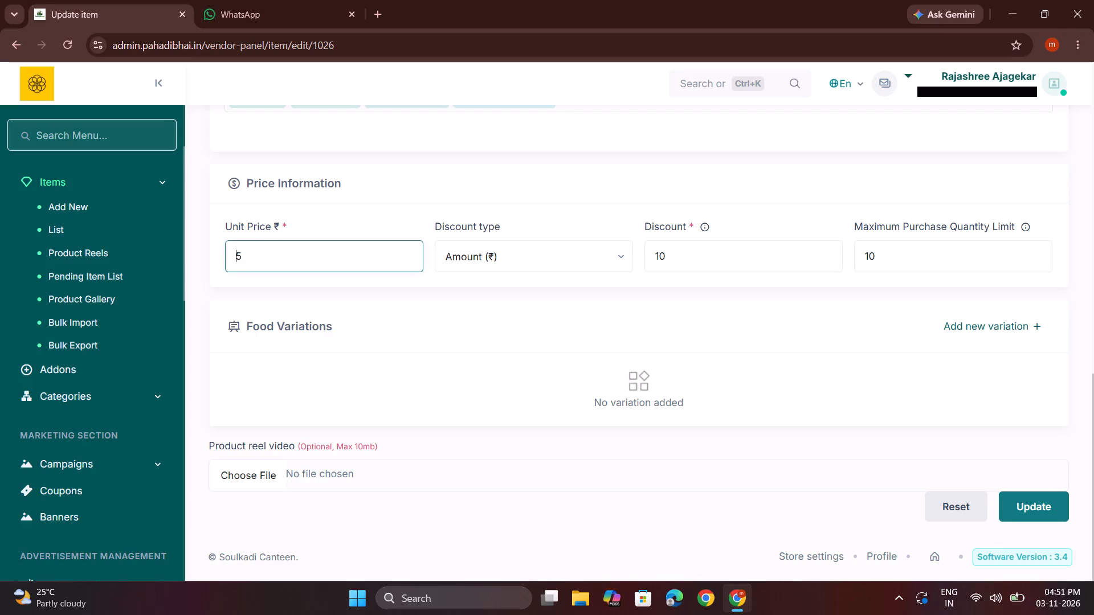
key("6")
left_click(1018, 506)
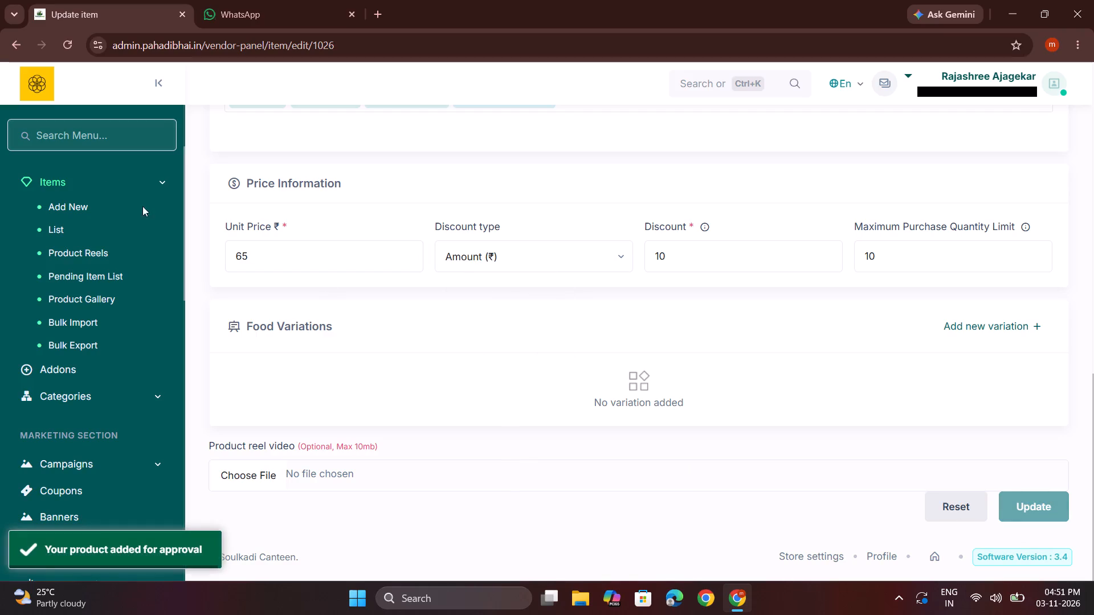
Set the unit price of the Pav item on the item list's second page to ₹35 and submit the update for approval.
left_click(65, 228)
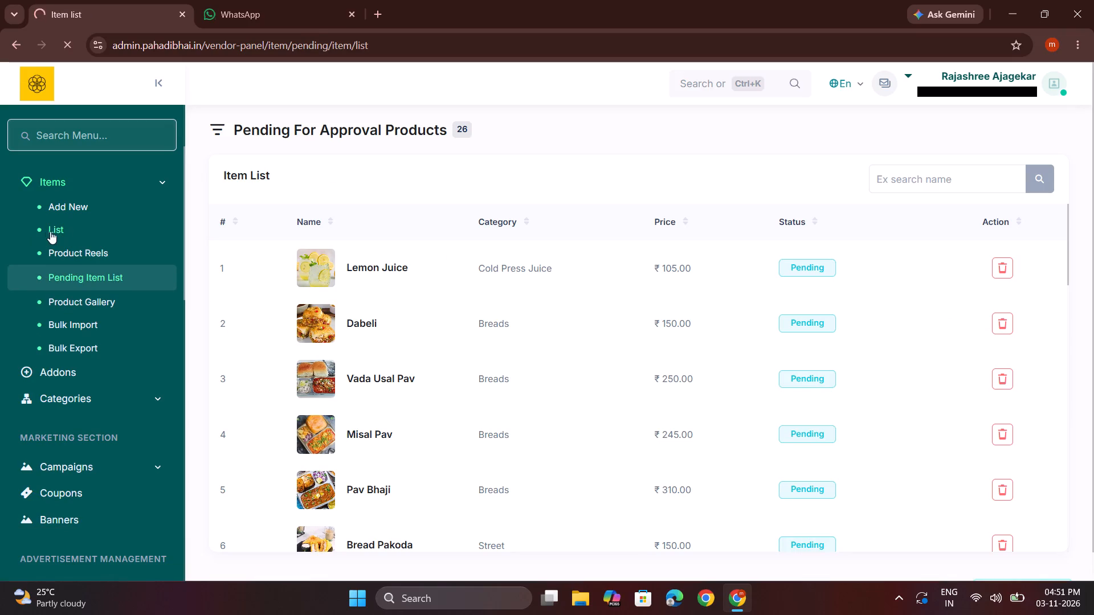
left_click(42, 231)
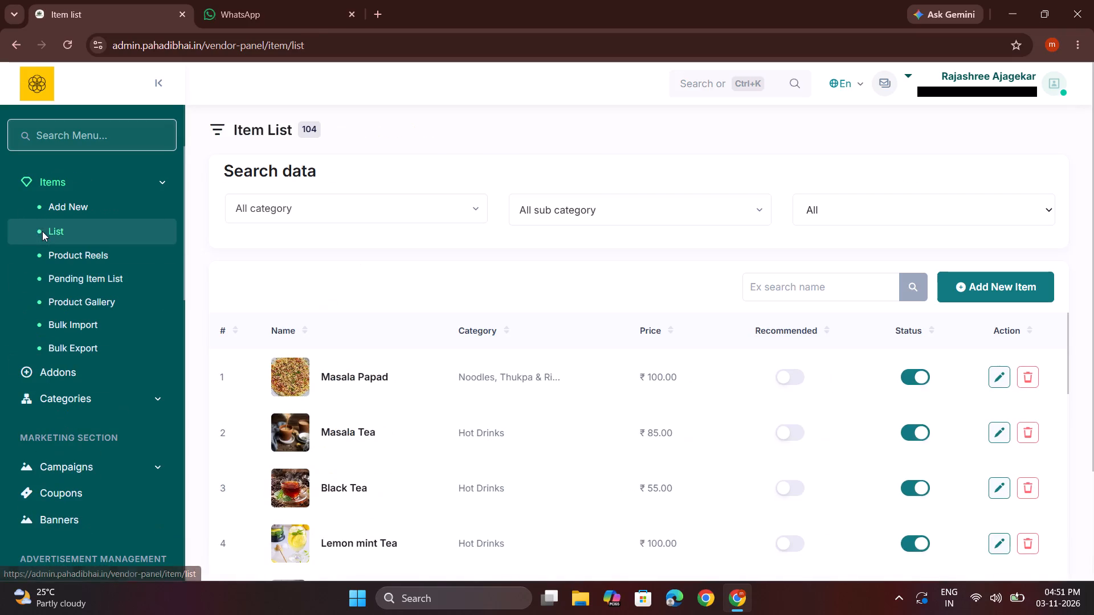
scroll(404, 419, "down", 13)
scroll(404, 419, "down", 8)
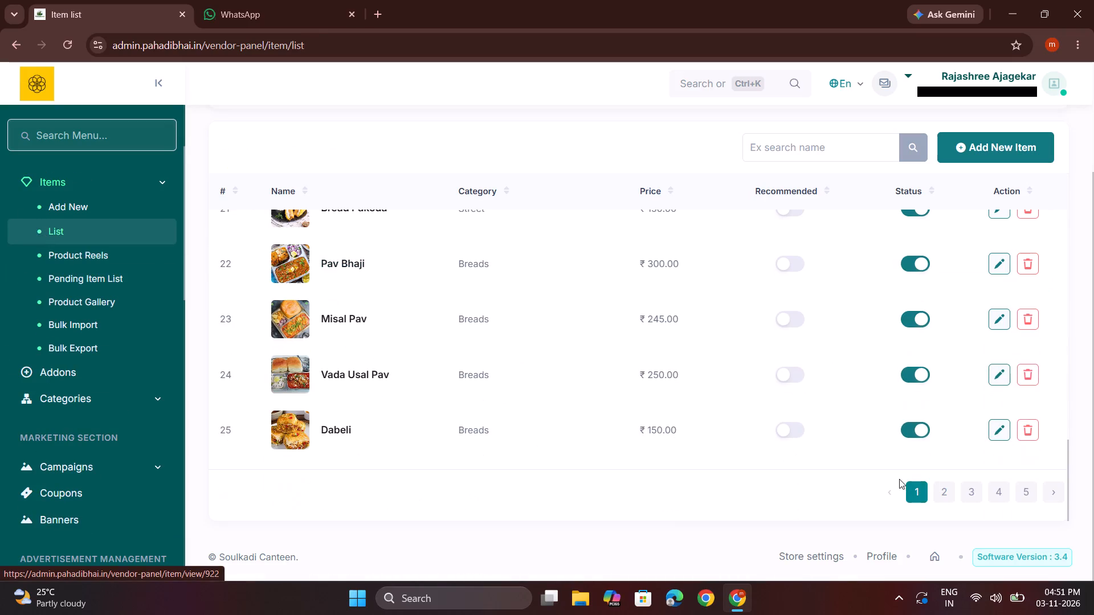
left_click(942, 494)
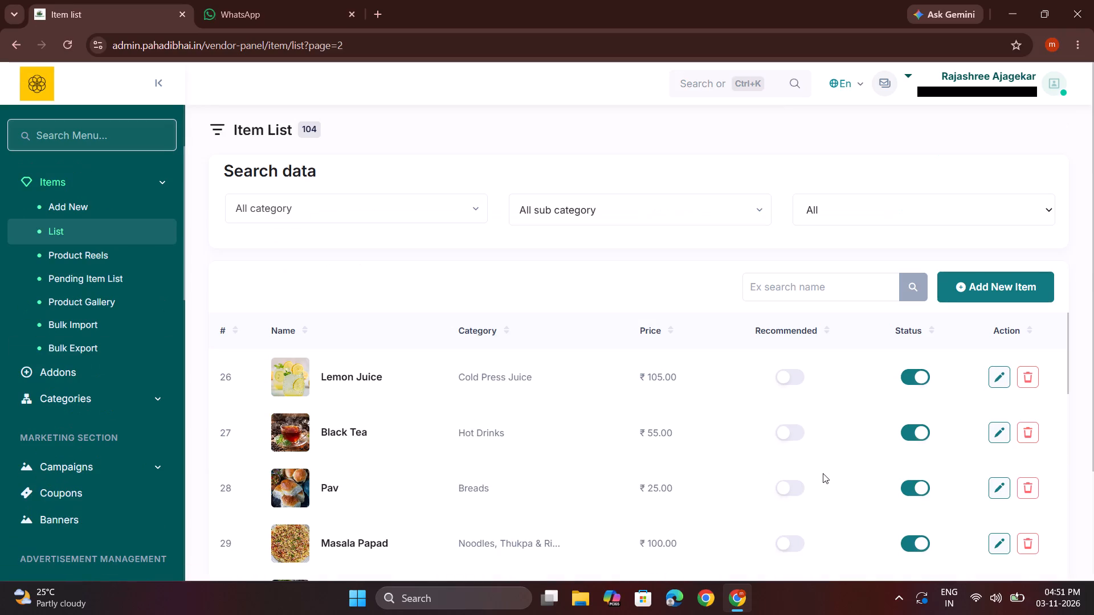
left_click(993, 490)
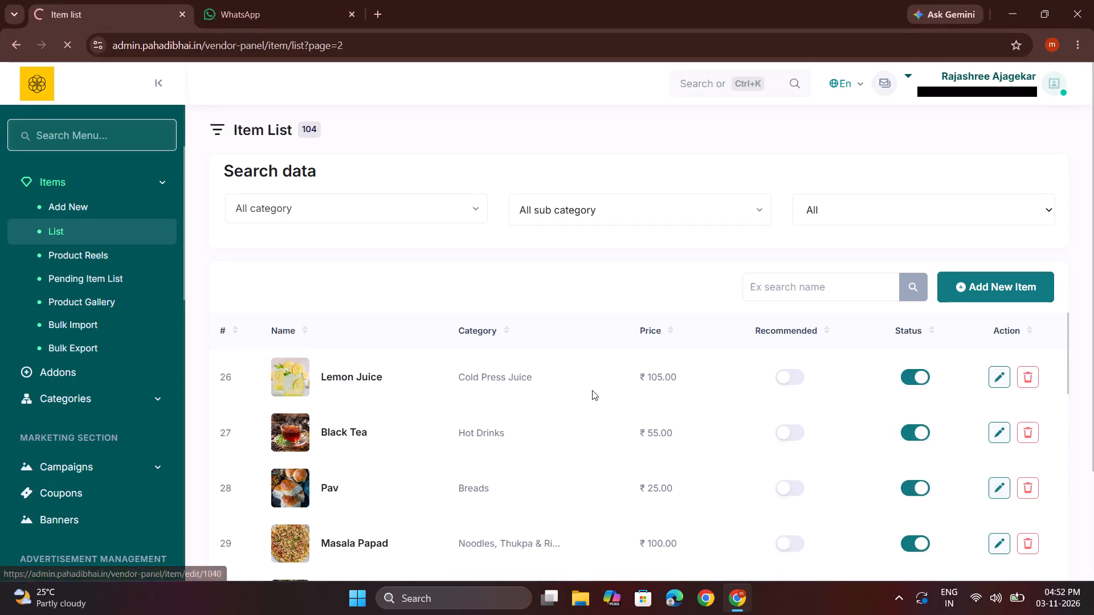
scroll(362, 344, "down", 7)
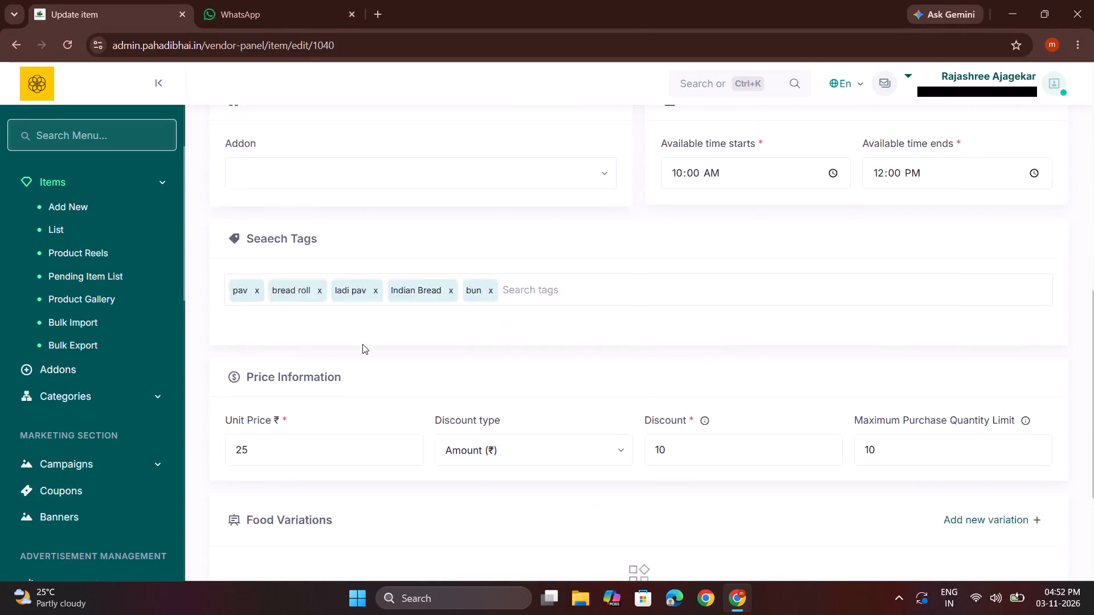
scroll(362, 344, "up", 2)
left_click(312, 417)
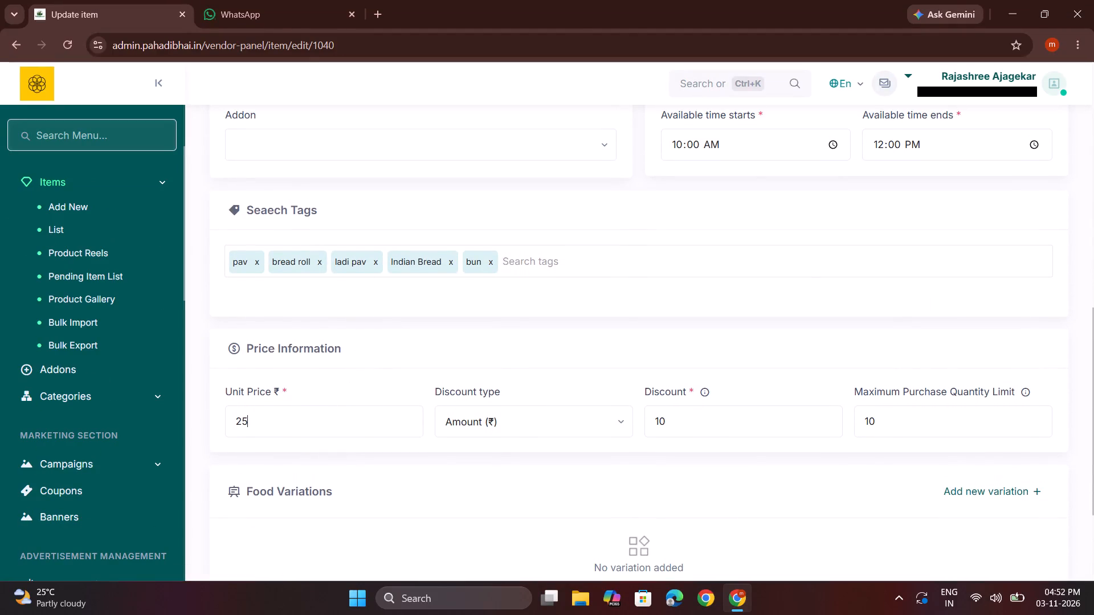
key("Left")
key("BackSpace")
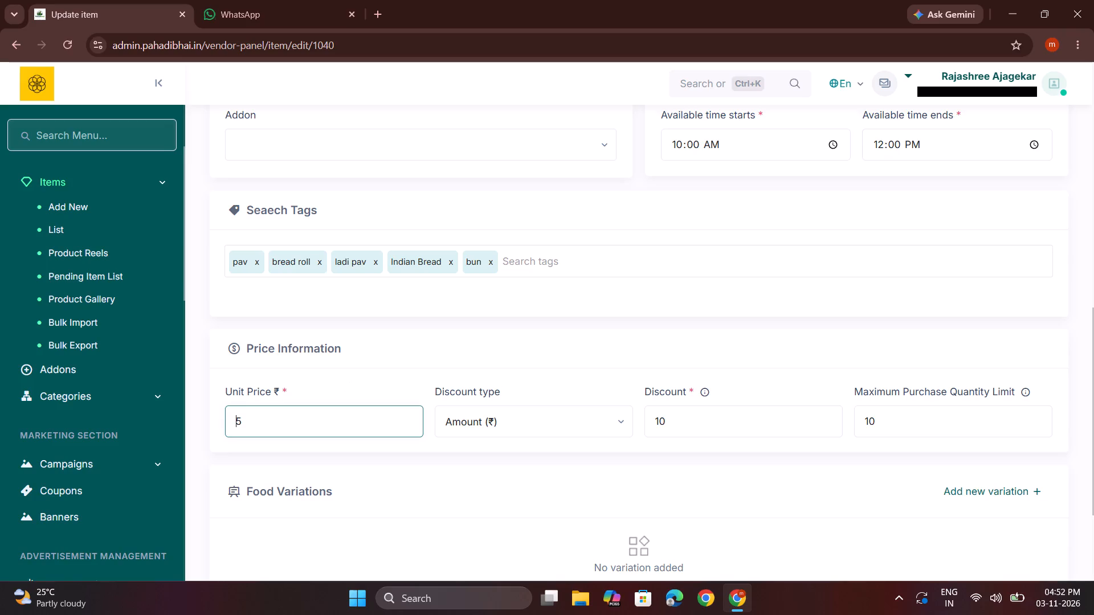
key("3")
scroll(582, 269, "down", 7)
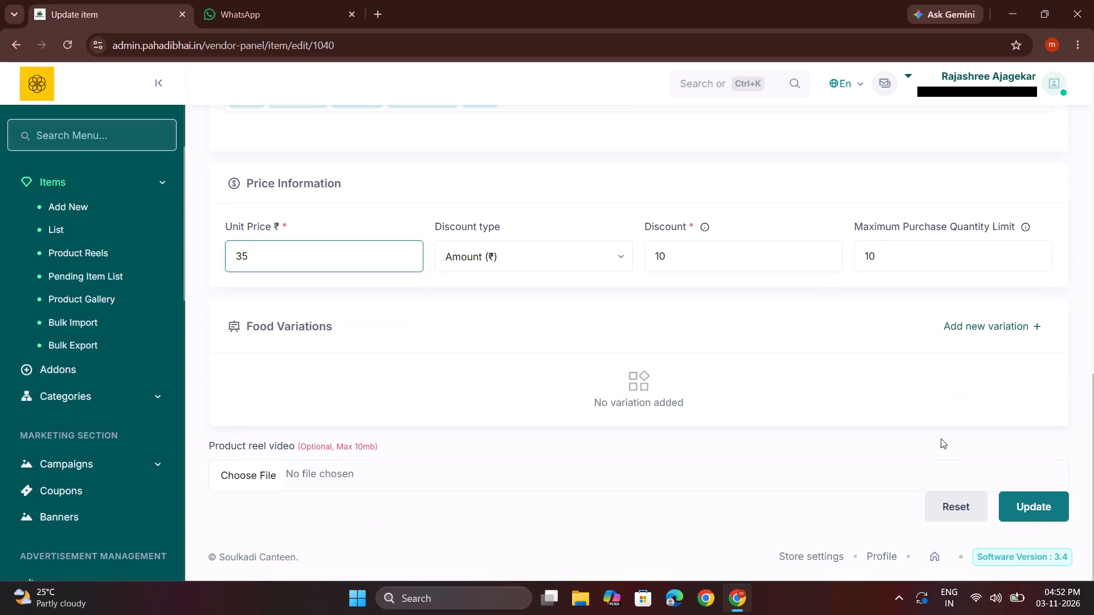
left_click(1032, 509)
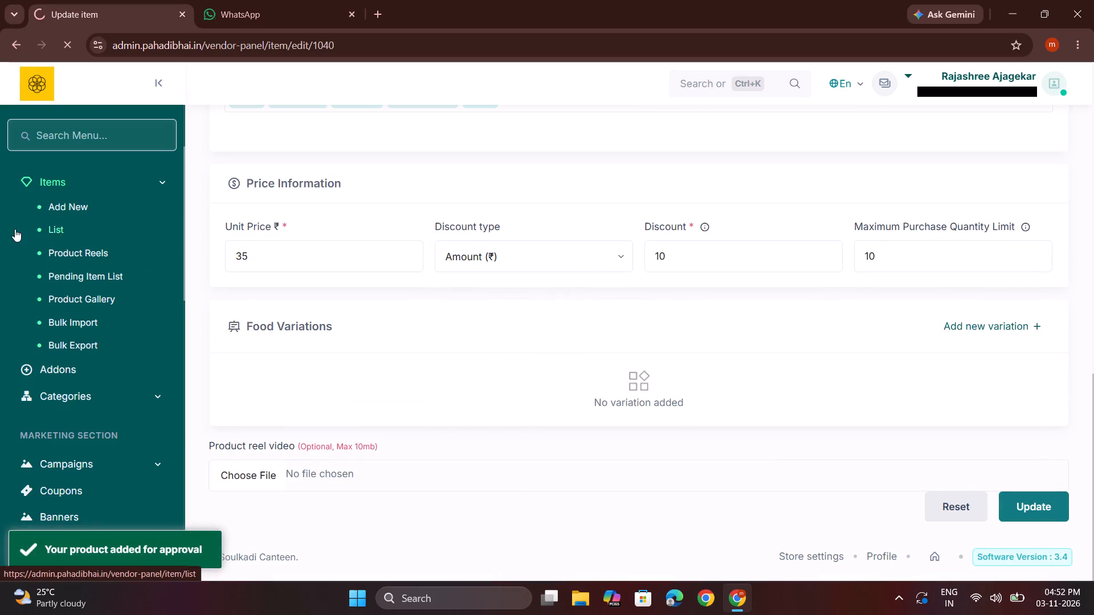
Set the unit price of the Masala Papad item on the item list's second page to ₹110 and submit the update for approval.
left_click(75, 232)
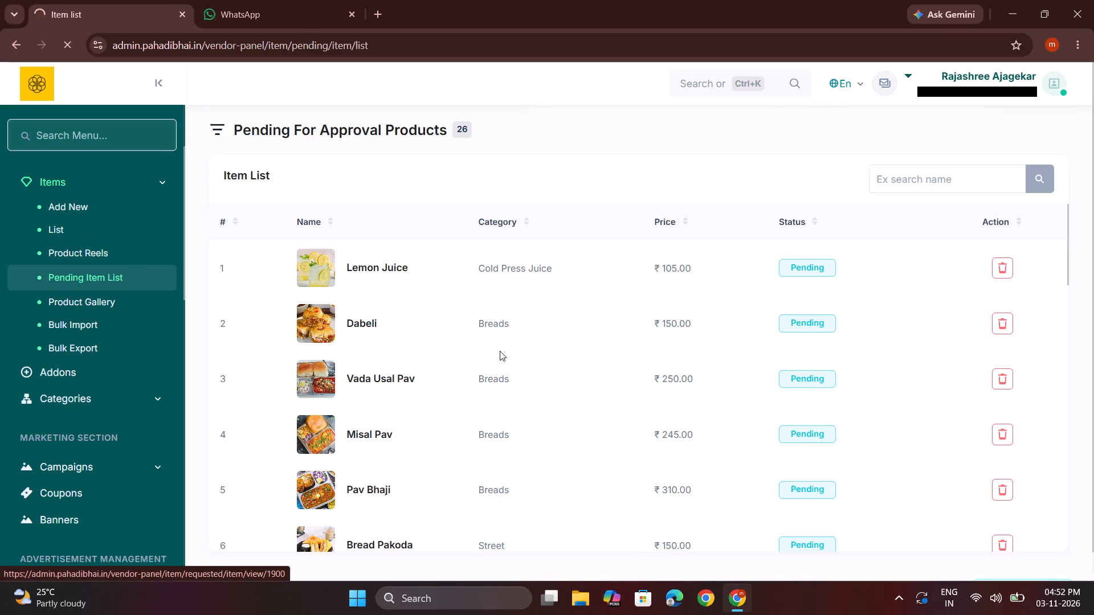
scroll(673, 456, "down", 6)
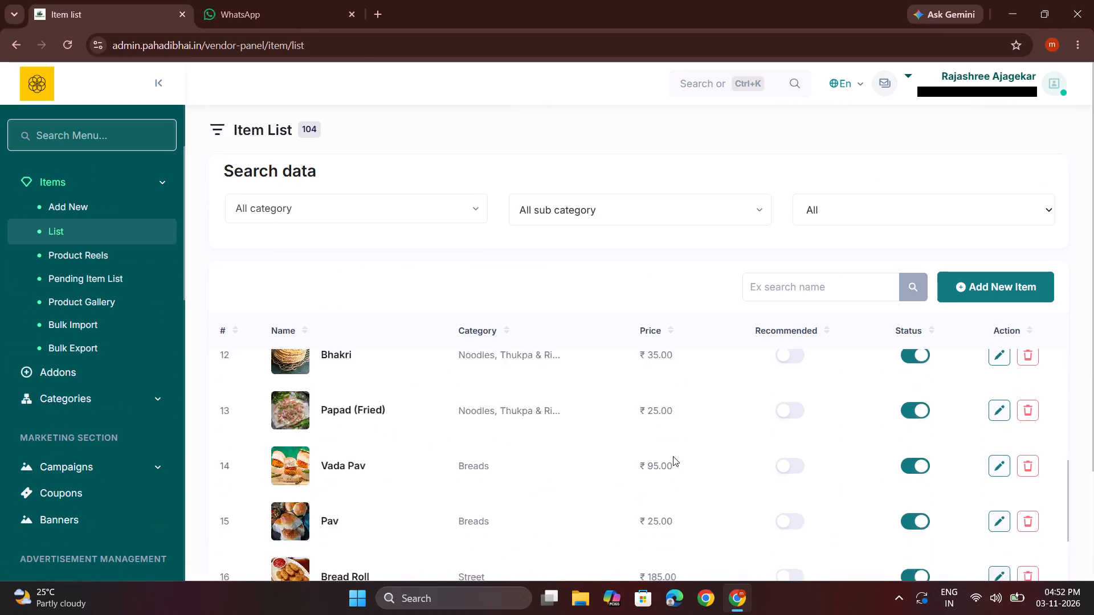
scroll(673, 456, "down", 13)
left_click(945, 487)
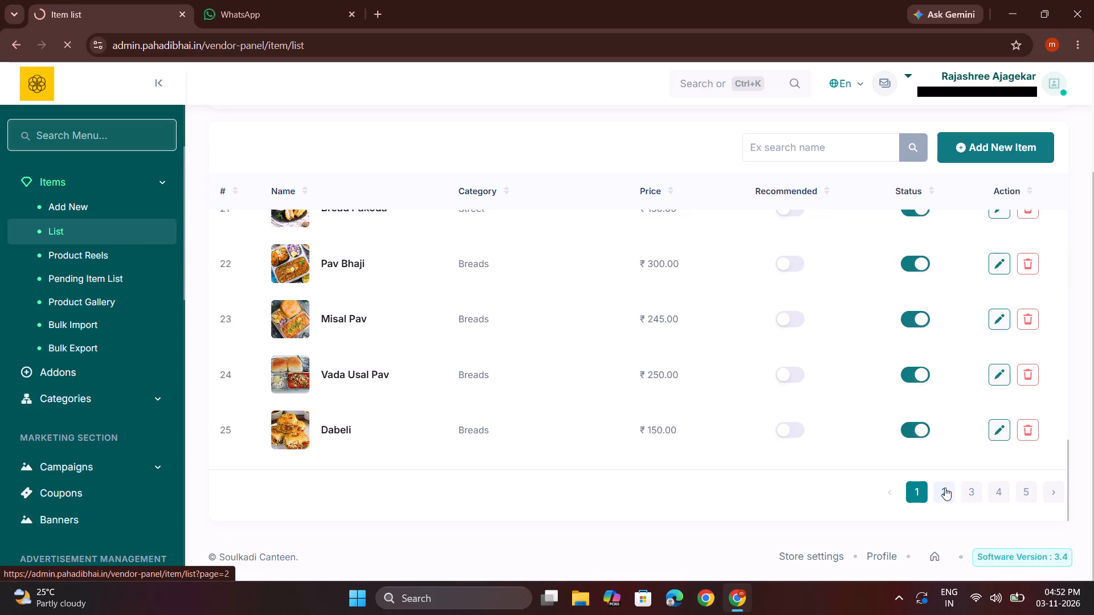
scroll(623, 485, "down", 1)
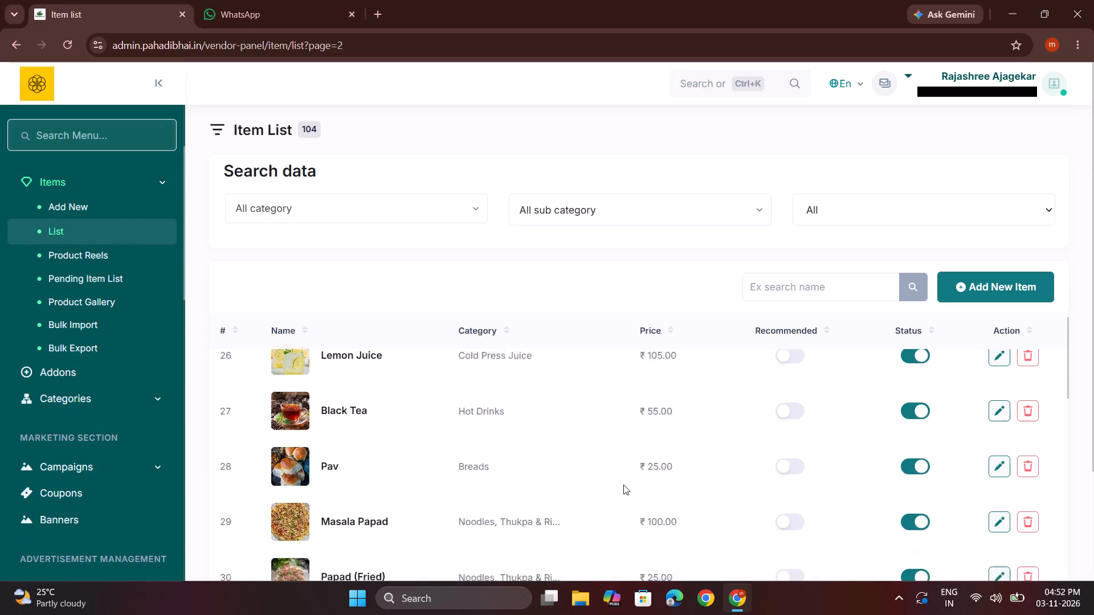
scroll(623, 485, "down", 1)
scroll(623, 485, "up", 2)
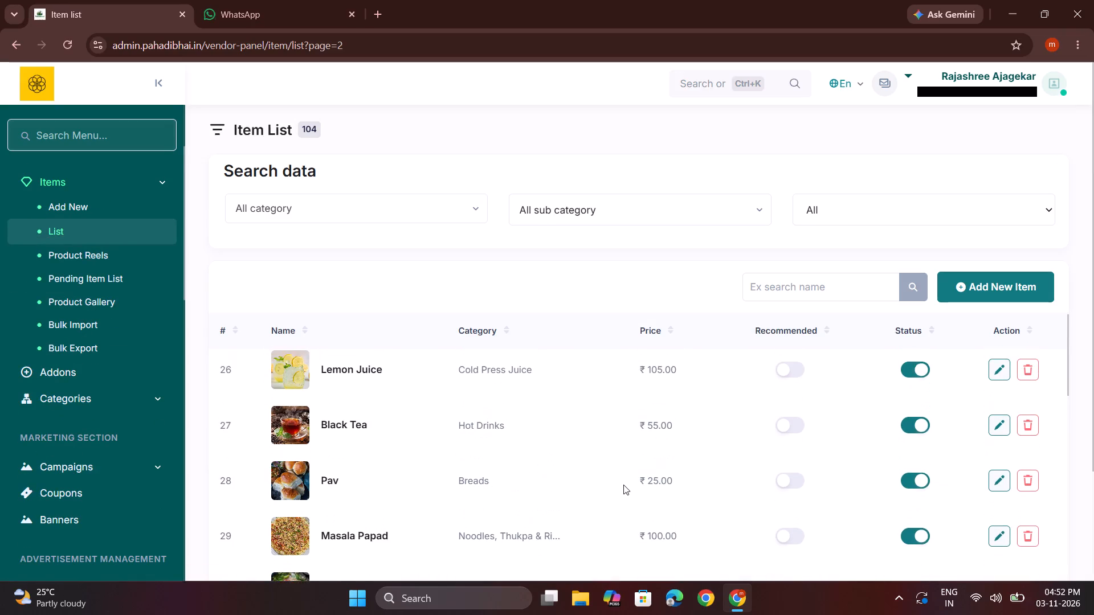
scroll(623, 485, "up", 1)
scroll(623, 485, "down", 1)
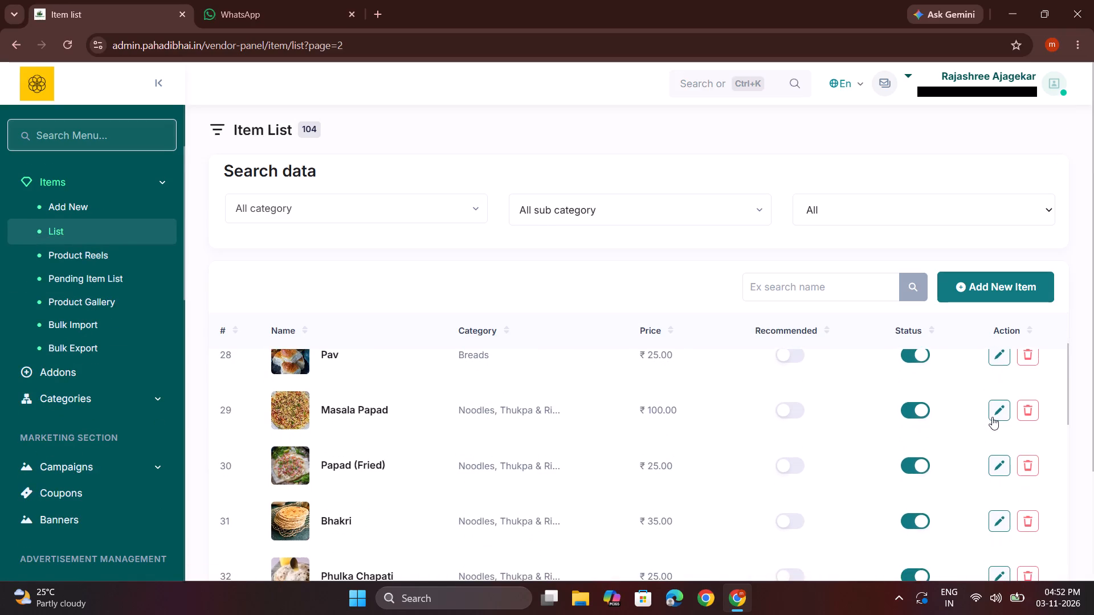
left_click(997, 413)
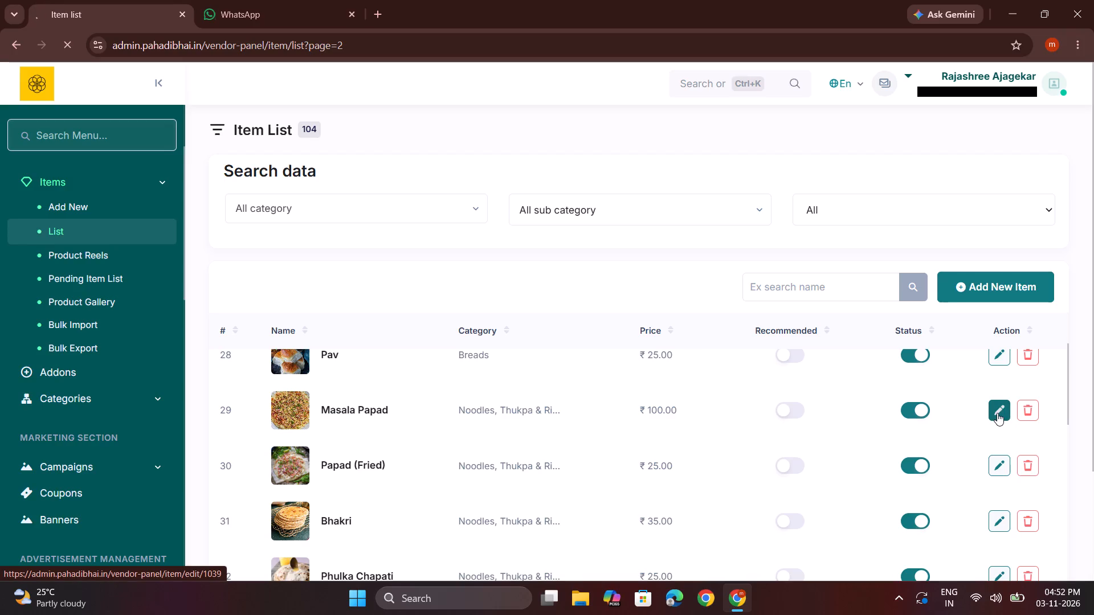
scroll(618, 389, "down", 1)
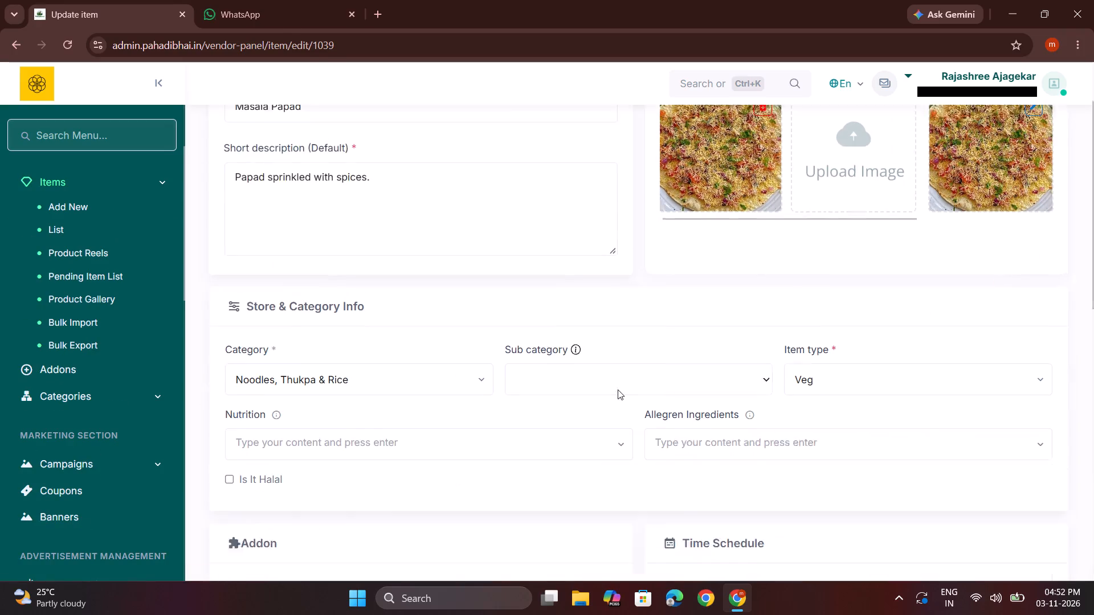
scroll(618, 389, "down", 6)
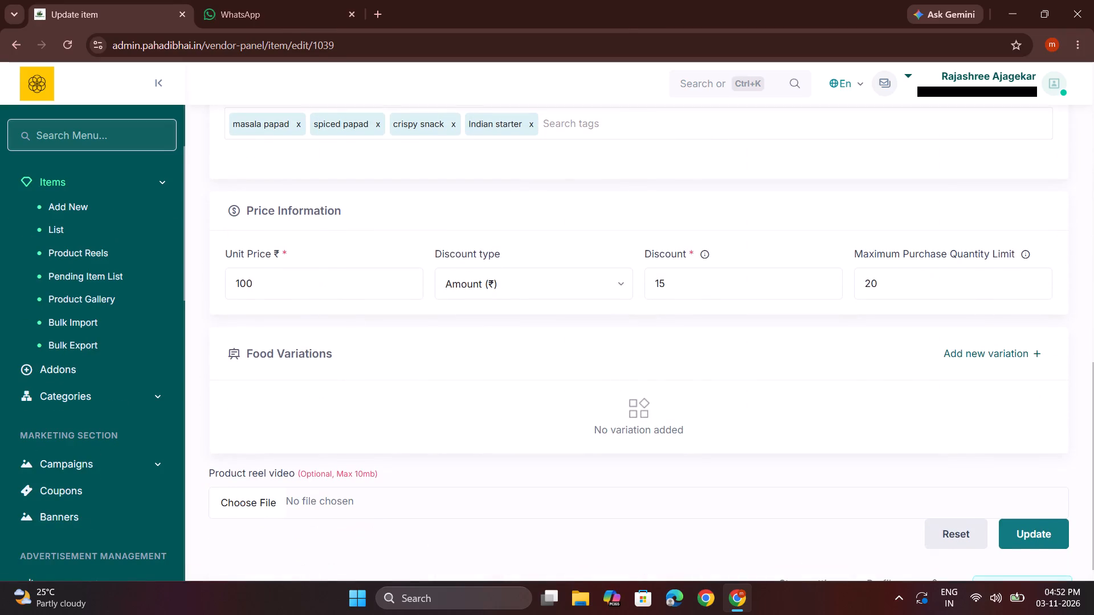
left_click(252, 273)
key("Left")
key("BackSpace")
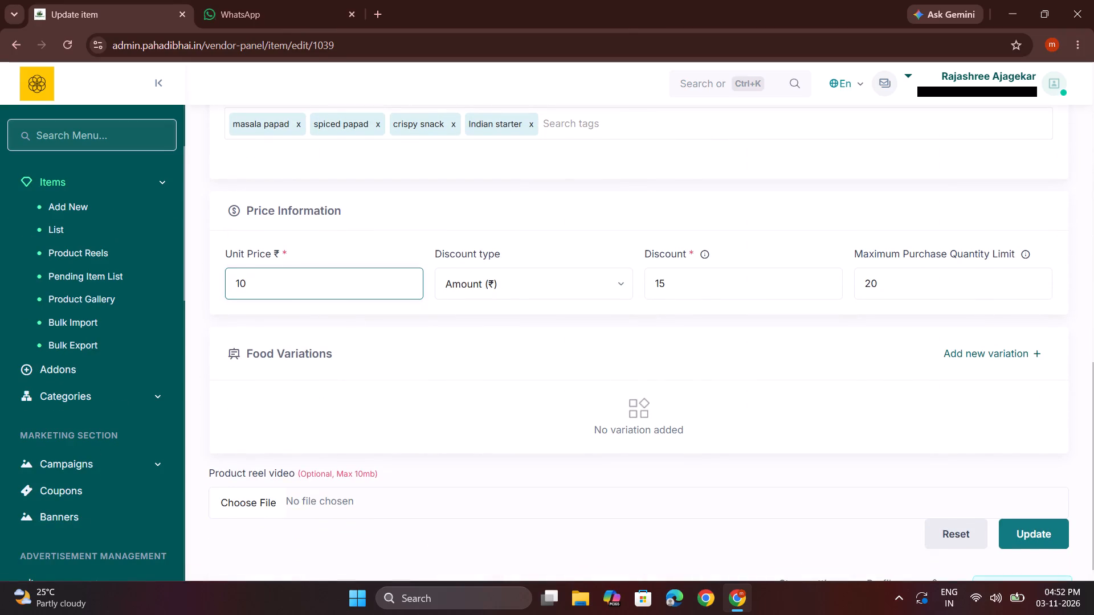
key("1")
left_click(1022, 539)
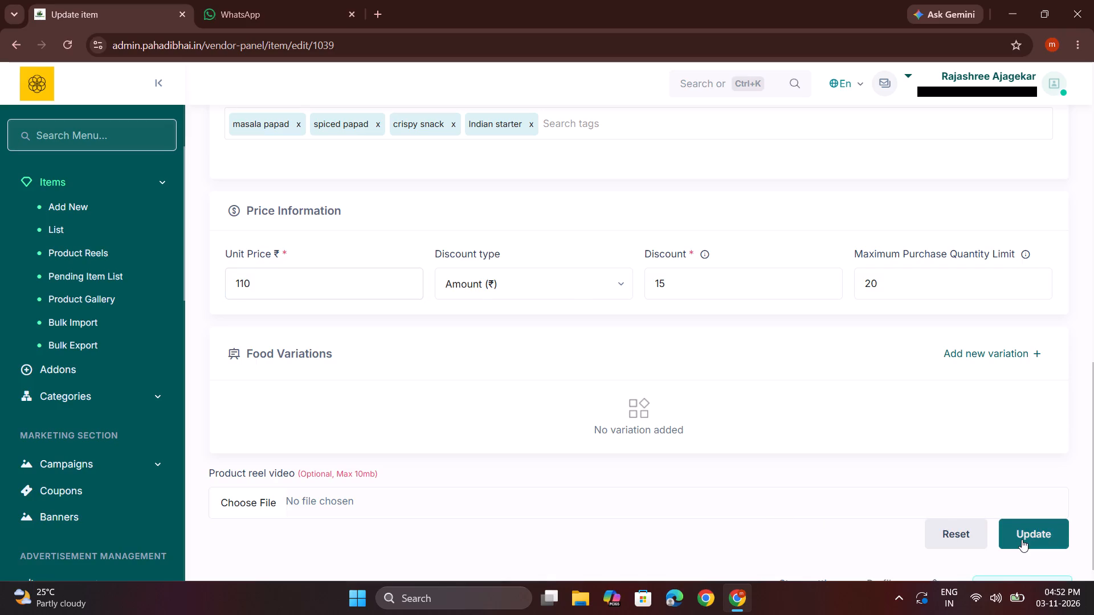
Set the unit price of the Papad (Fried) item on the item list's second page to ₹35 and submit the update for approval.
left_click(88, 235)
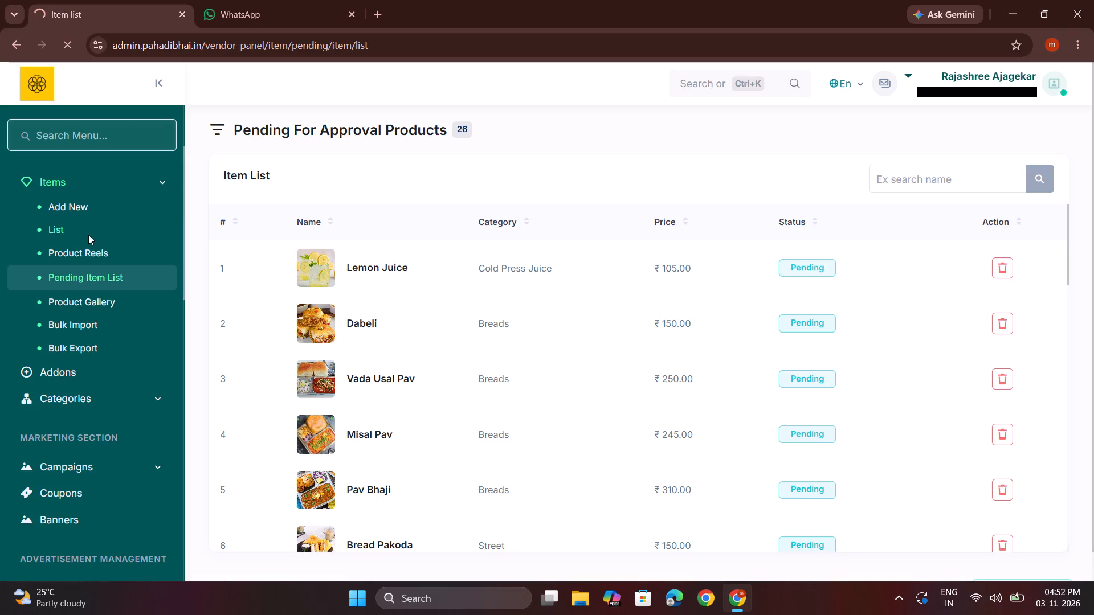
left_click(72, 232)
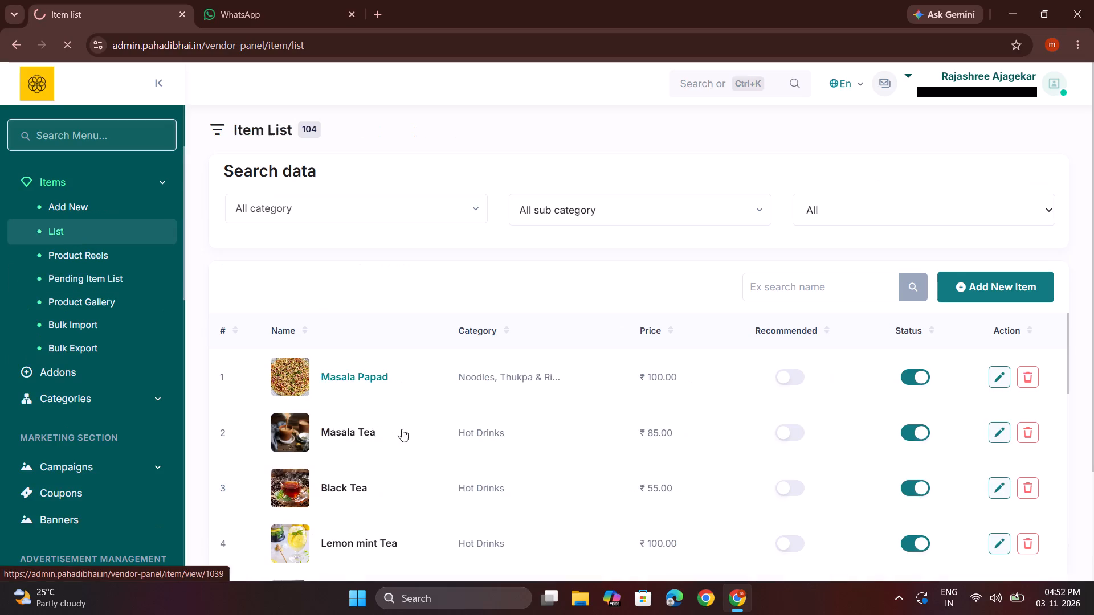
scroll(473, 541, "down", 18)
scroll(475, 528, "down", 6)
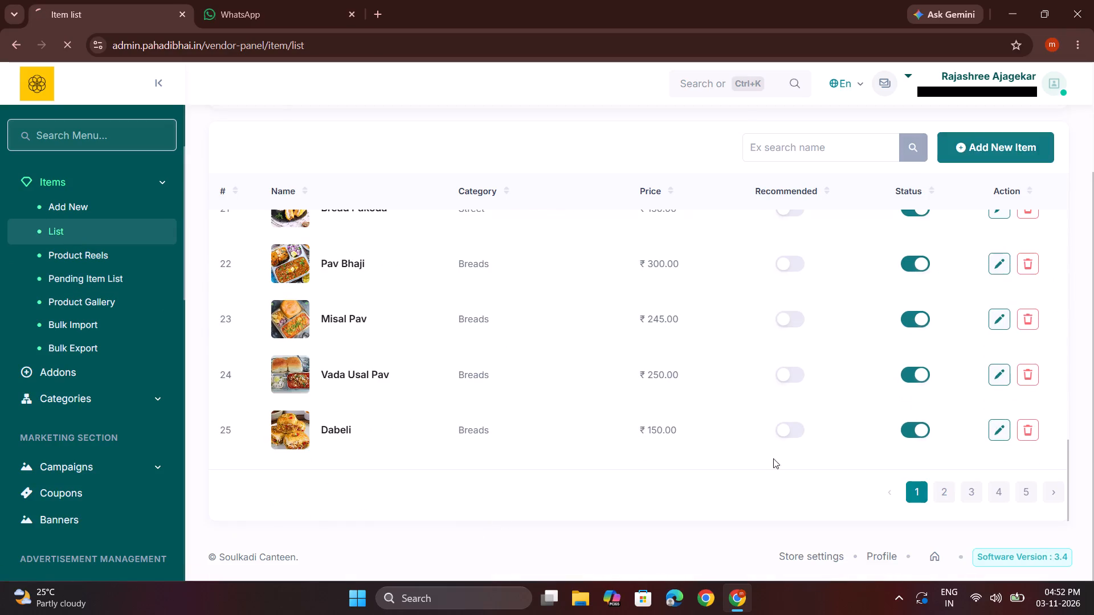
scroll(669, 469, "down", 18)
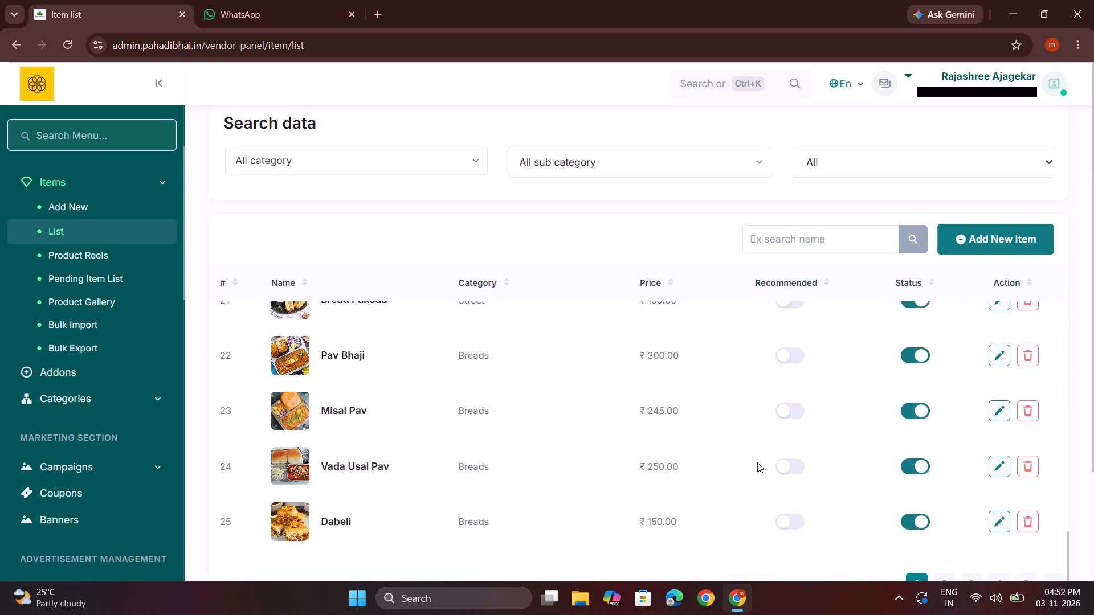
left_click(933, 499)
left_click(949, 496)
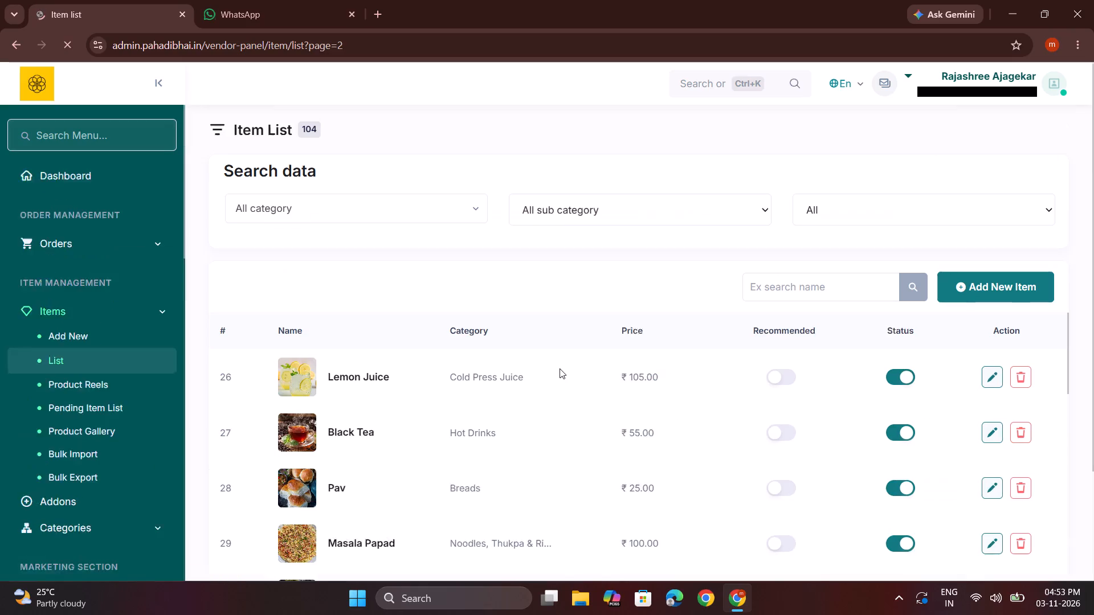
scroll(560, 368, "down", 1)
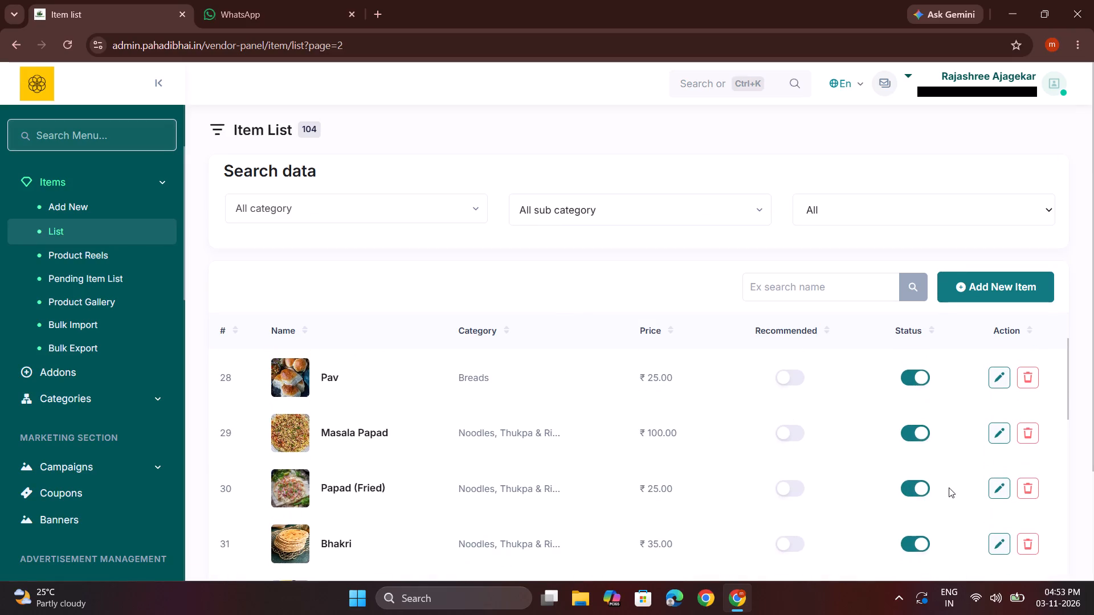
left_click(998, 491)
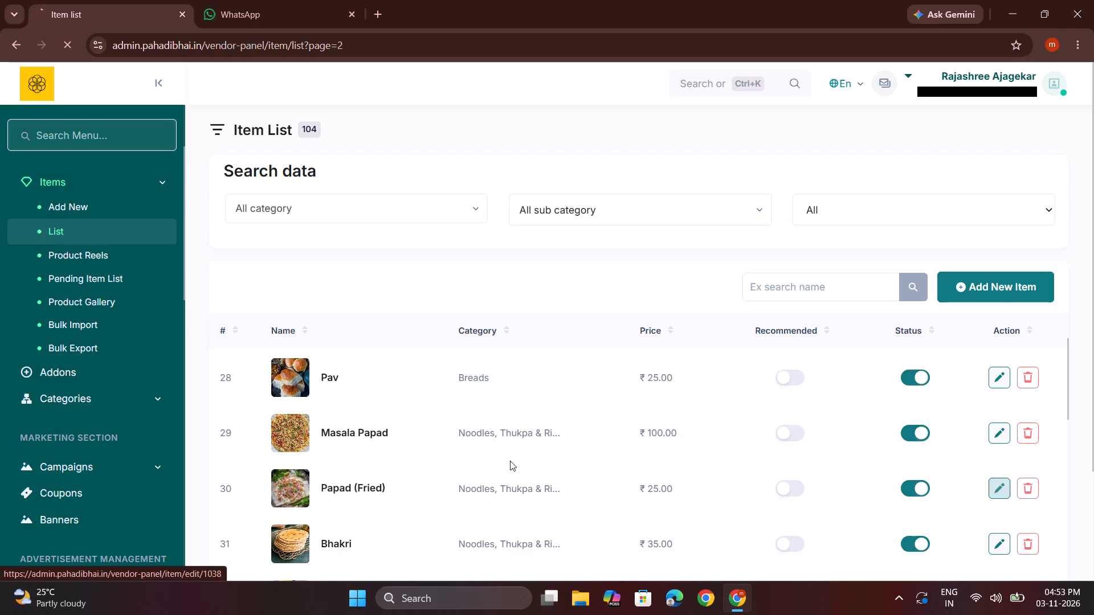
scroll(503, 458, "down", 10)
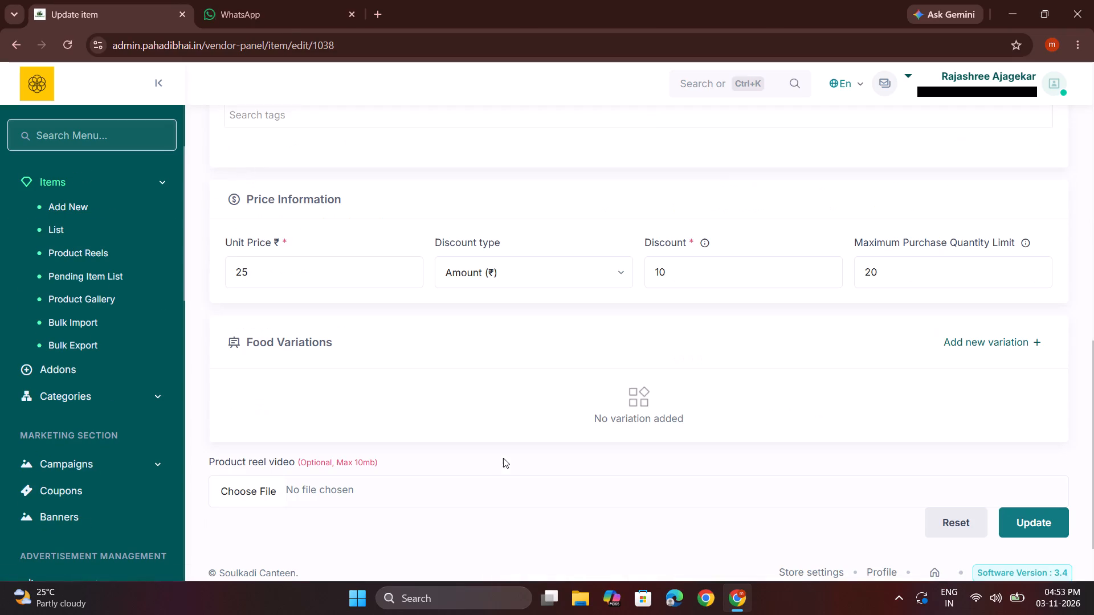
scroll(503, 458, "down", 1)
left_click(247, 244)
key("Left")
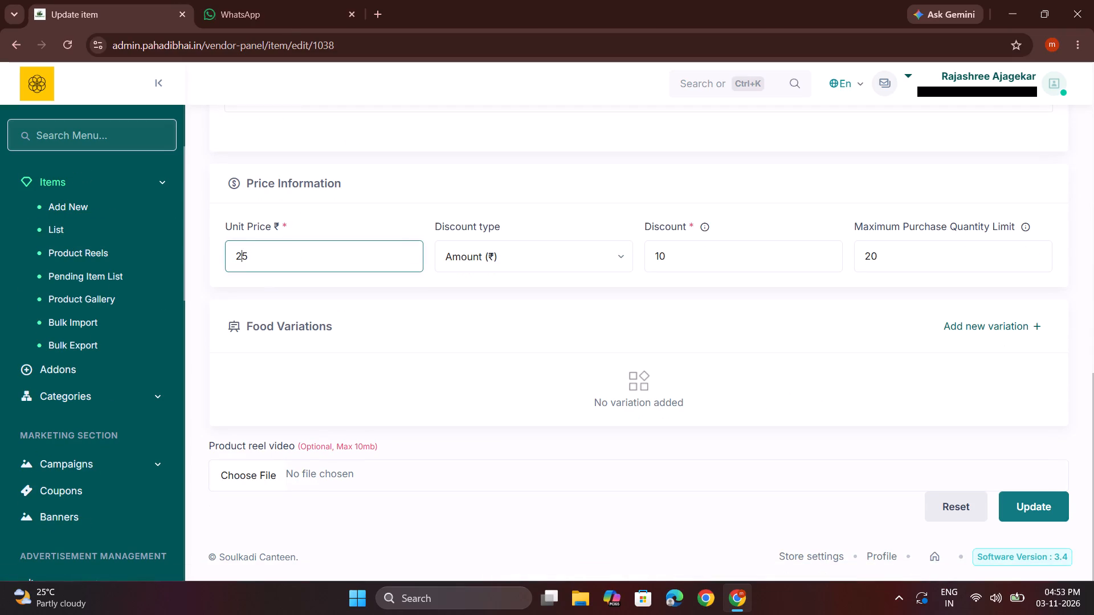
key("BackSpace")
key("3")
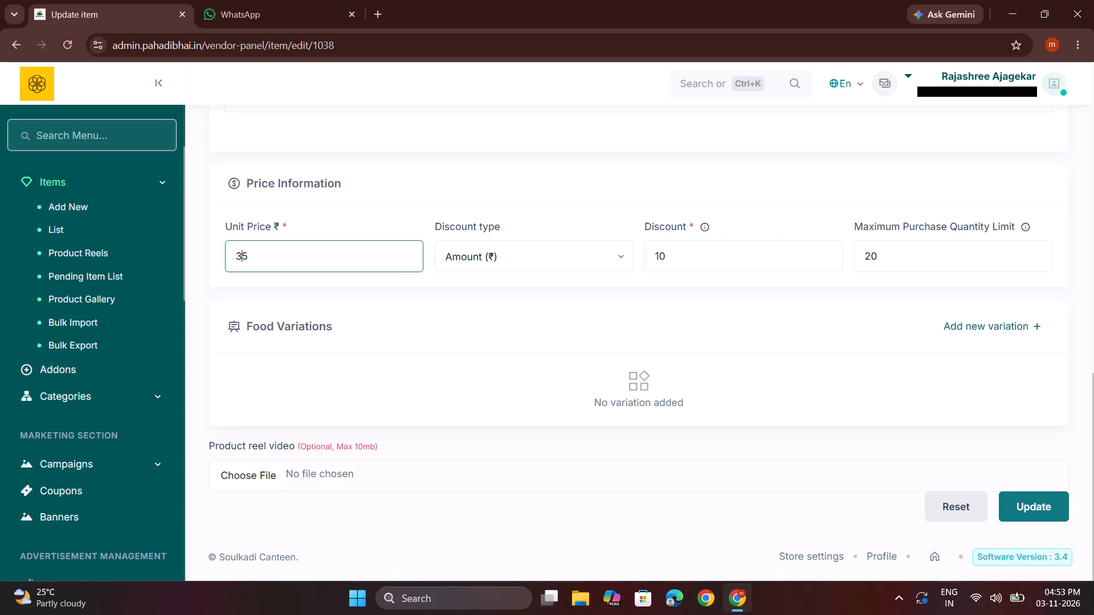
left_click(1021, 501)
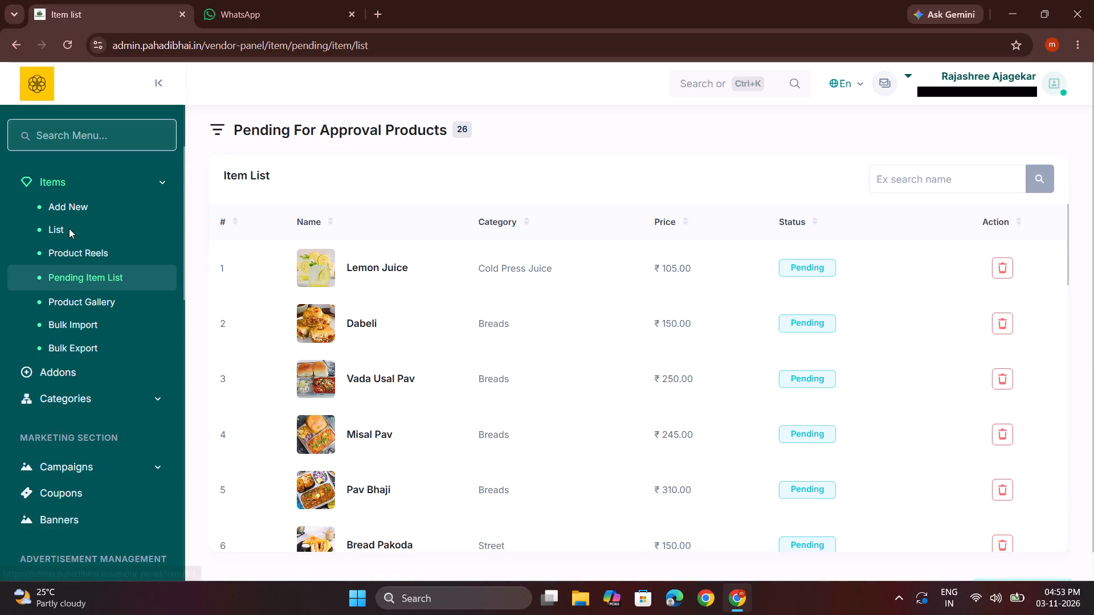
Review the submitted items on both pages of the pending-approval list, and return to the full item list.
scroll(335, 364, "up", 6)
scroll(335, 364, "down", 18)
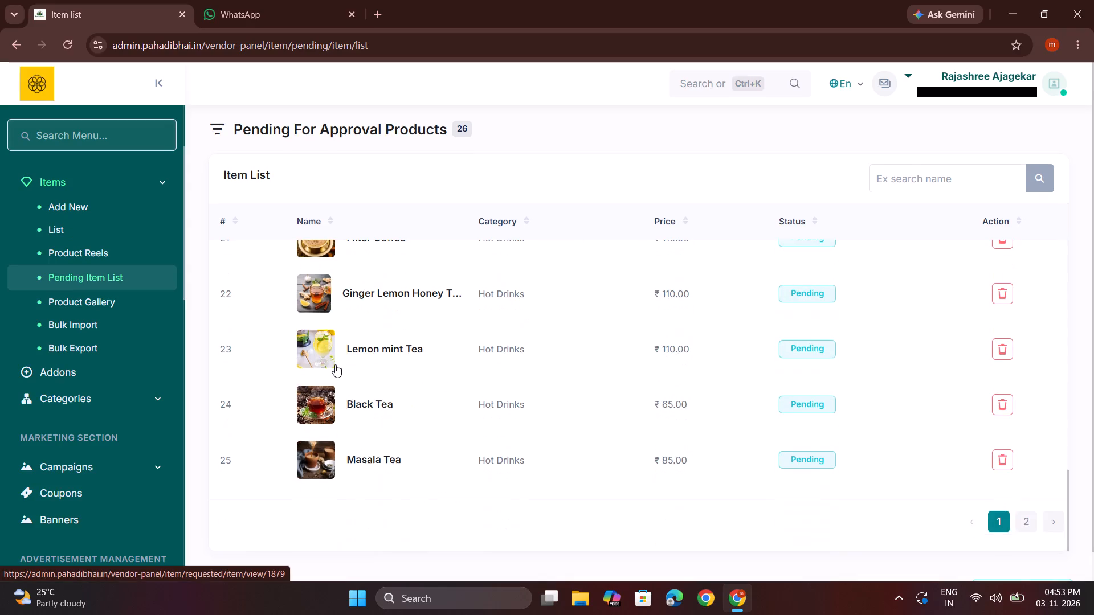
scroll(335, 364, "down", 2)
left_click(1020, 491)
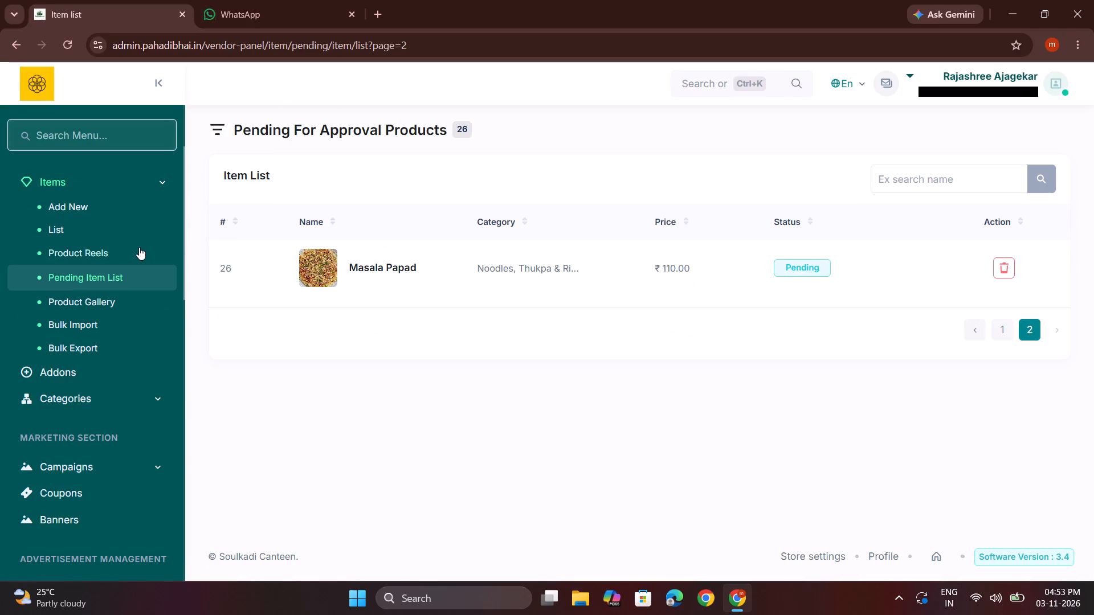
left_click(56, 225)
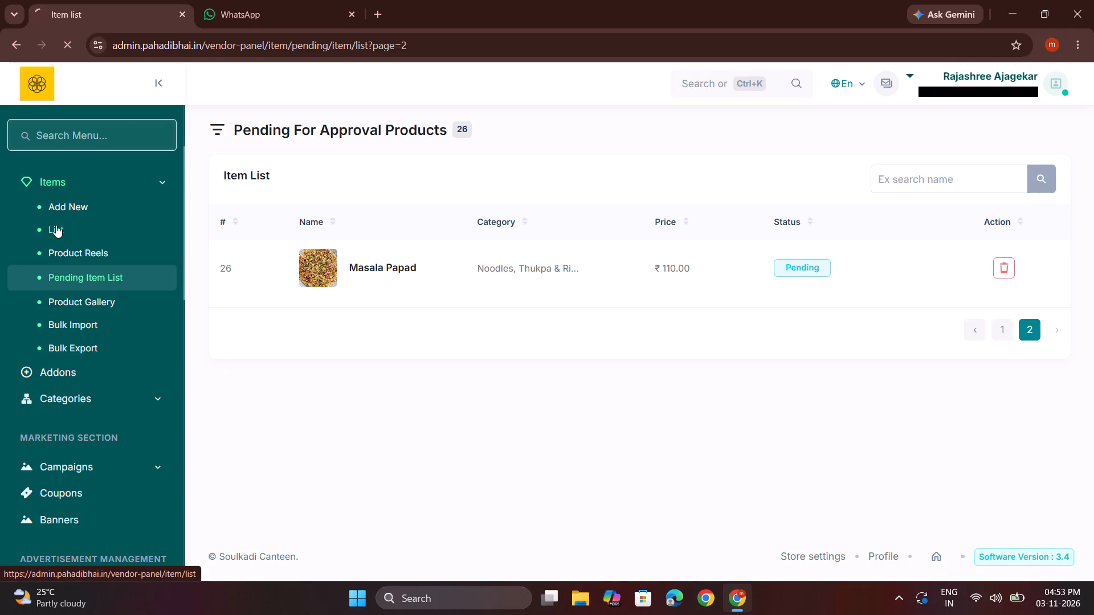
Set the unit price of the Papad (Fried) item on the item list's second page to ₹35 and submit the update for approval.
scroll(485, 565, "down", 5)
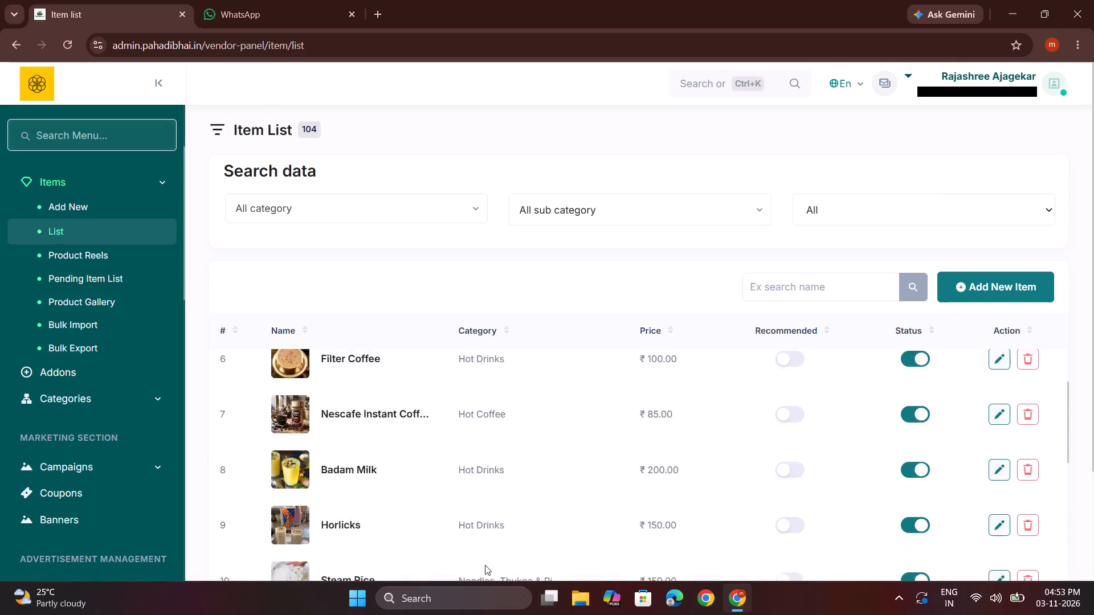
scroll(485, 565, "down", 14)
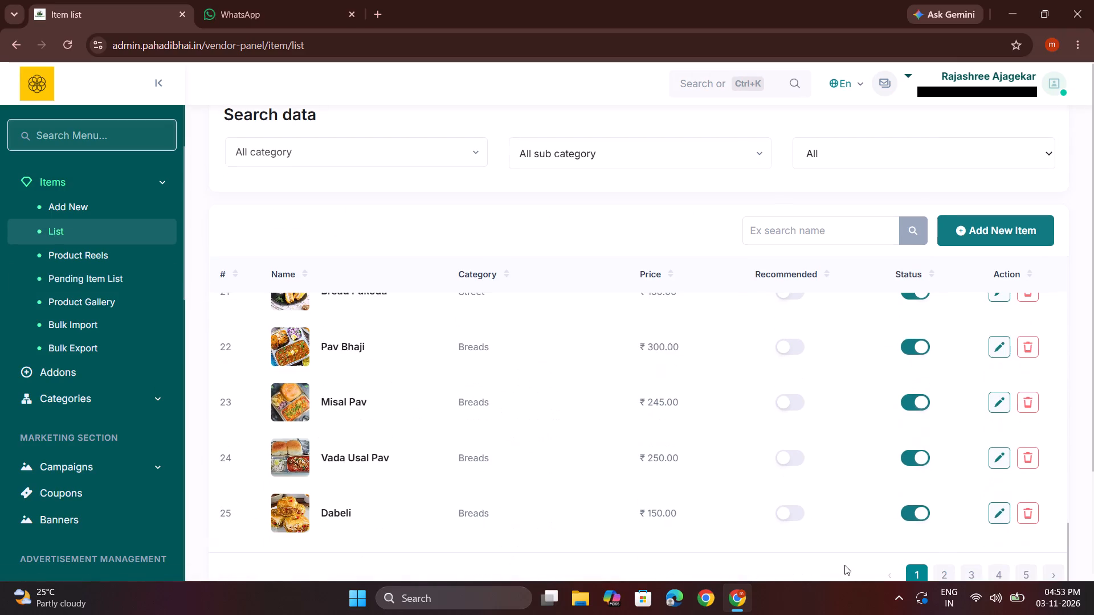
left_click(940, 494)
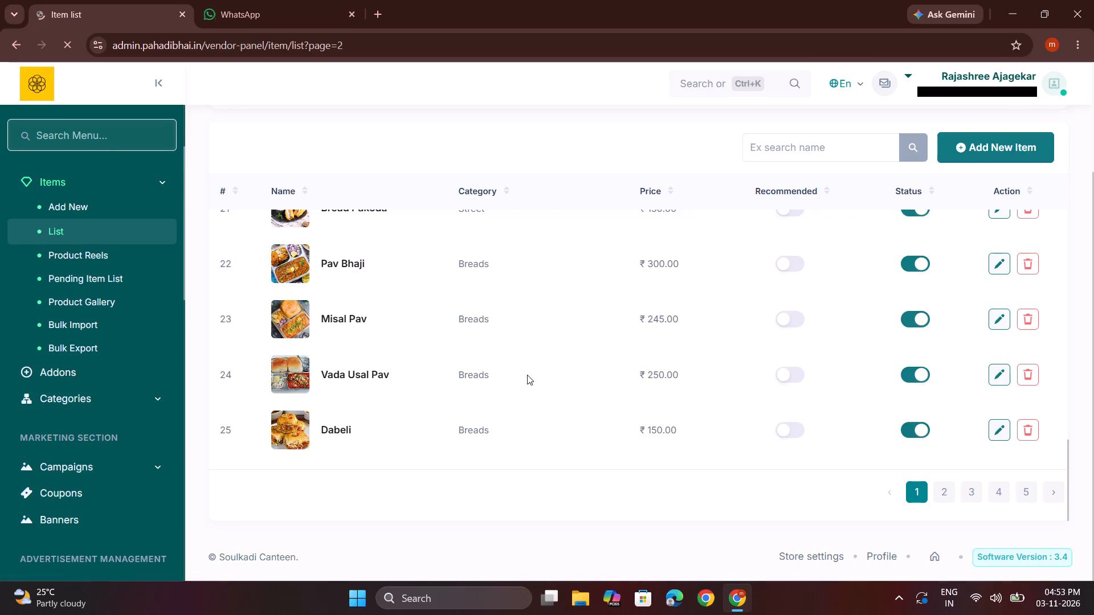
scroll(527, 375, "down", 2)
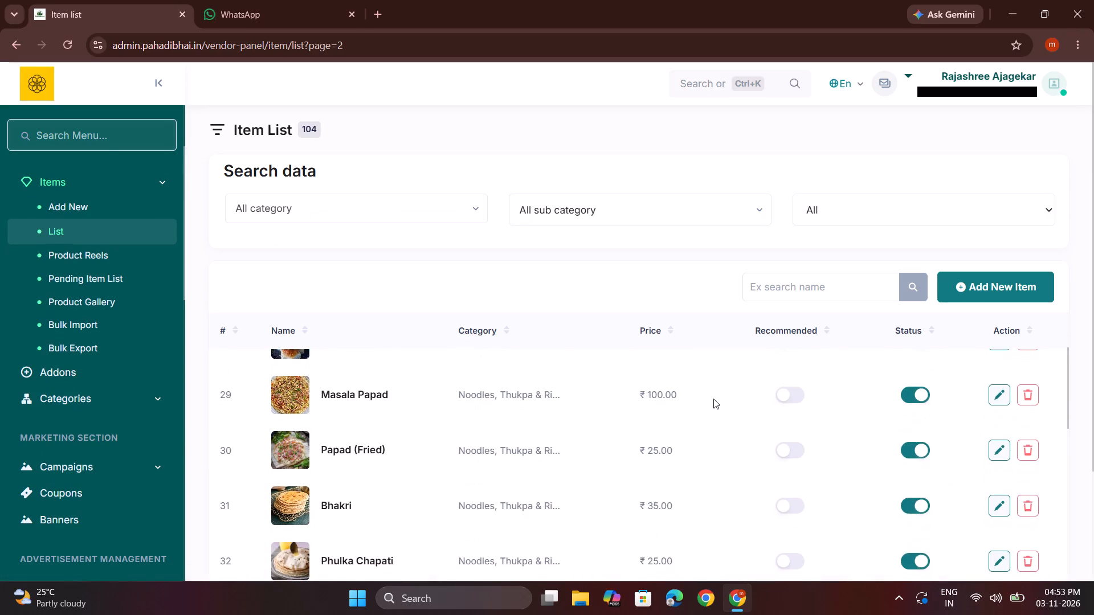
scroll(713, 399, "down", 1)
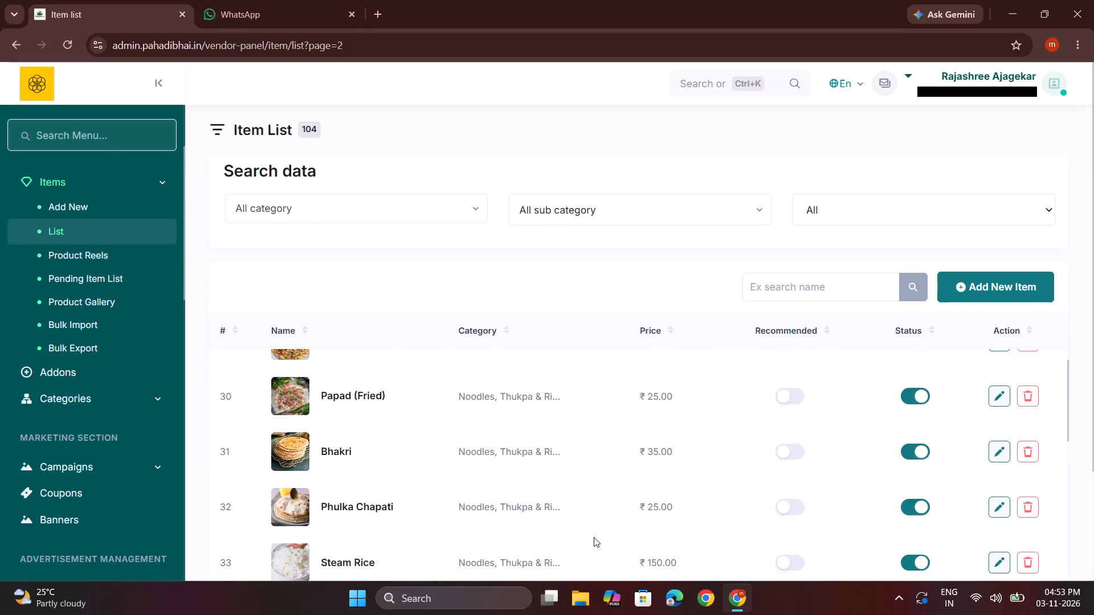
scroll(594, 537, "up", 1)
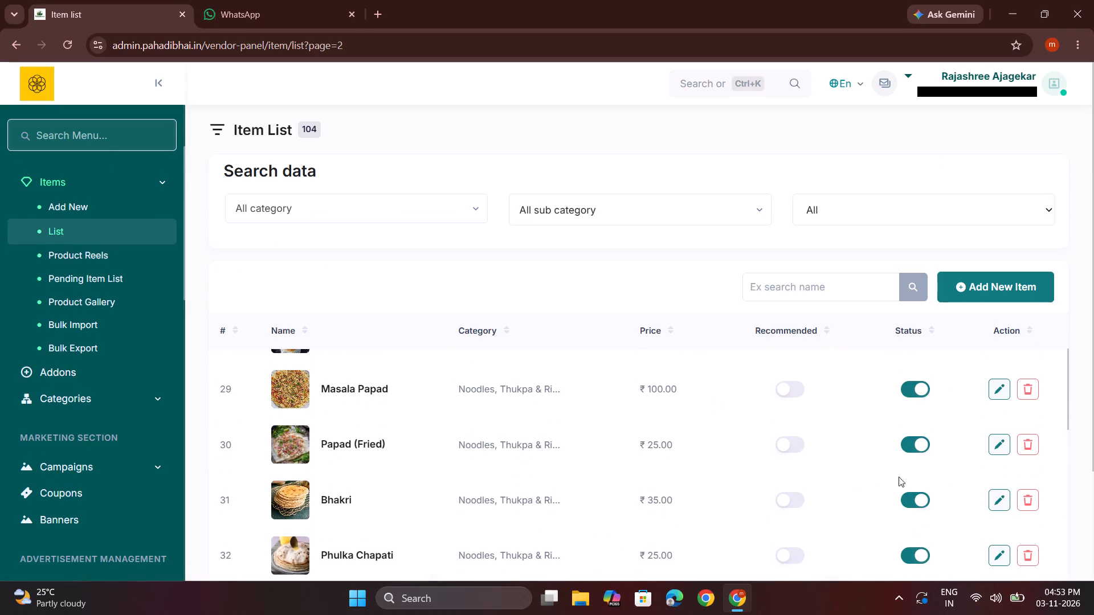
left_click(1005, 442)
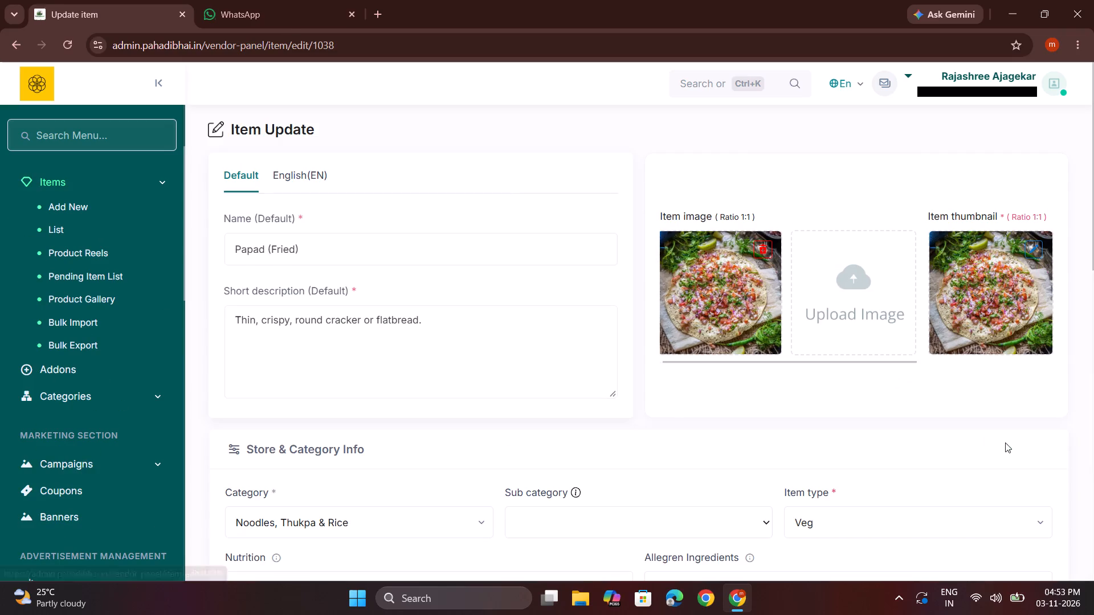
scroll(557, 440, "down", 11)
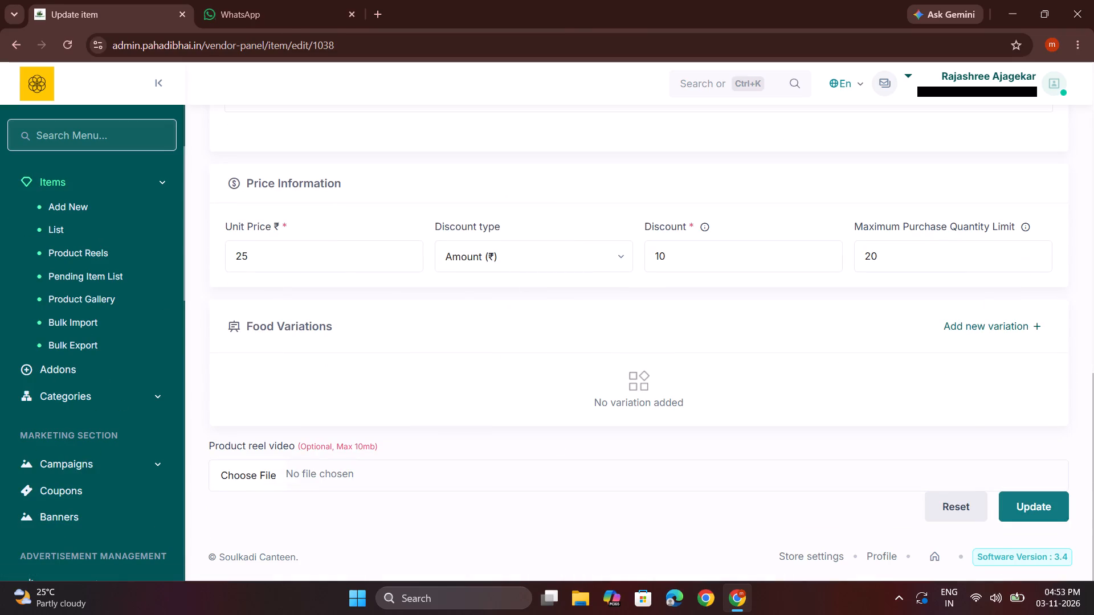
left_click(273, 252)
key("Left")
key("BackSpace")
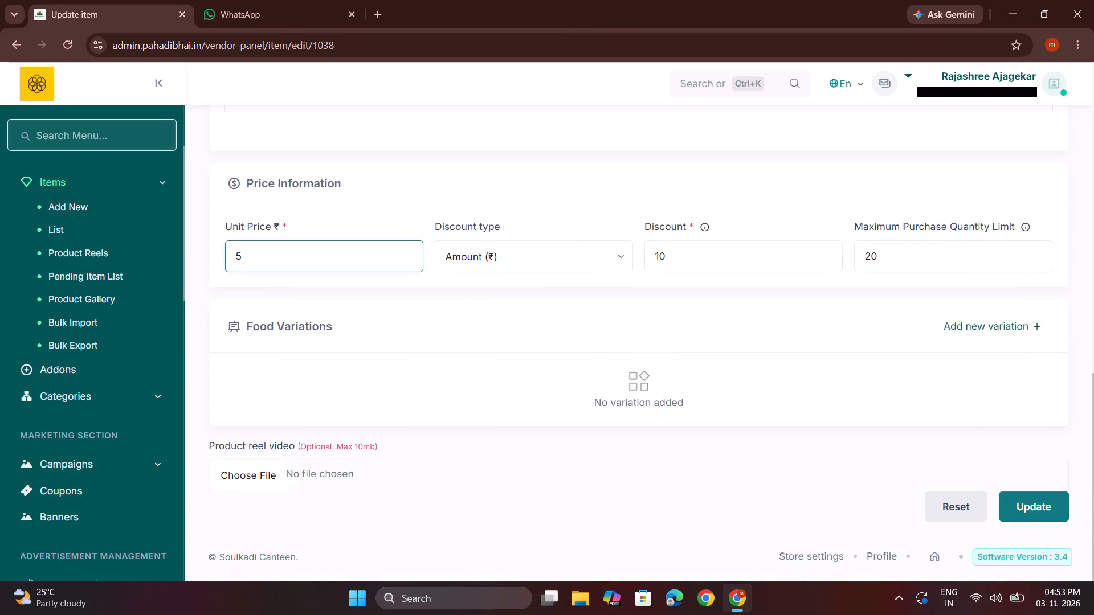
key("3")
left_click(1027, 496)
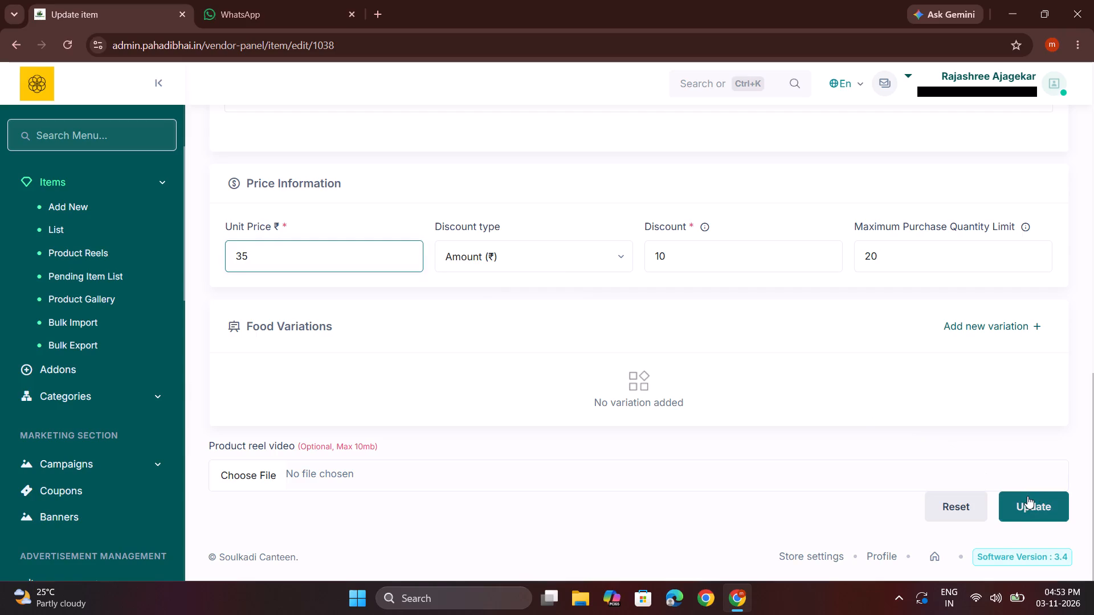
Set the unit price of the Bhakri item on the item list's second page to ₹45 and submit the update for approval.
left_click(83, 232)
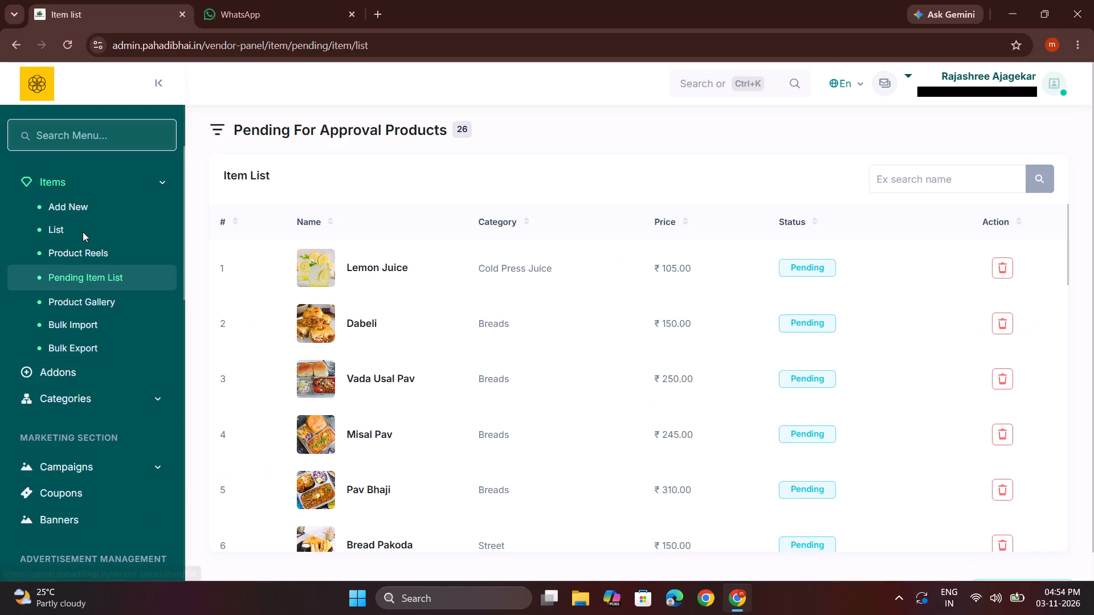
scroll(324, 281, "down", 10)
left_click(71, 225)
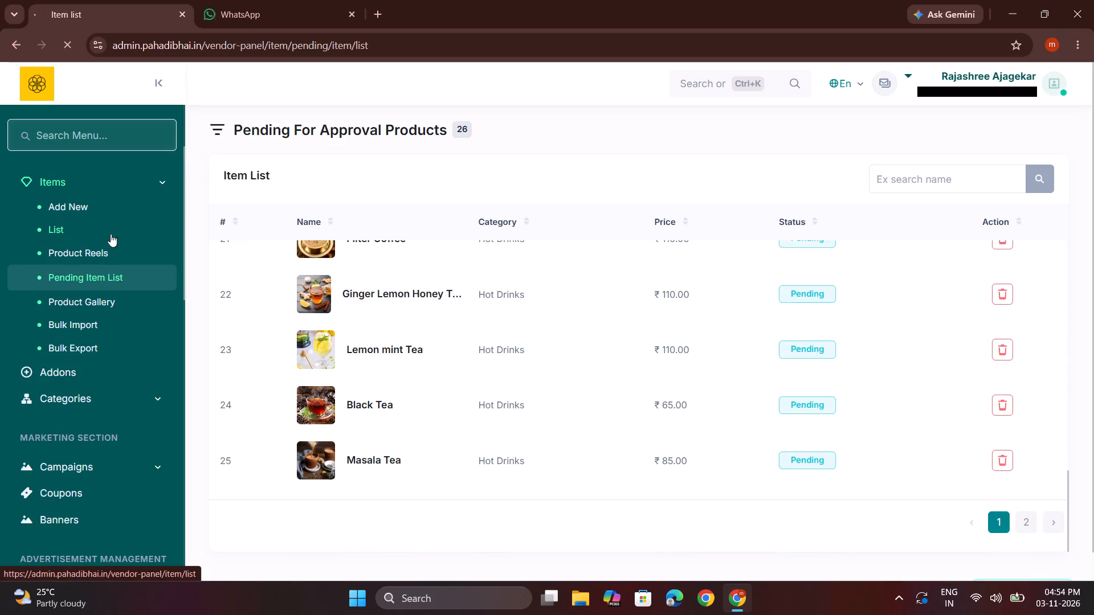
scroll(646, 511, "down", 16)
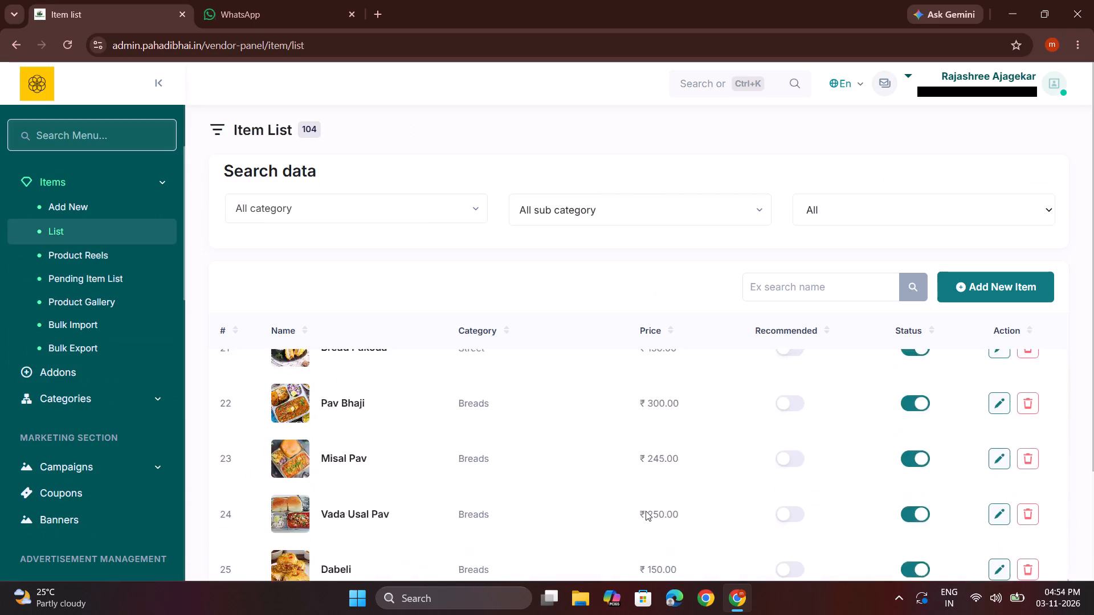
scroll(646, 511, "down", 8)
left_click(940, 489)
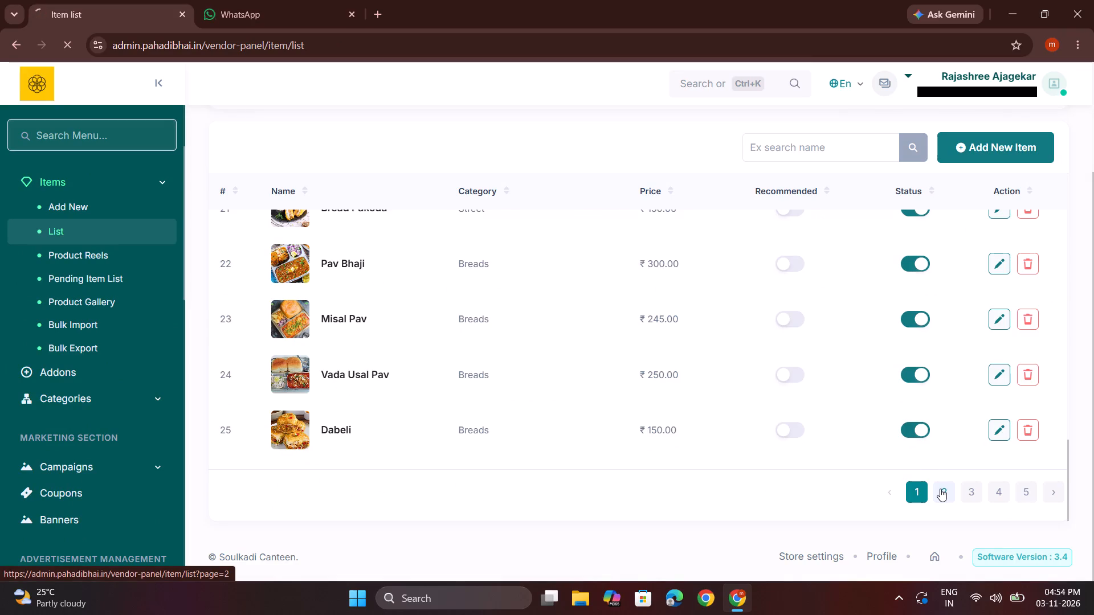
scroll(519, 524, "down", 2)
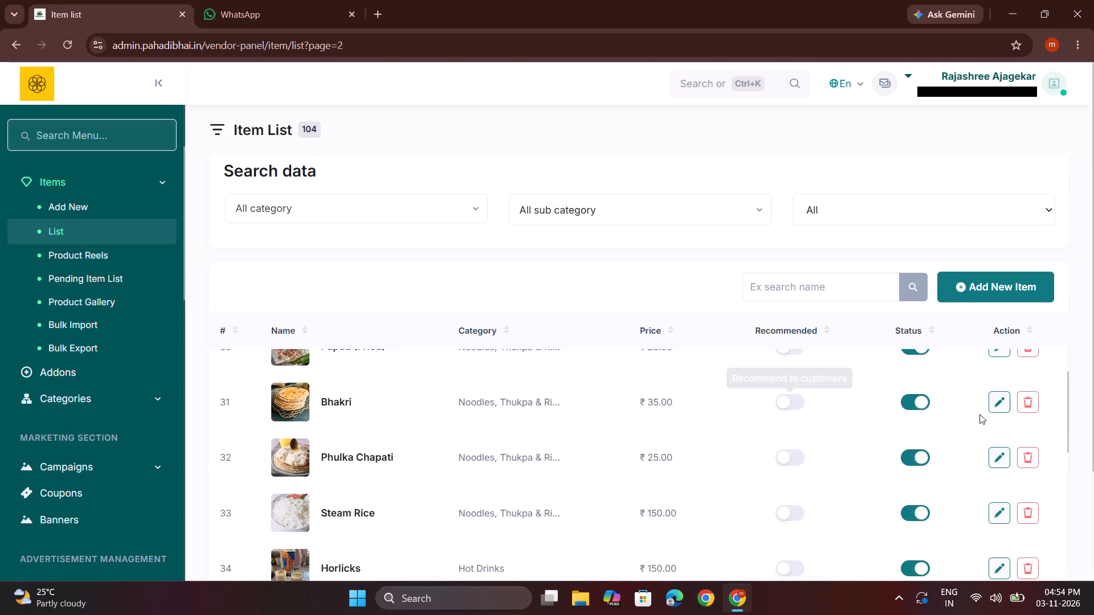
left_click(995, 410)
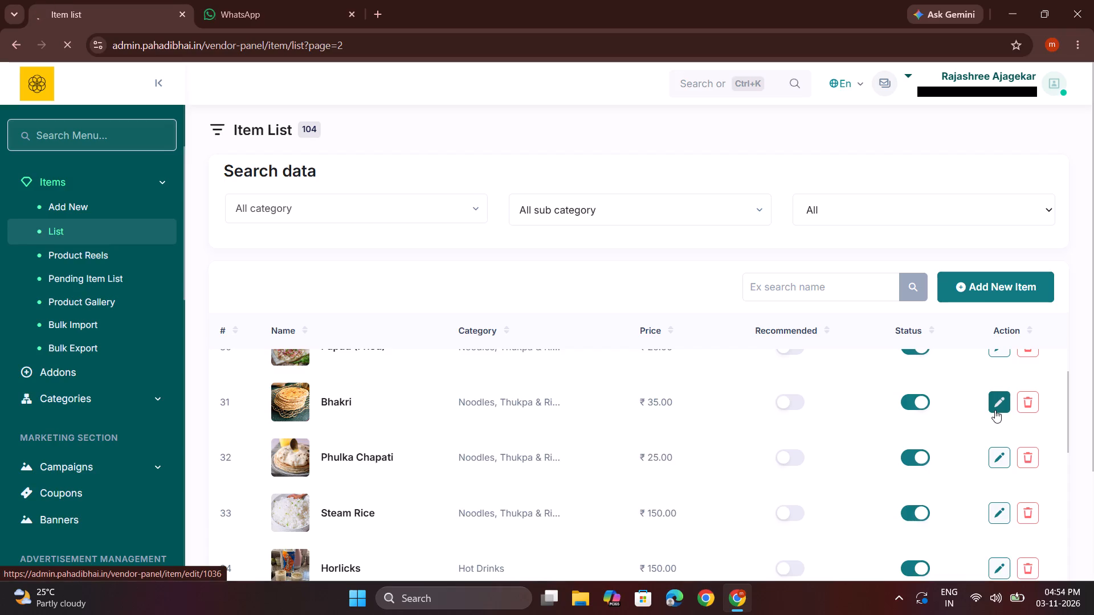
scroll(913, 413, "down", 7)
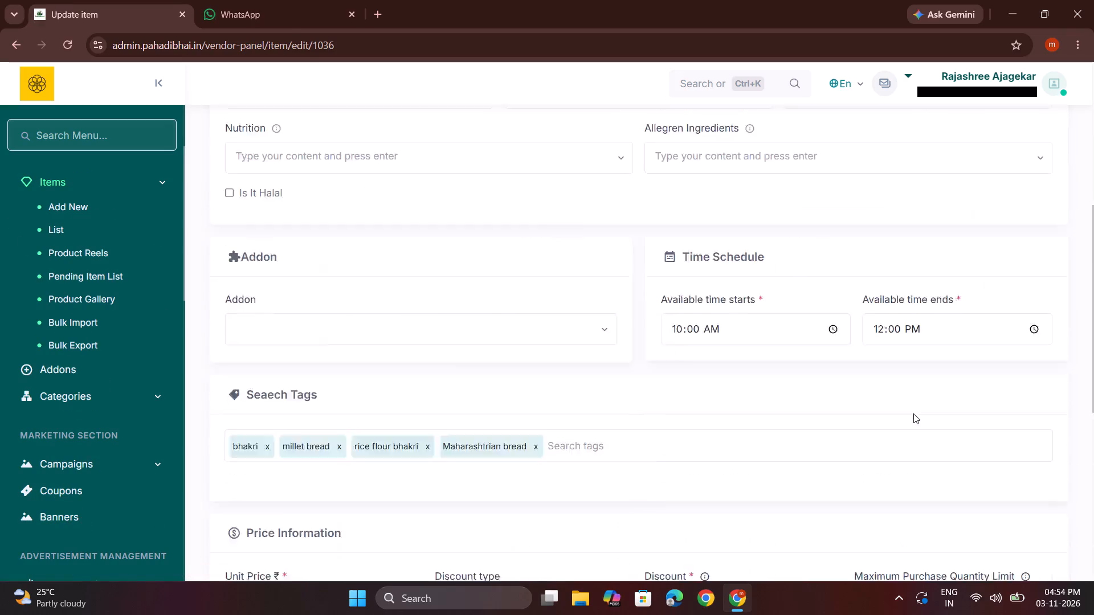
left_click(345, 257)
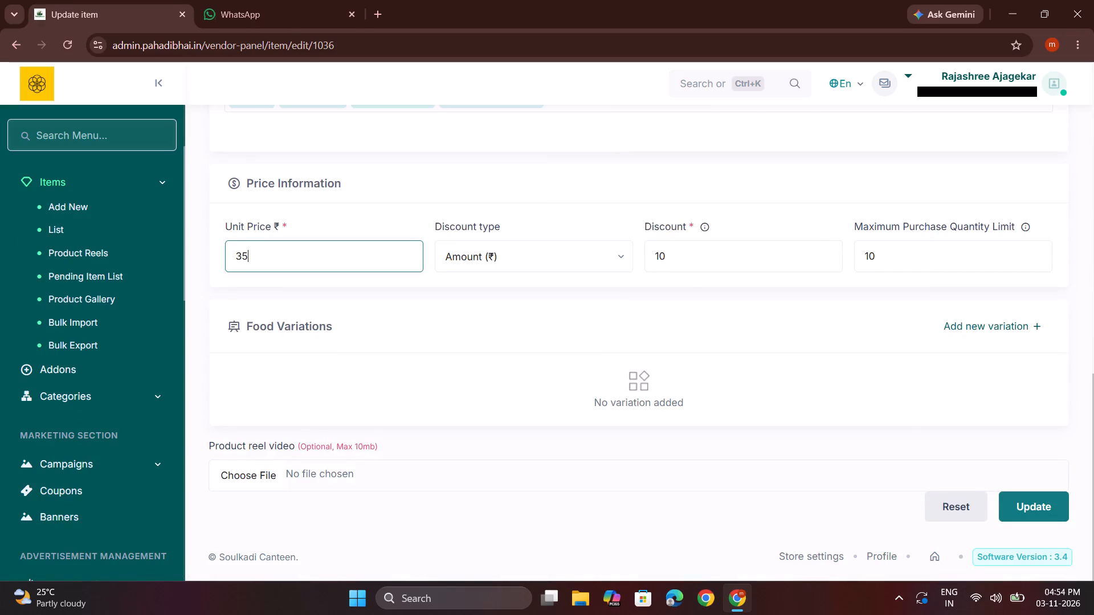
key("Left")
key("BackSpace")
key("4")
left_click(1022, 490)
left_click(1030, 503)
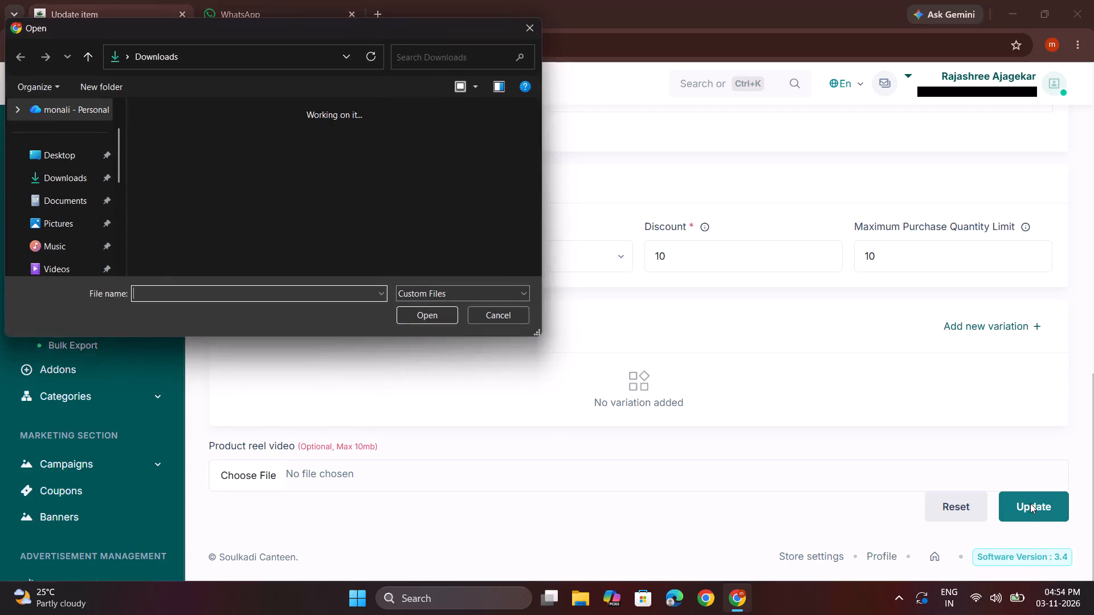
left_click(524, 26)
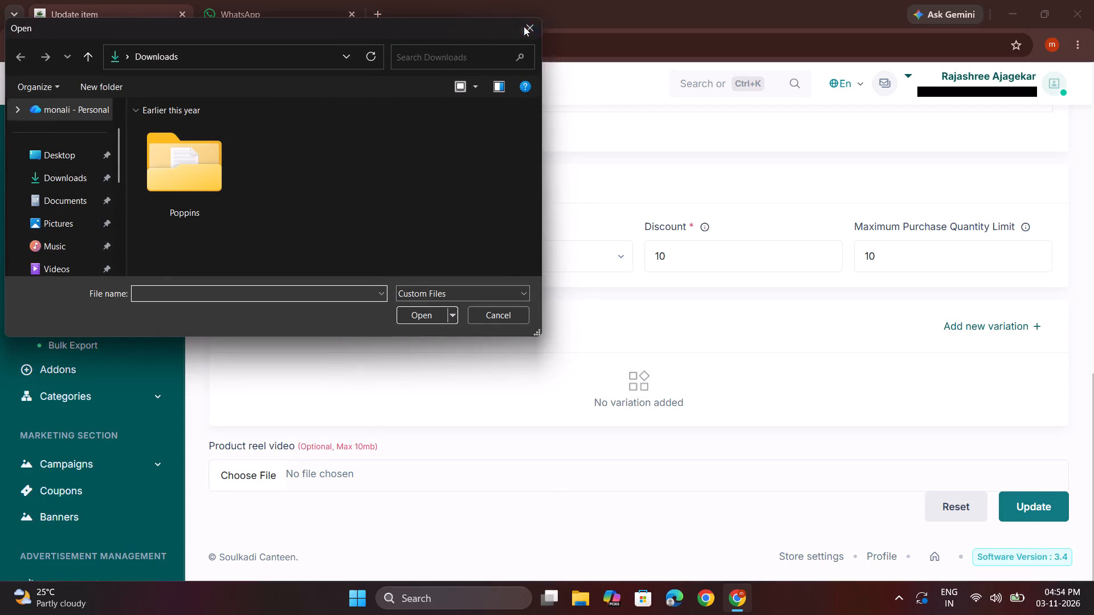
left_click(1058, 516)
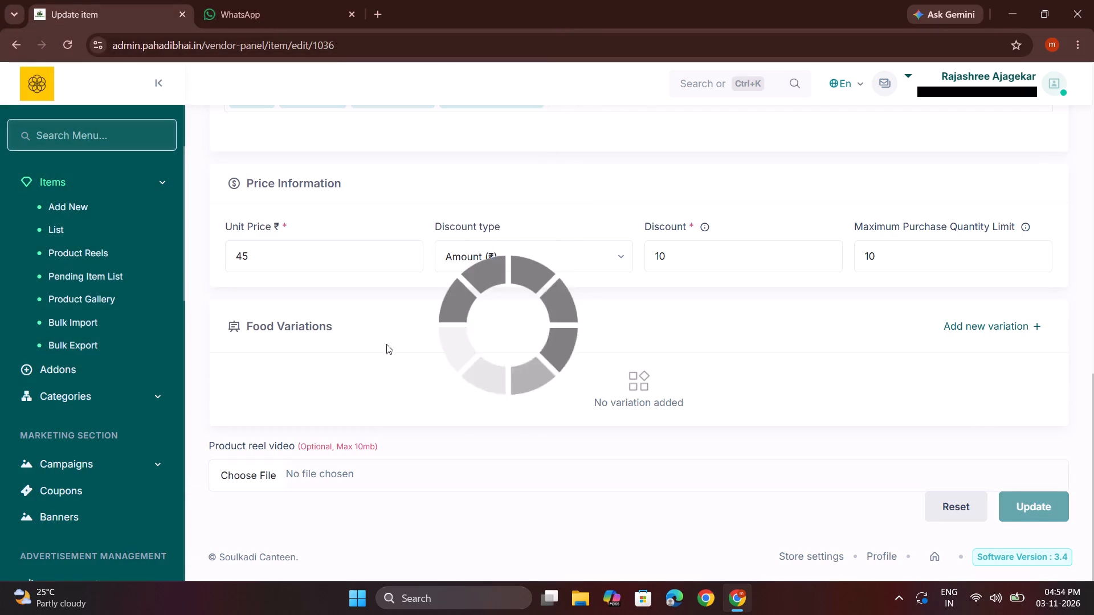
Set the Phulka Chapati item's unit price on the item list's second page to ₹35, submit it for approval, and return to the item list.
left_click(72, 229)
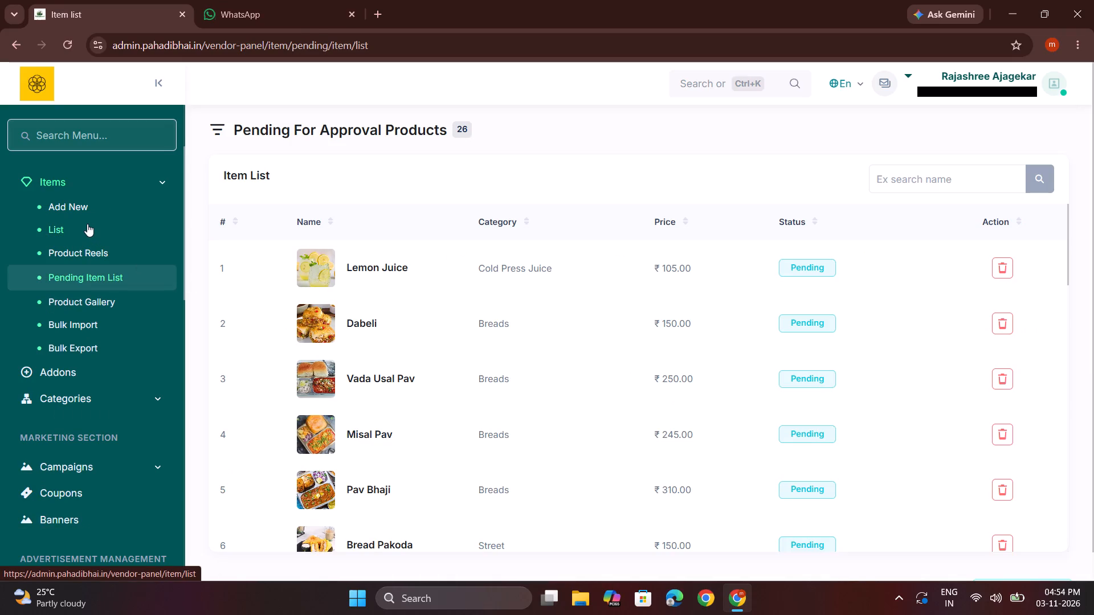
left_click(87, 224)
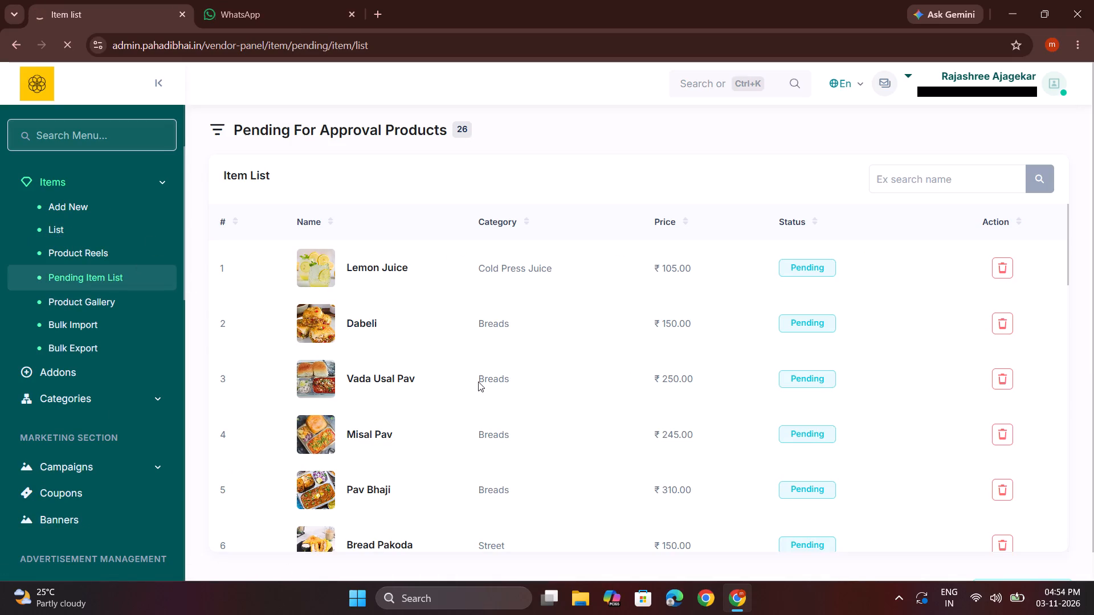
scroll(478, 382, "down", 17)
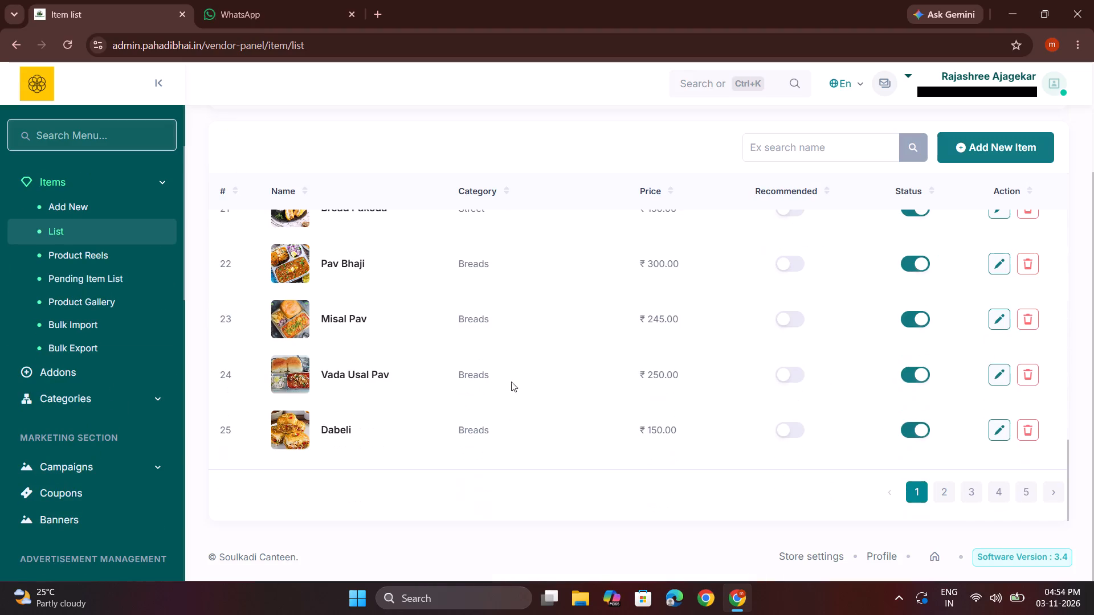
left_click(936, 496)
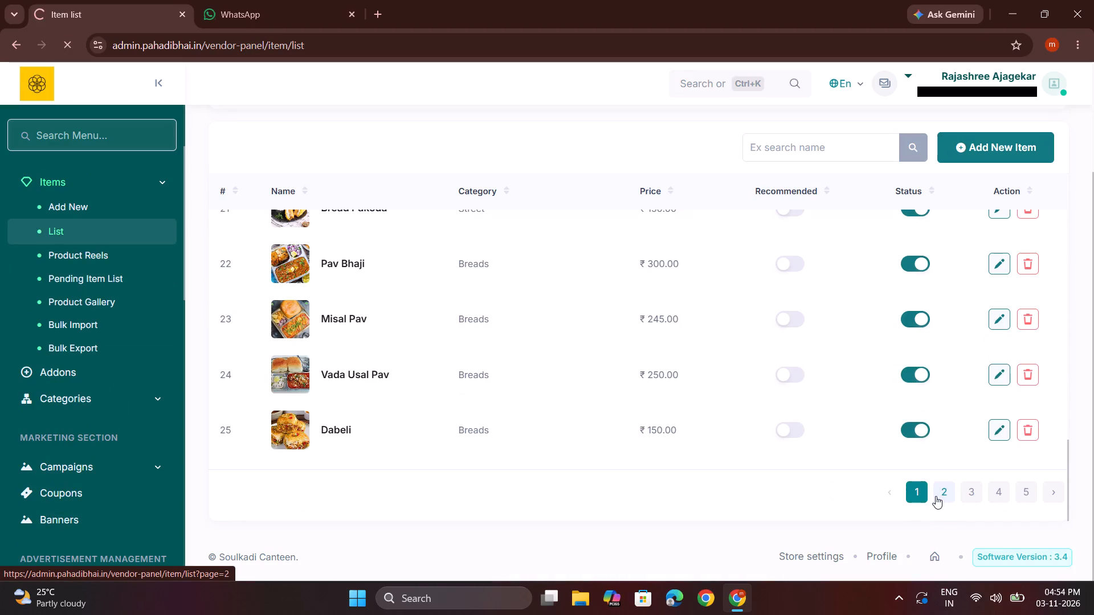
left_click(947, 496)
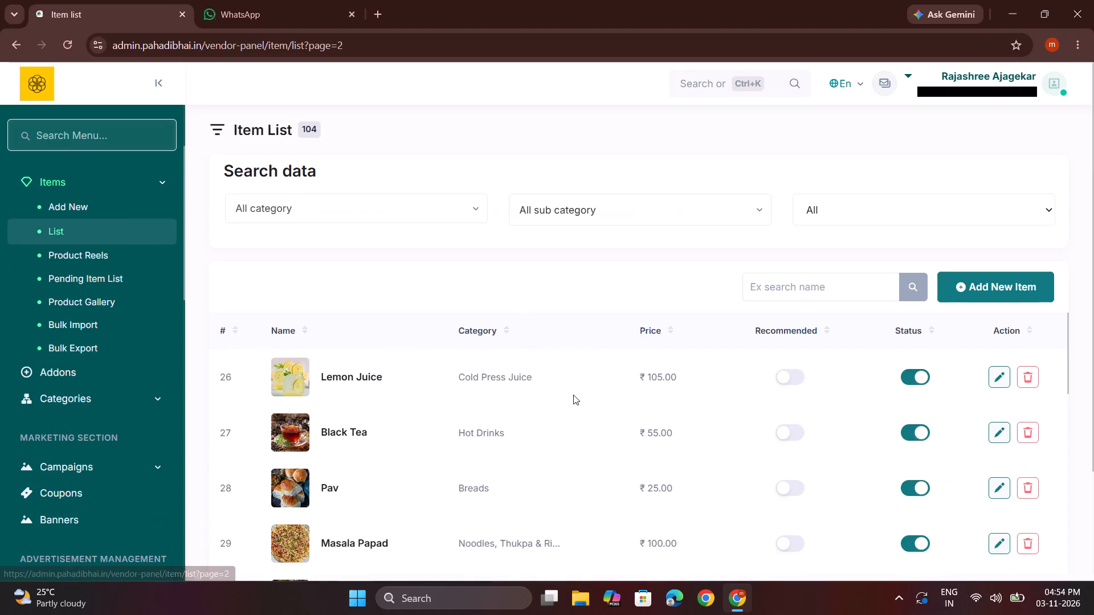
scroll(573, 395, "down", 1)
scroll(573, 395, "up", 1)
scroll(573, 395, "down", 1)
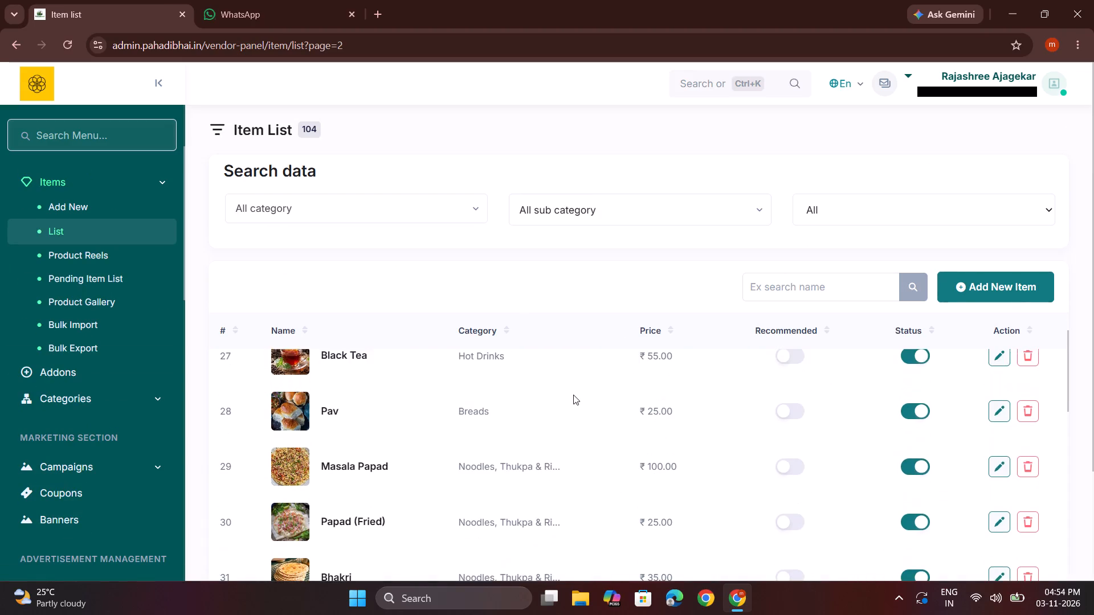
scroll(573, 395, "down", 1)
scroll(562, 490, "down", 1)
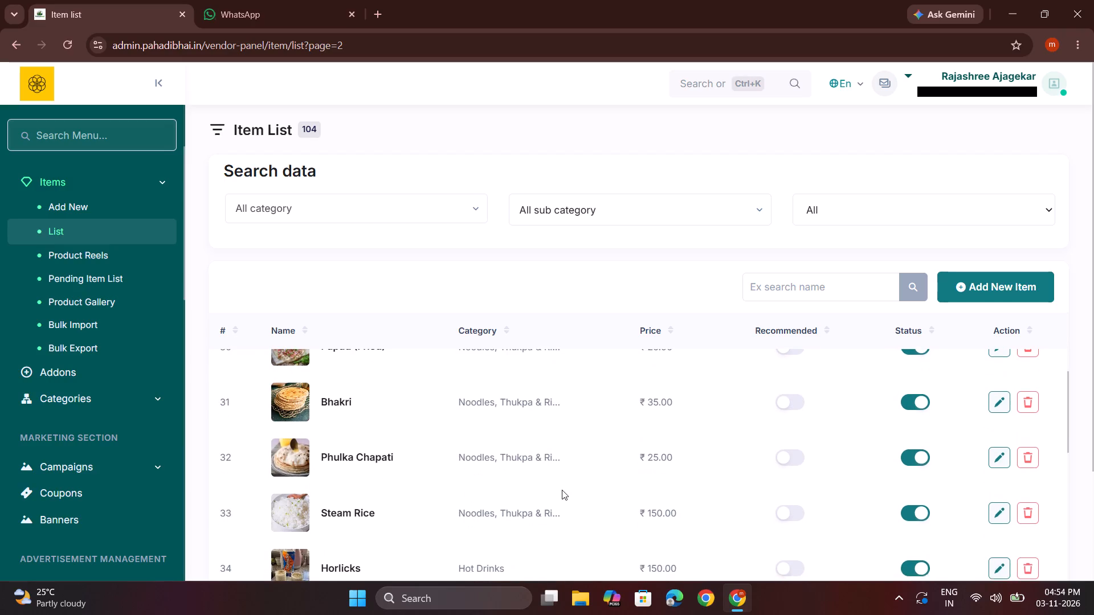
left_click(992, 460)
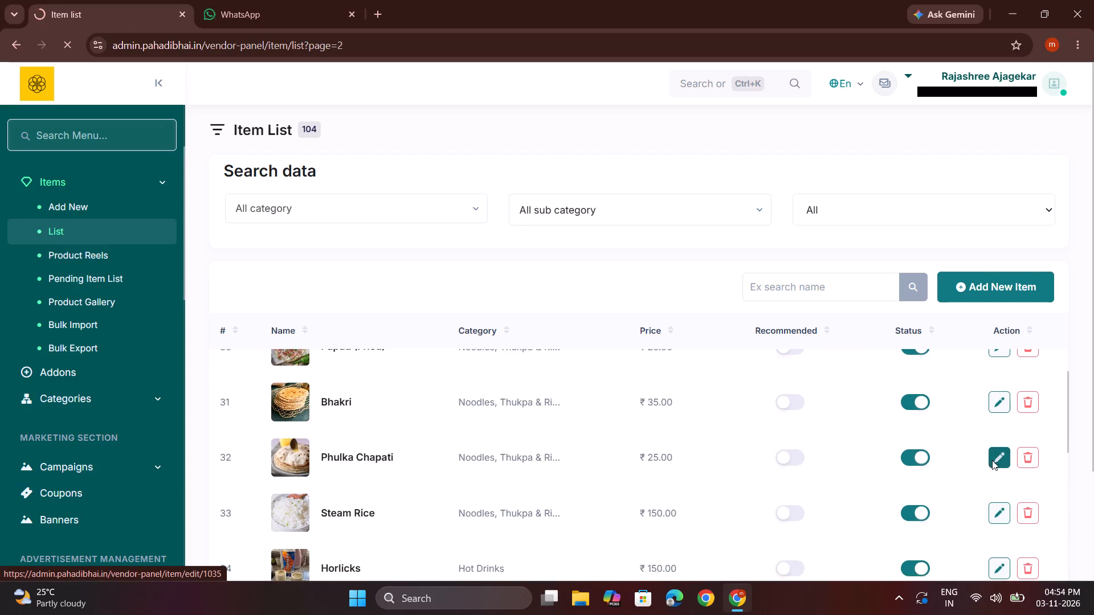
scroll(637, 492, "down", 10)
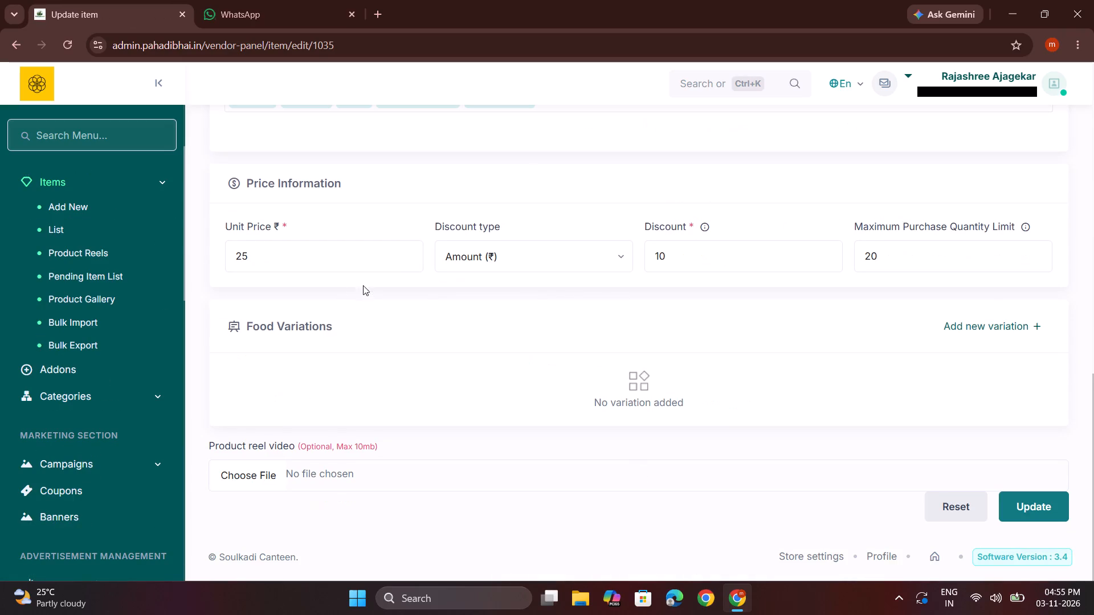
left_click(260, 266)
key("Left")
key("BackSpace")
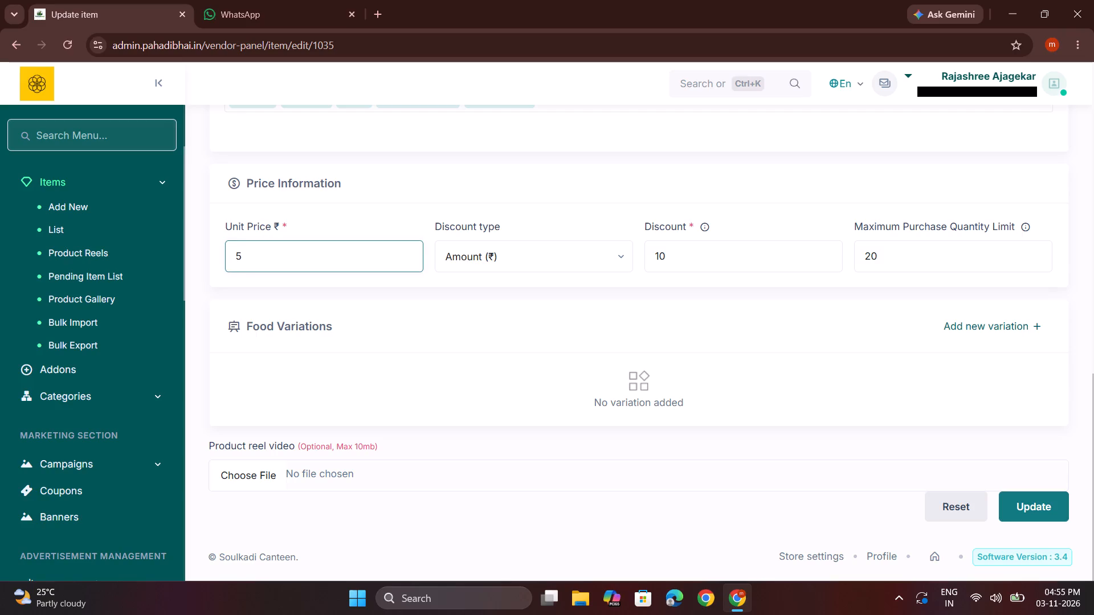
key("3")
left_click(1043, 507)
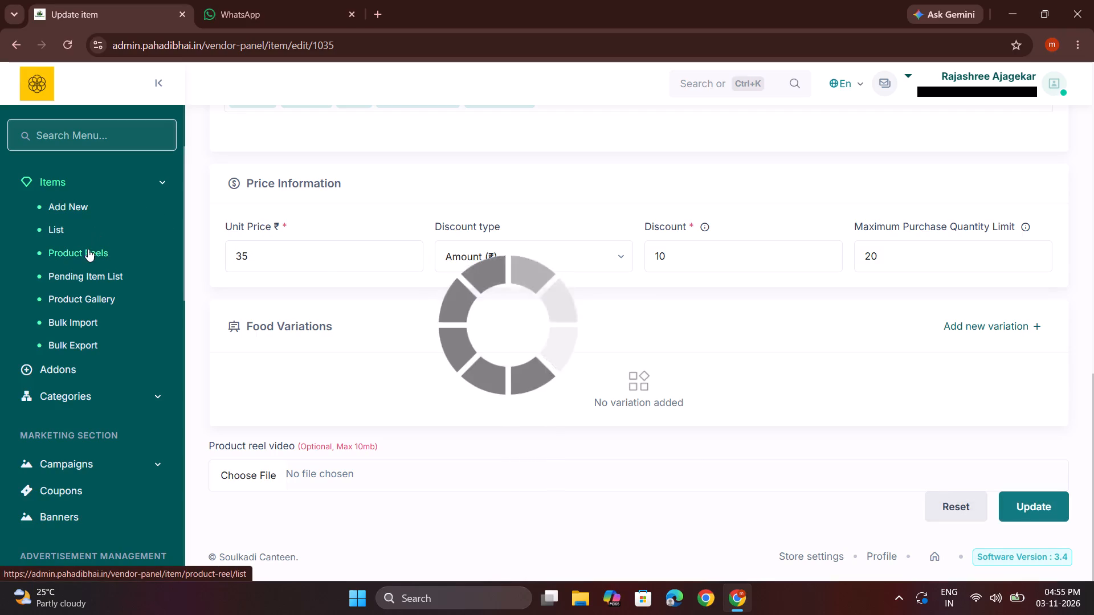
left_click(51, 232)
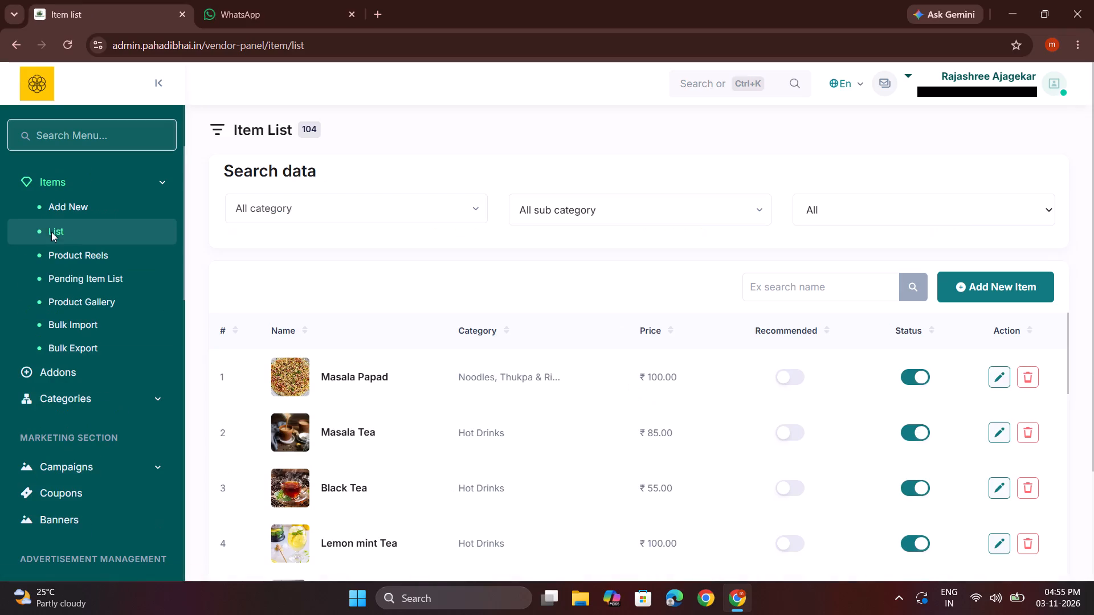
Set the discount of the Steam Rice item on the item list's second page to ₹15 and submit the update for approval.
scroll(440, 338, "down", 14)
scroll(440, 338, "down", 7)
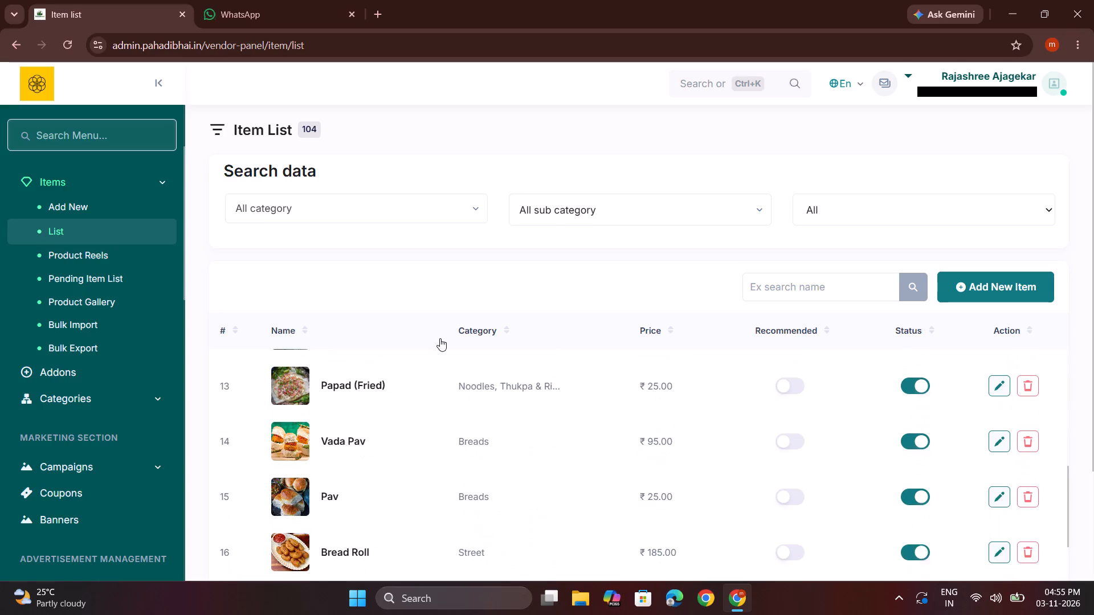
scroll(440, 338, "down", 6)
left_click(946, 488)
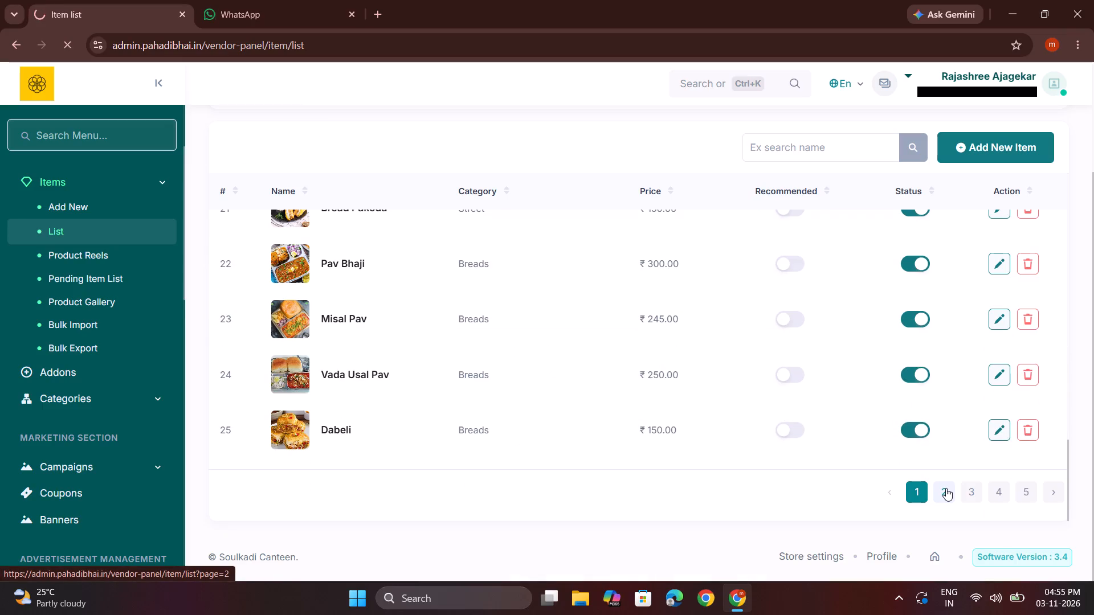
scroll(558, 404, "down", 2)
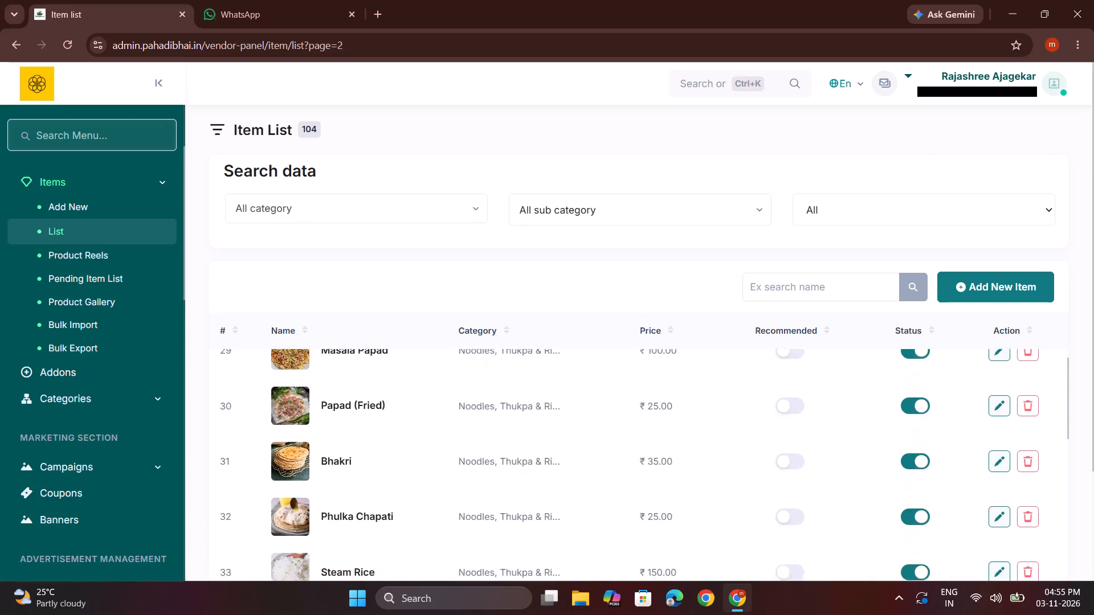
scroll(558, 404, "down", 2)
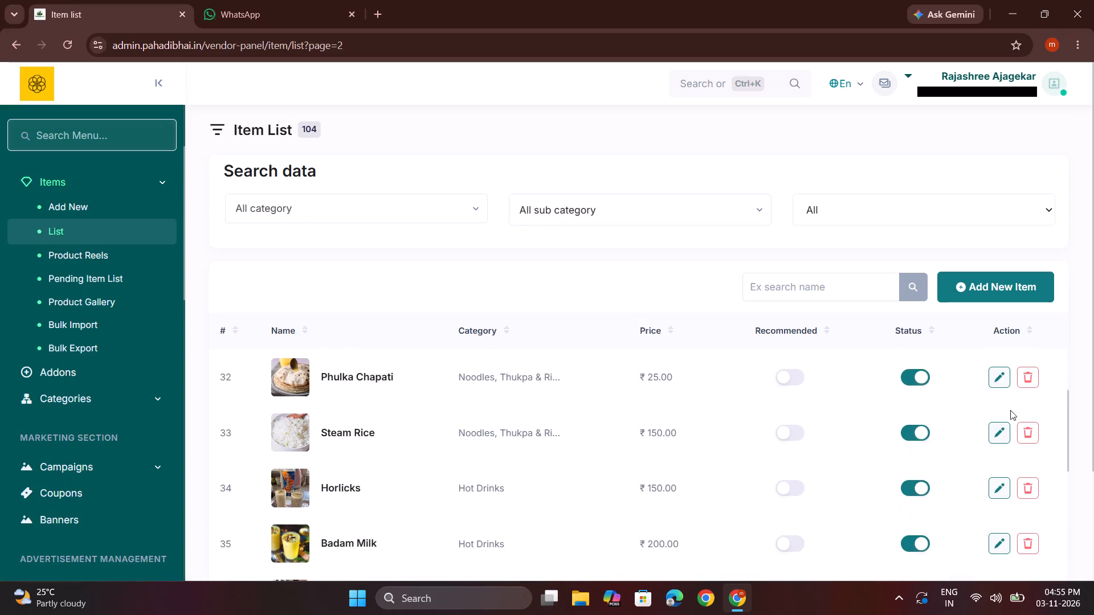
left_click(999, 431)
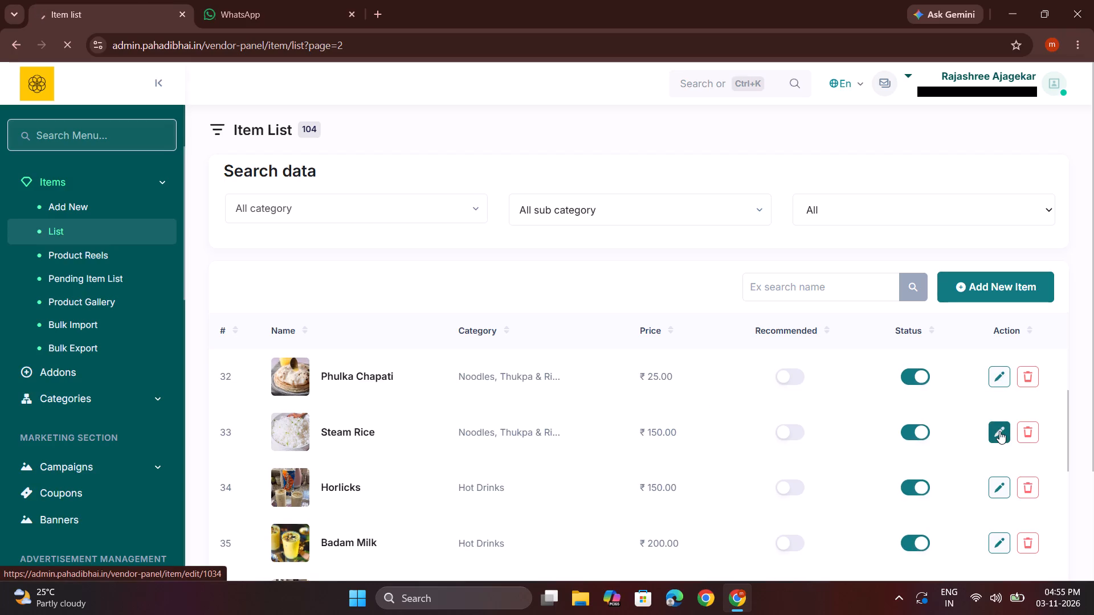
scroll(577, 461, "down", 11)
left_click(665, 254)
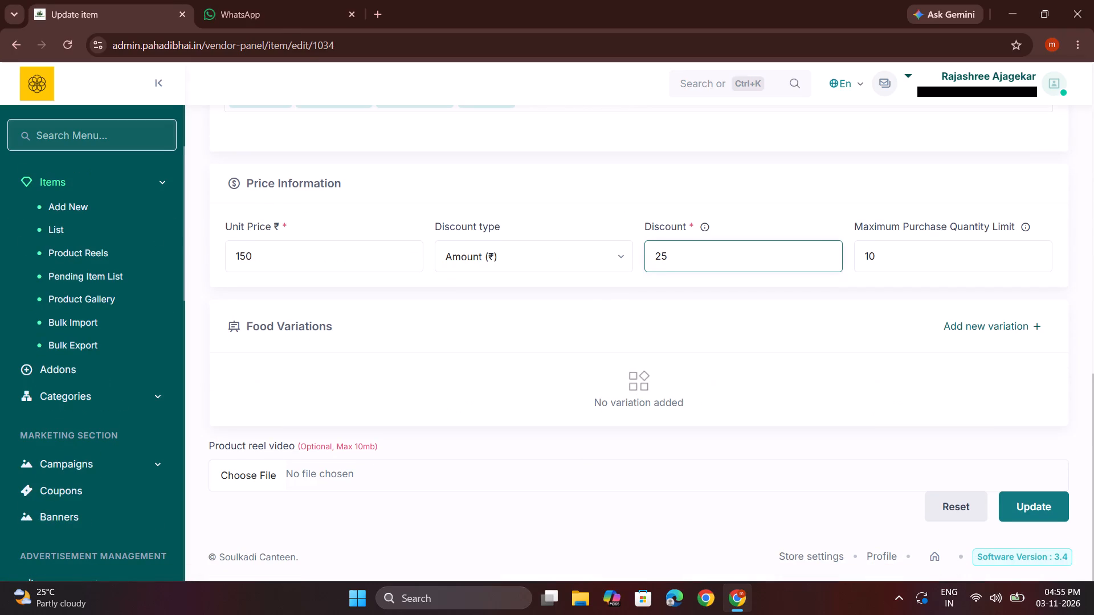
key("Left")
key("equal")
key("BackSpace")
key("1")
left_click(1045, 511)
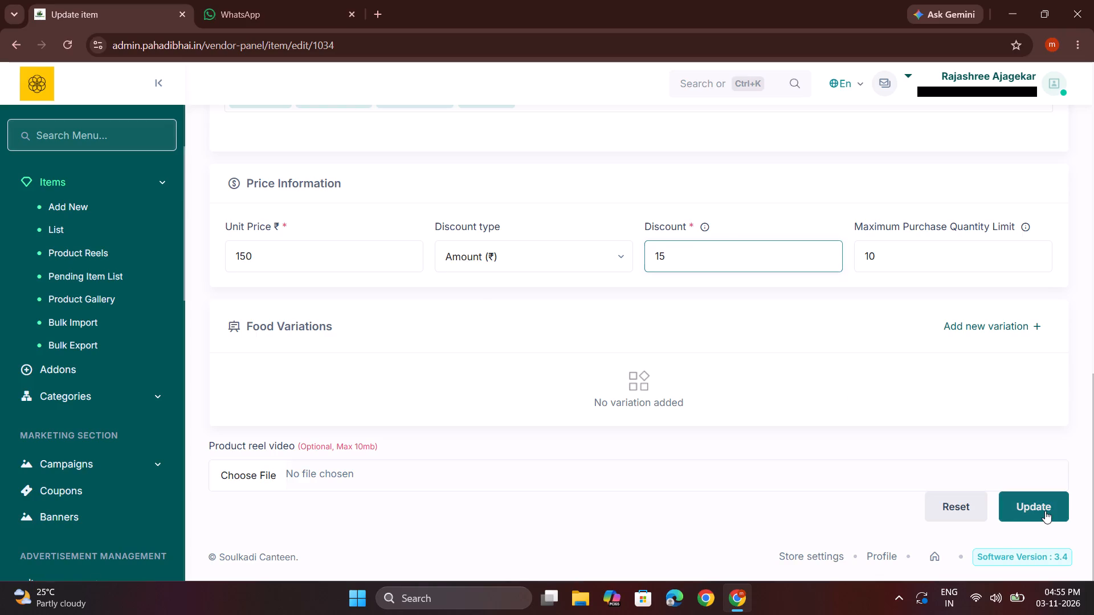
Set the discount of the Horlicks item on the item list's second page to ₹15 and submit the update for approval.
left_click(49, 228)
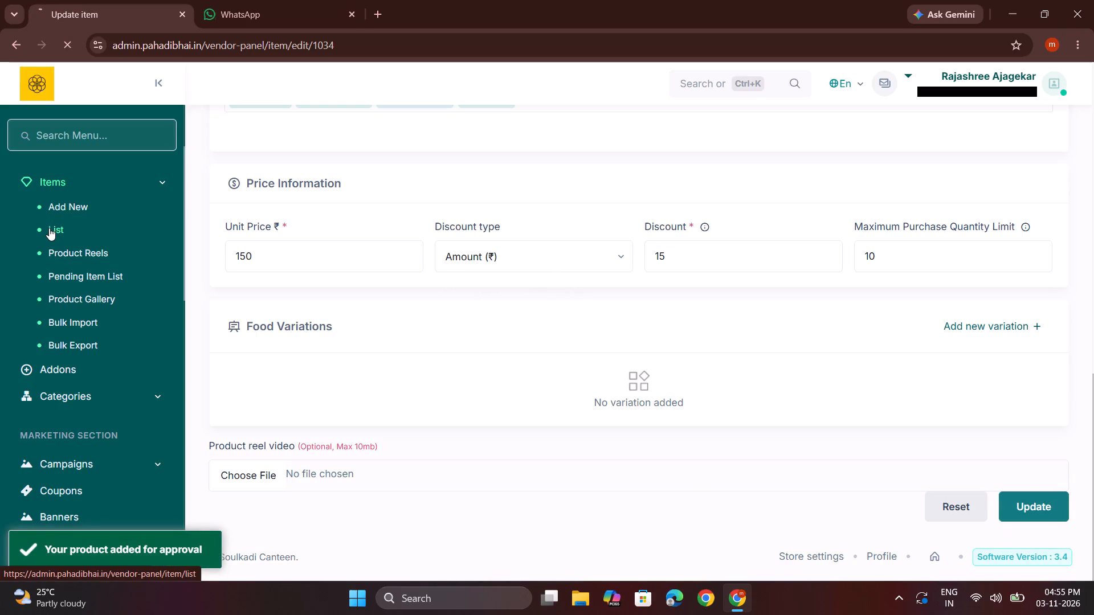
scroll(569, 415, "down", 17)
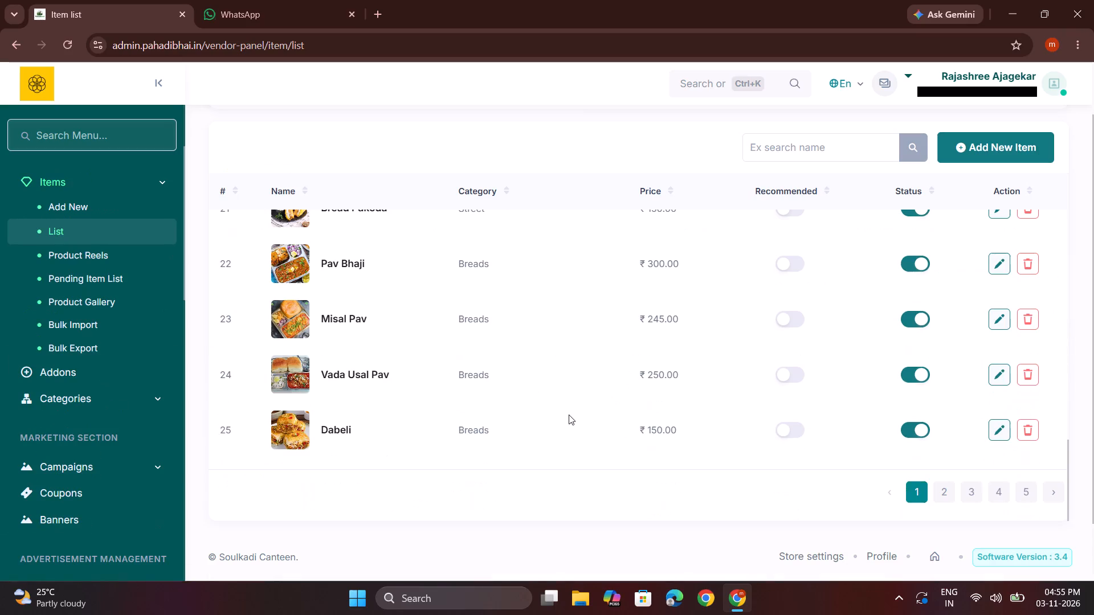
scroll(569, 415, "down", 3)
left_click(948, 496)
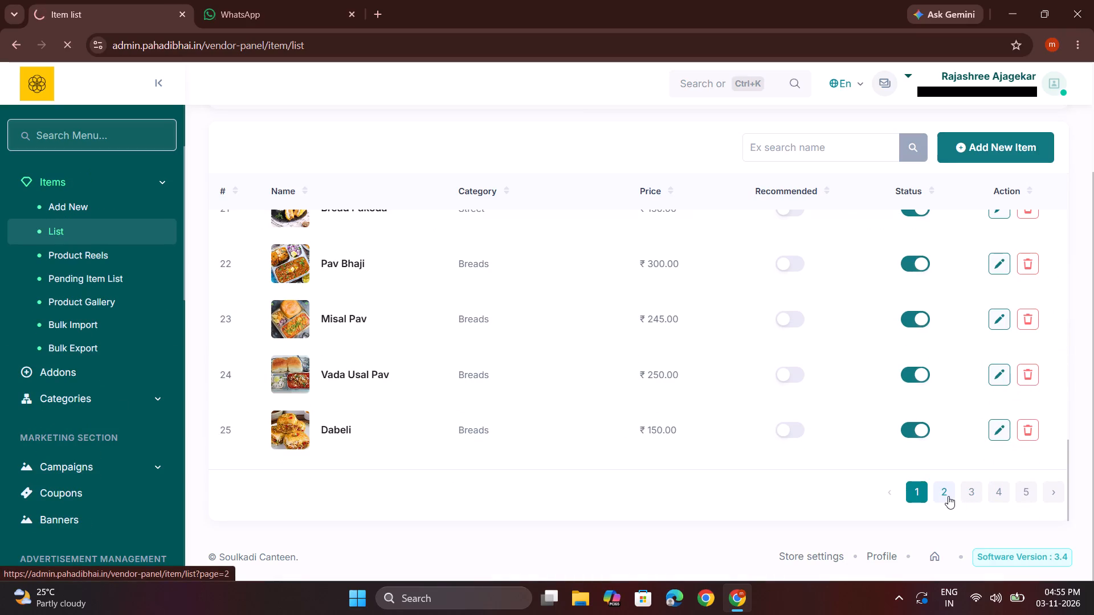
scroll(459, 428, "down", 1)
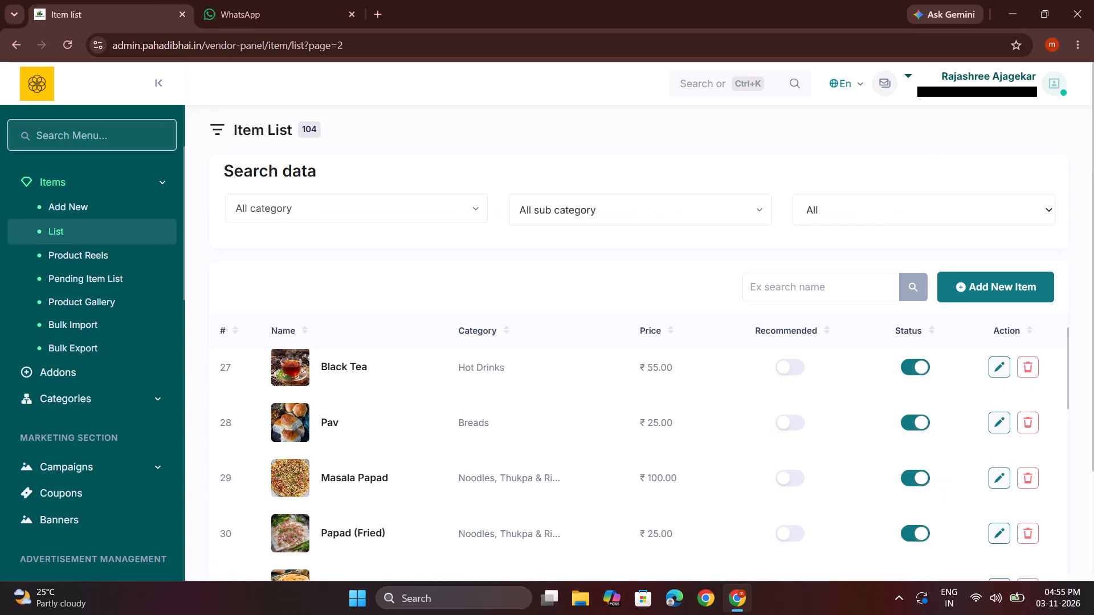
scroll(459, 428, "down", 3)
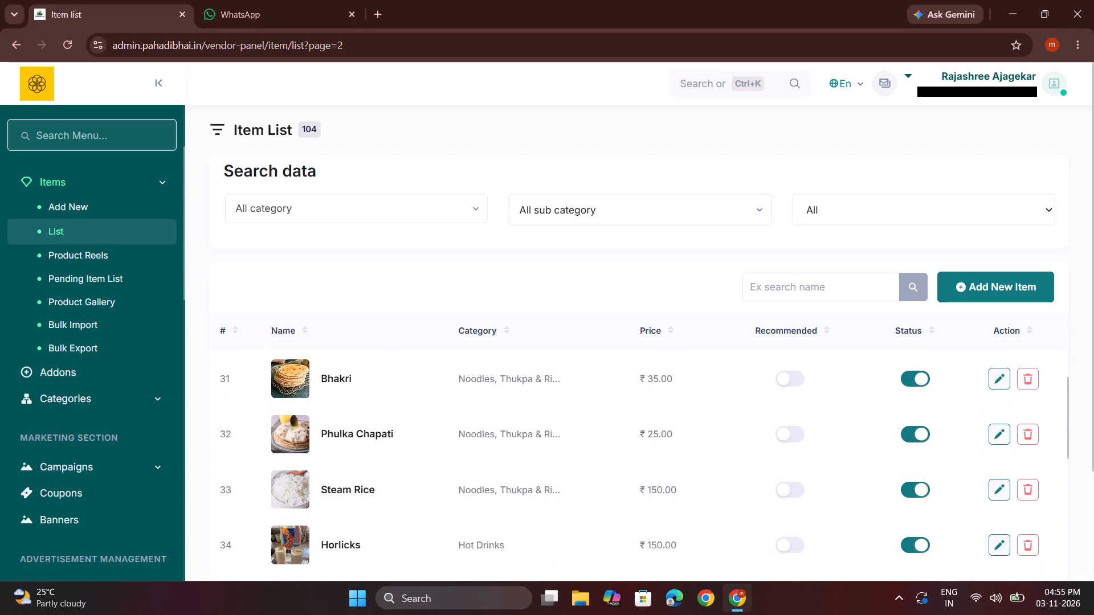
scroll(459, 428, "down", 1)
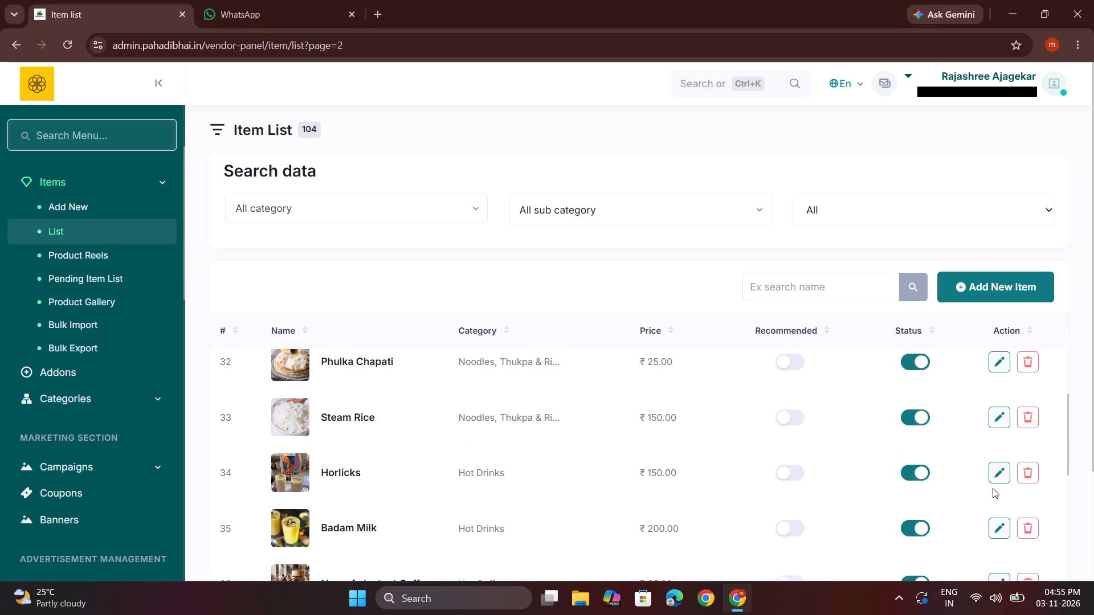
left_click(1003, 477)
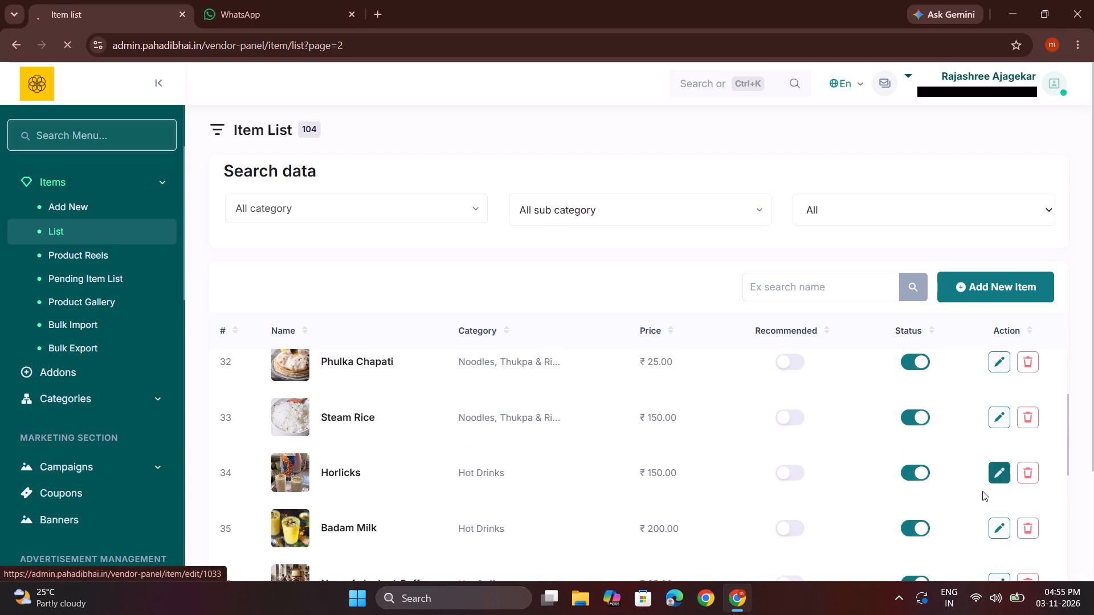
scroll(332, 470, "down", 2)
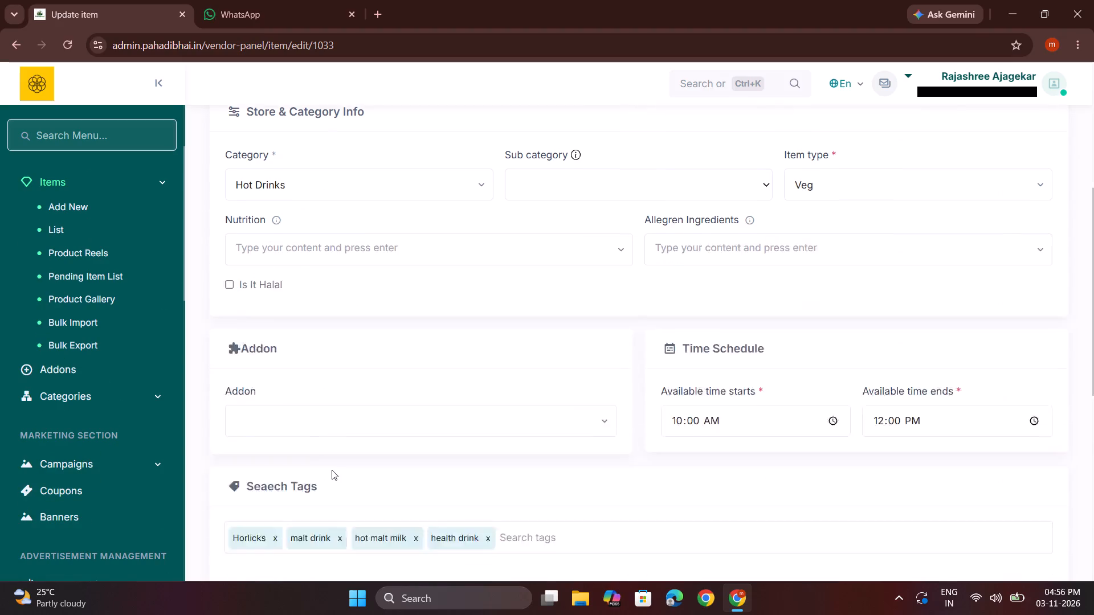
scroll(332, 470, "down", 5)
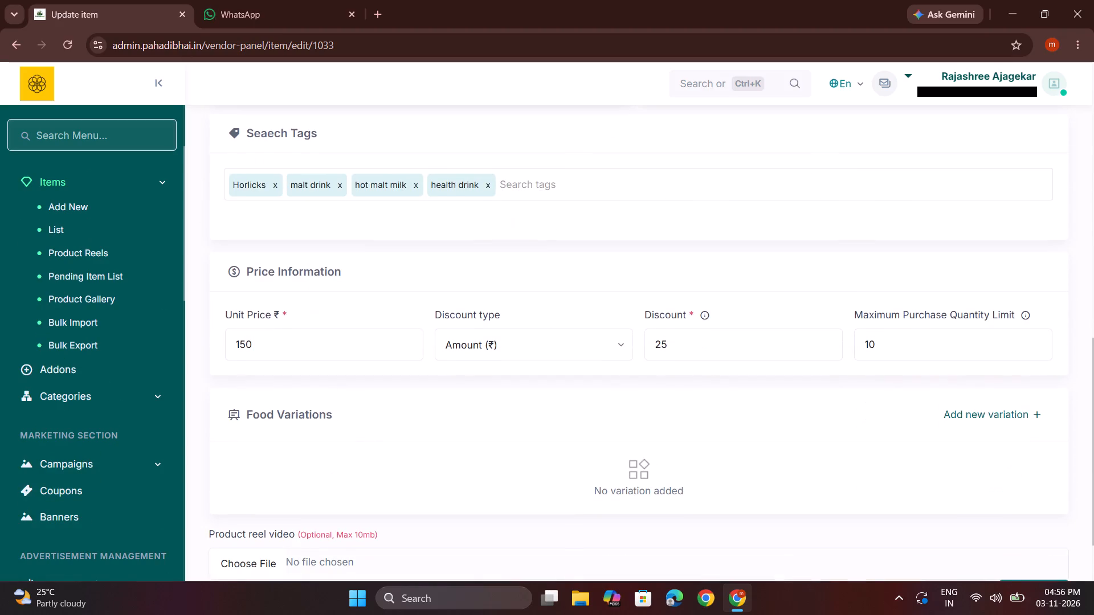
left_click(664, 348)
key("Left")
key("BackSpace")
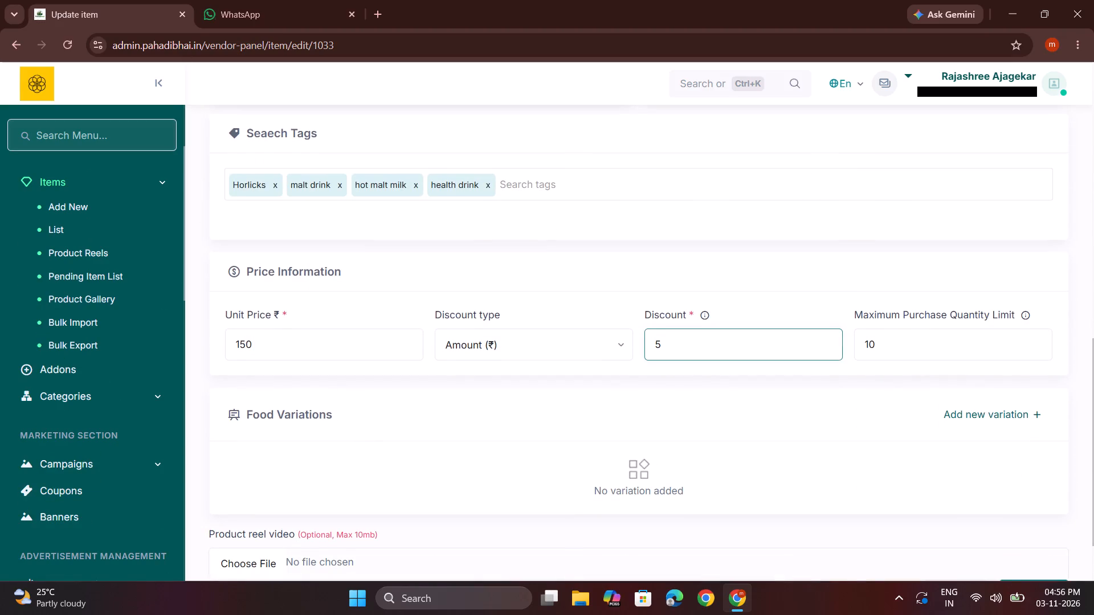
key("1")
scroll(807, 399, "down", 6)
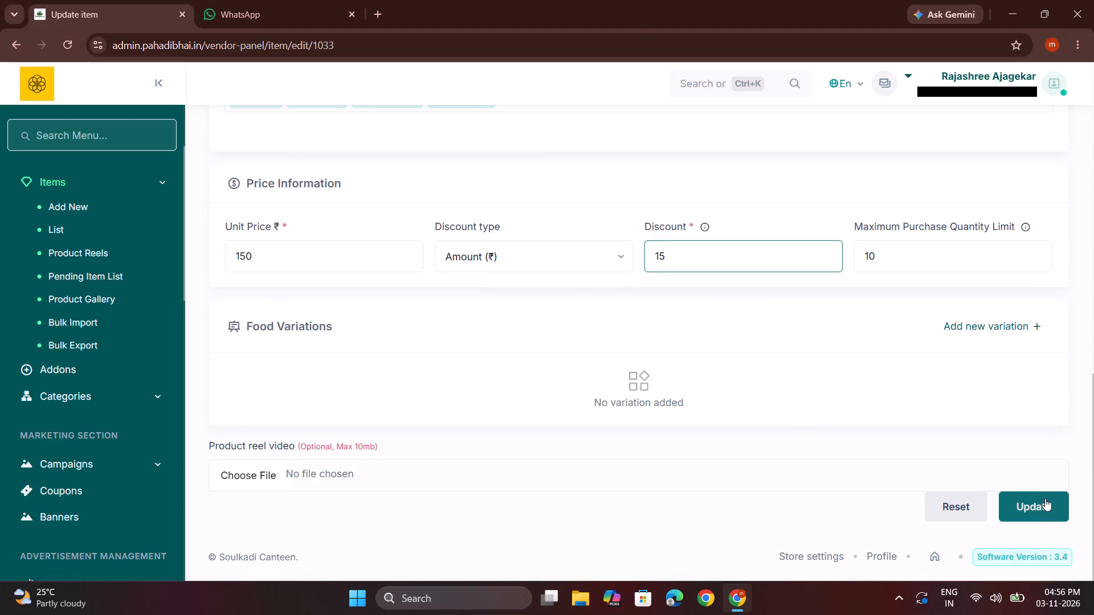
left_click(1045, 498)
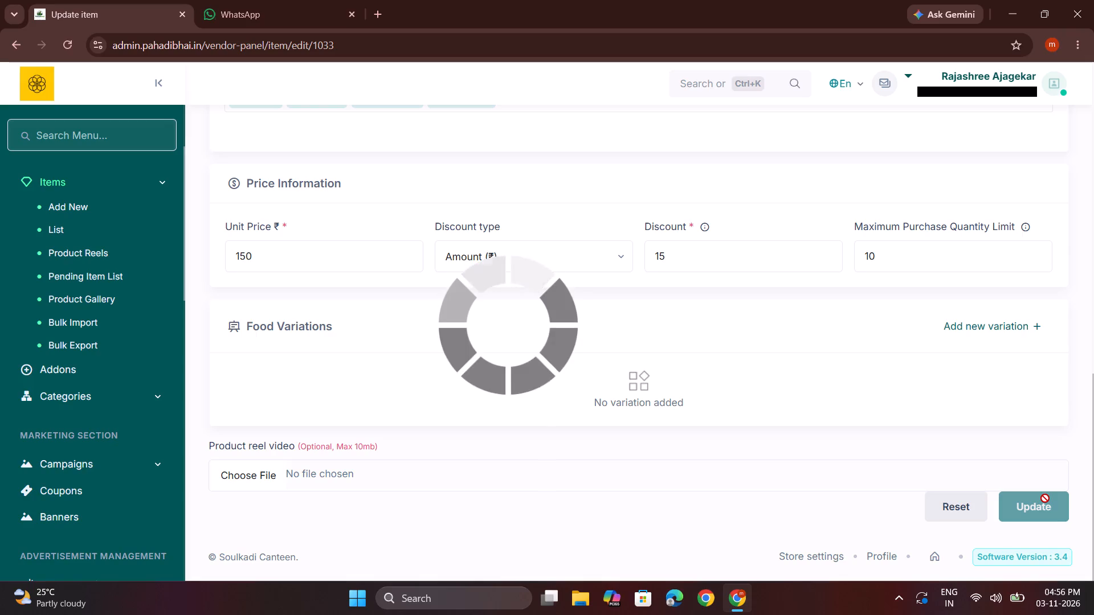
Set the unit price of the Badam Milk item on the item list's second page to ₹210 and submit the update for approval.
left_click(64, 226)
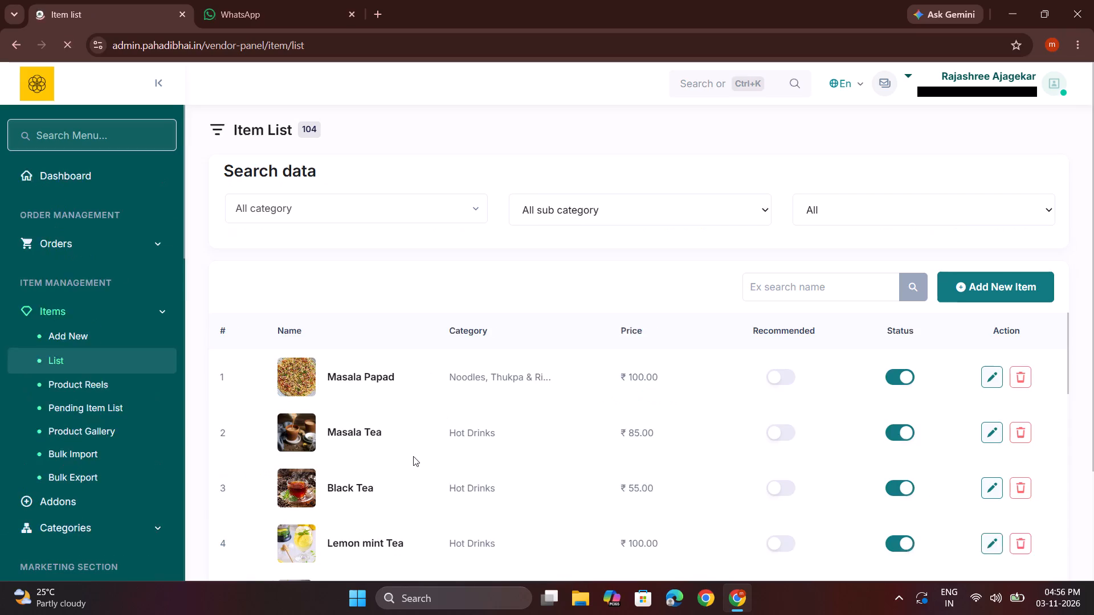
scroll(413, 456, "down", 17)
scroll(413, 456, "down", 5)
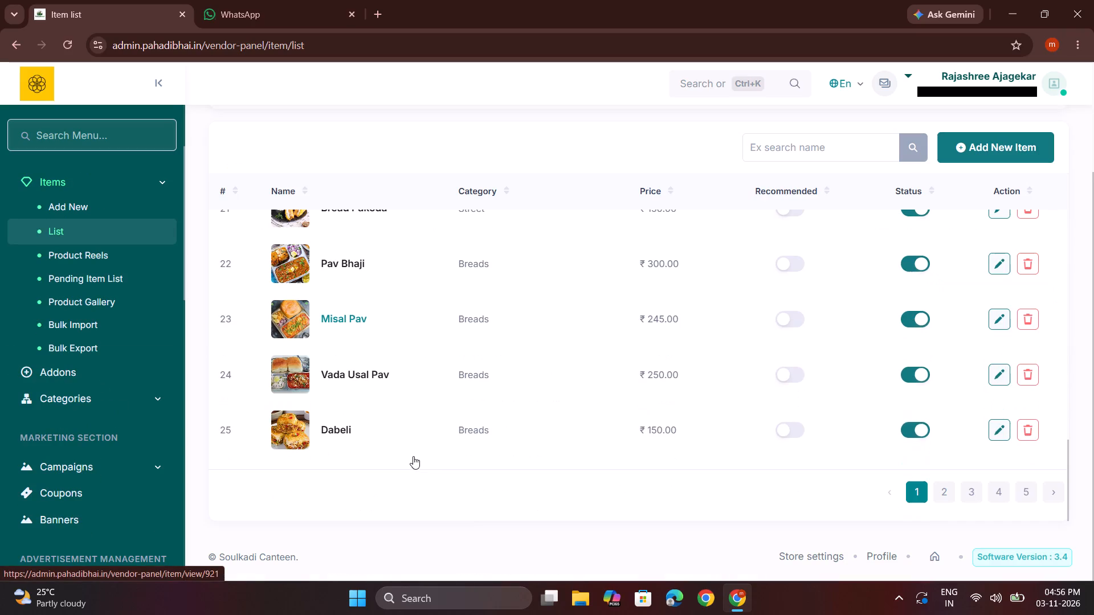
left_click(953, 489)
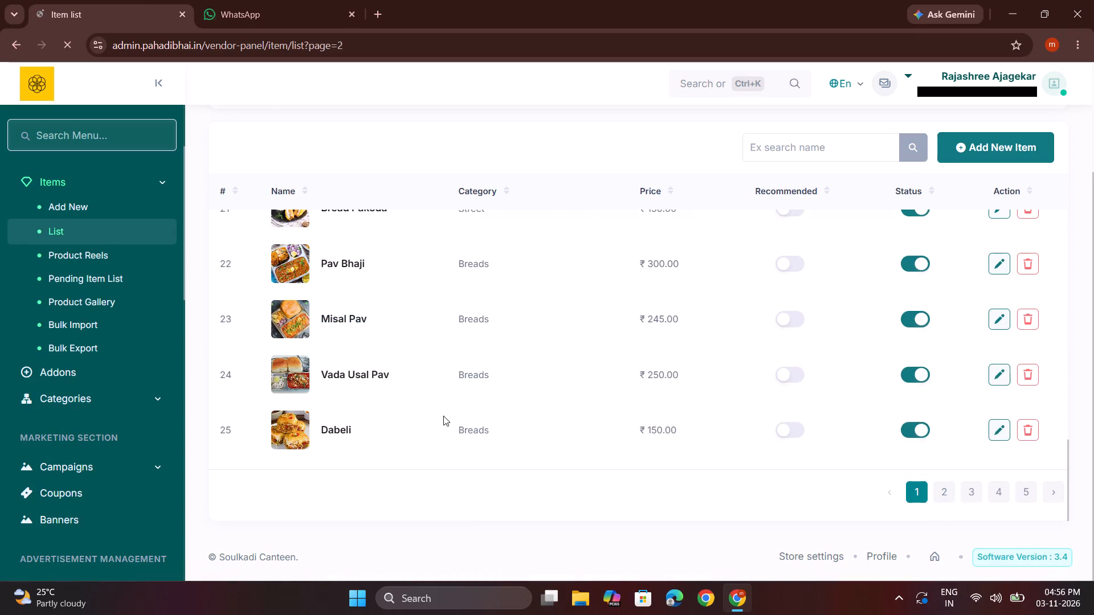
scroll(443, 416, "down", 3)
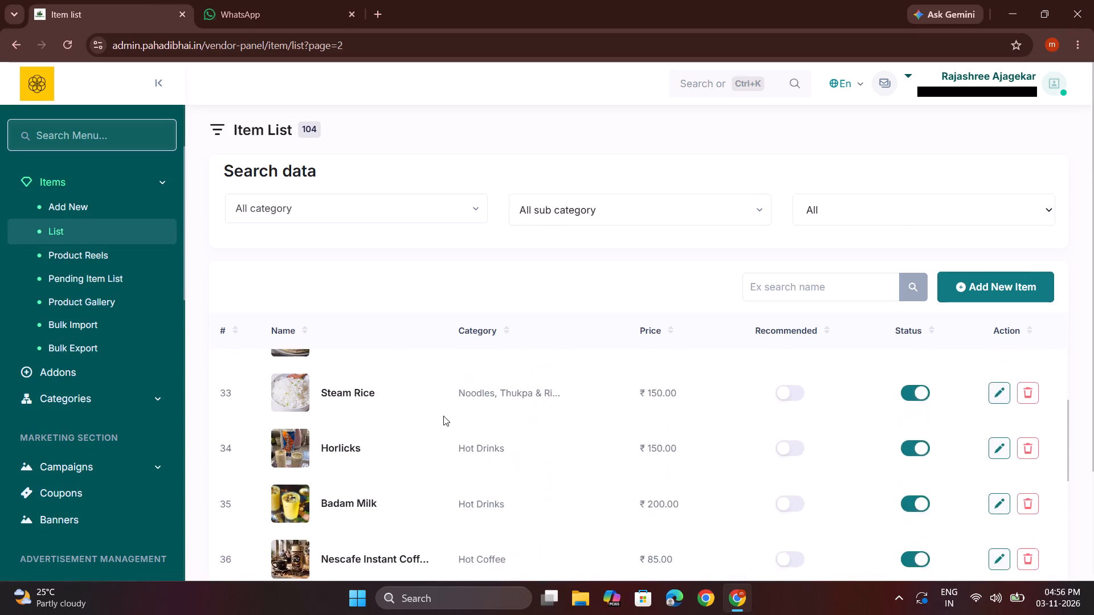
scroll(443, 416, "down", 2)
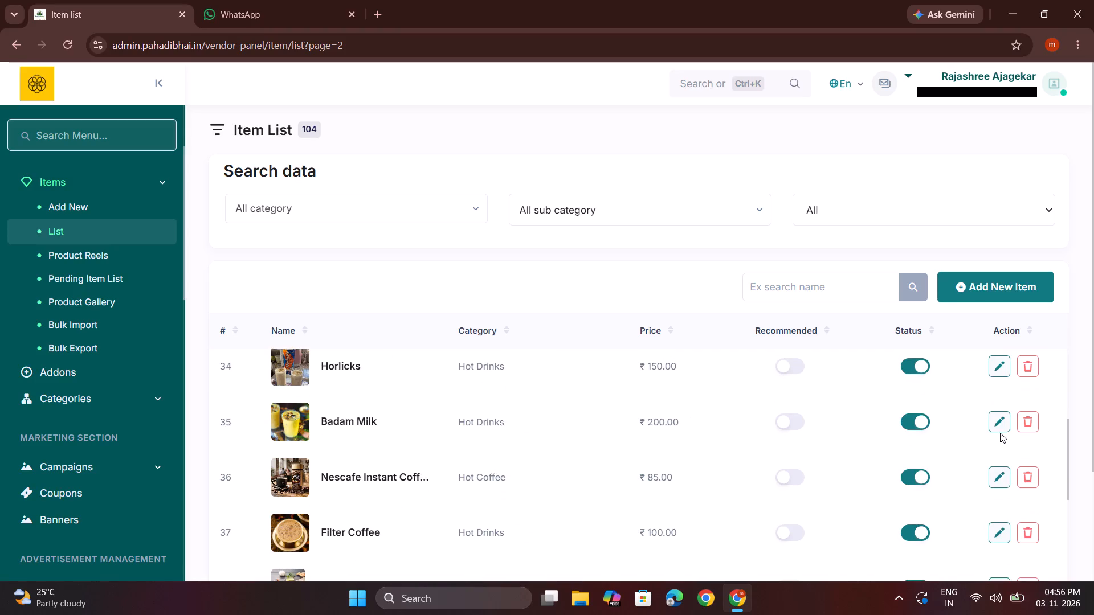
left_click(1000, 423)
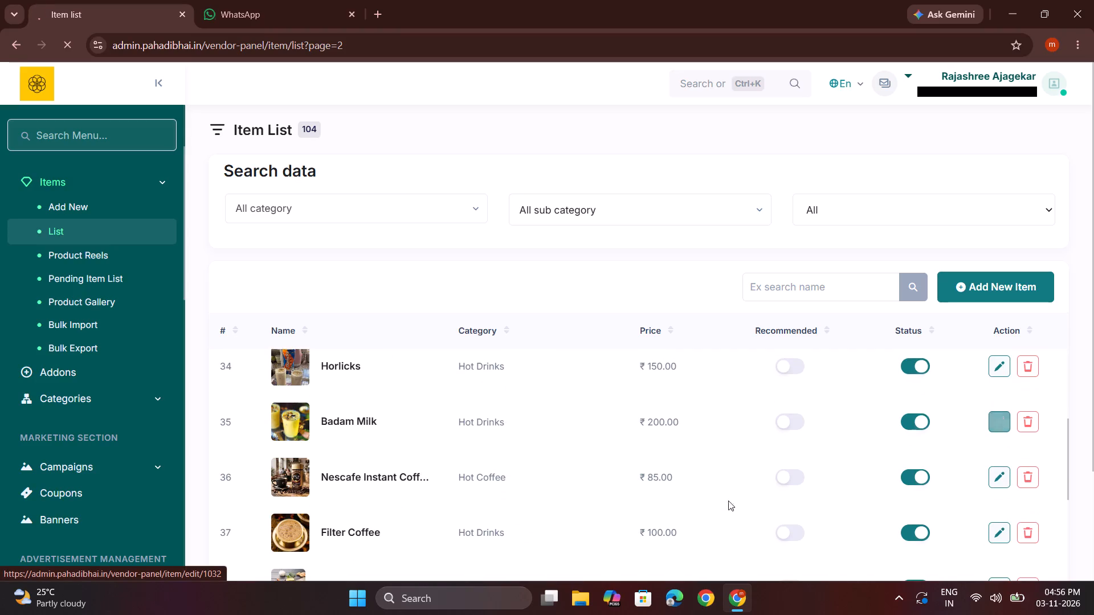
scroll(464, 471, "down", 10)
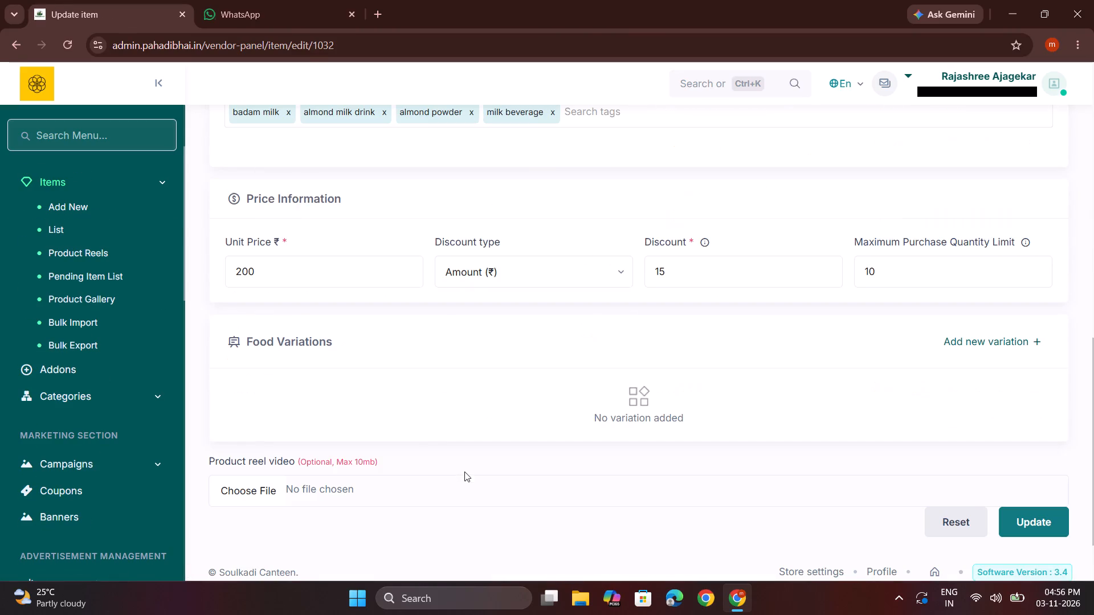
left_click(275, 261)
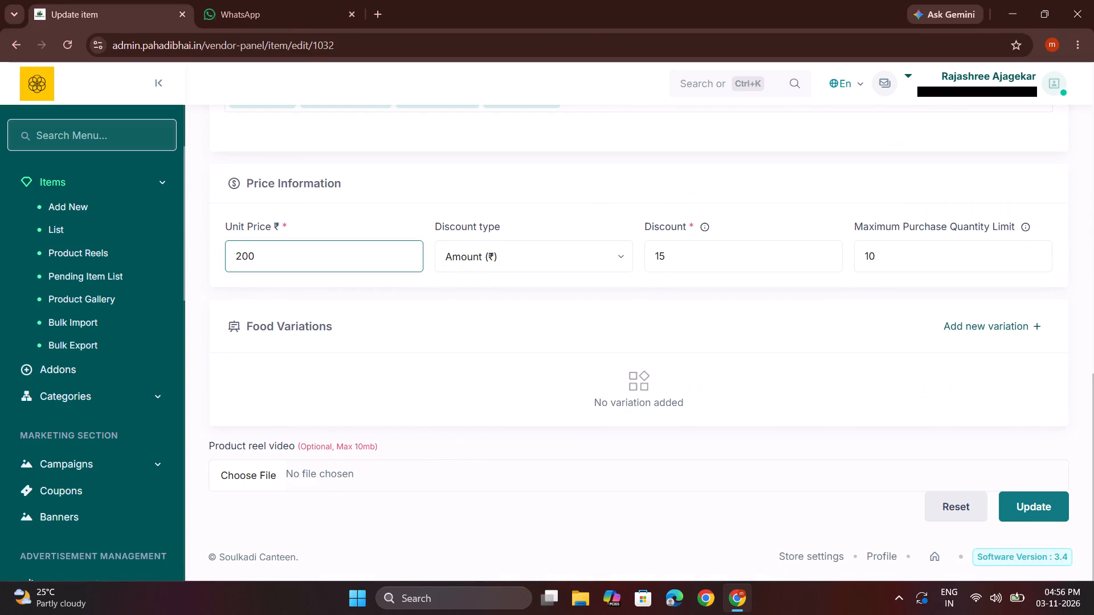
key("Left")
key("BackSpace")
key("1")
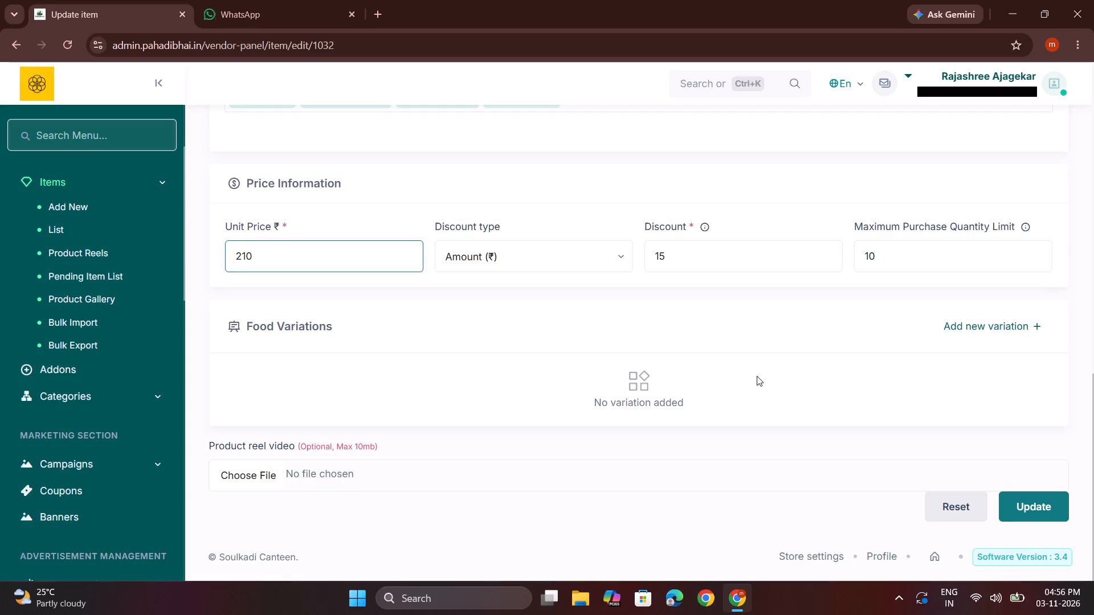
left_click(1052, 505)
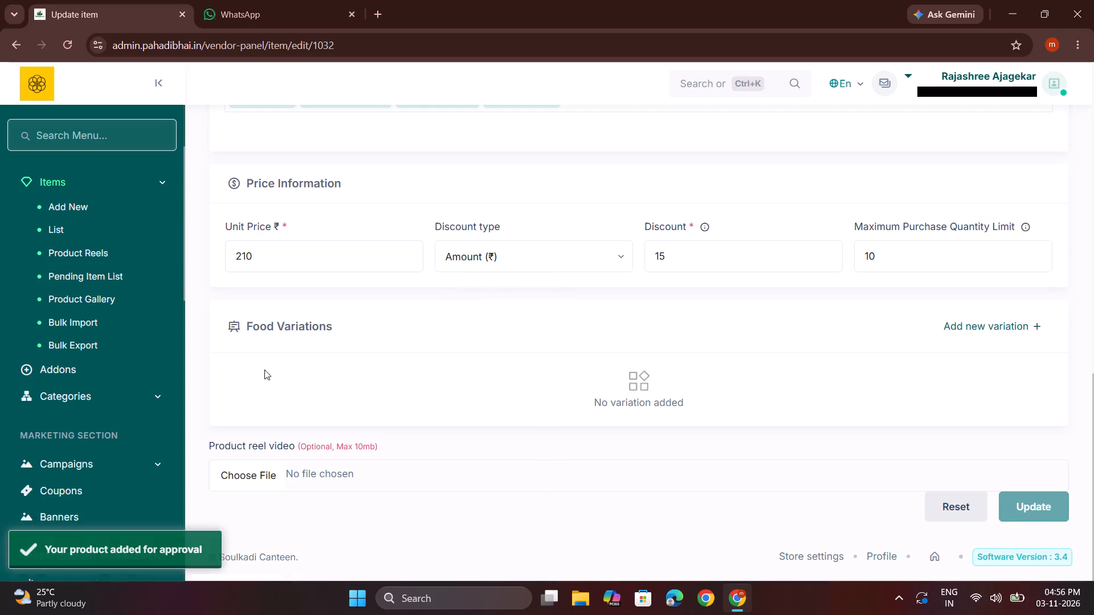
Set the discount of the Nescafe instant coffee item on the item list's second page to ₹10 and submit the update for approval.
left_click(68, 232)
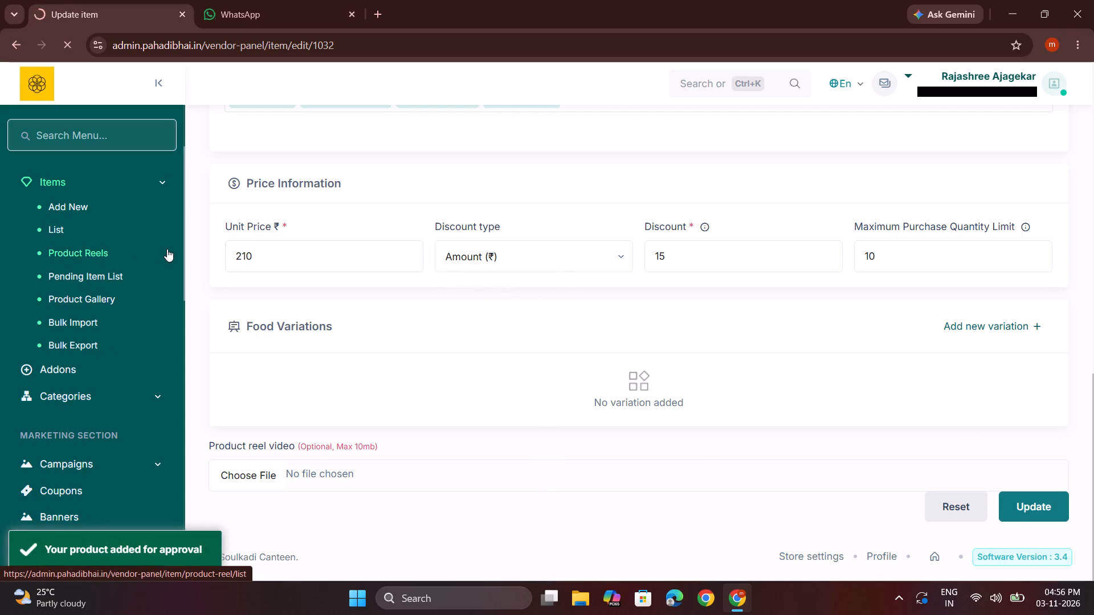
scroll(267, 338, "down", 10)
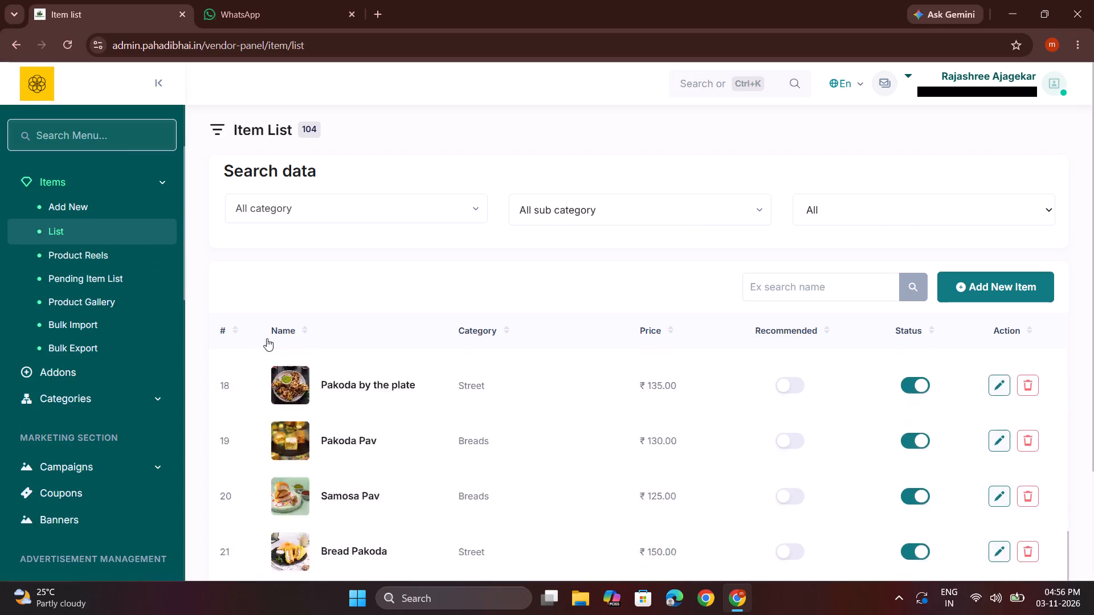
scroll(267, 338, "down", 14)
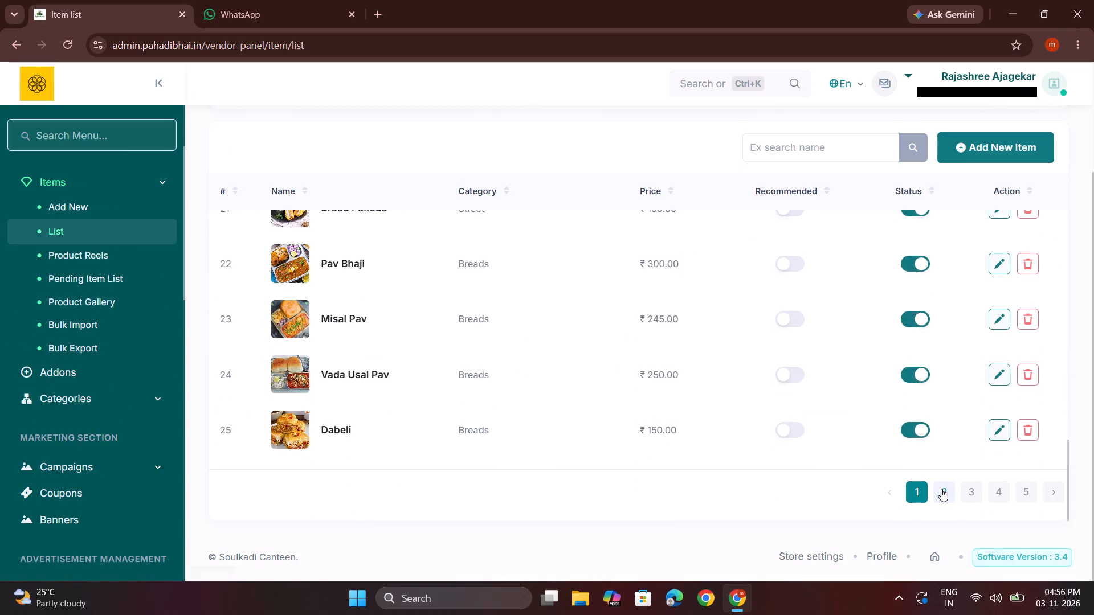
left_click(941, 489)
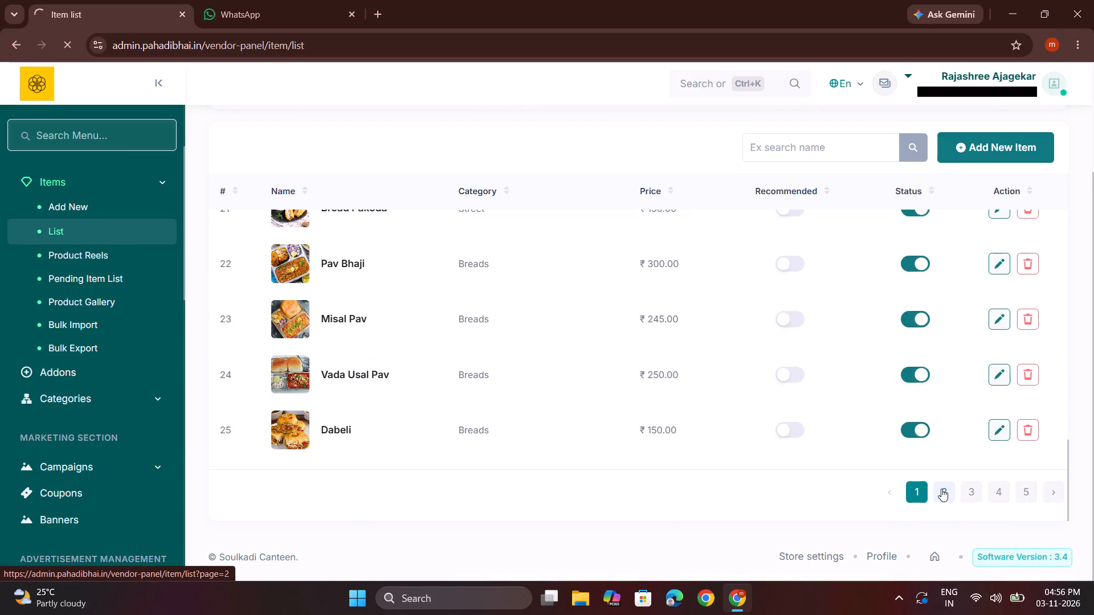
scroll(509, 454, "down", 1)
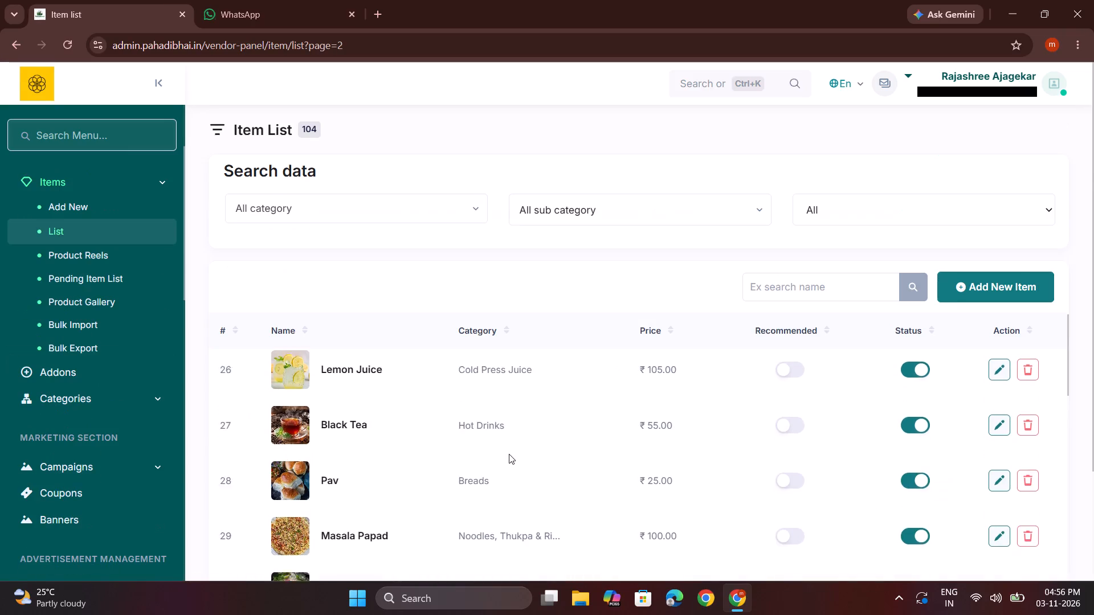
scroll(509, 454, "down", 4)
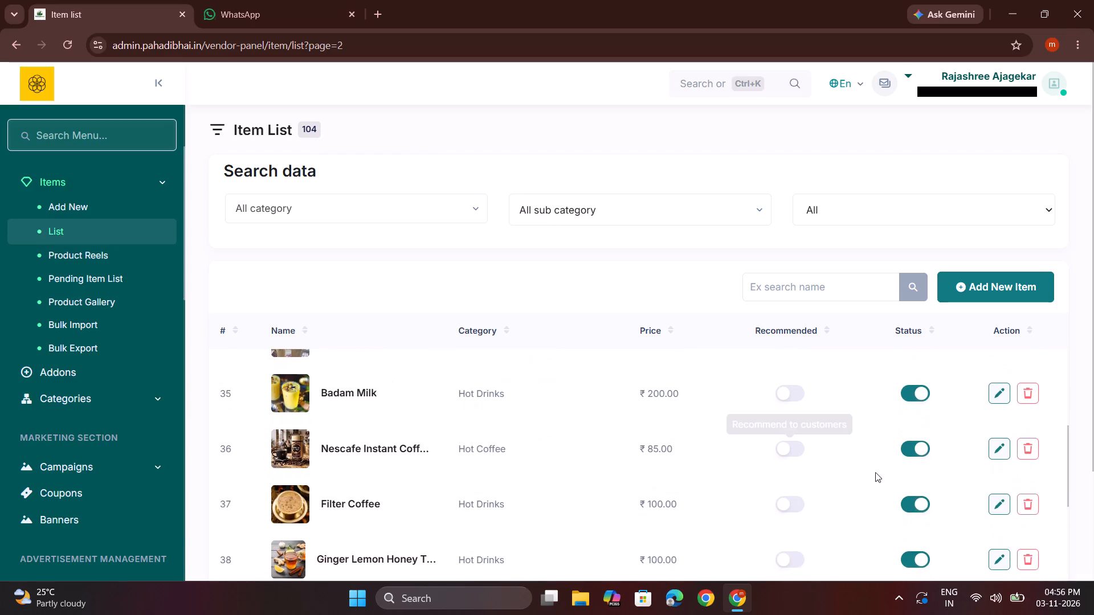
left_click(992, 453)
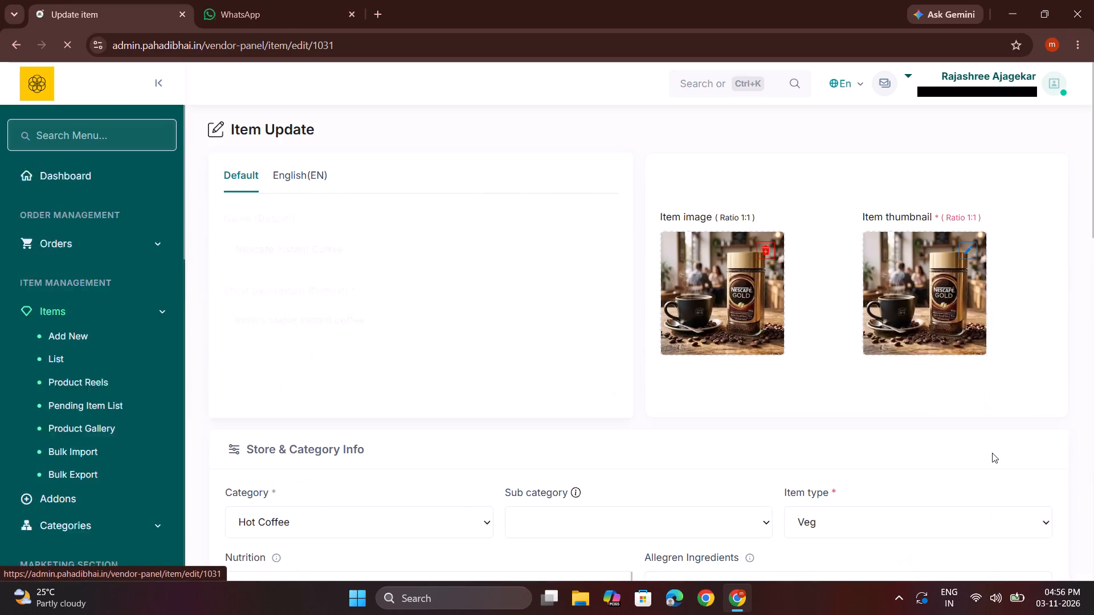
scroll(992, 453, "down", 13)
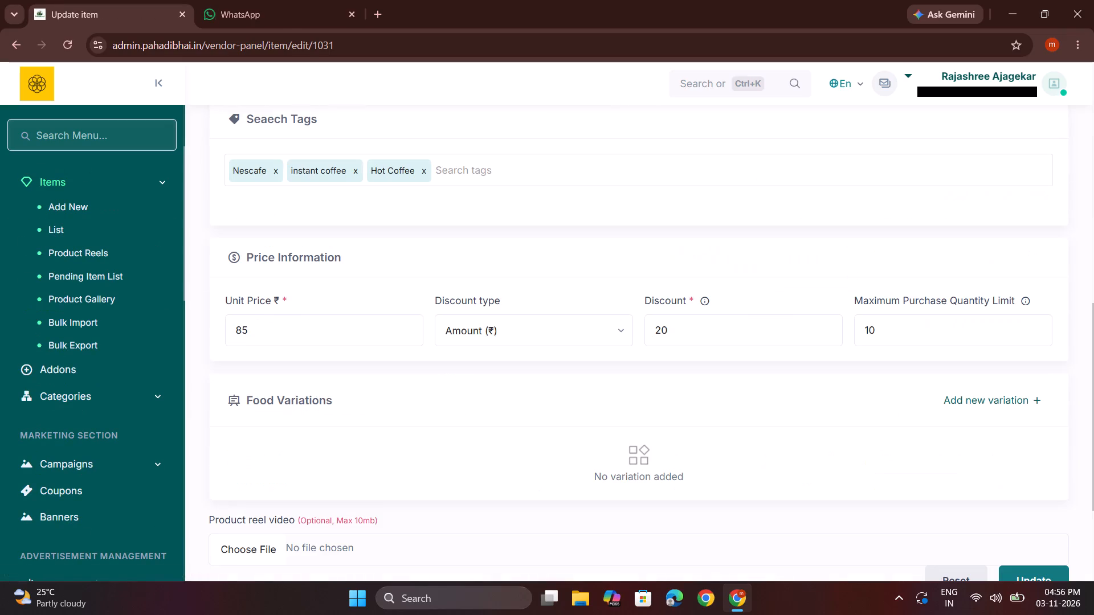
left_click(685, 270)
key("Left")
key("BackSpace")
key("1")
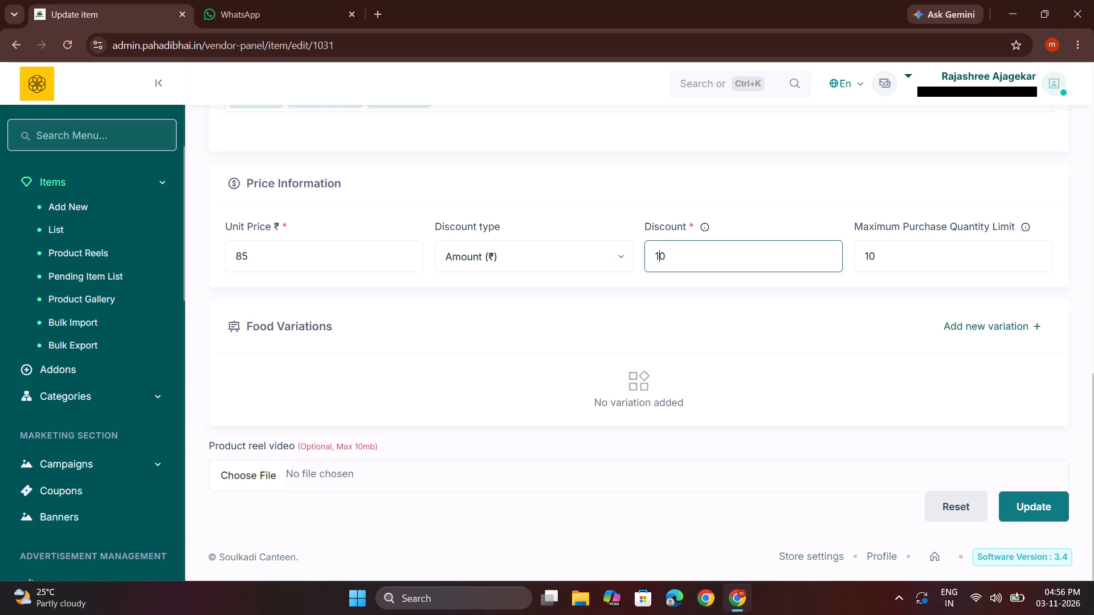
left_click(1035, 511)
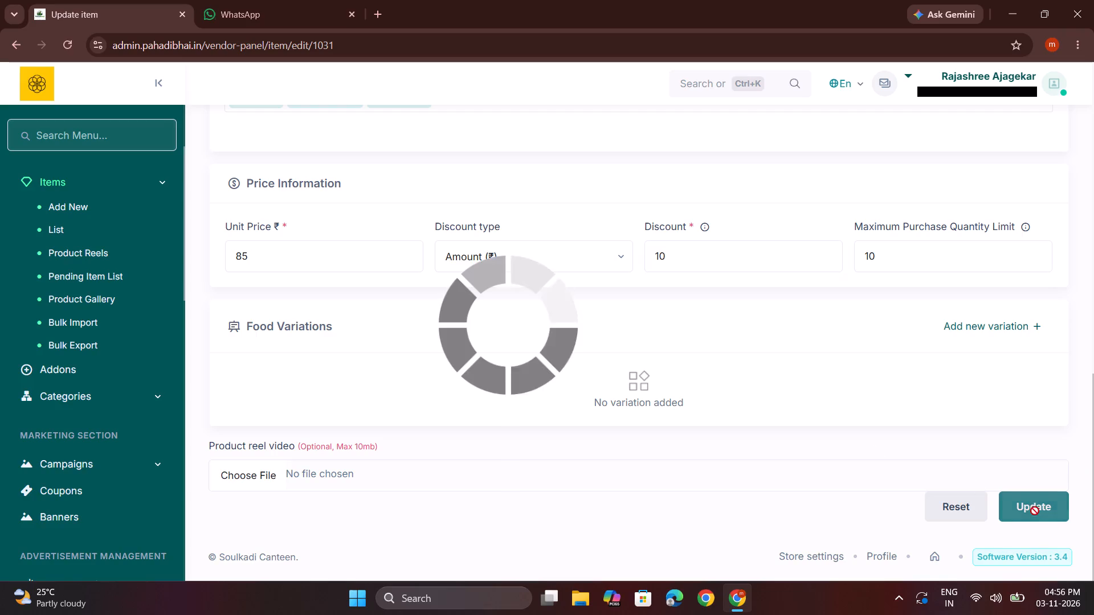
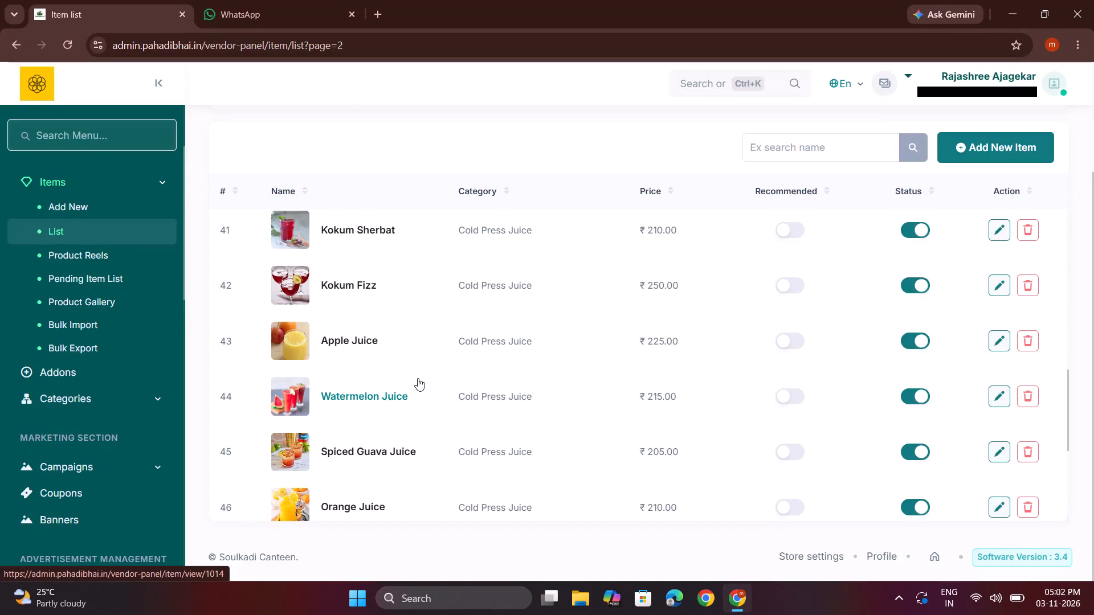
Set the discount of the Kokum Sherbat item on the item list's second page to ₹15 and submit the update for approval.
scroll(418, 378, "up", 2)
scroll(505, 389, "up", 1)
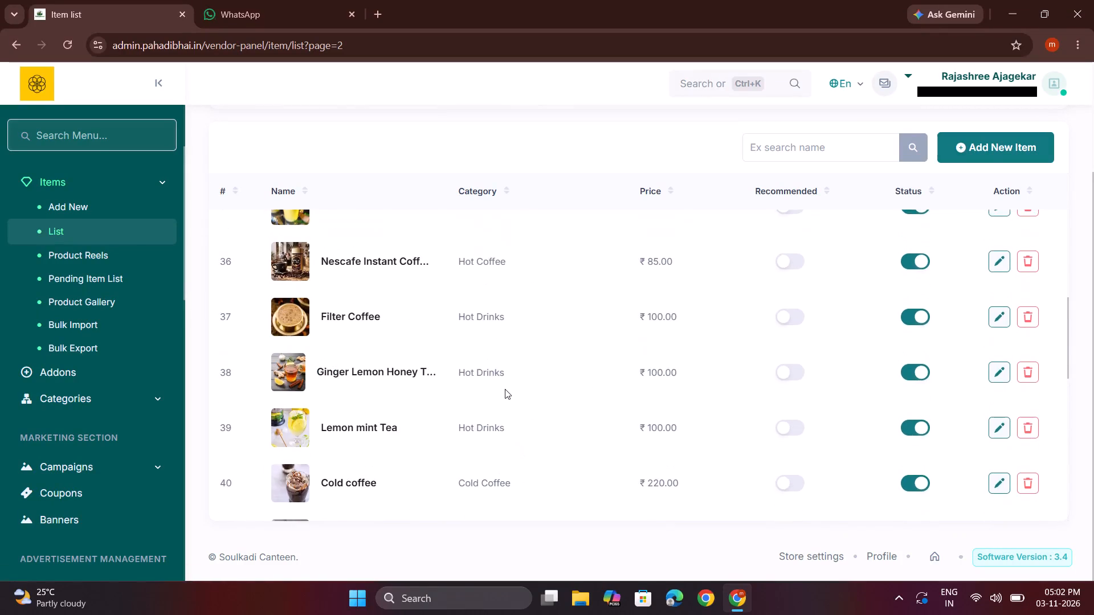
scroll(505, 389, "up", 2)
scroll(505, 389, "down", 4)
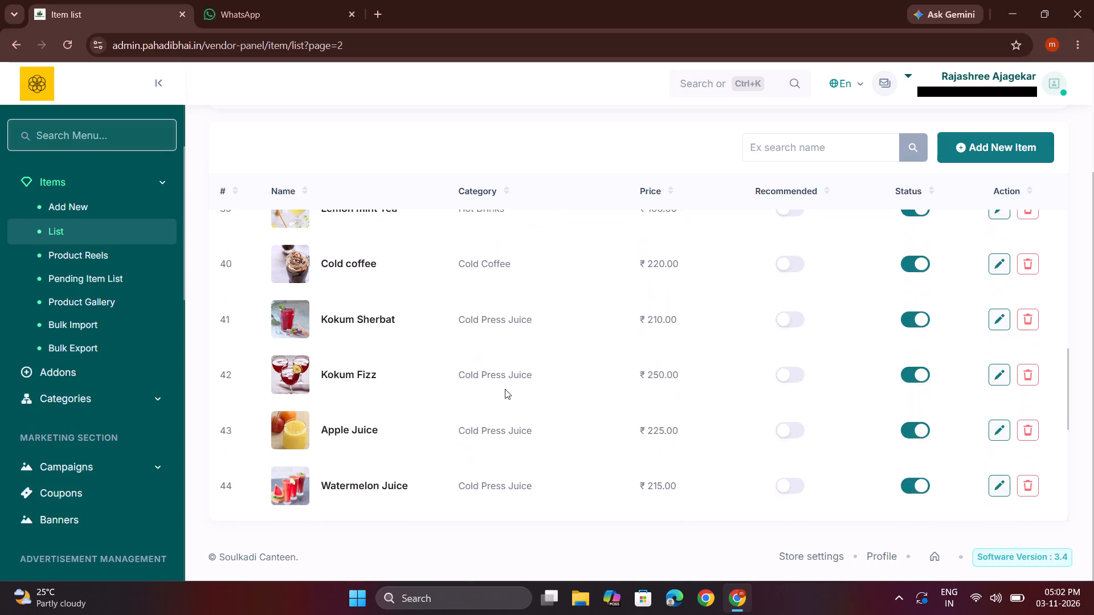
scroll(505, 389, "down", 1)
left_click(999, 307)
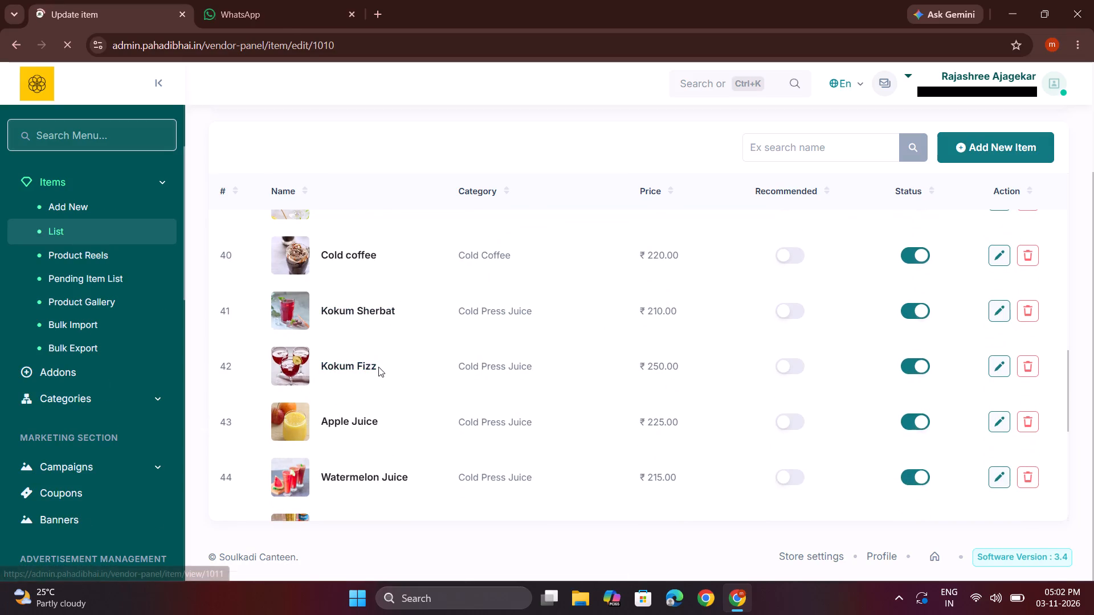
scroll(689, 499, "down", 6)
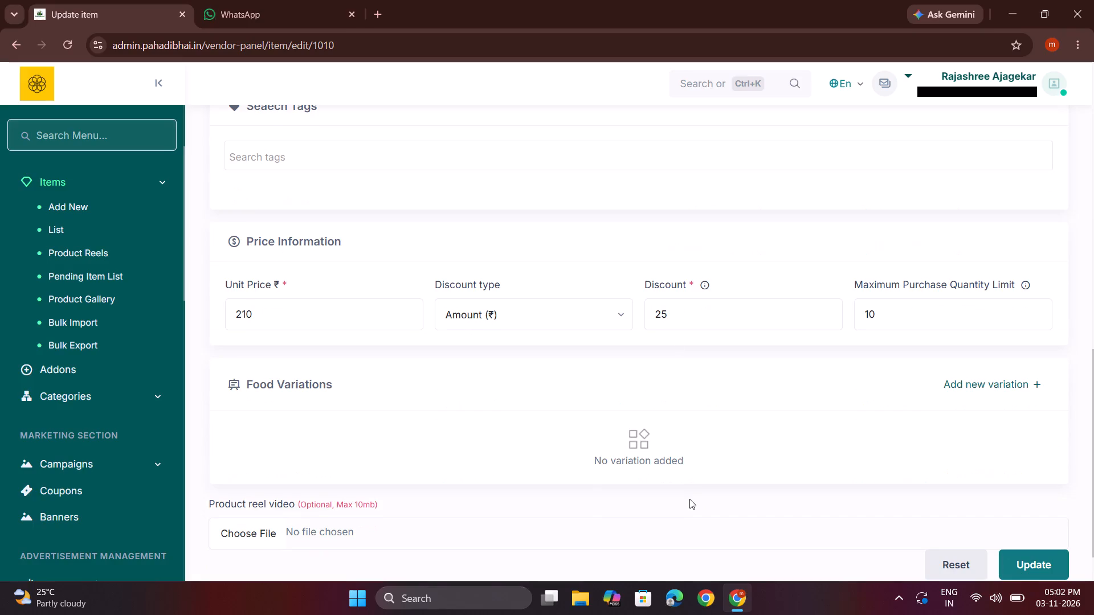
left_click(682, 310)
key("Left")
key("BackSpace")
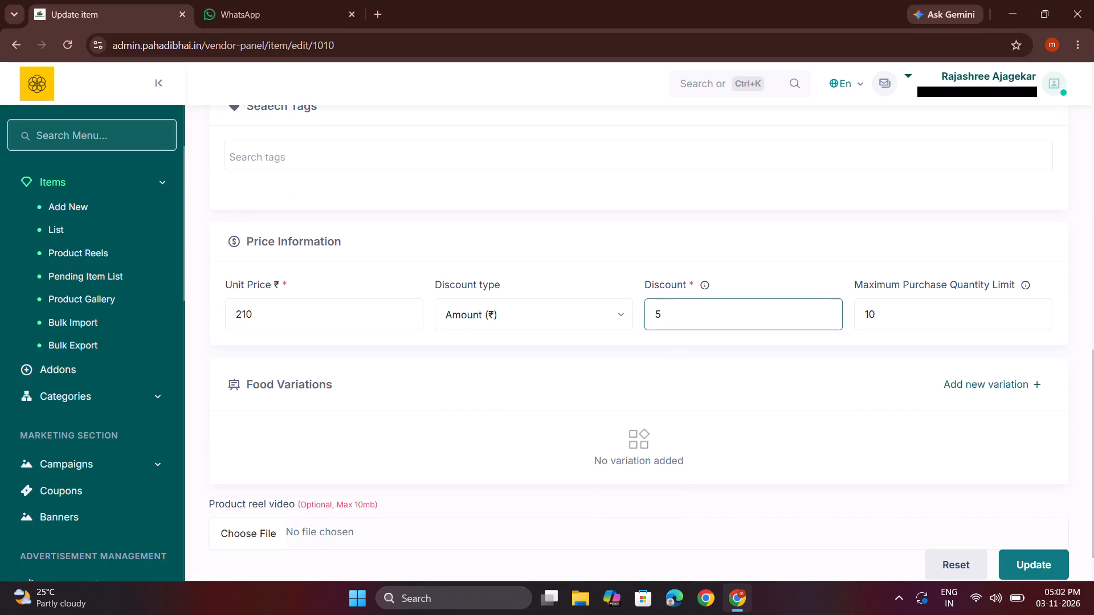
key("1")
scroll(868, 389, "down", 3)
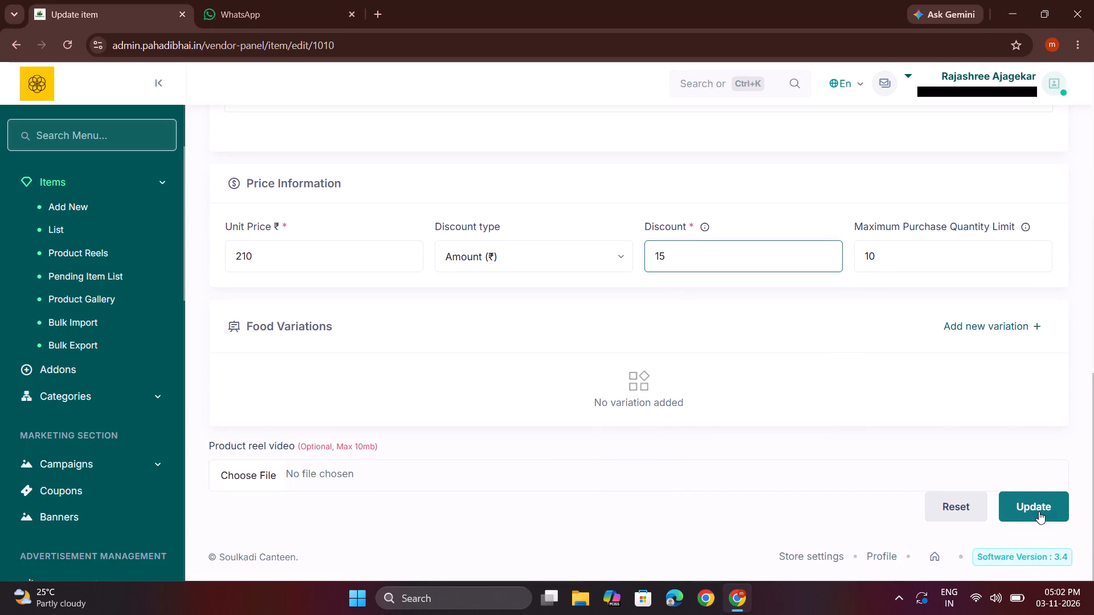
left_click(1036, 509)
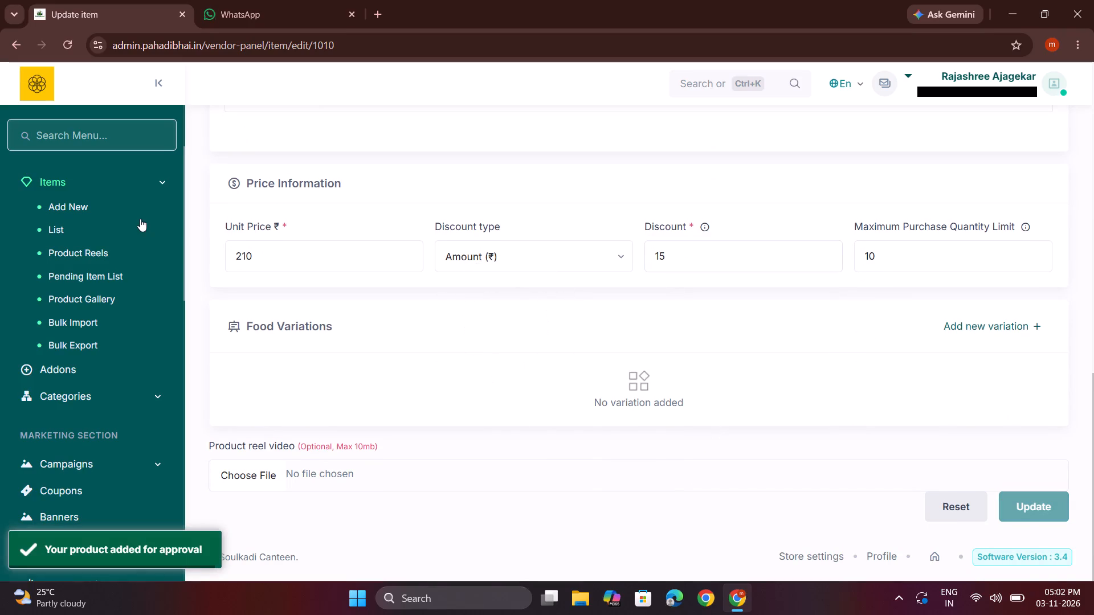
Set the discount of the Kokum Fizz item on the item list's second page to ₹15 and submit the update for approval.
left_click(84, 228)
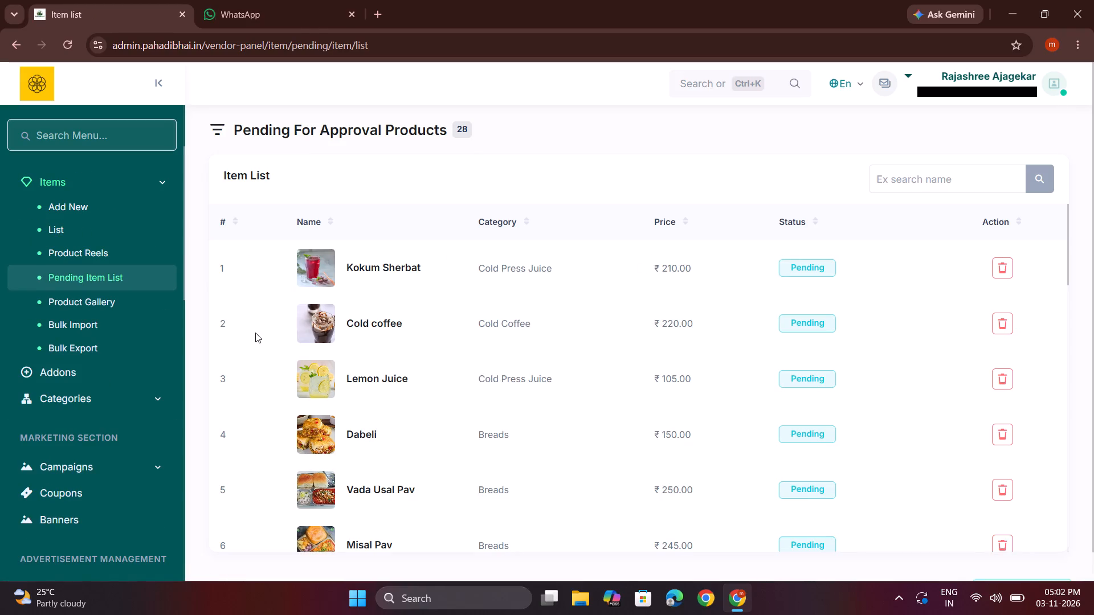
left_click(62, 224)
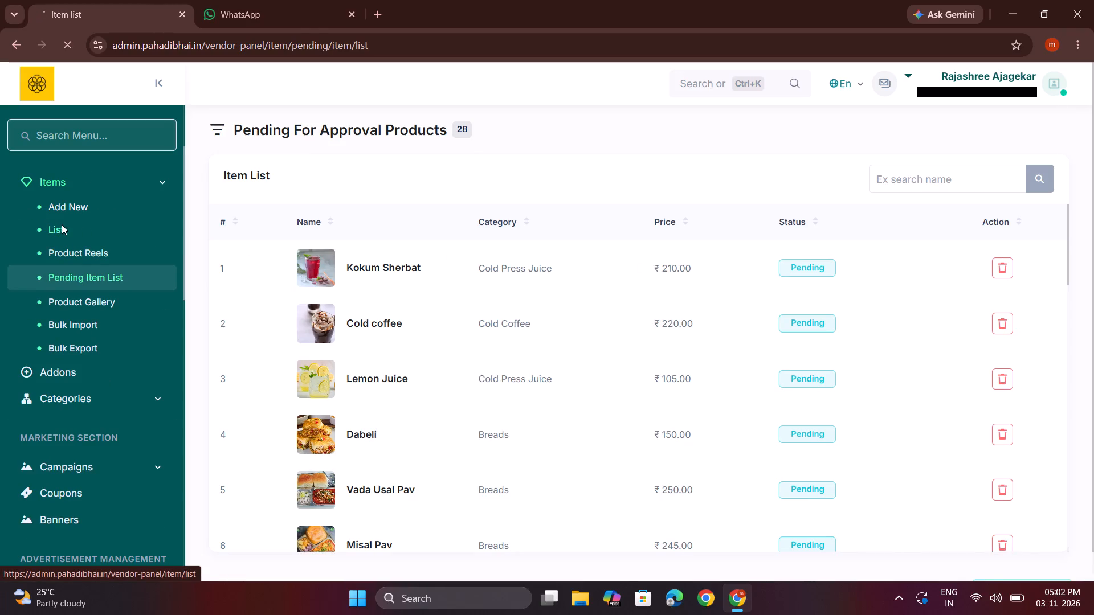
scroll(494, 439, "down", 19)
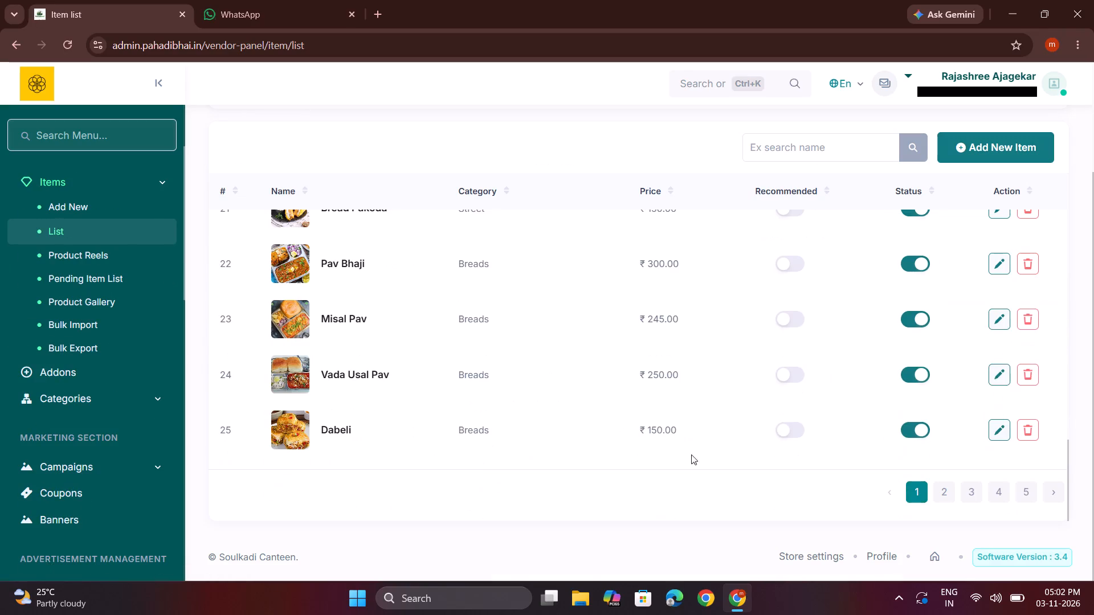
left_click(950, 483)
scroll(528, 434, "down", 5)
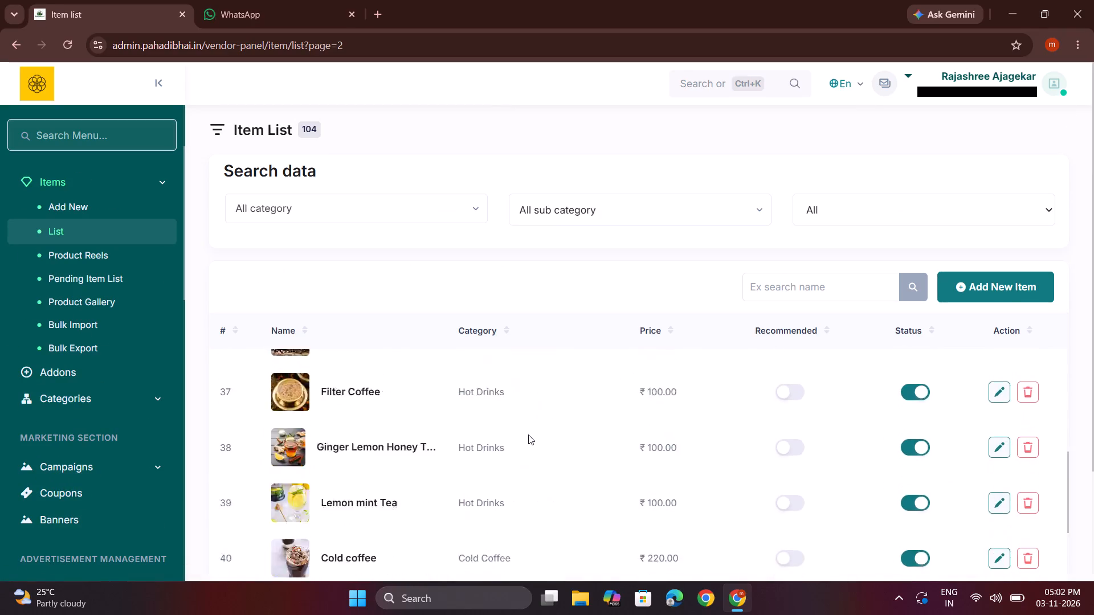
scroll(528, 434, "down", 4)
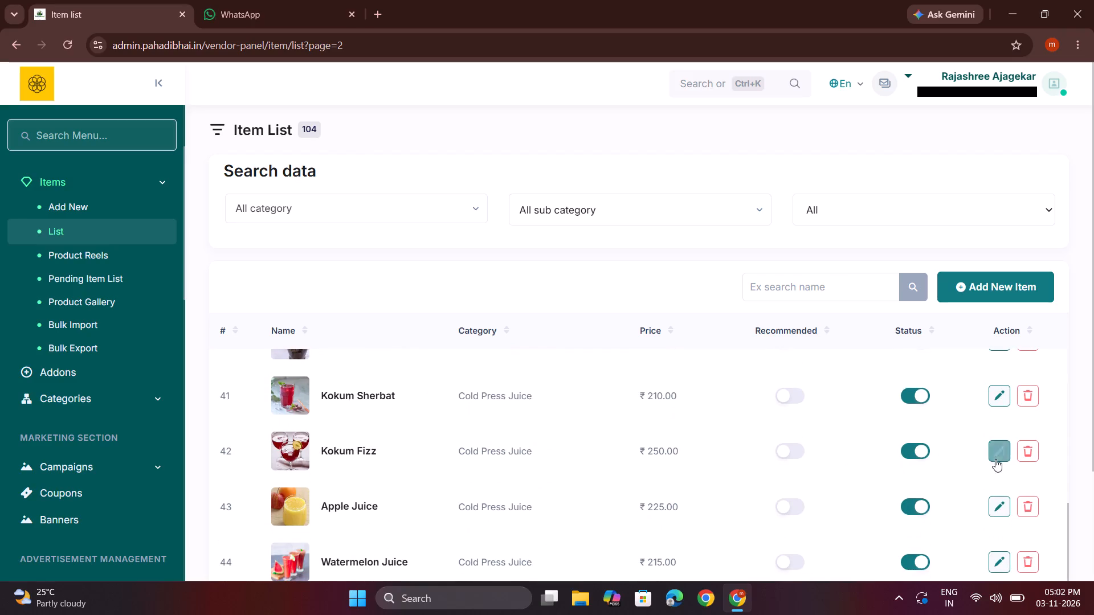
left_click(996, 458)
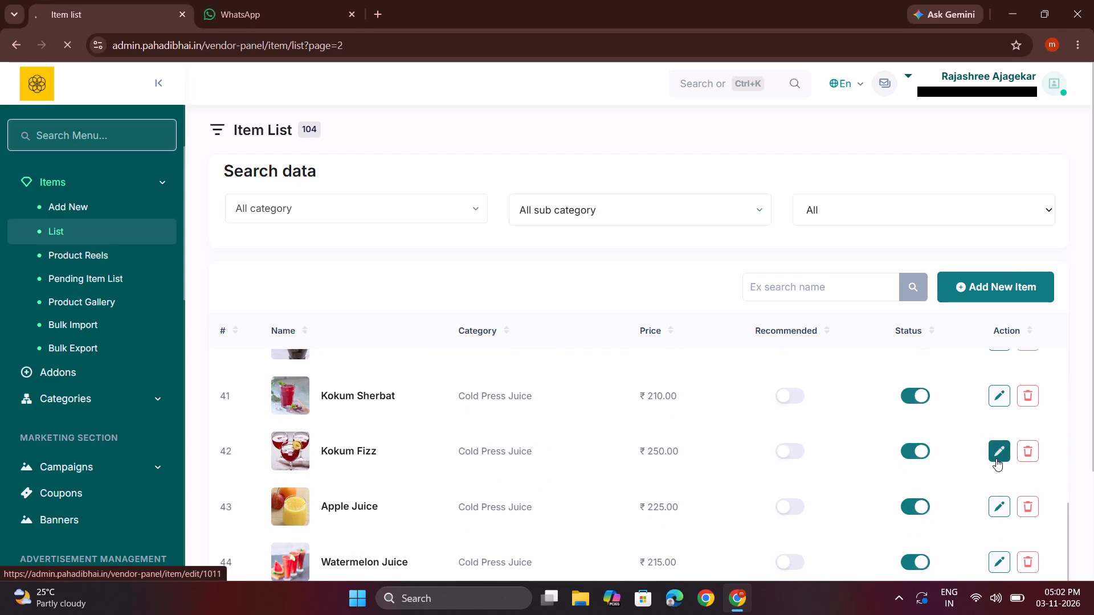
scroll(648, 470, "down", 3)
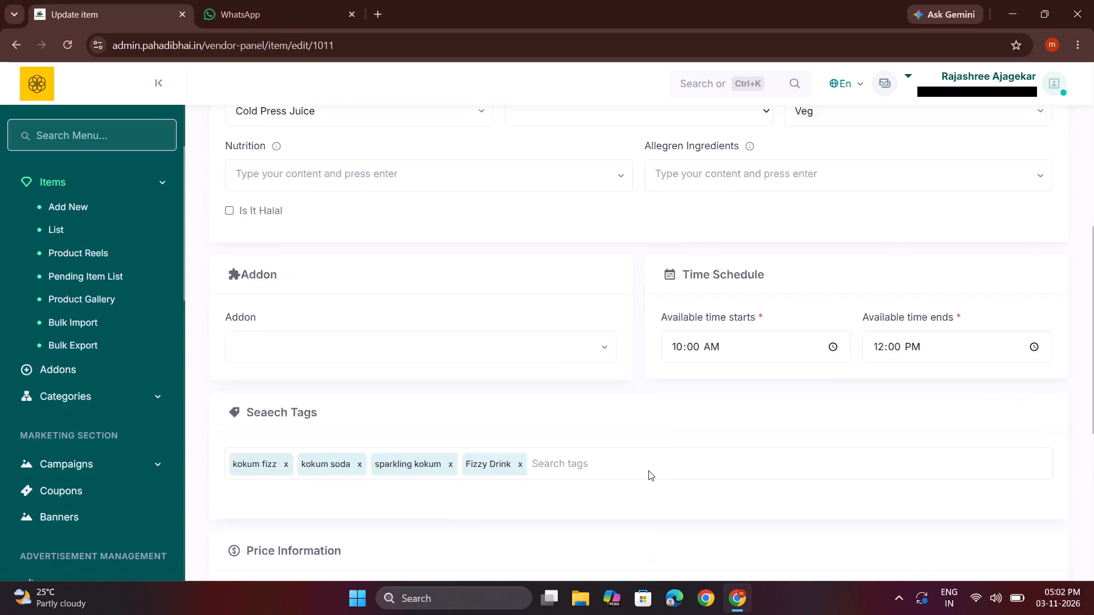
scroll(648, 470, "down", 5)
left_click(664, 268)
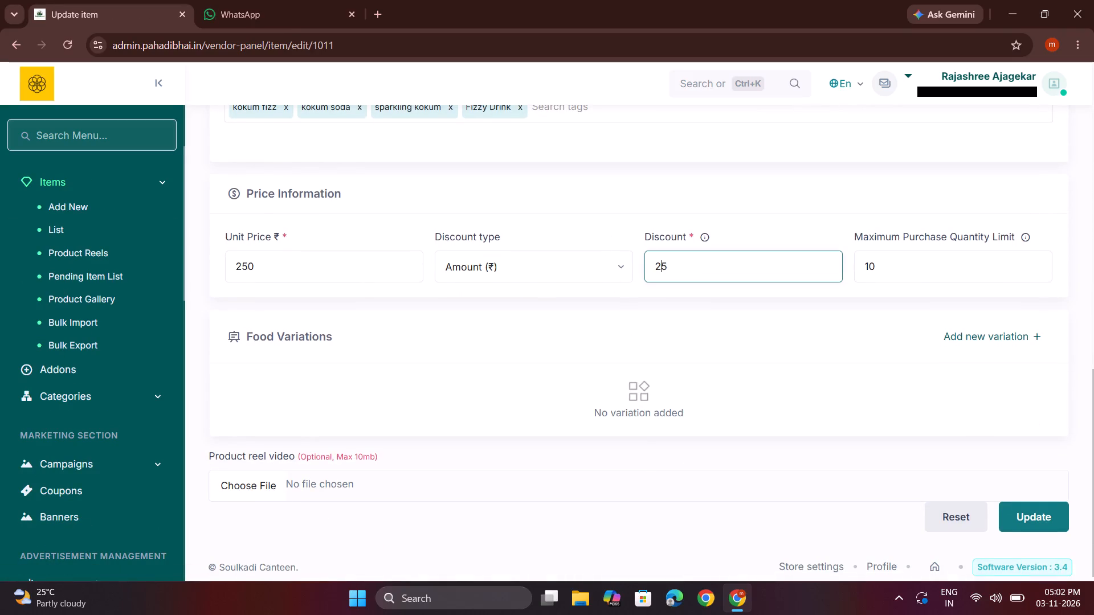
key("BackSpace")
key("1")
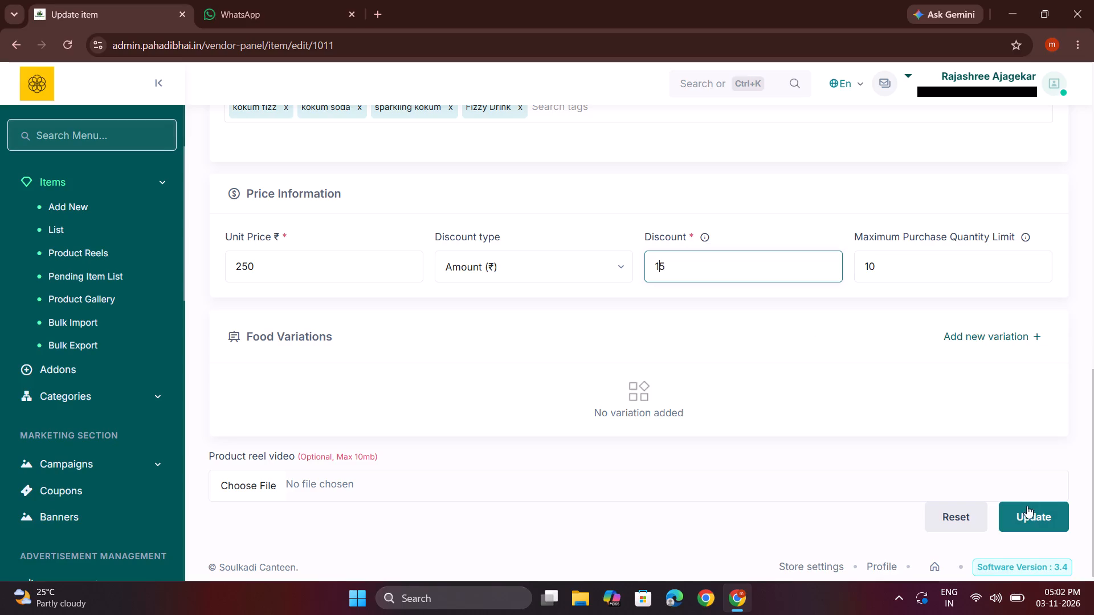
left_click(1024, 511)
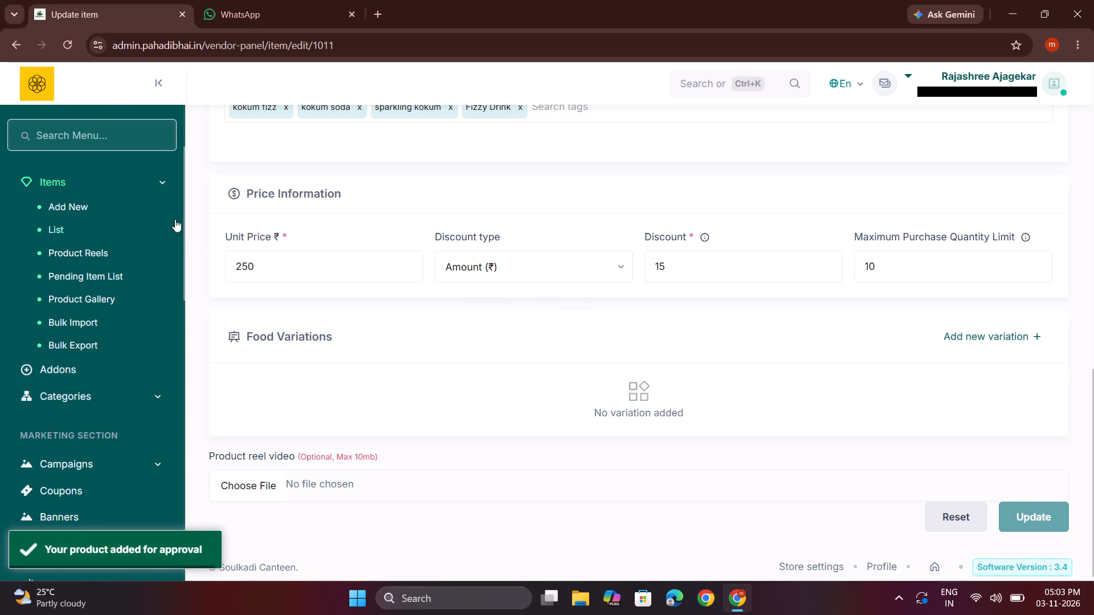
Return to the full item list.
left_click(107, 224)
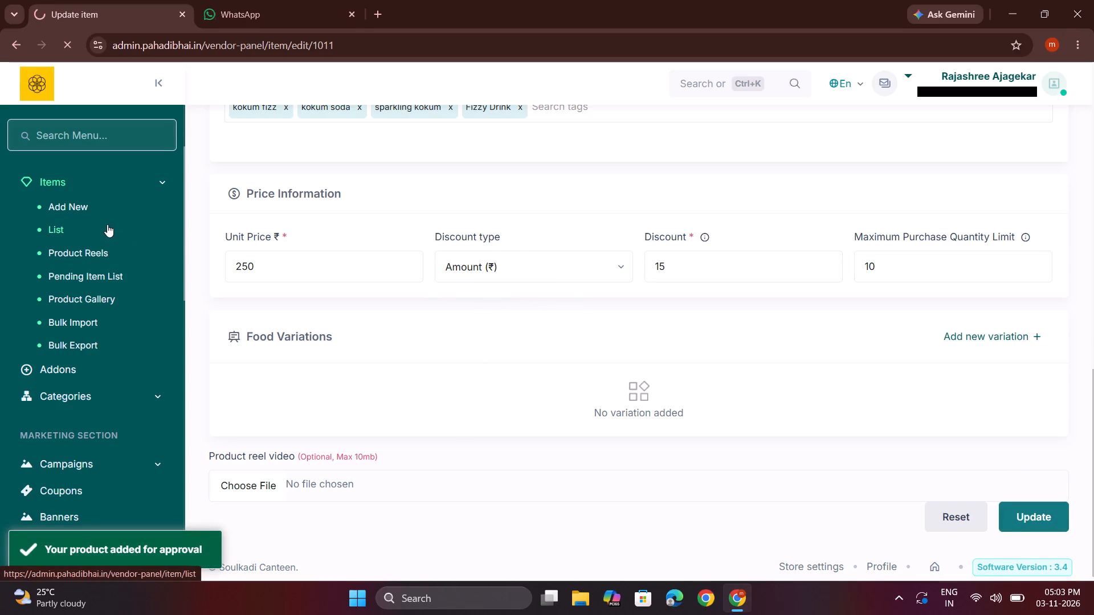
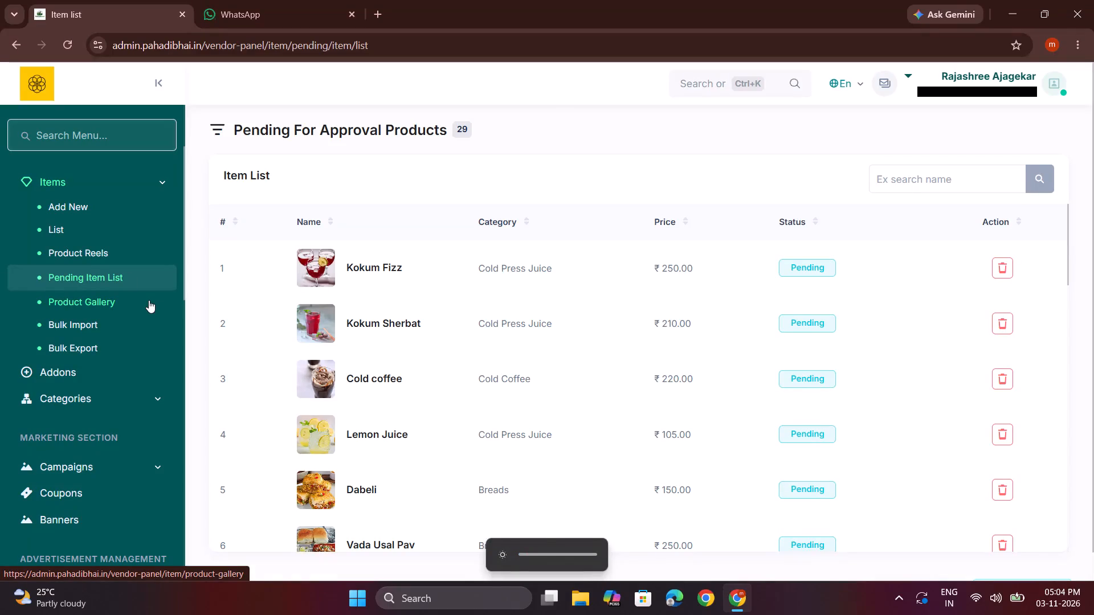
Set the unit price of the Apple Juice item on the item list's second page to ₹215 and submit the update for approval.
left_click(100, 220)
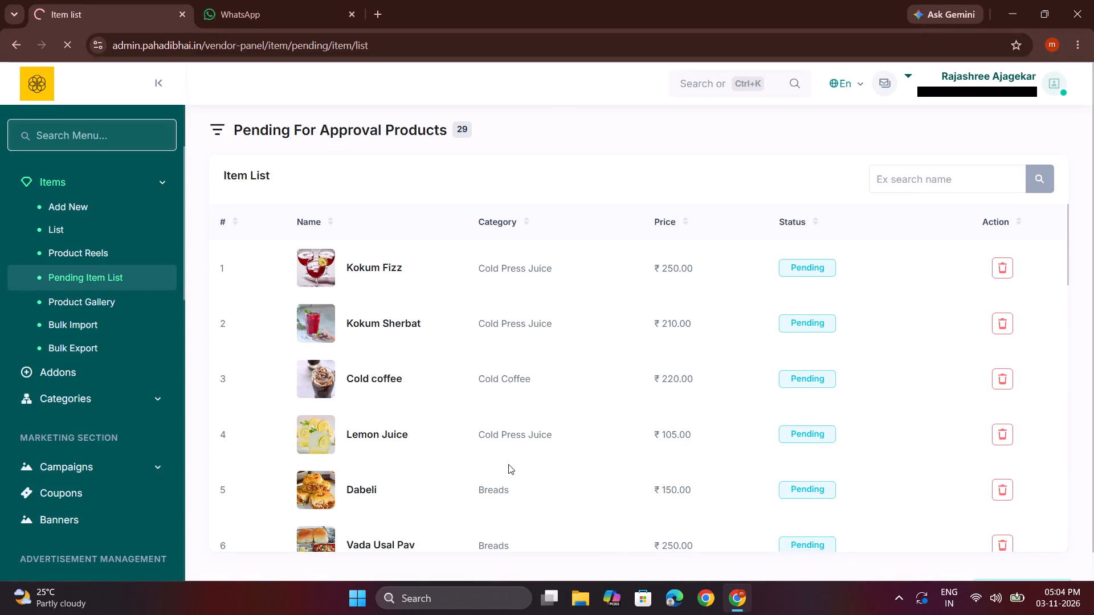
scroll(688, 614, "down", 12)
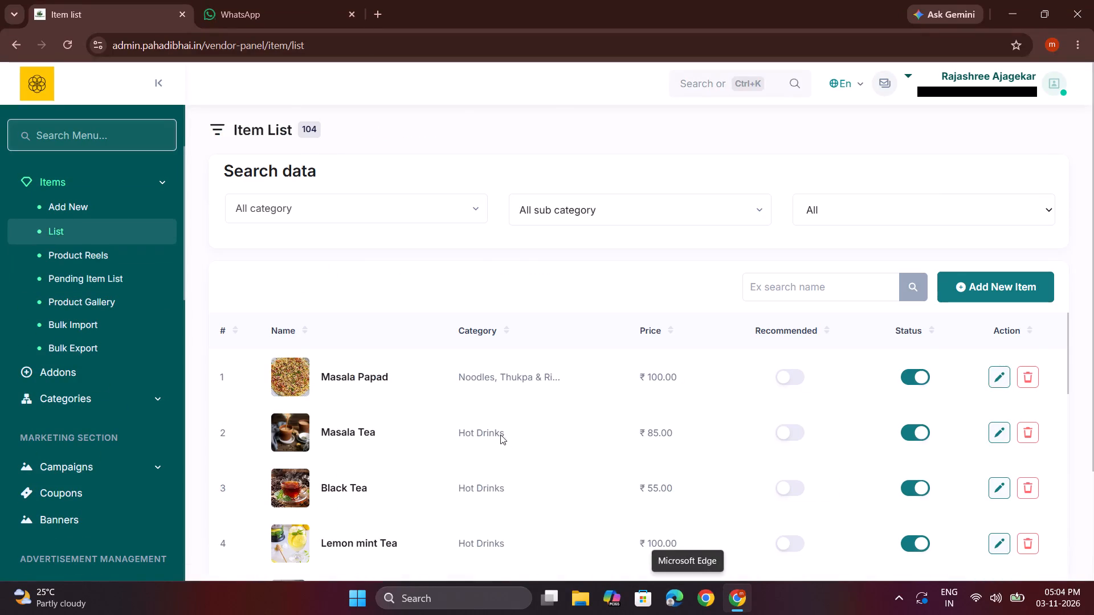
scroll(507, 424, "down", 20)
scroll(507, 424, "down", 1)
left_click(946, 497)
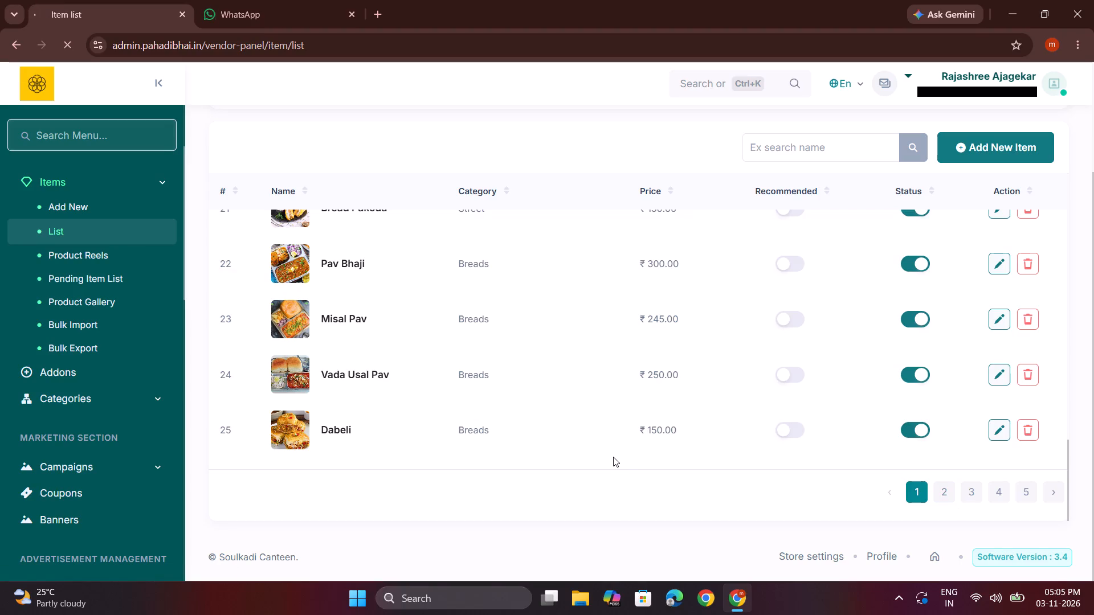
scroll(517, 528, "down", 6)
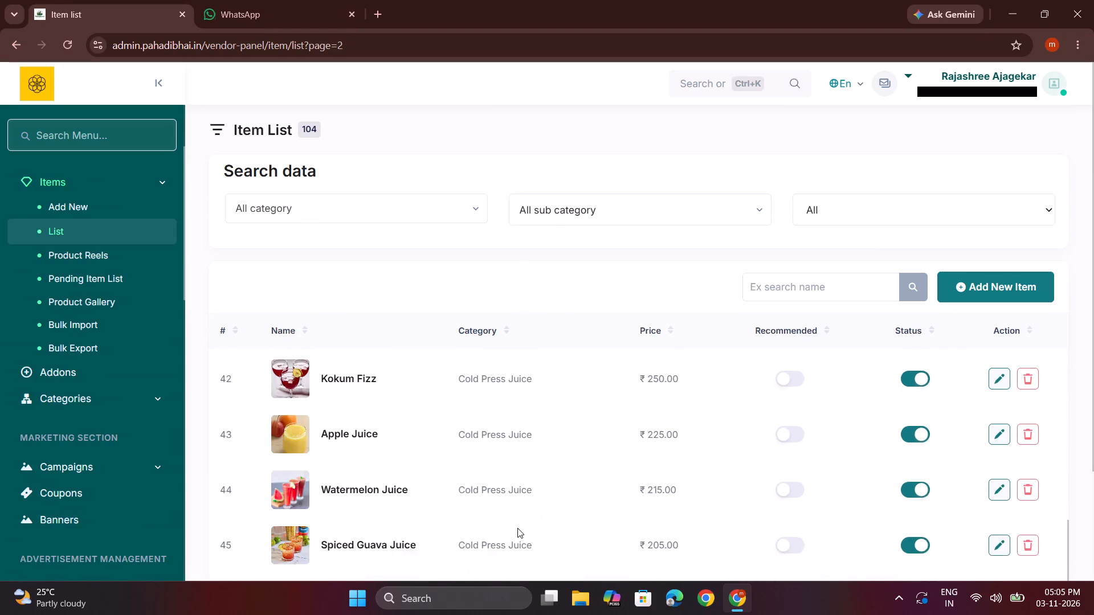
scroll(517, 528, "down", 1)
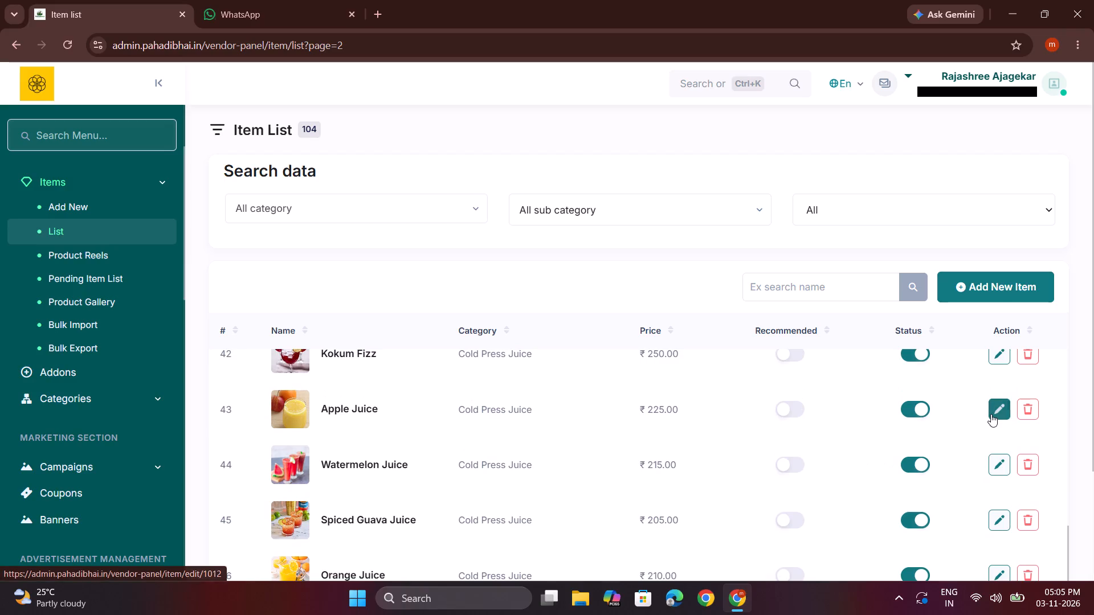
left_click(991, 414)
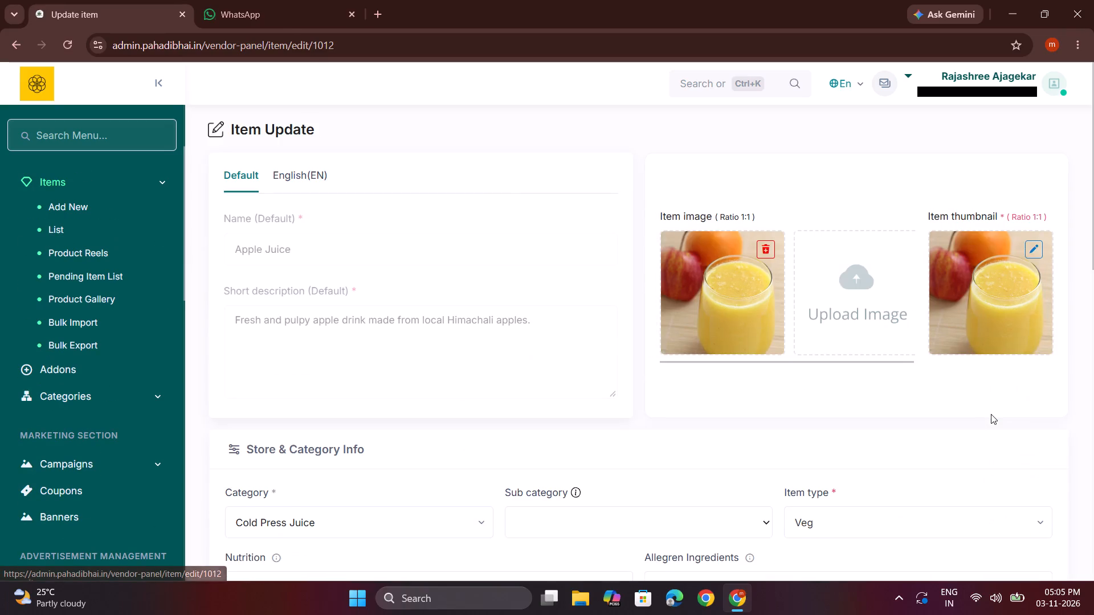
scroll(853, 441, "down", 9)
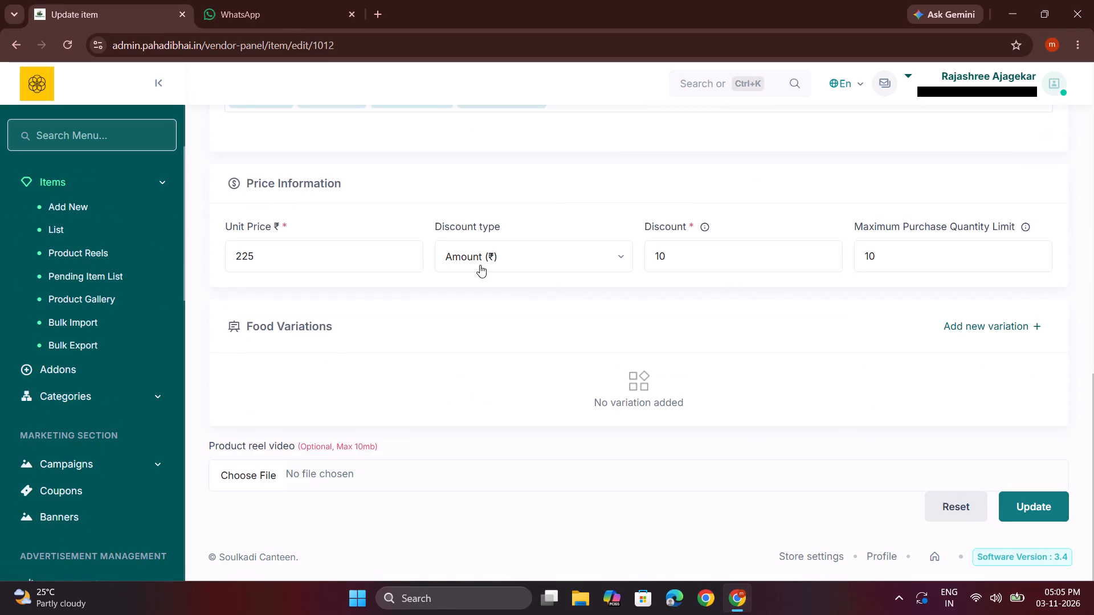
left_click(360, 265)
key("Left")
key("BackSpace")
key("1")
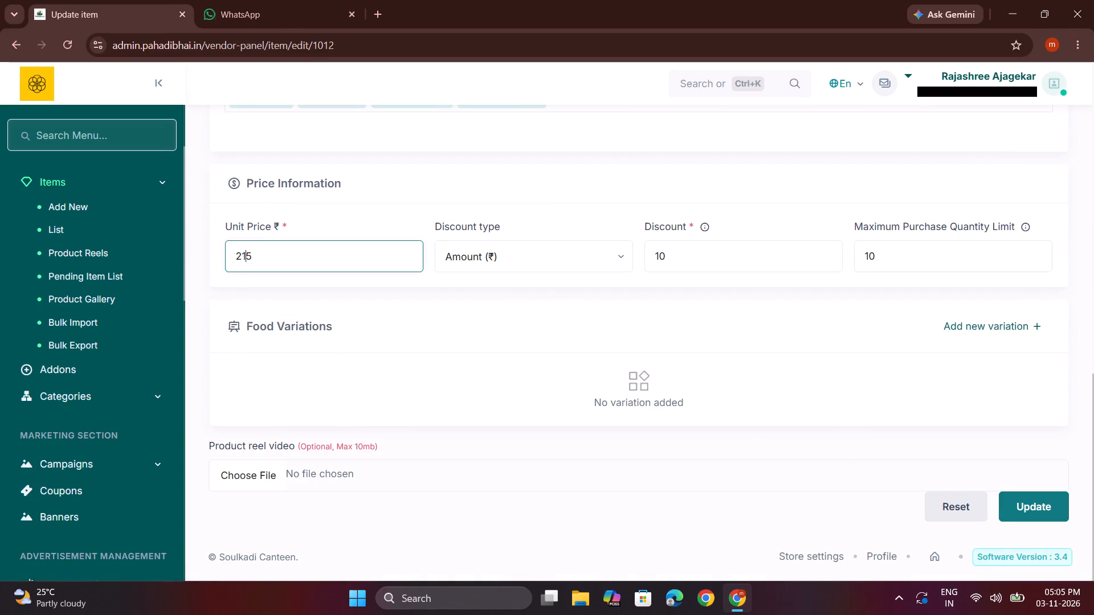
left_click(1071, 509)
left_click(1052, 510)
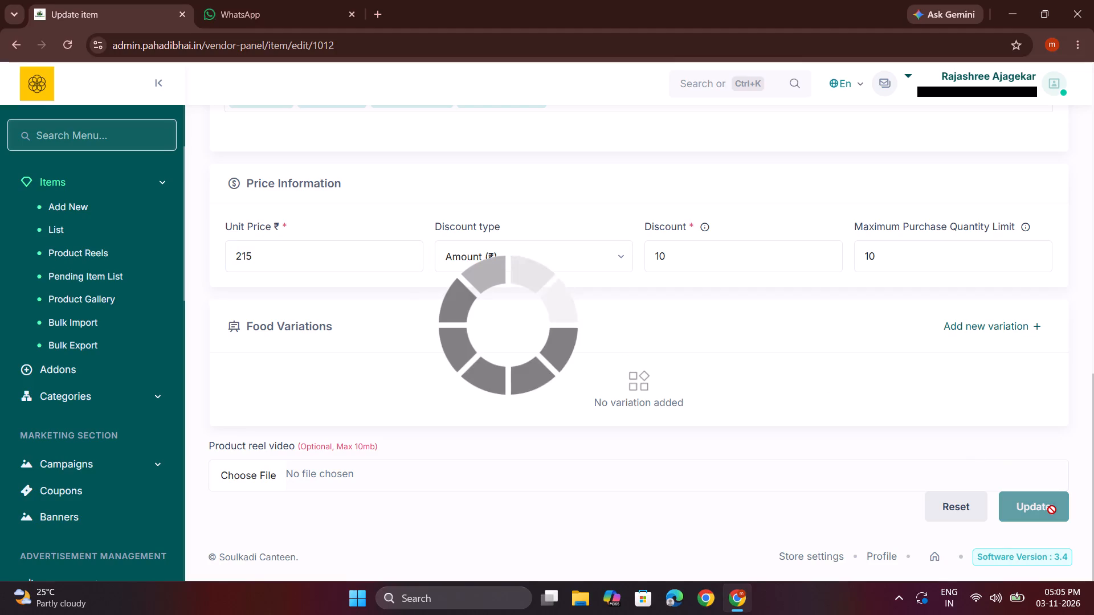
Return to the full item list and go to its second page.
left_click(78, 228)
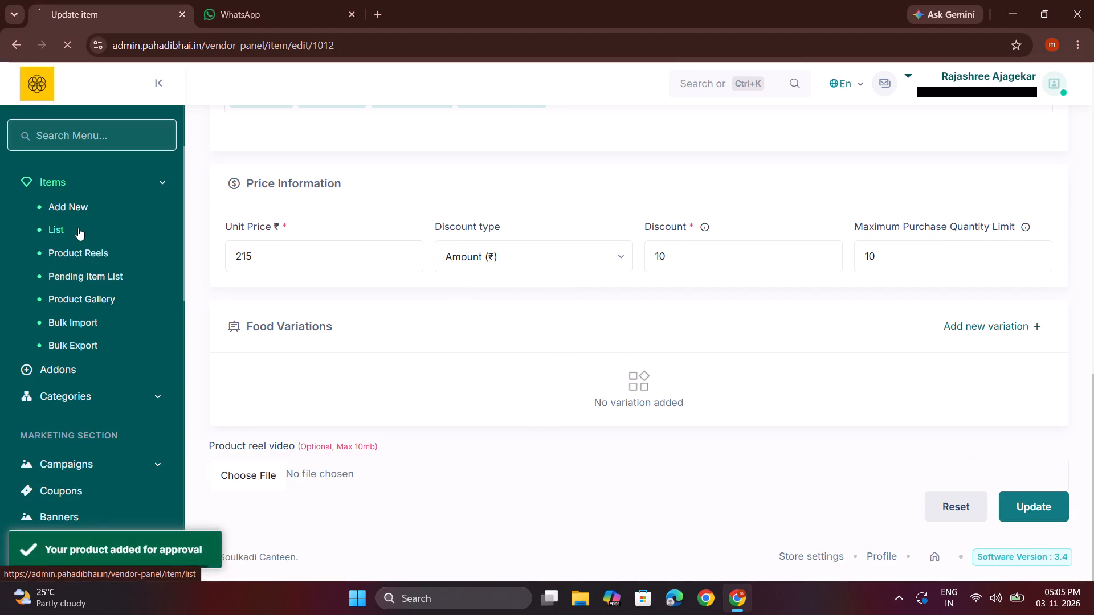
scroll(366, 288, "up", 8)
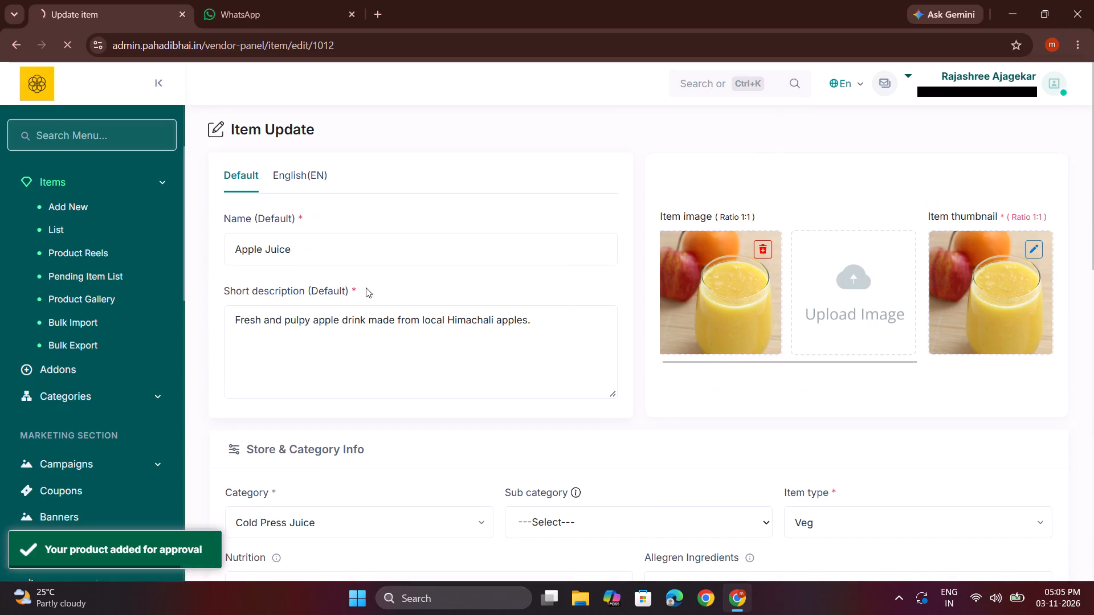
left_click(77, 228)
scroll(595, 445, "down", 8)
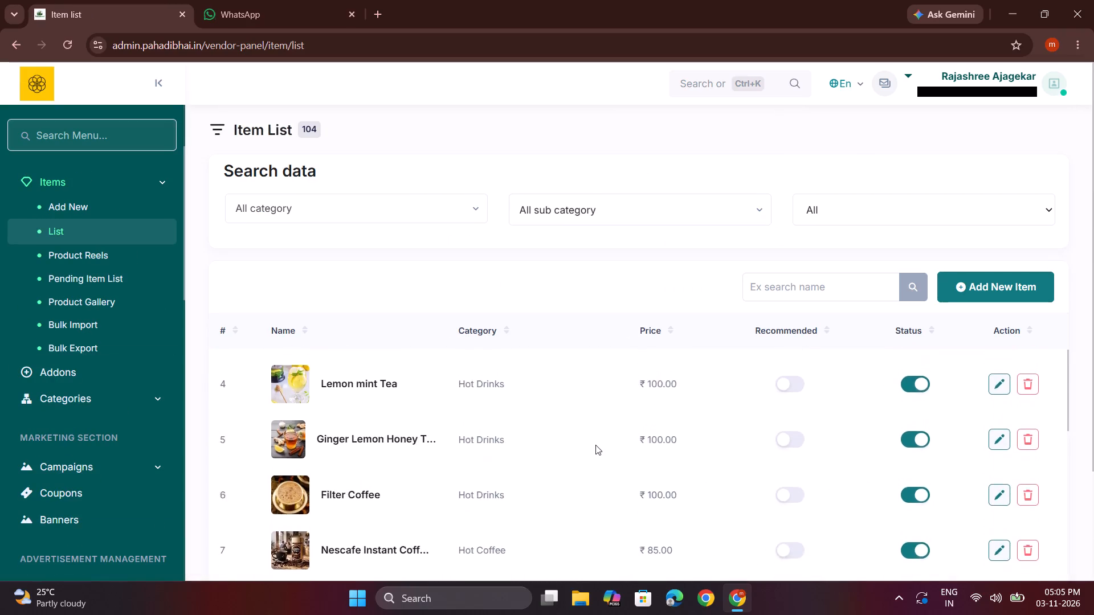
scroll(595, 445, "down", 9)
scroll(846, 405, "down", 12)
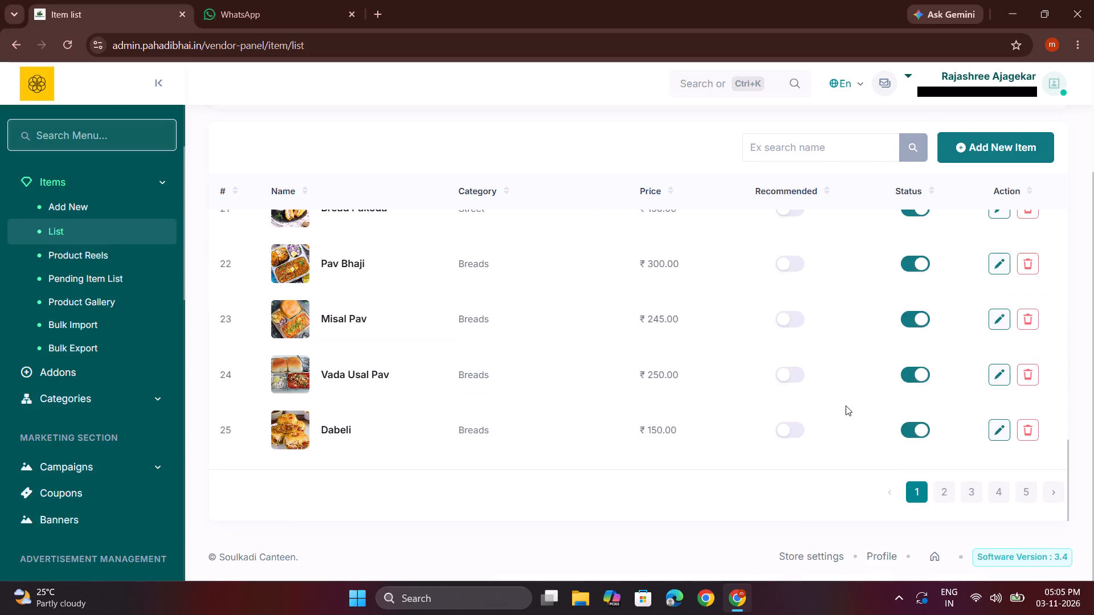
left_click(944, 493)
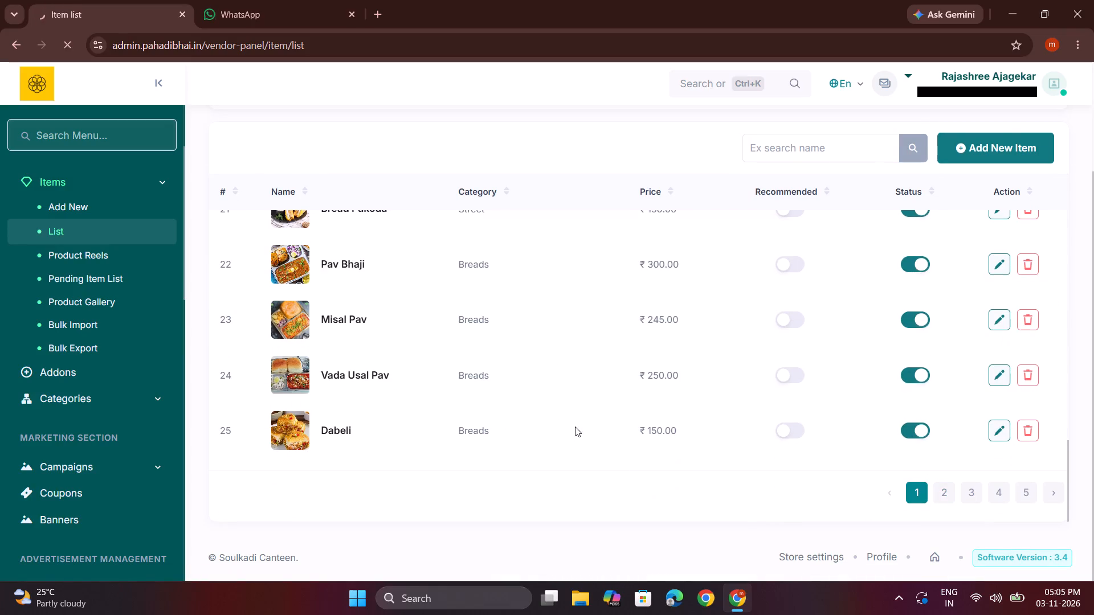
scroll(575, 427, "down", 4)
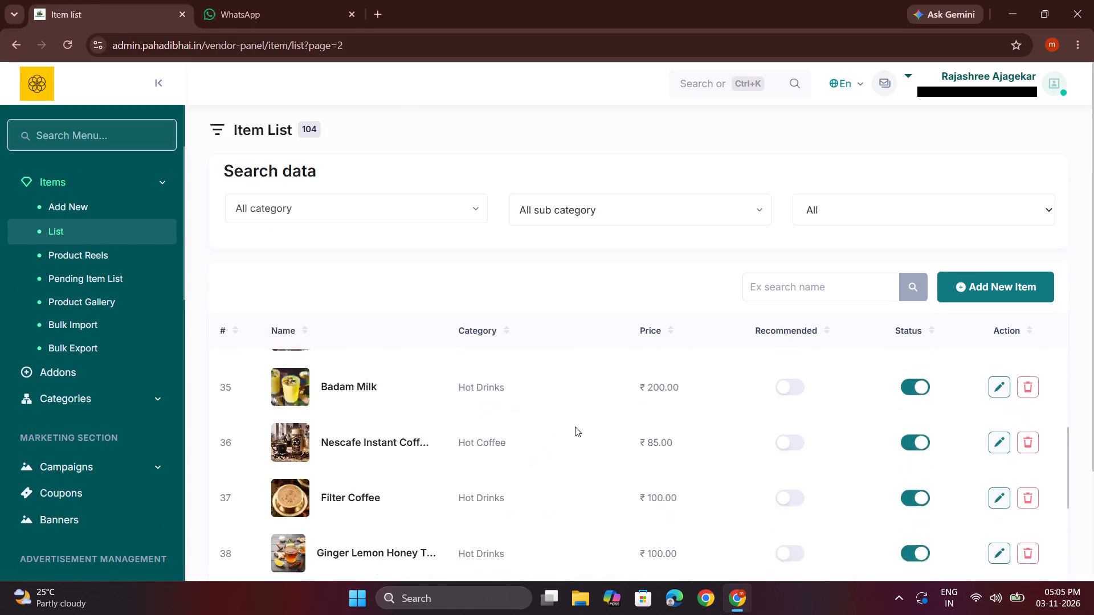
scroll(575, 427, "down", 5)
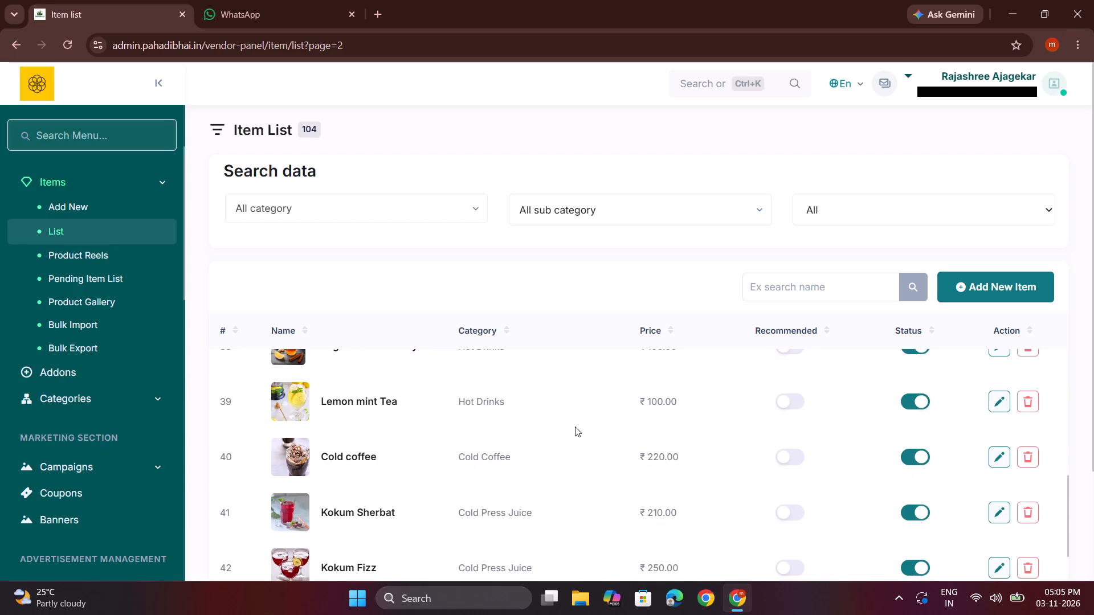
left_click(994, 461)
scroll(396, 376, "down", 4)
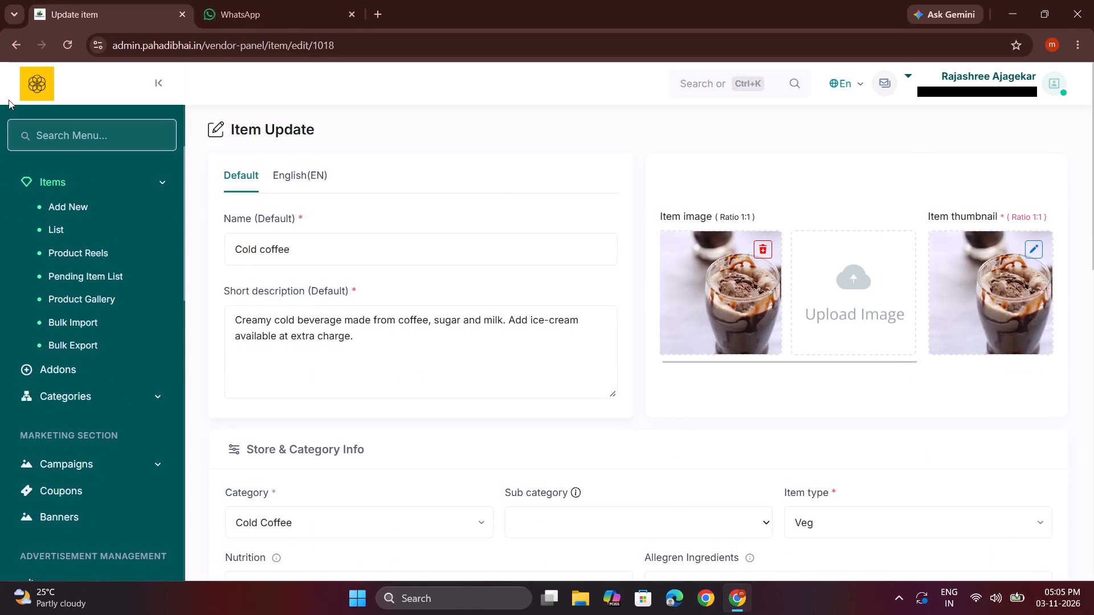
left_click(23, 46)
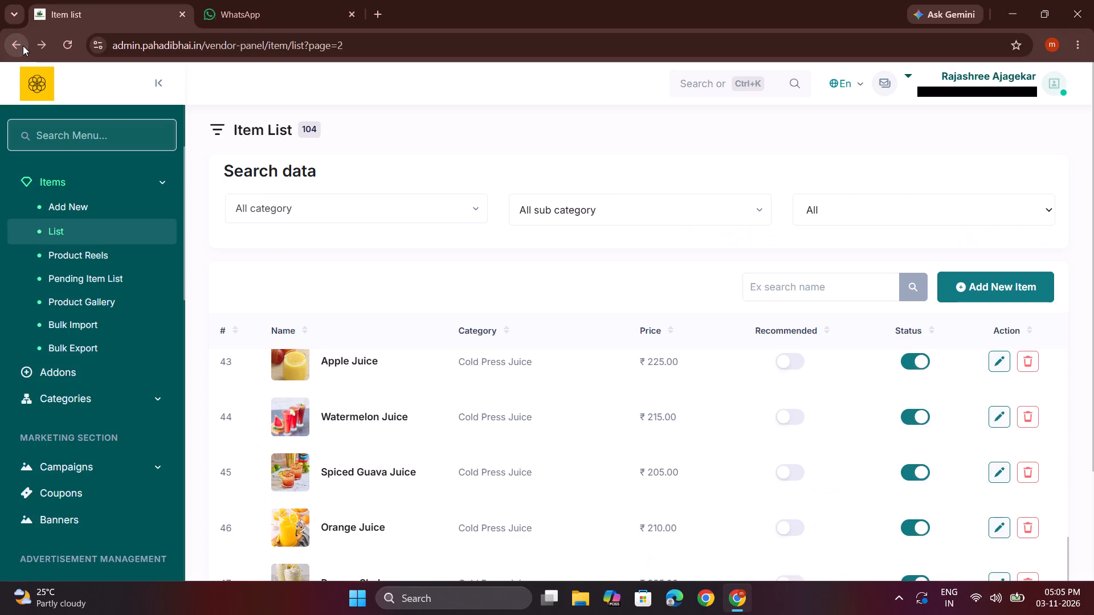
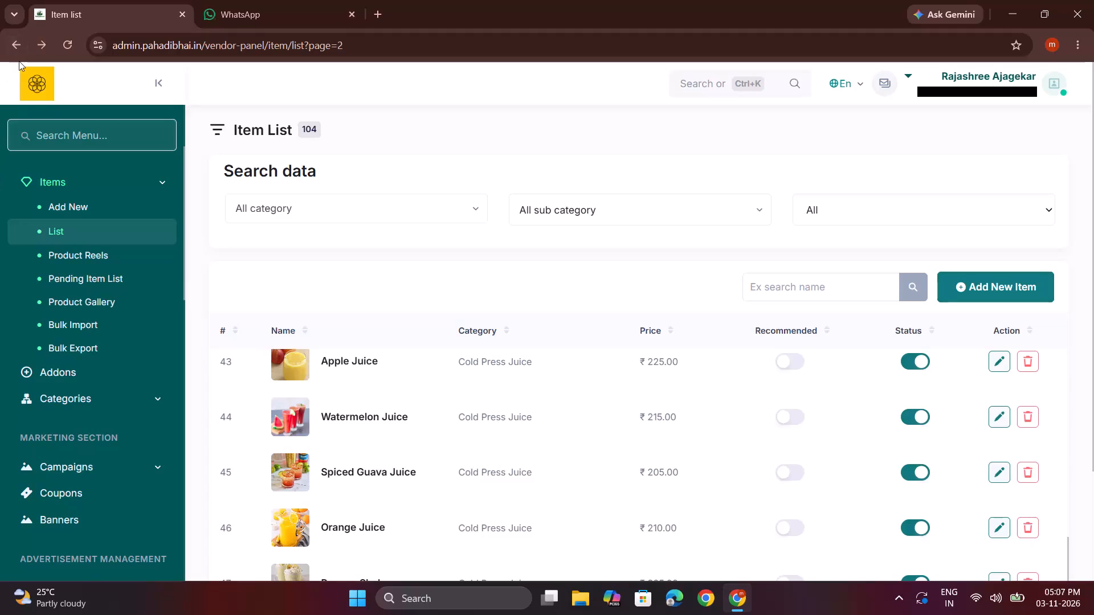
Set the unit price of the Watermelon Juice item on the item list's second page to ₹225 and submit the update for approval.
scroll(363, 407, "down", 1)
scroll(363, 407, "up", 2)
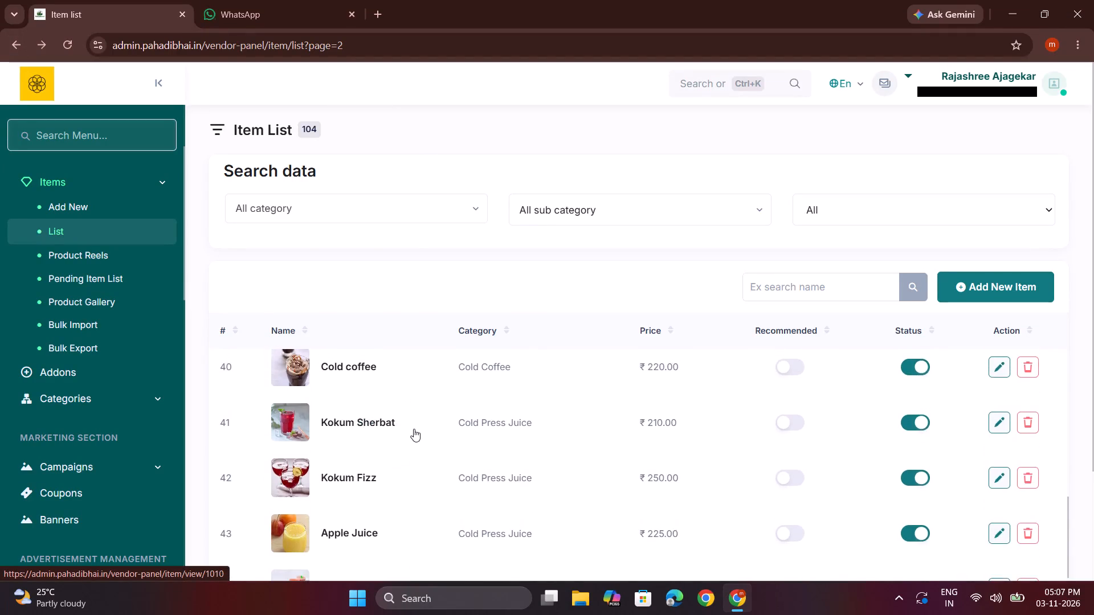
scroll(415, 430, "down", 3)
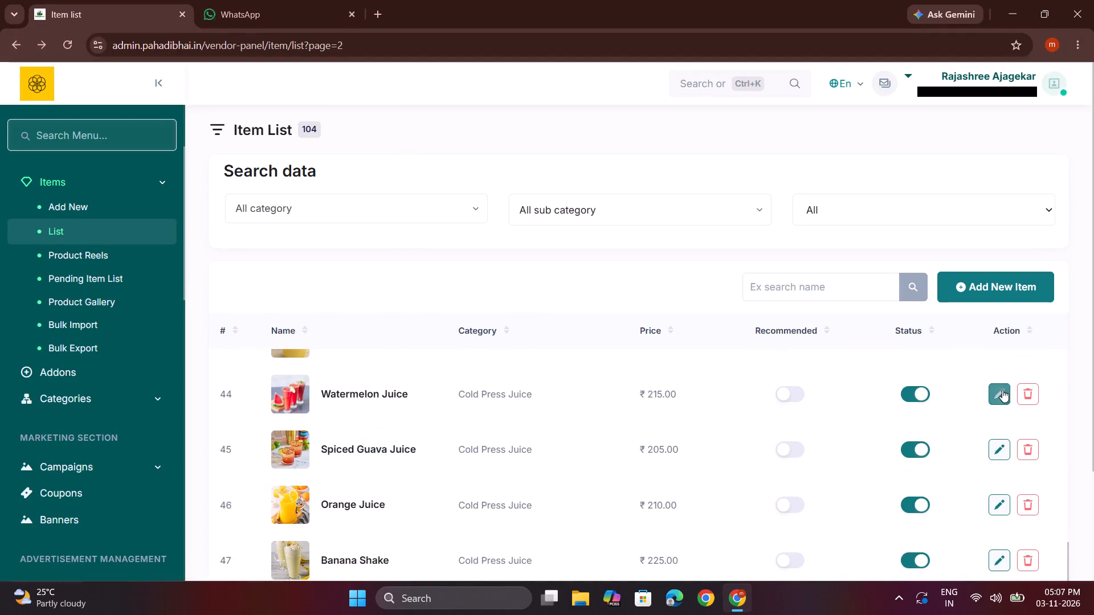
left_click(1000, 388)
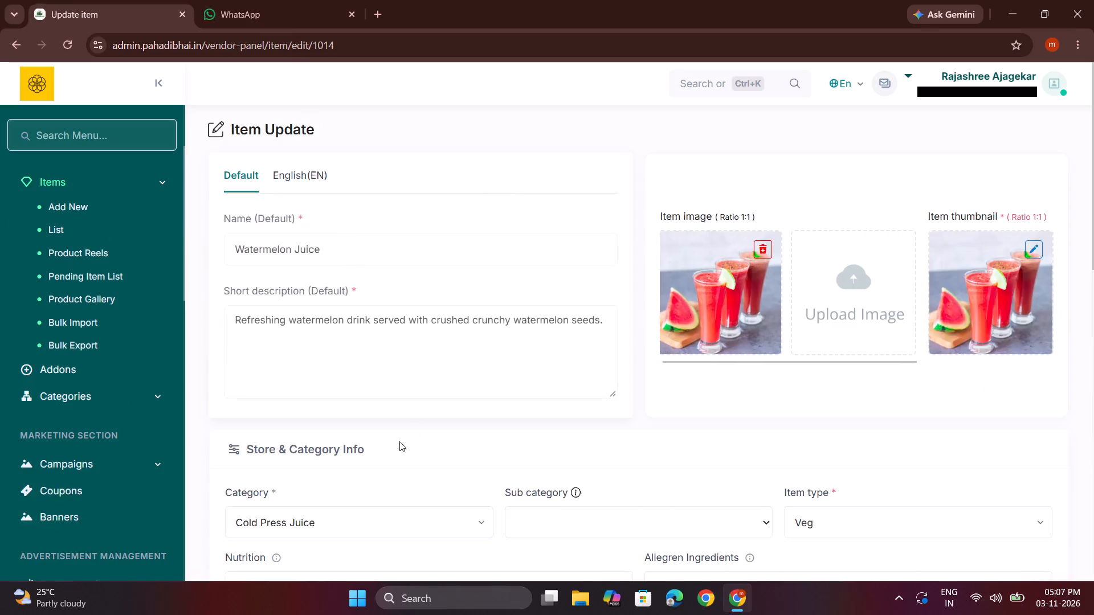
scroll(382, 453, "down", 11)
left_click(315, 253)
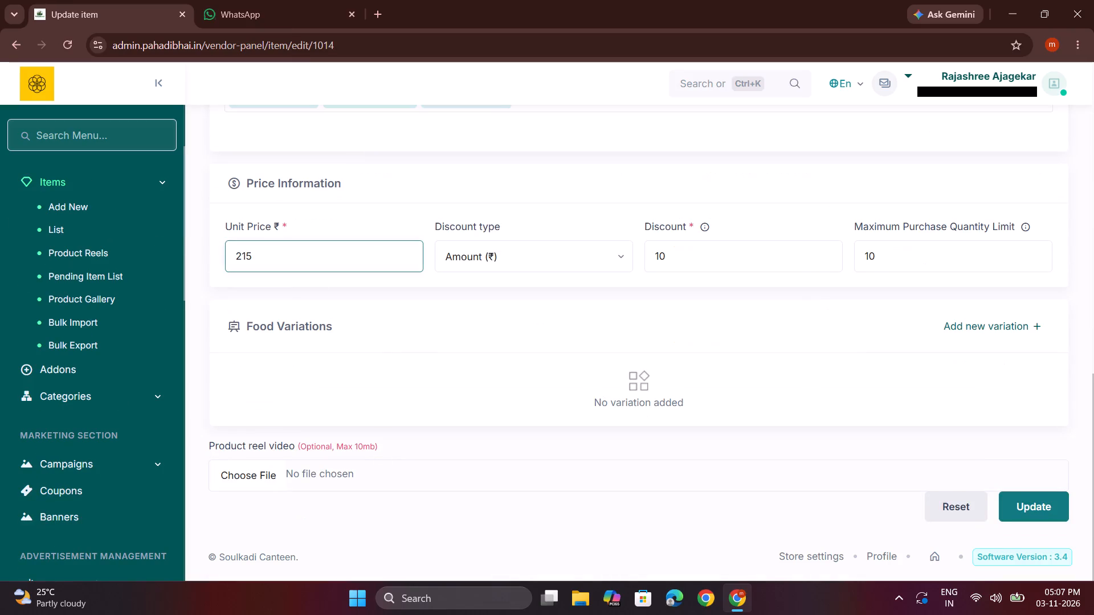
key("Left")
key("BackSpace")
key("2")
left_click(1018, 500)
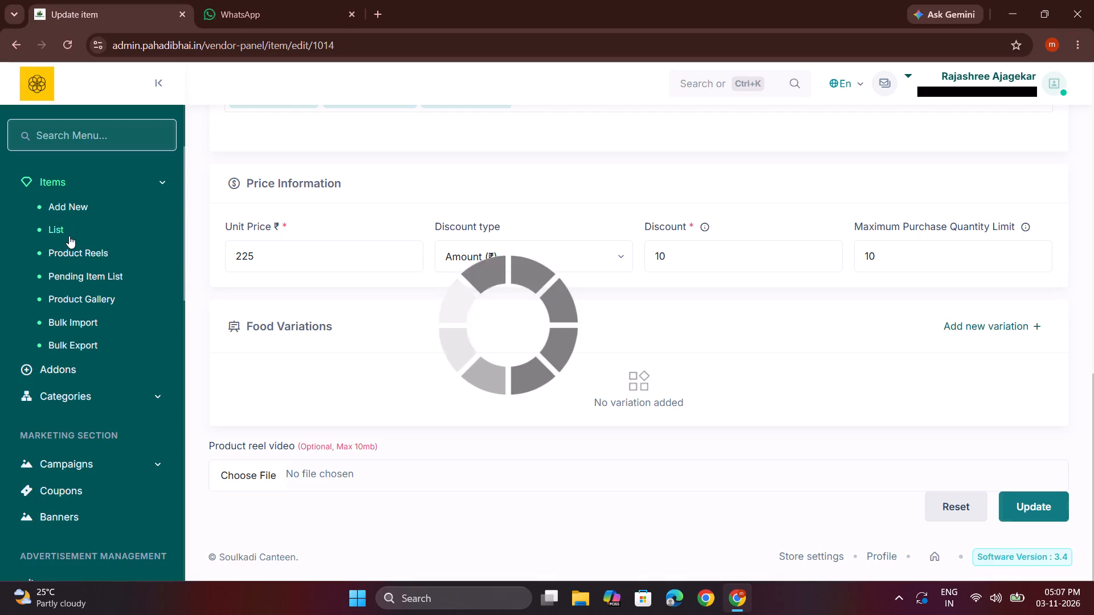
Return to the full item list and go to its second page.
scroll(478, 326, "up", 11)
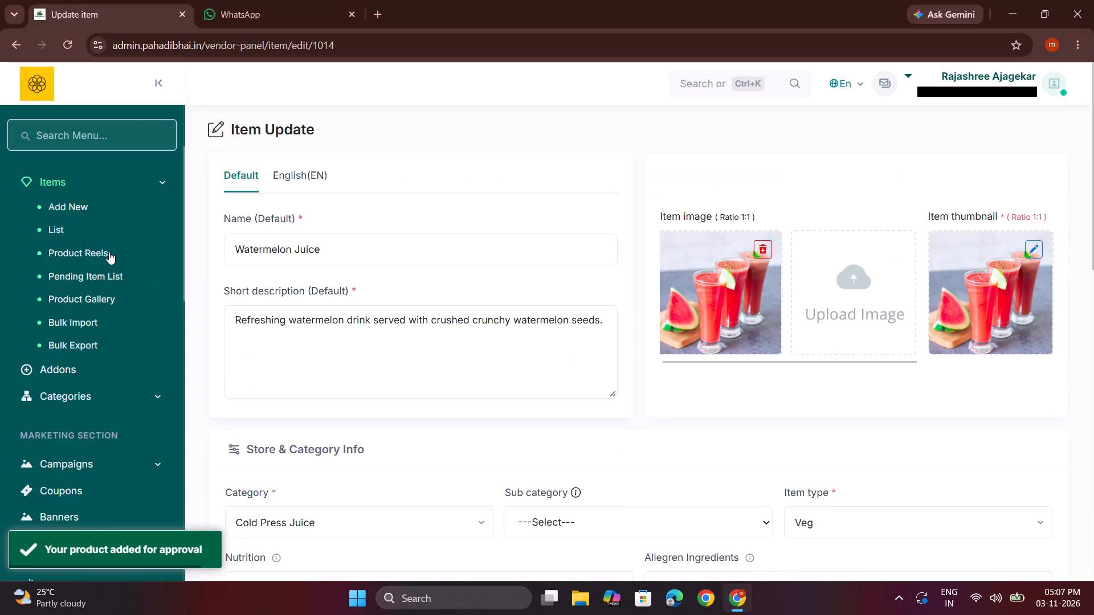
left_click(72, 227)
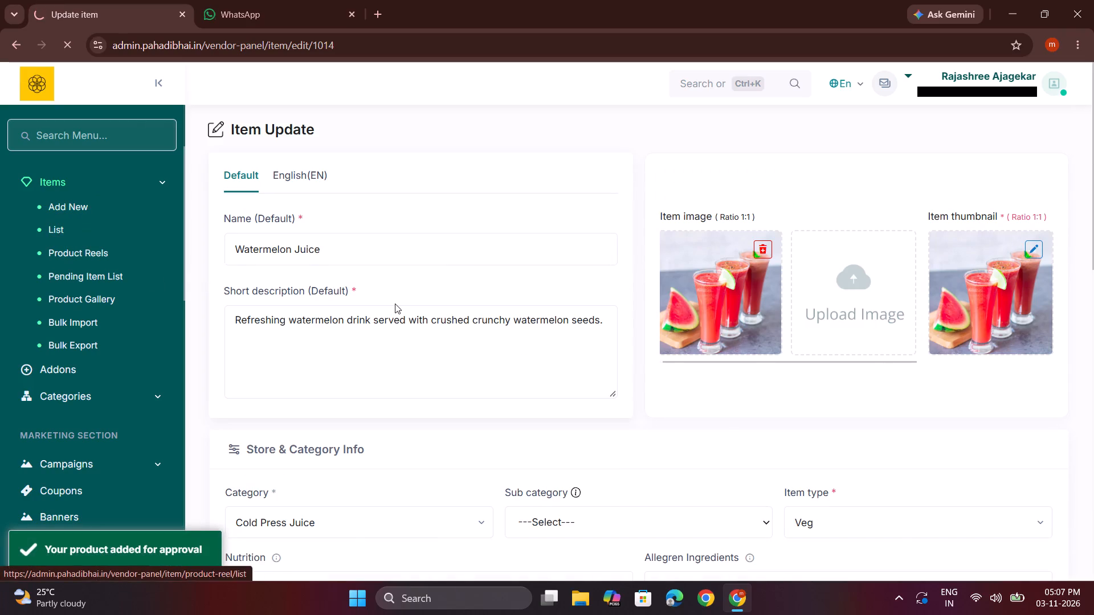
scroll(509, 532, "down", 18)
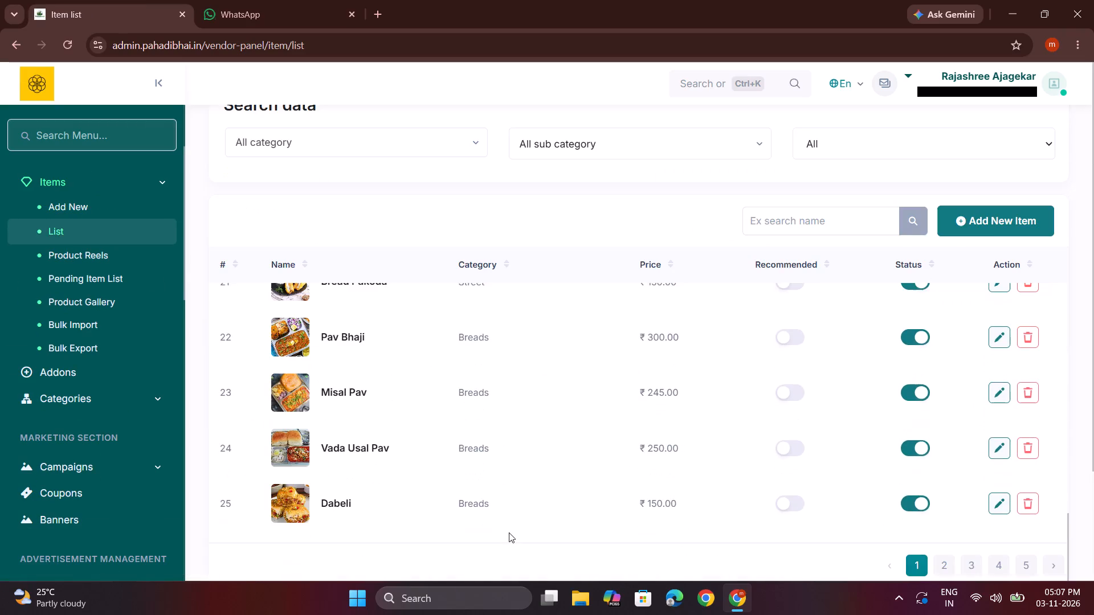
left_click(940, 495)
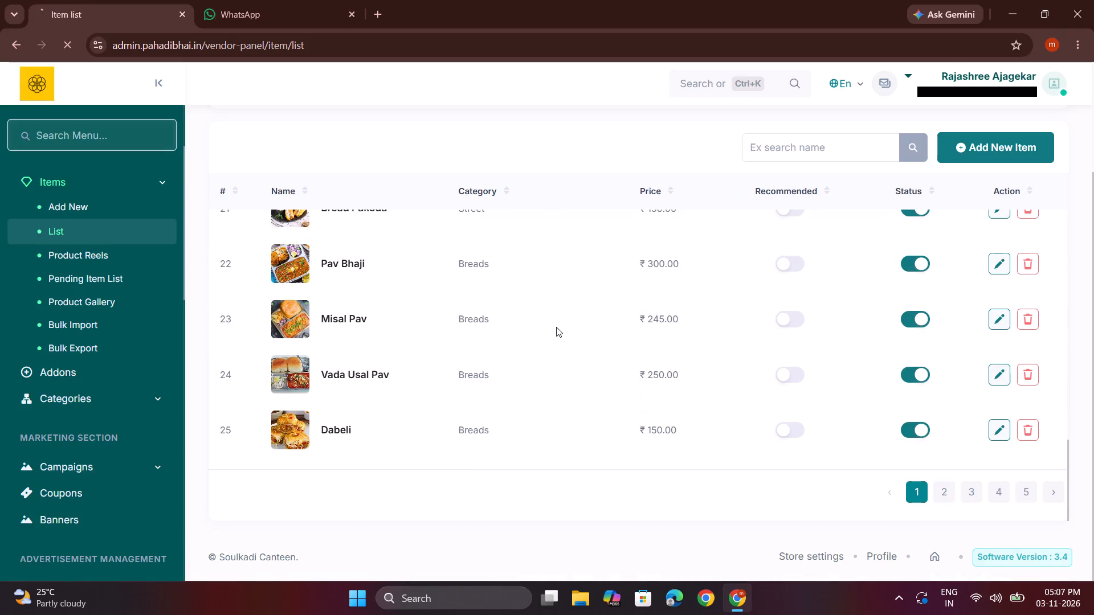
Set the discount amount of the Spiced Guava Juice item to ₹10 and submit the update for approval.
scroll(478, 523, "down", 5)
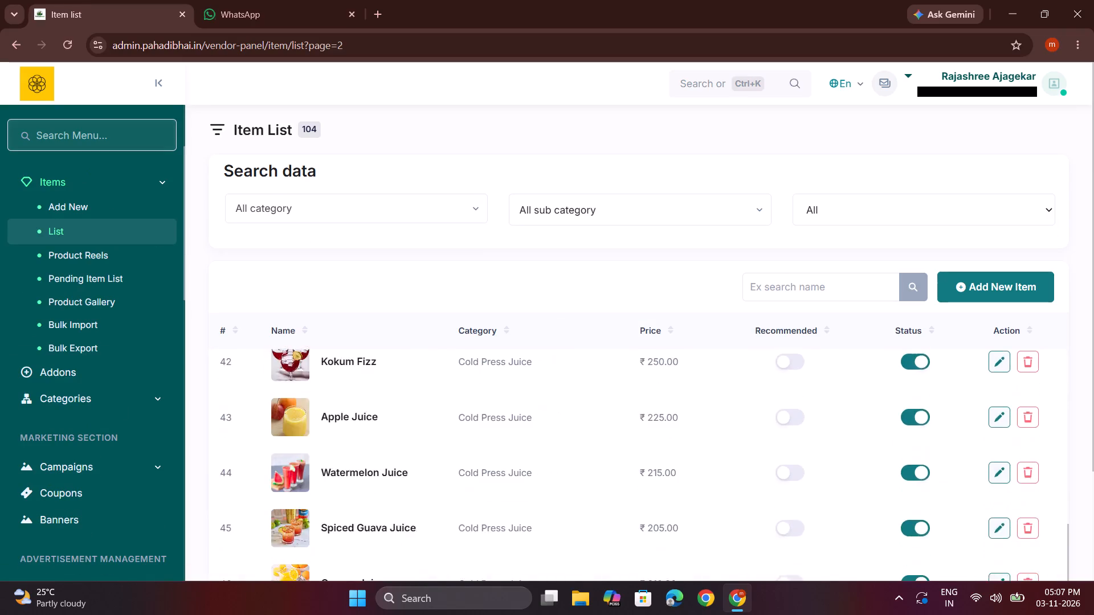
scroll(478, 523, "down", 3)
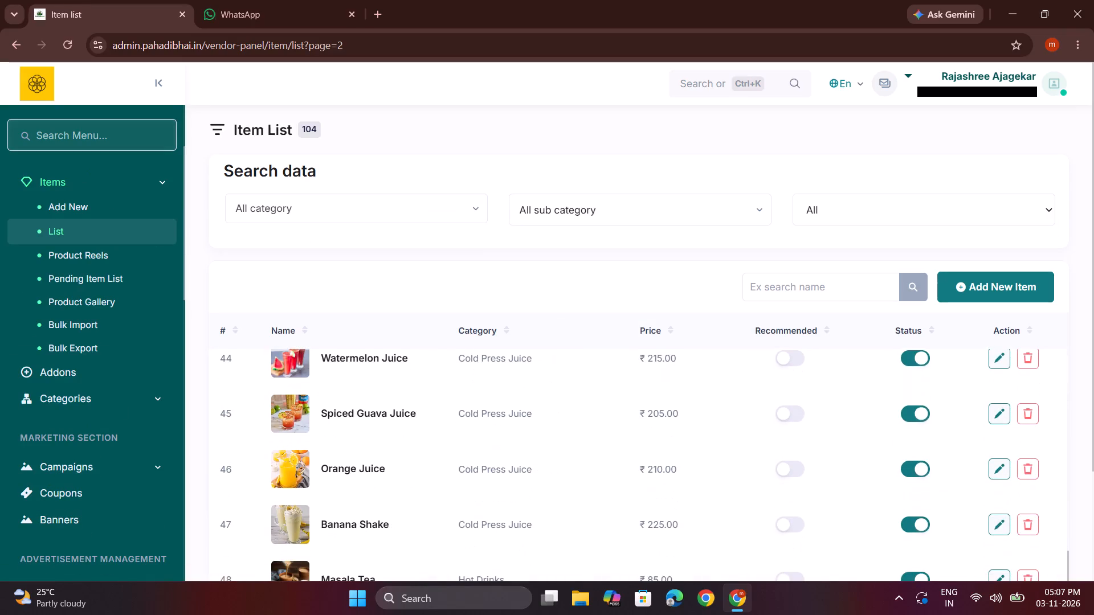
left_click(1001, 415)
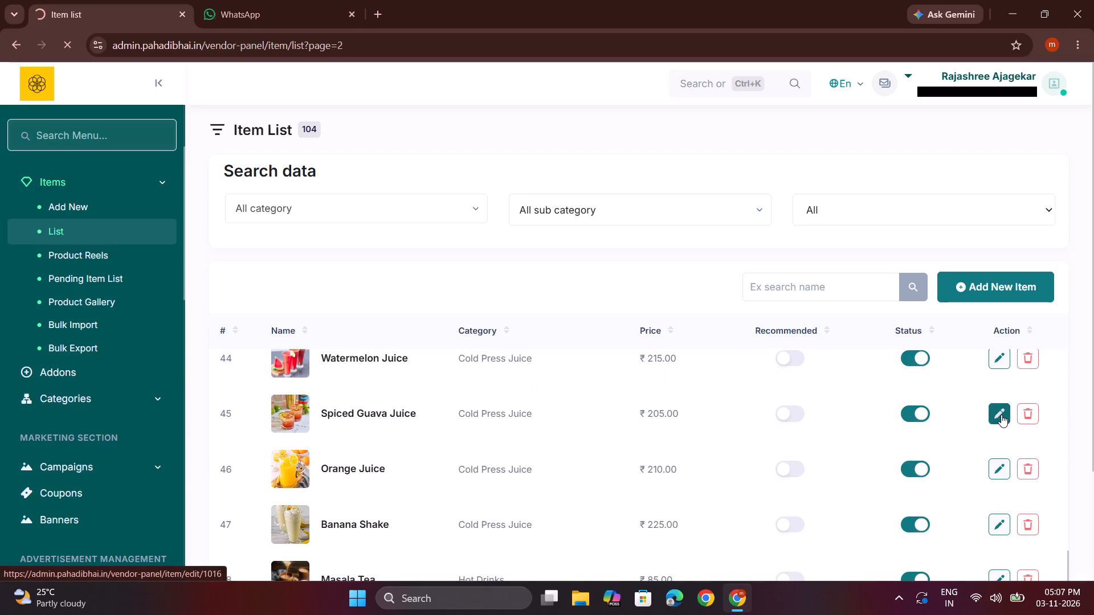
scroll(760, 417, "down", 12)
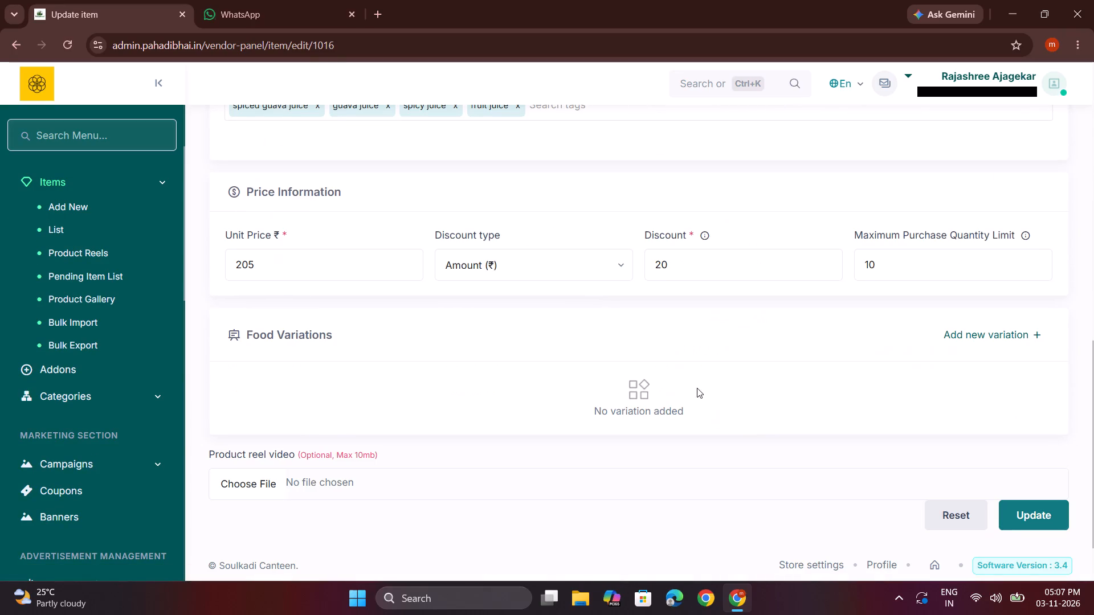
left_click(652, 252)
key("Right")
key("BackSpace")
key("1")
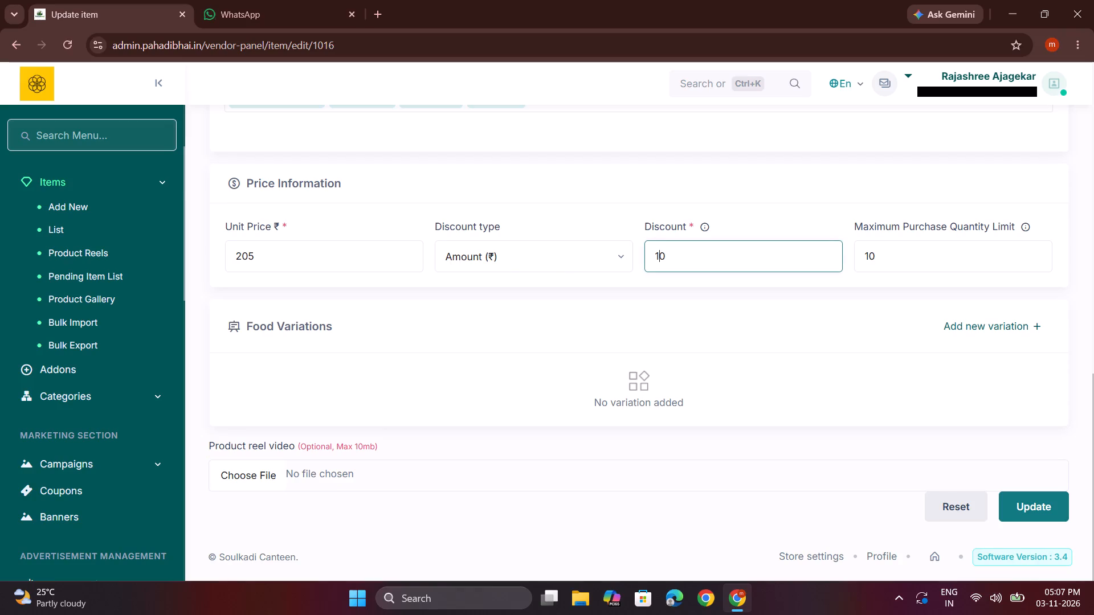
left_click(1055, 498)
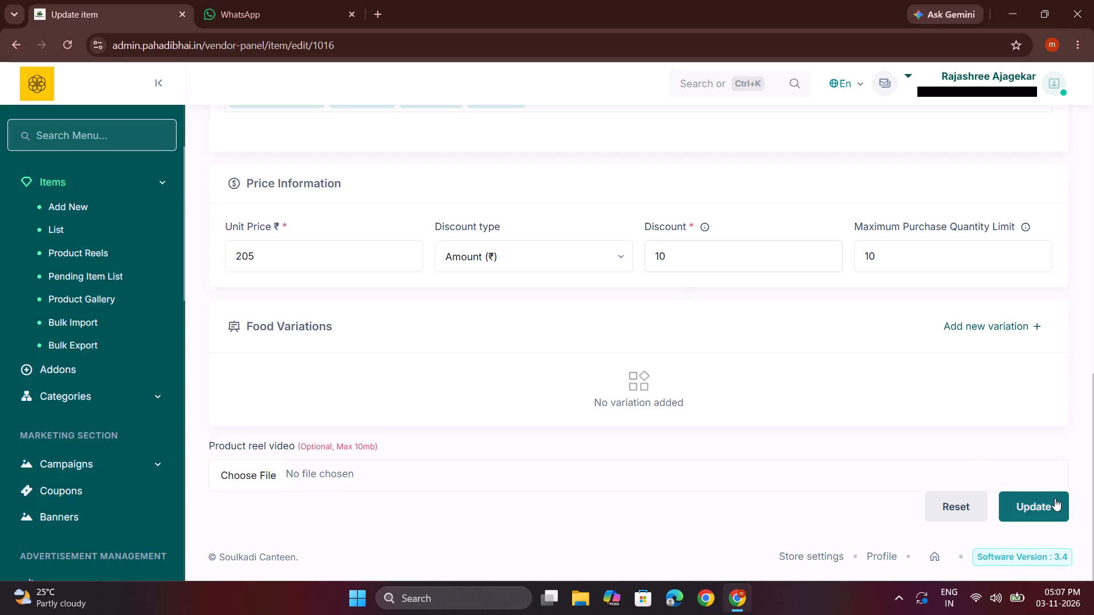
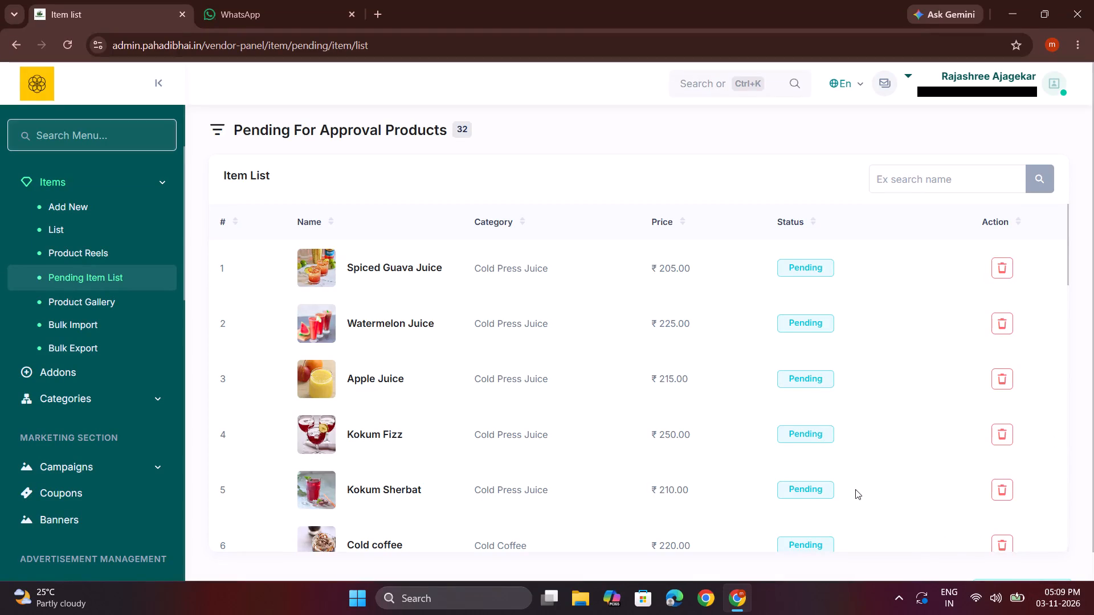
Leave the pending items and open page 4 of the store's full item list.
scroll(725, 347, "down", 20)
scroll(725, 347, "down", 1)
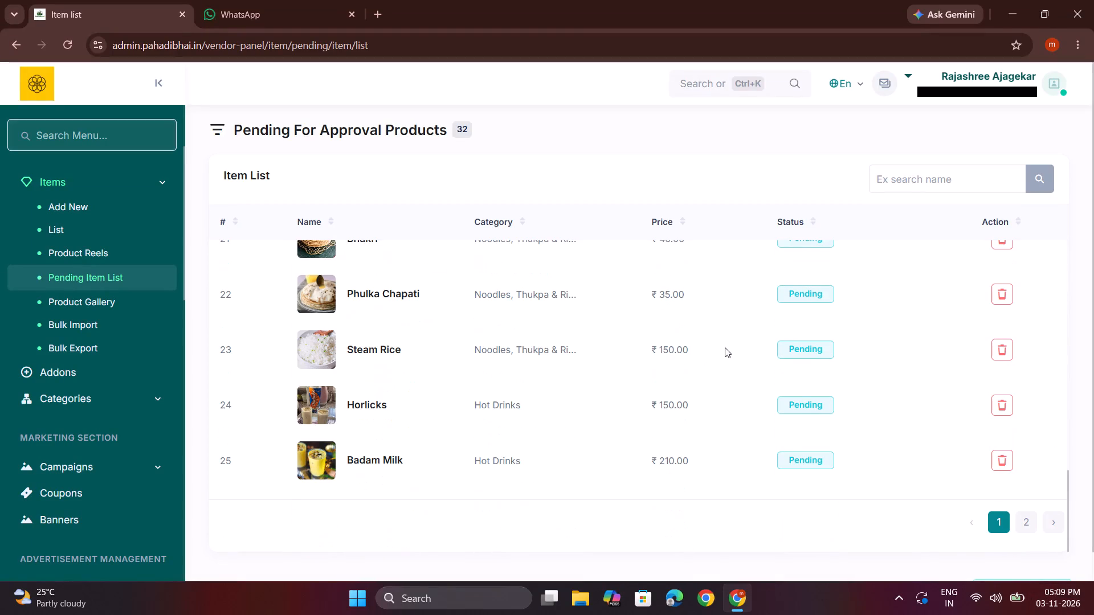
left_click(61, 232)
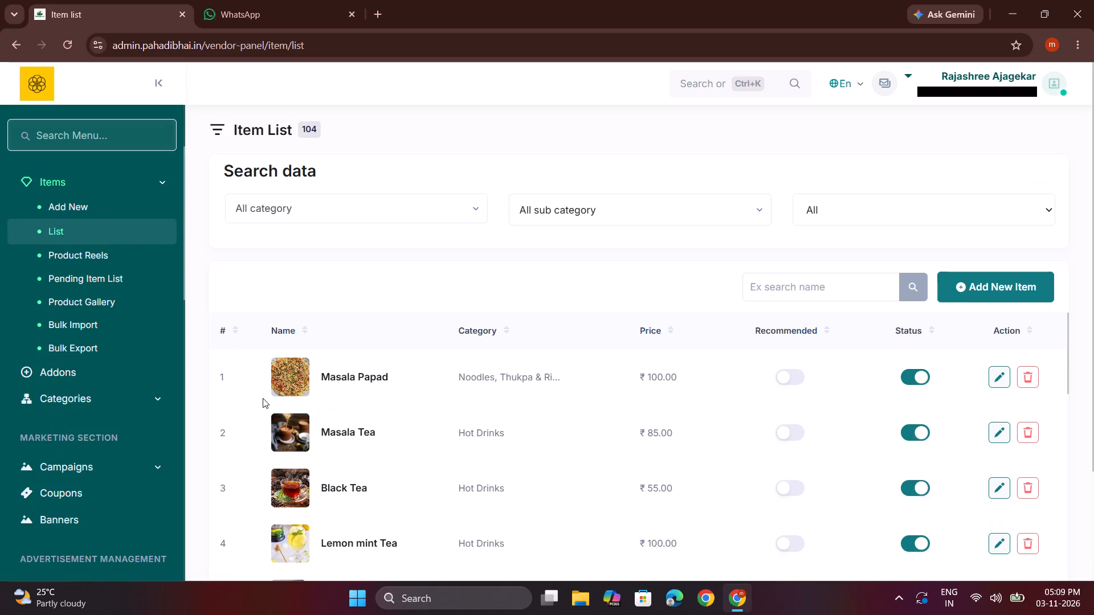
scroll(263, 398, "down", 20)
scroll(263, 398, "down", 4)
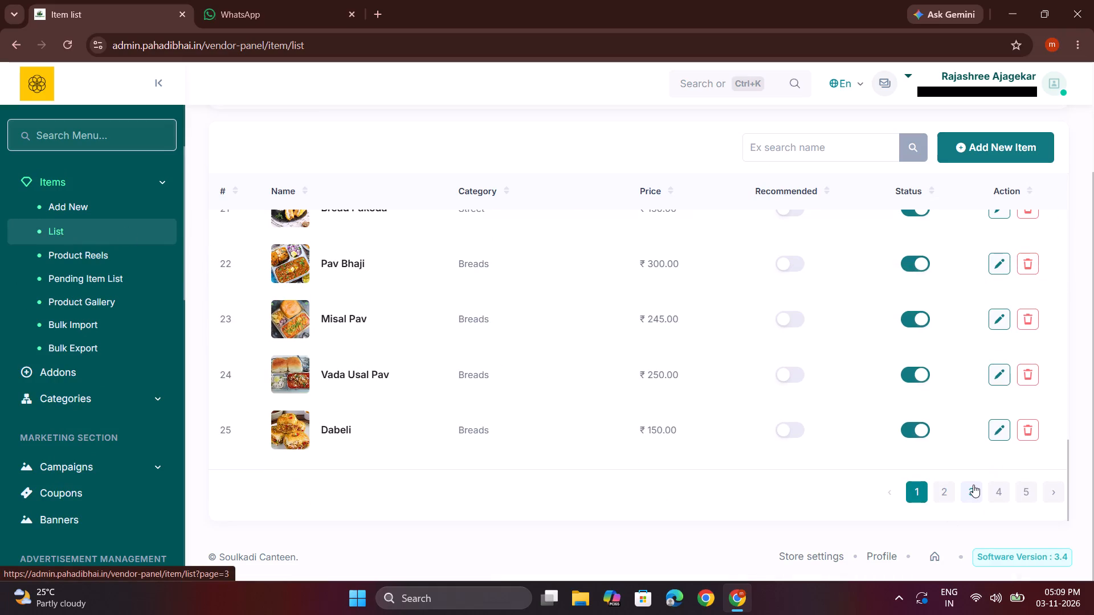
left_click(973, 485)
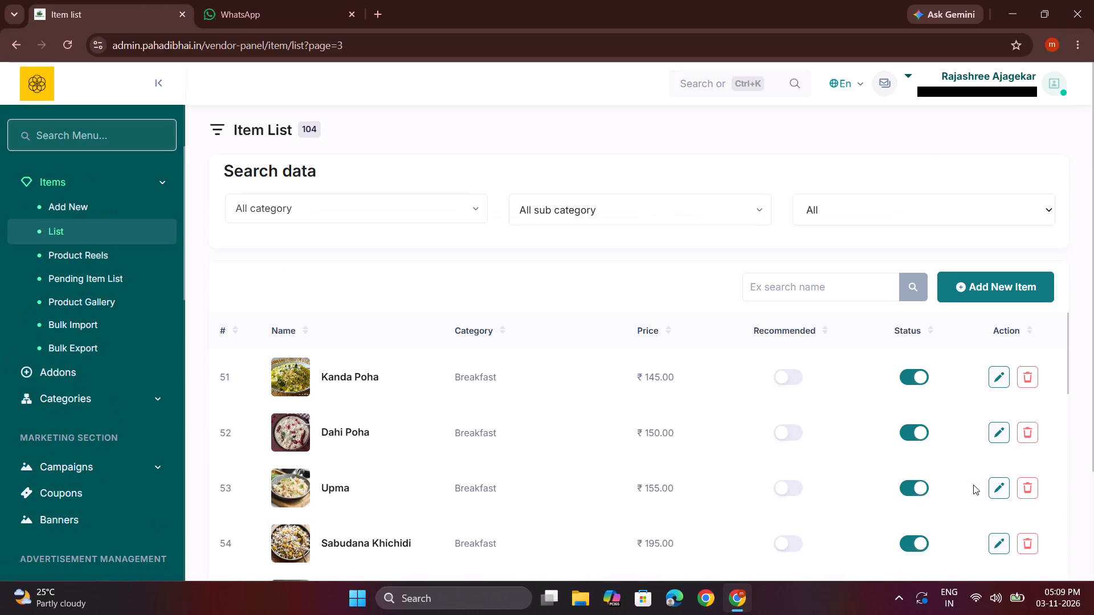
scroll(973, 485, "down", 16)
scroll(973, 485, "down", 7)
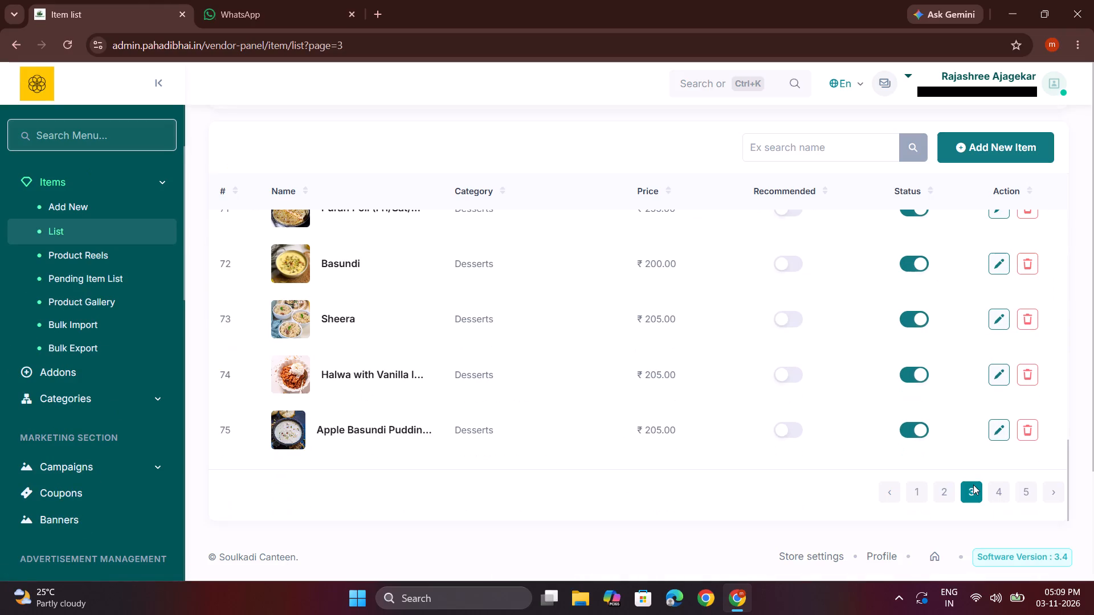
left_click(999, 497)
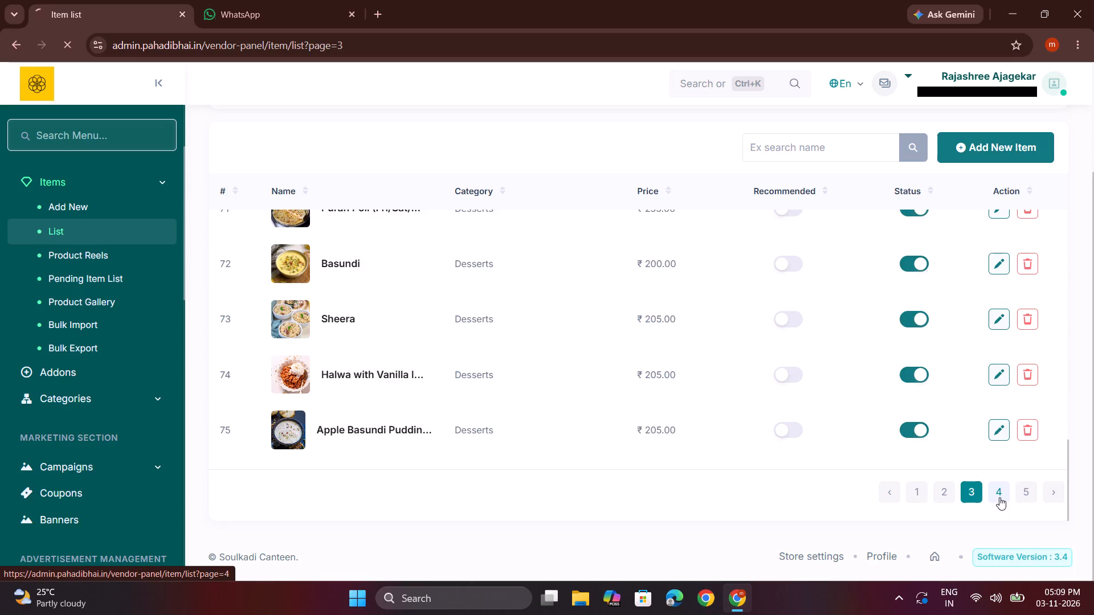
Delete Kokum Fizz and Kokum Sherbat from the Cold Press Juice items, confirming each deletion.
scroll(999, 497, "down", 2)
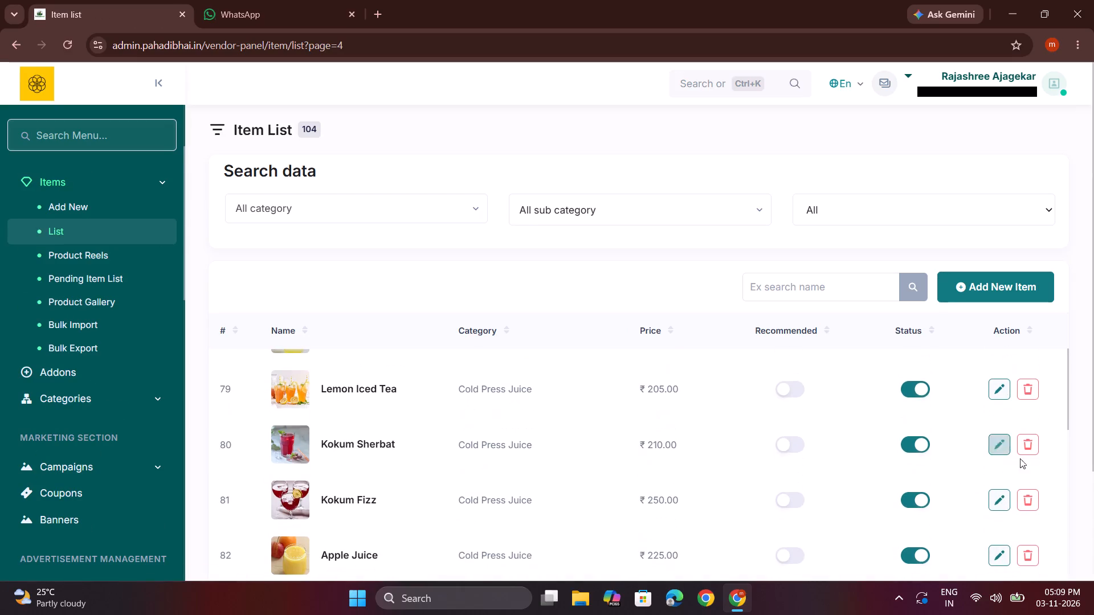
left_click(1032, 495)
left_click(624, 379)
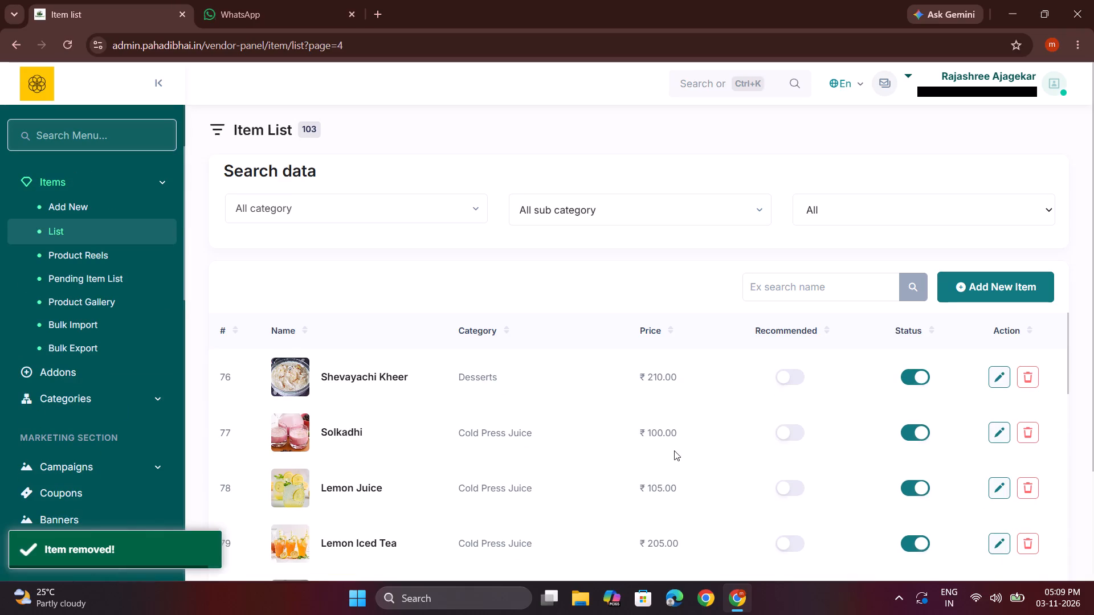
scroll(674, 450, "down", 1)
scroll(938, 431, "up", 1)
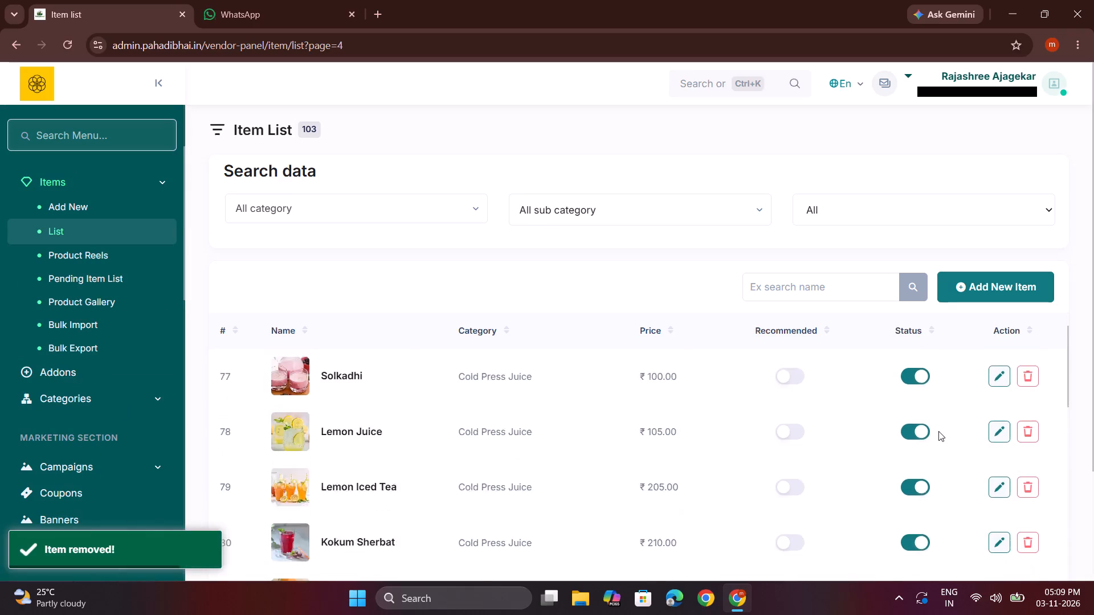
scroll(938, 431, "up", 1)
scroll(983, 444, "down", 1)
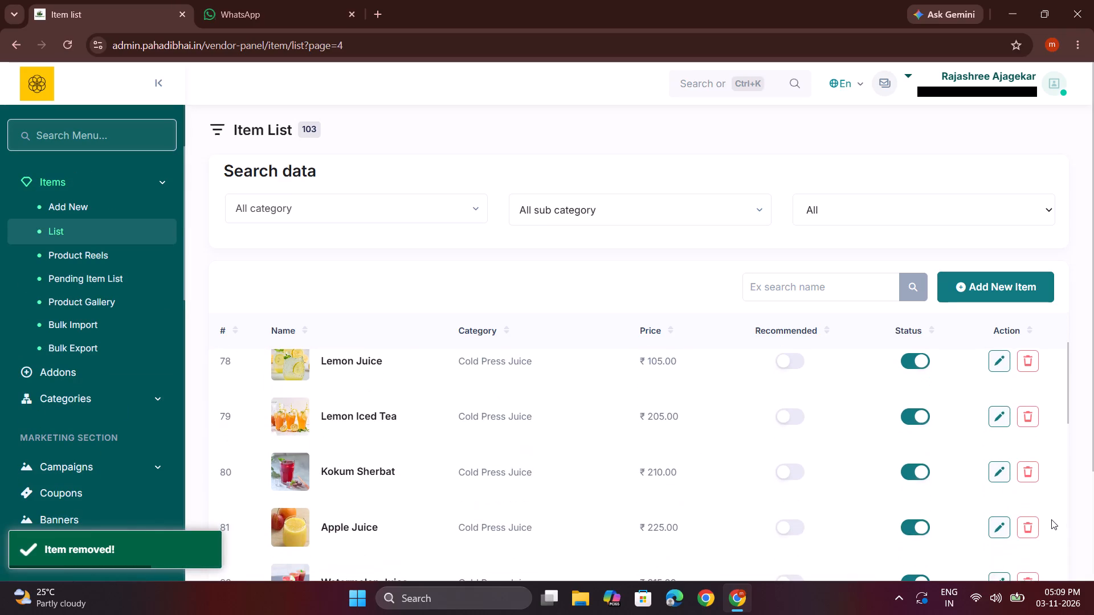
left_click(1026, 475)
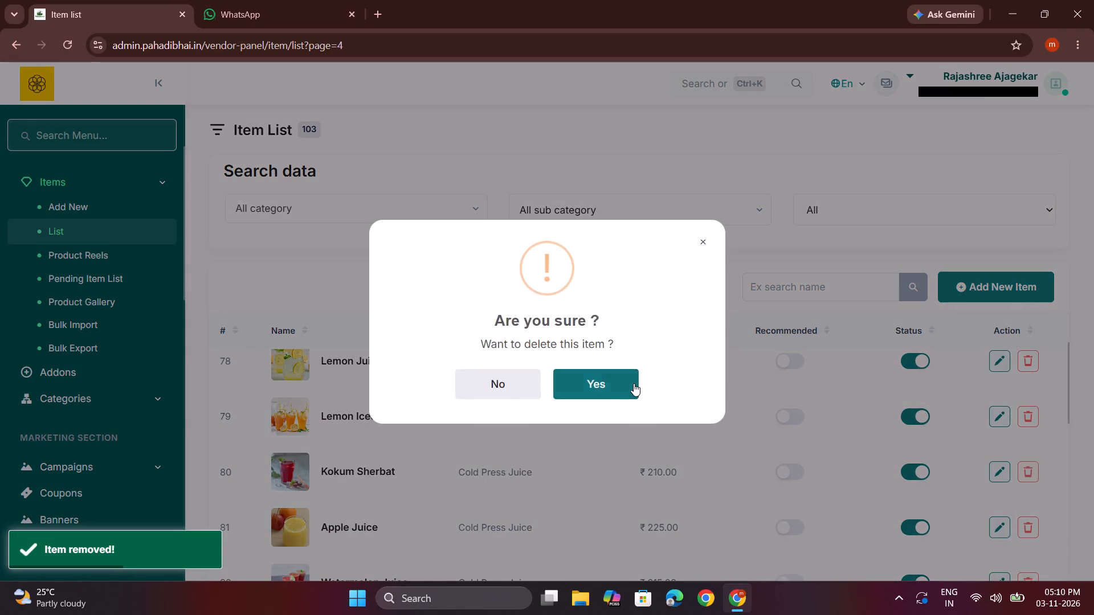
left_click(634, 383)
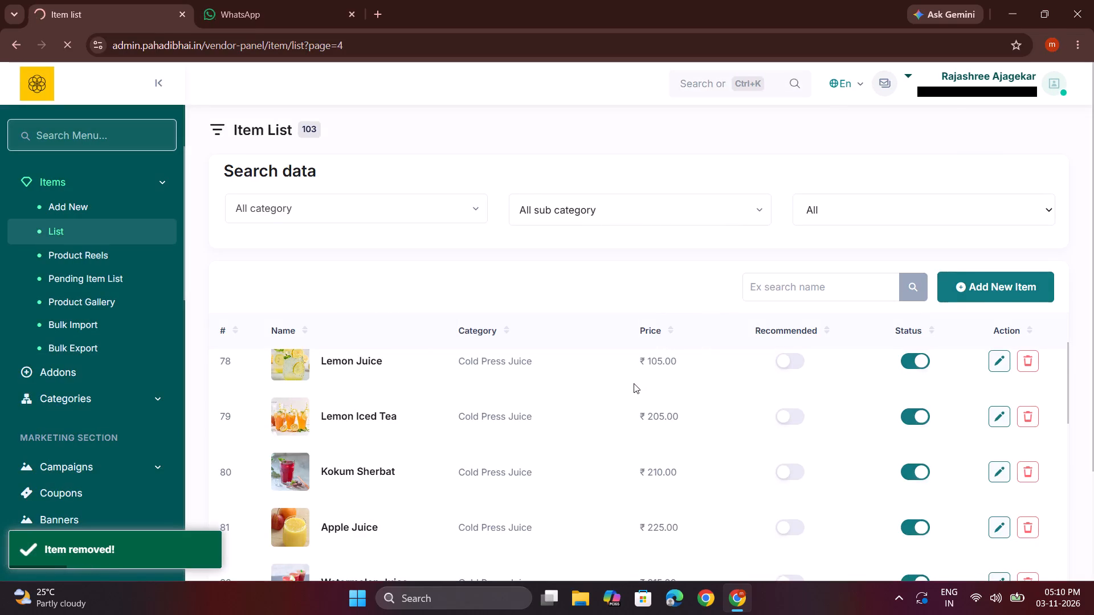
Delete Watermelon Juice and Apple Juice from the Cold Press Juice items, confirming each deletion.
scroll(408, 477, "down", 2)
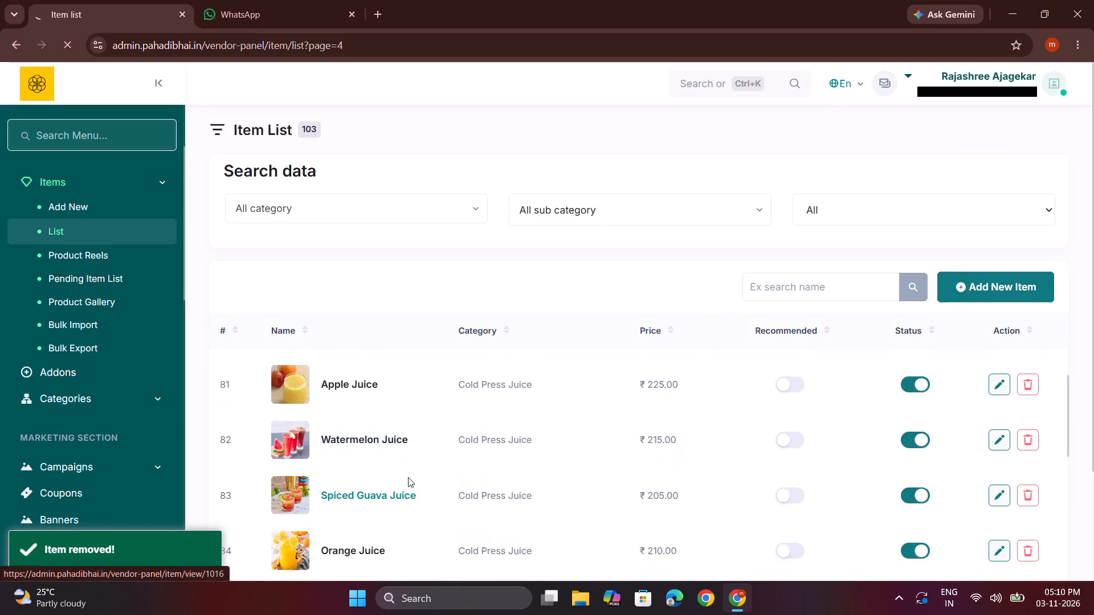
scroll(965, 498, "down", 2)
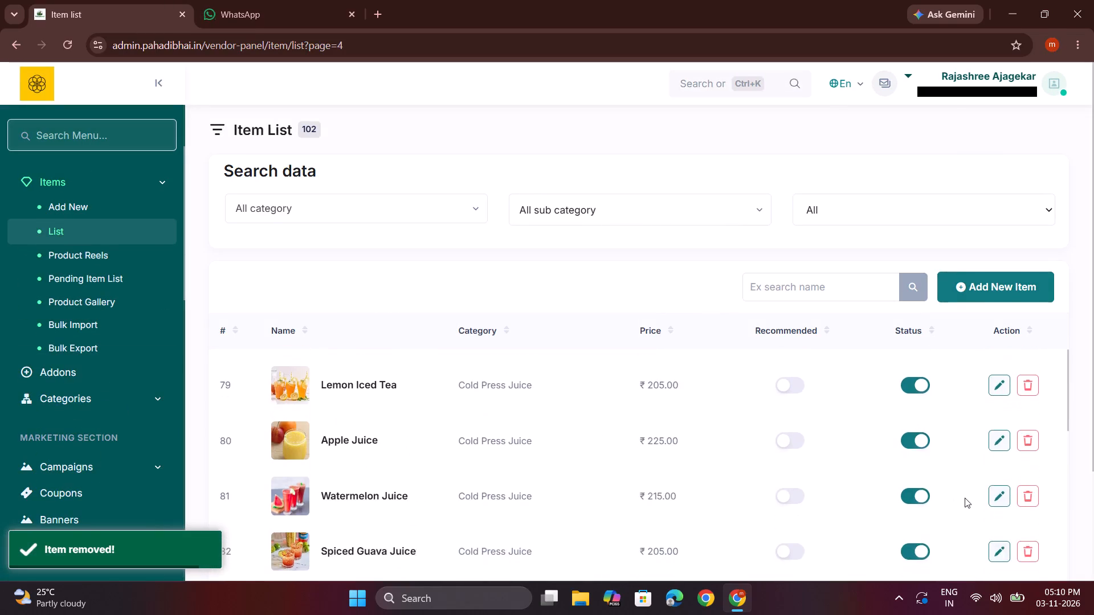
scroll(965, 498, "down", 1)
left_click(1033, 459)
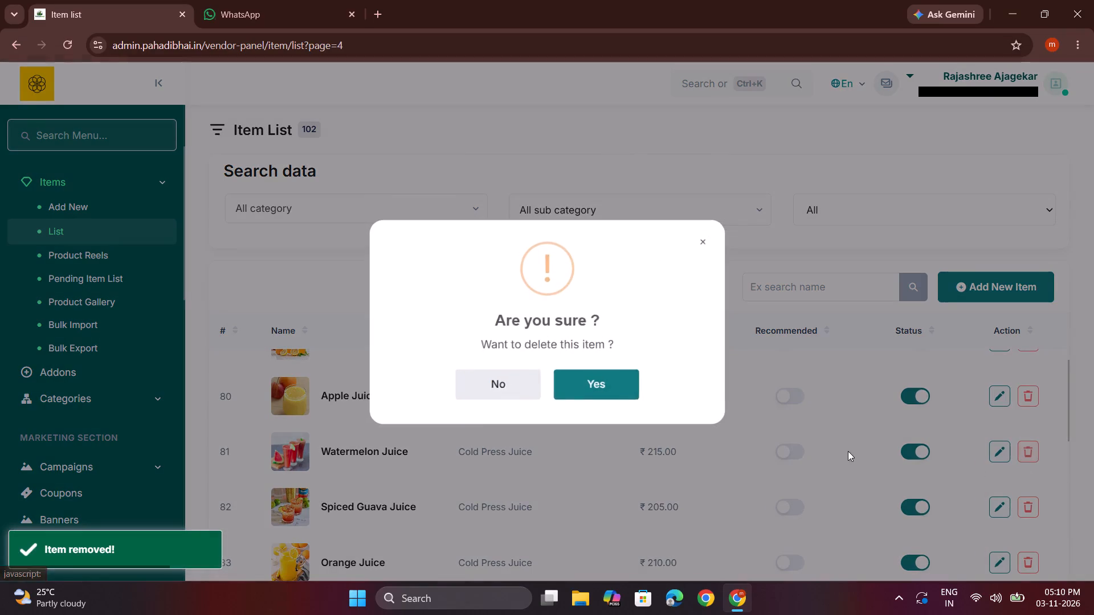
left_click(606, 380)
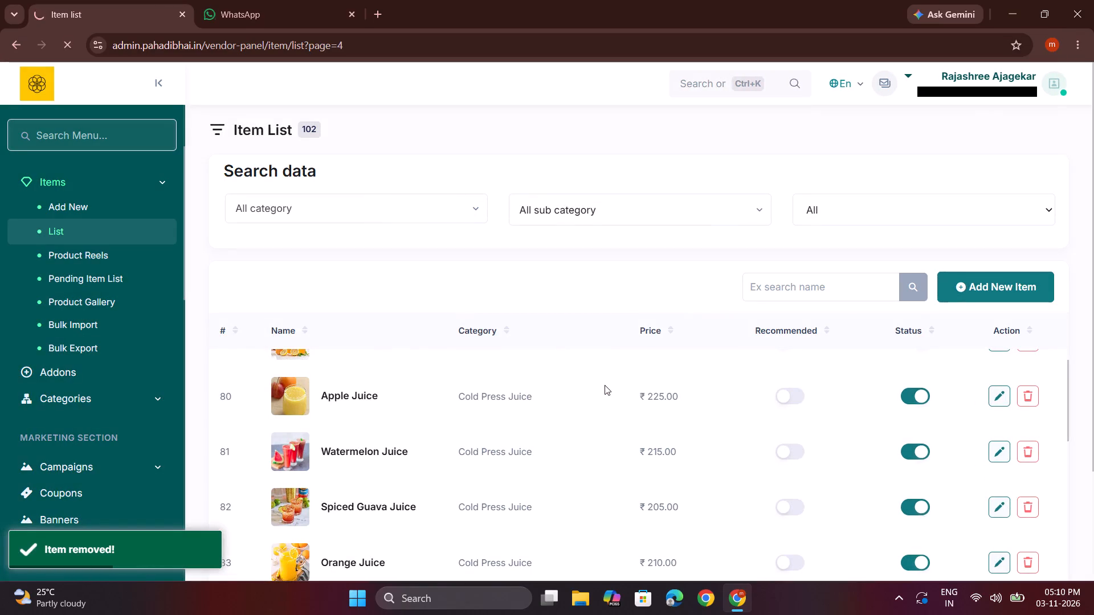
scroll(538, 496, "down", 2)
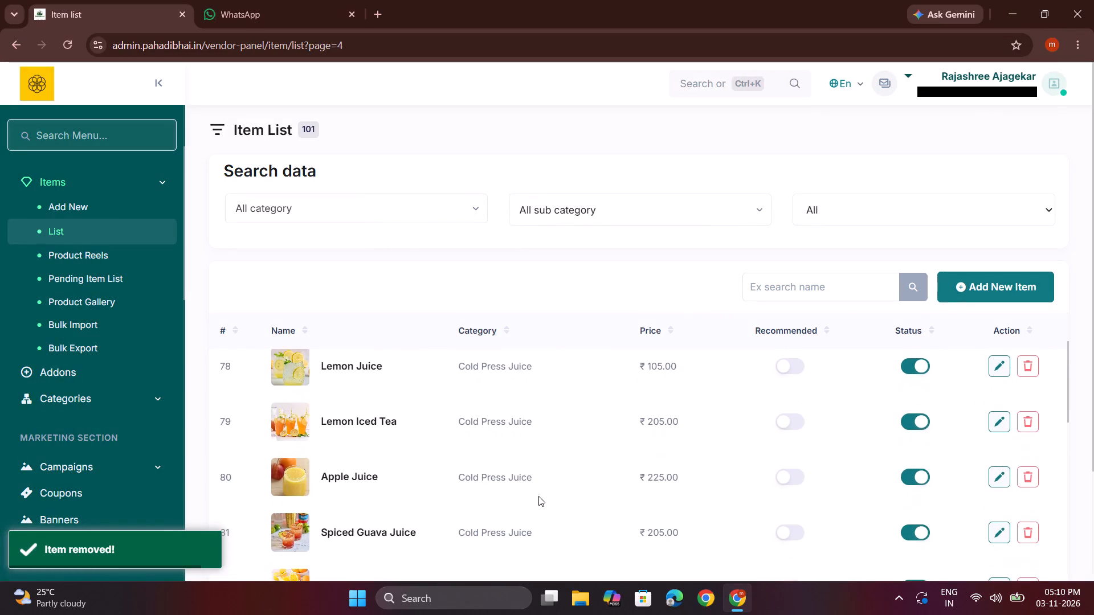
left_click(1031, 486)
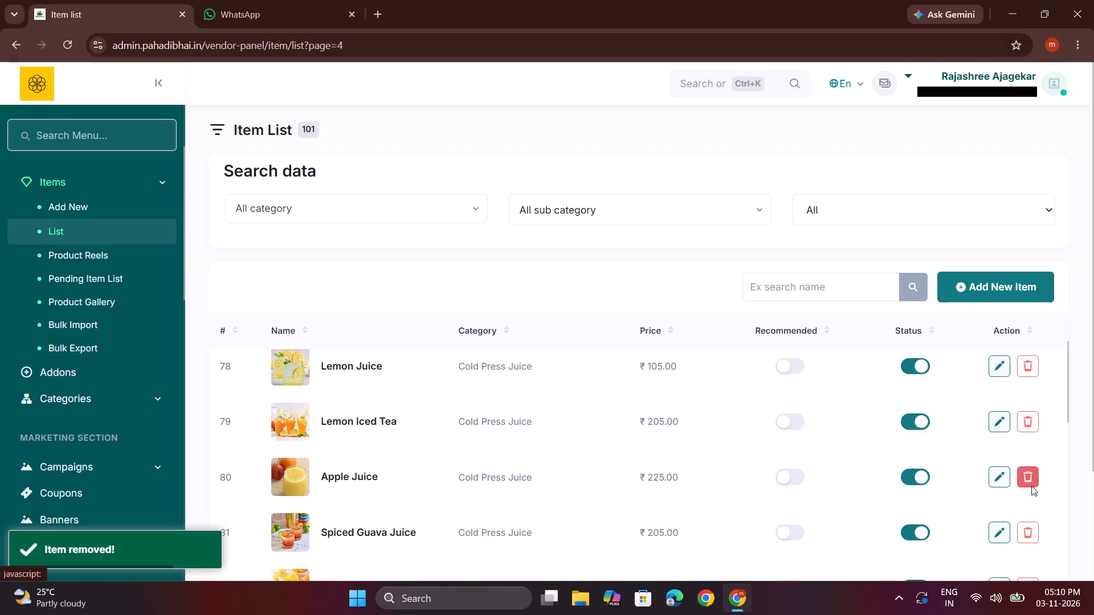
left_click(617, 399)
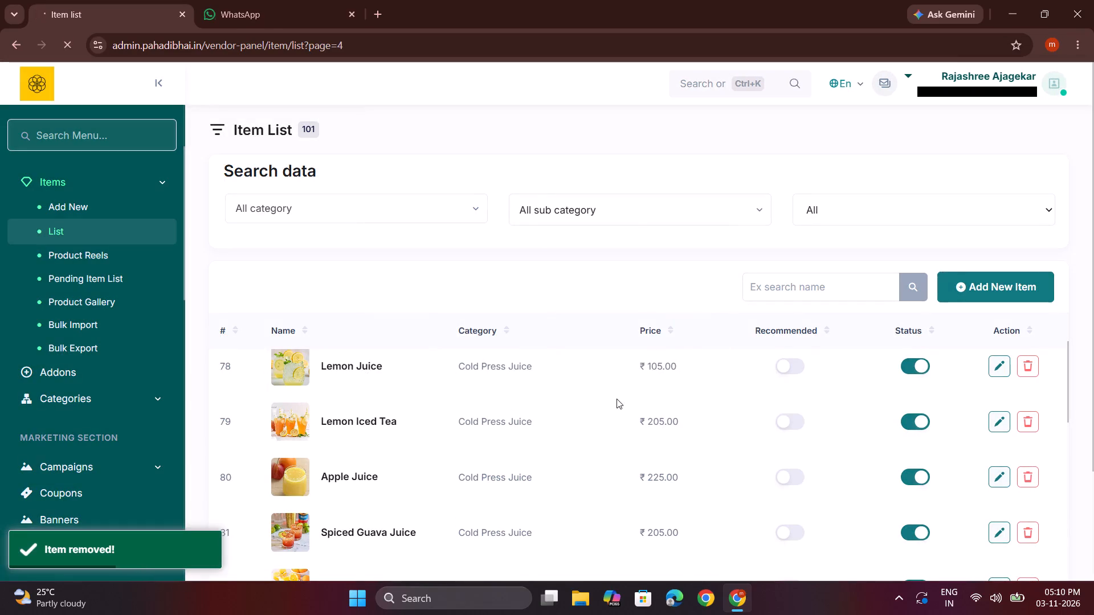
Delete the Beauty-category items Fruit Bowl and Mini Idli Sambar dip, confirming each deletion.
scroll(617, 399, "down", 2)
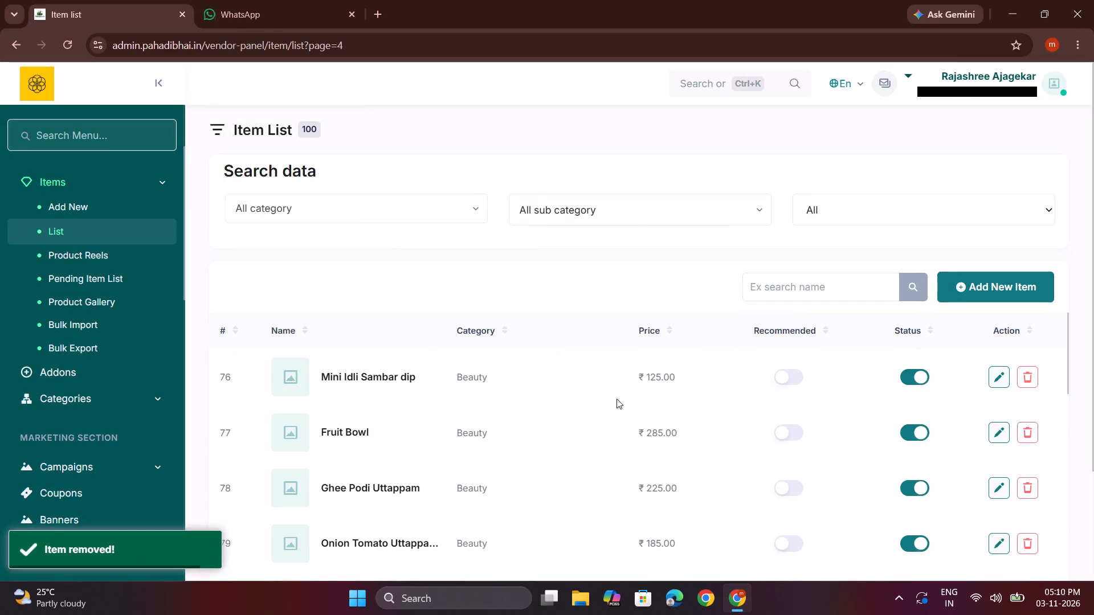
scroll(617, 399, "down", 1)
scroll(617, 399, "up", 8)
scroll(617, 399, "down", 4)
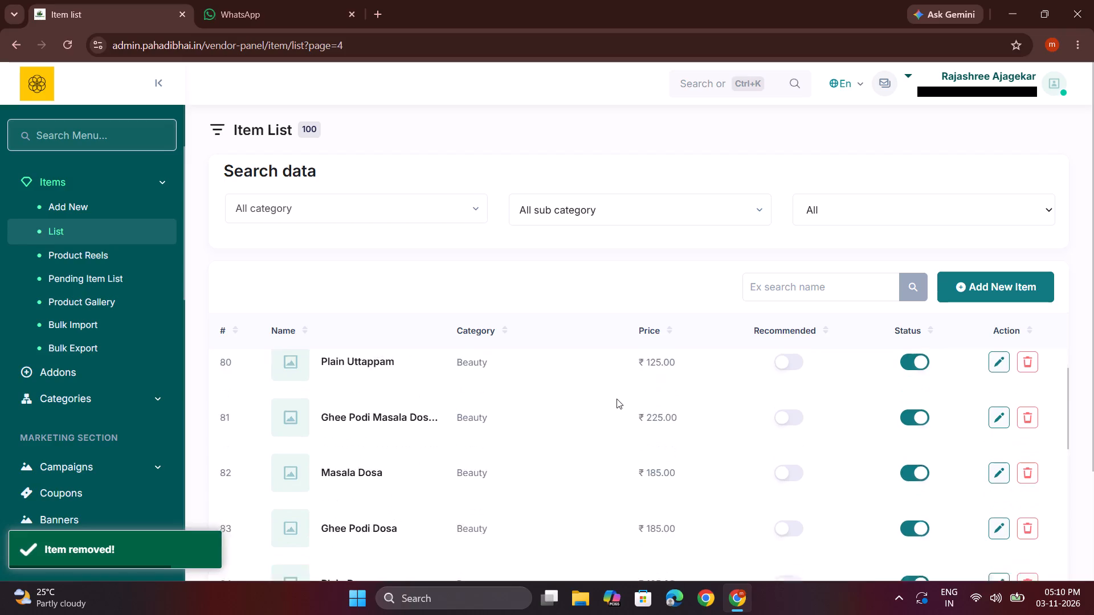
scroll(617, 399, "down", 3)
scroll(617, 399, "up", 6)
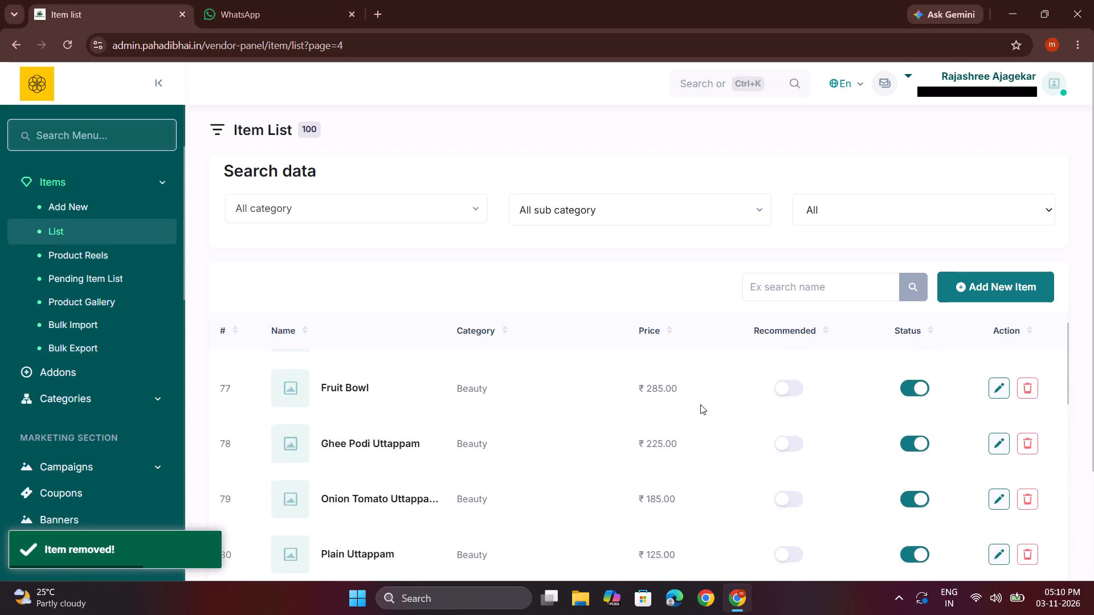
left_click(1025, 400)
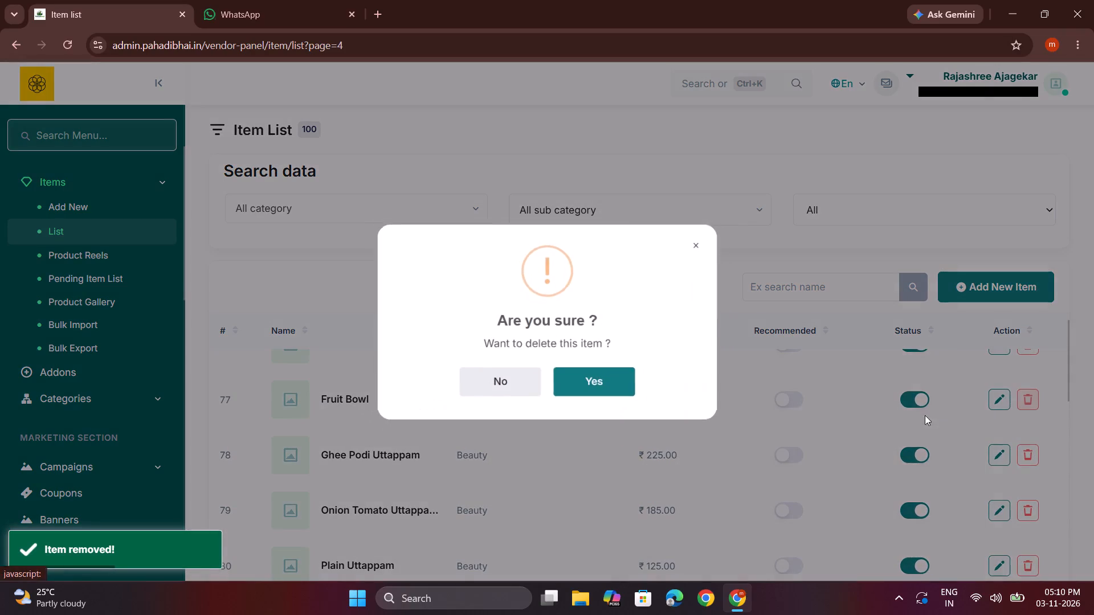
left_click(601, 392)
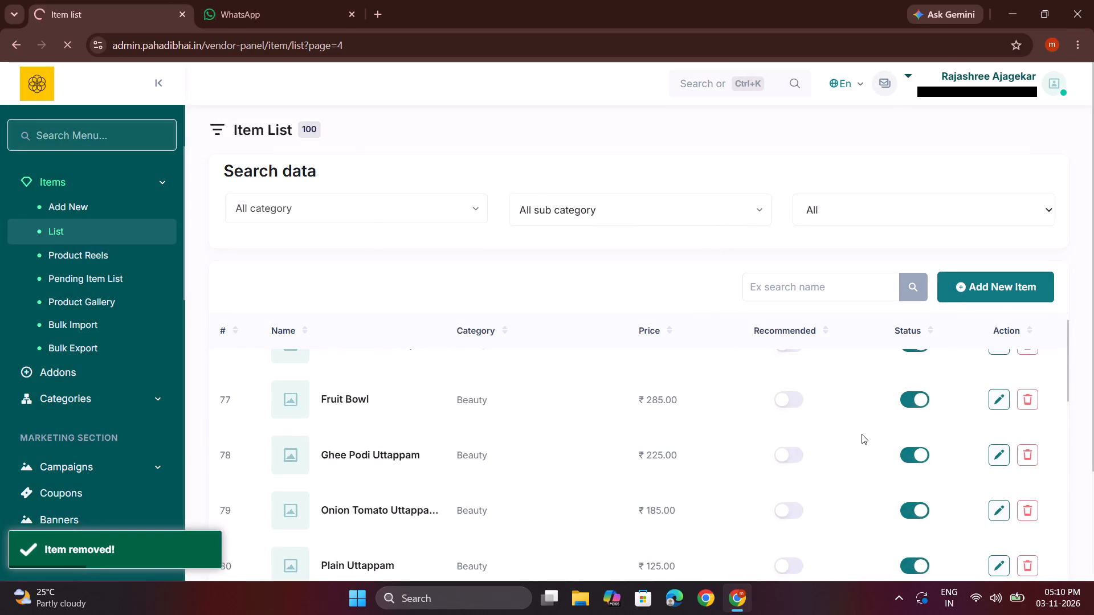
scroll(862, 434, "up", 2)
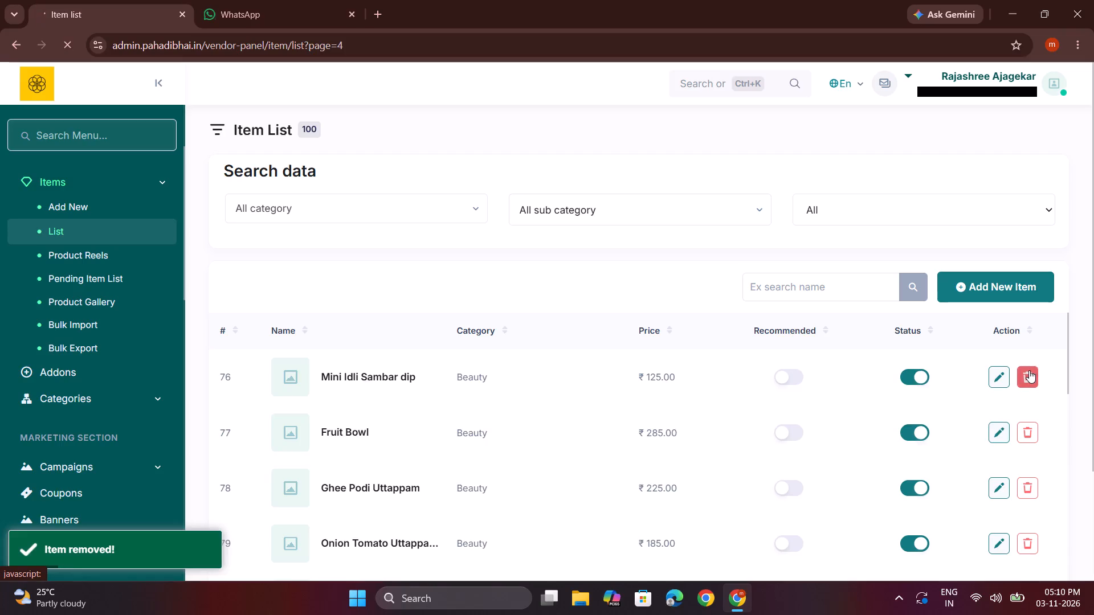
left_click(1029, 370)
left_click(617, 374)
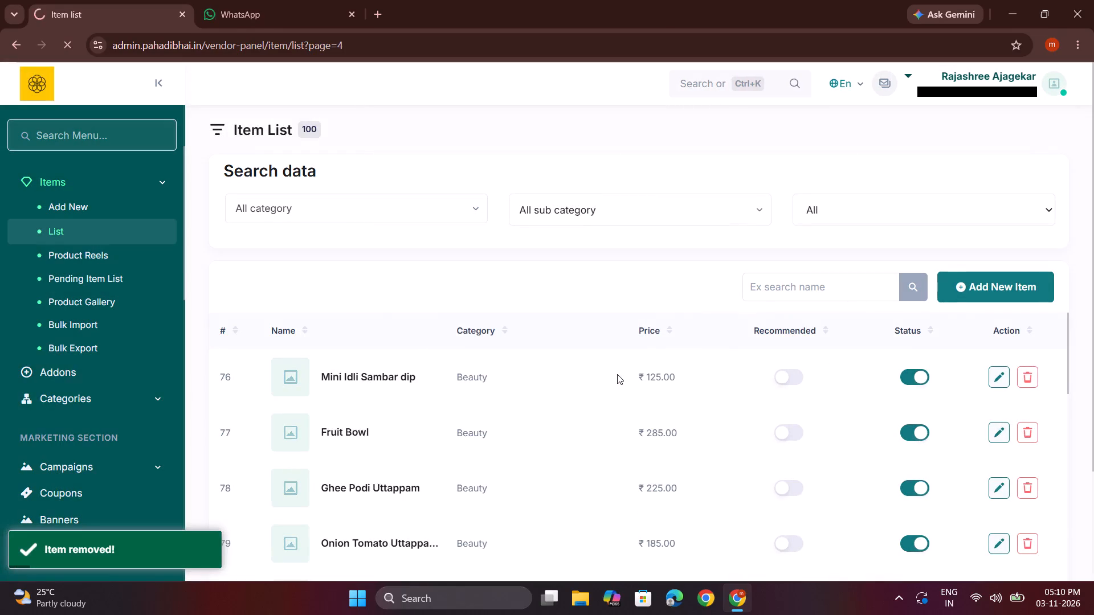
left_click(1029, 429)
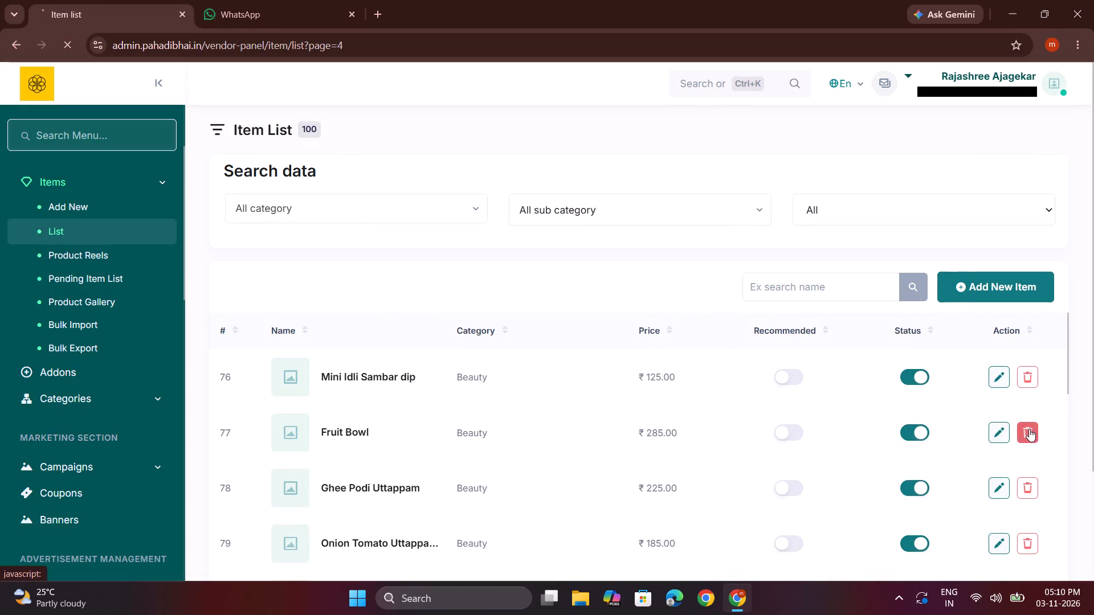
left_click(609, 380)
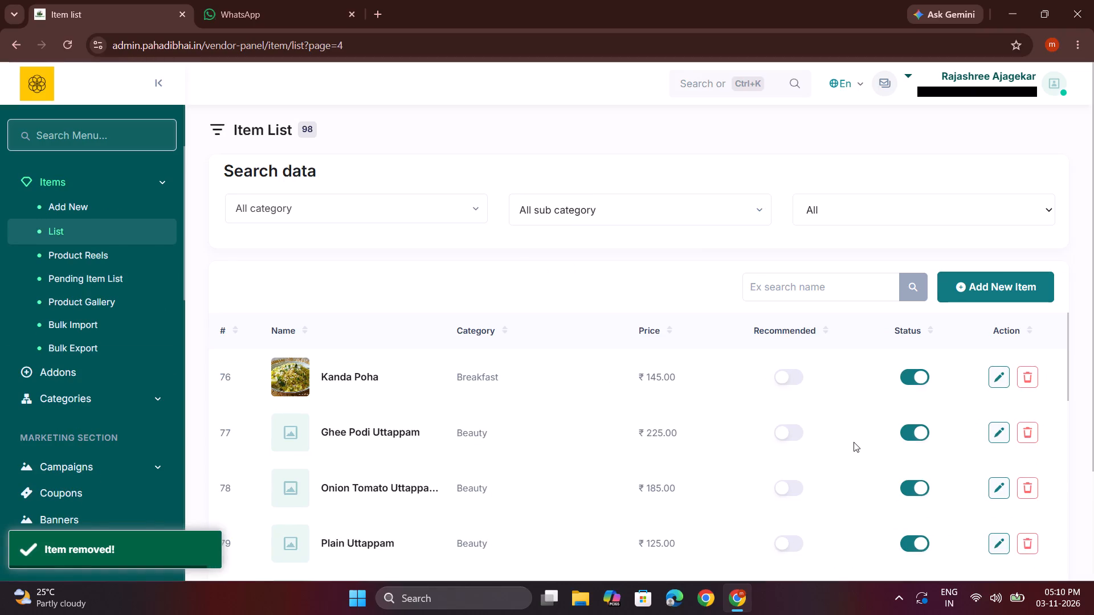
Delete the Beauty-category items Ghee Podi Uttappam and Plain Uttappam, confirming each deletion.
left_click(1037, 433)
left_click(614, 376)
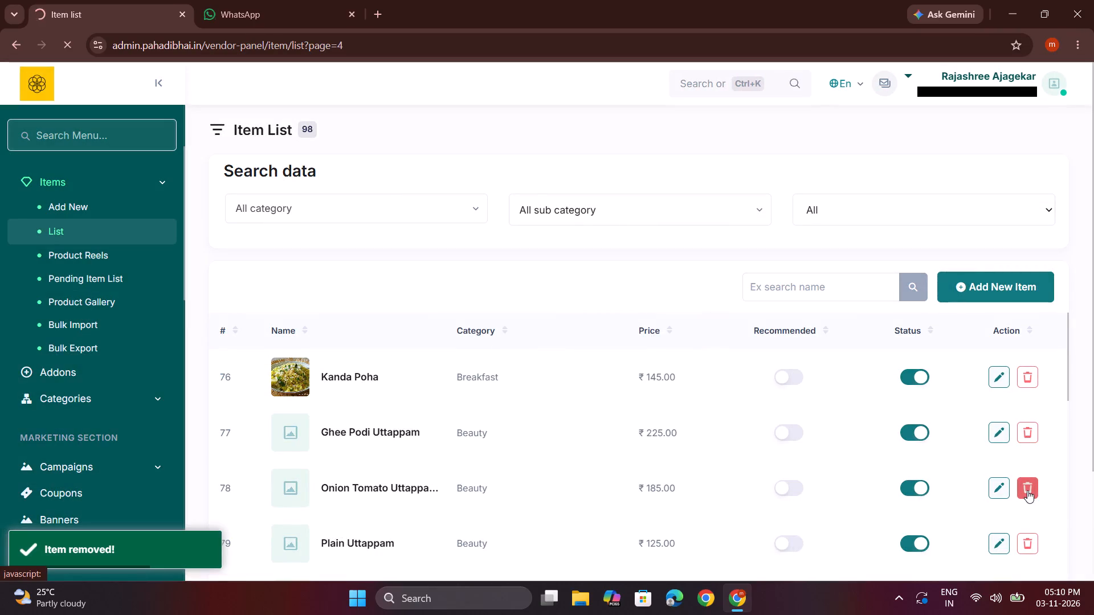
left_click(1027, 490)
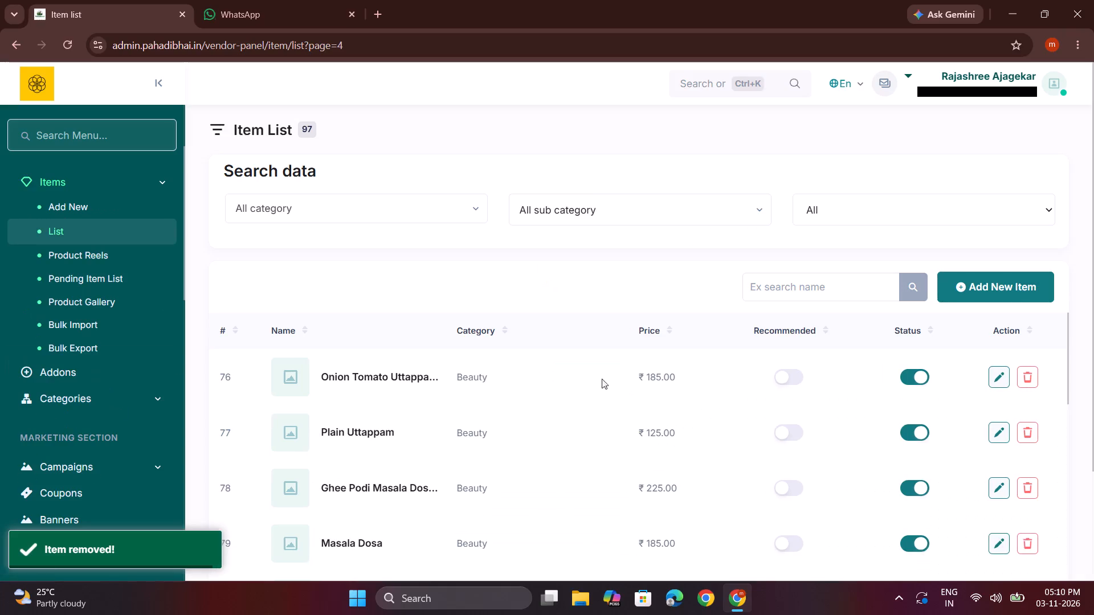
left_click(1029, 436)
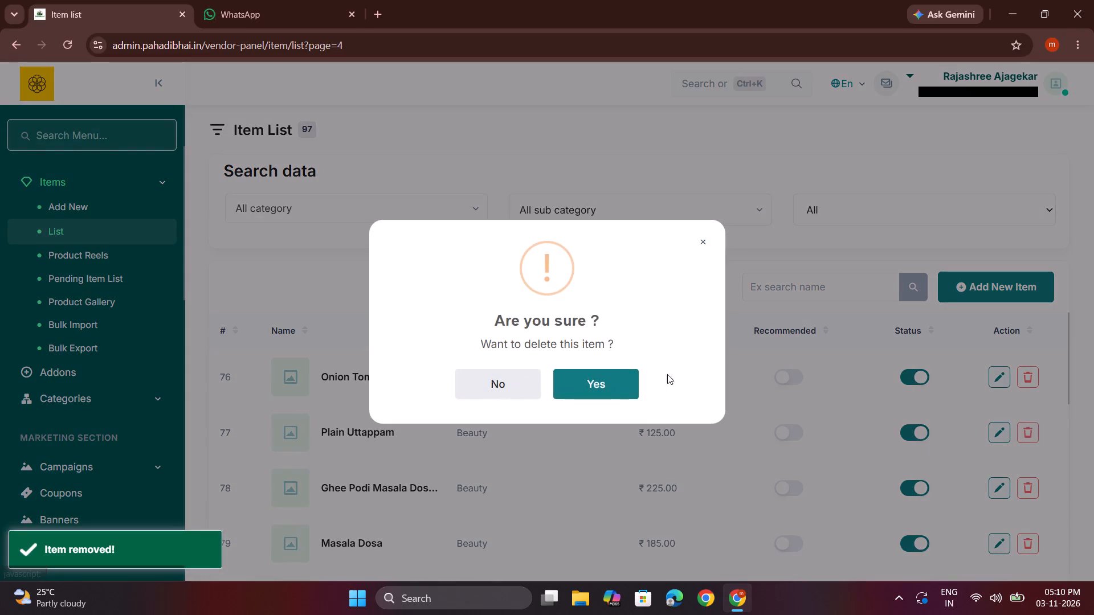
left_click(620, 380)
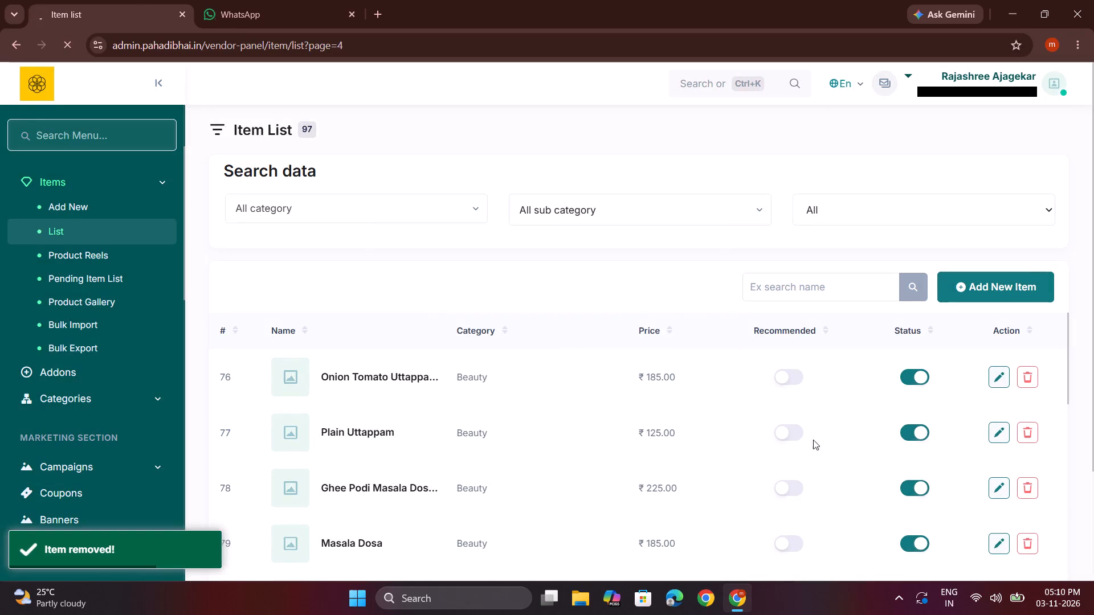
Delete the Beauty-category items Ghee Podi Masala Dosa and Onion Tomato Uttappam, confirming each deletion.
left_click(1035, 441)
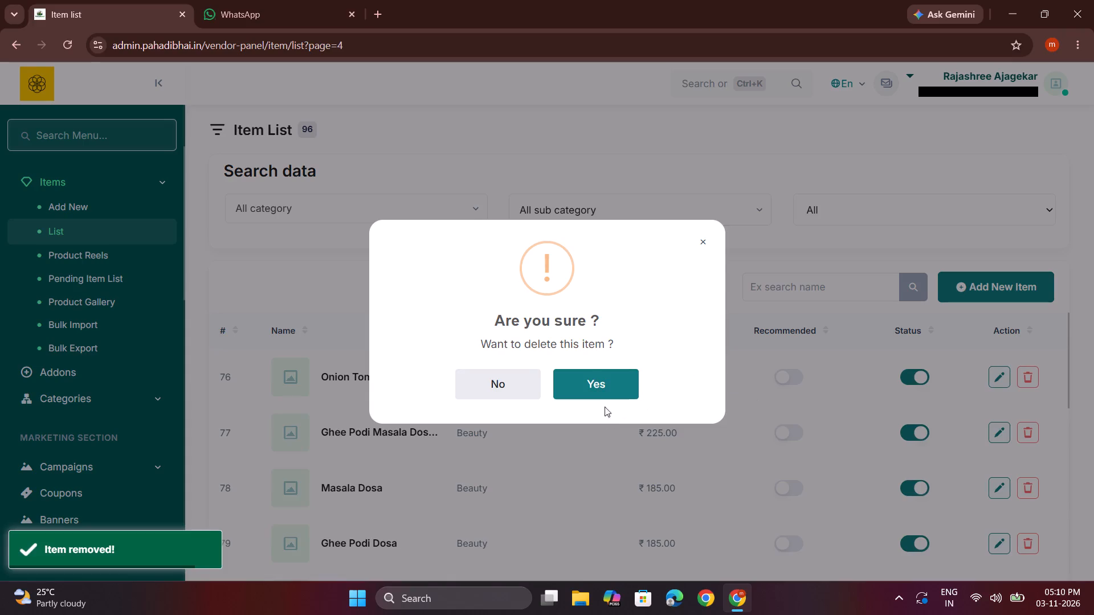
left_click(596, 382)
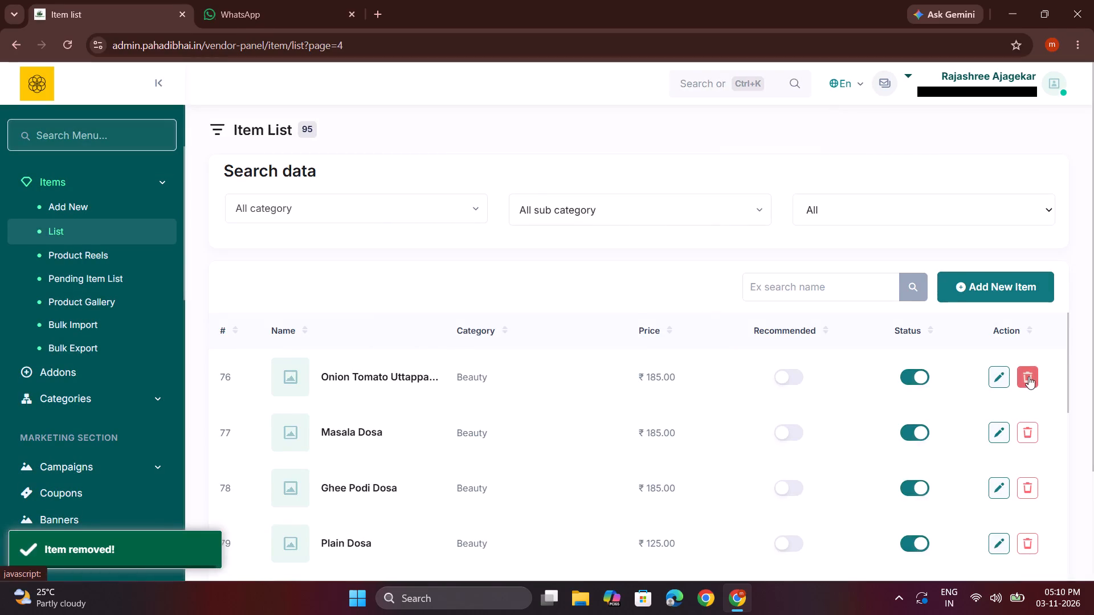
left_click(1028, 376)
left_click(584, 375)
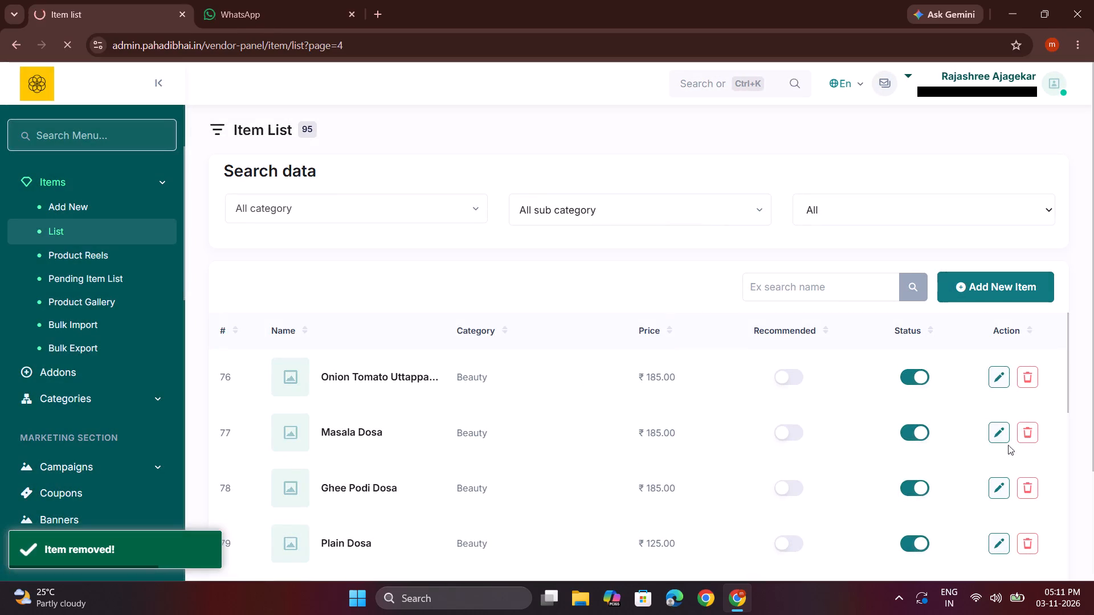
Delete the Beauty-category items Ghee Podi Dosa and Plain Dosa, confirming each deletion.
left_click(1021, 437)
left_click(598, 383)
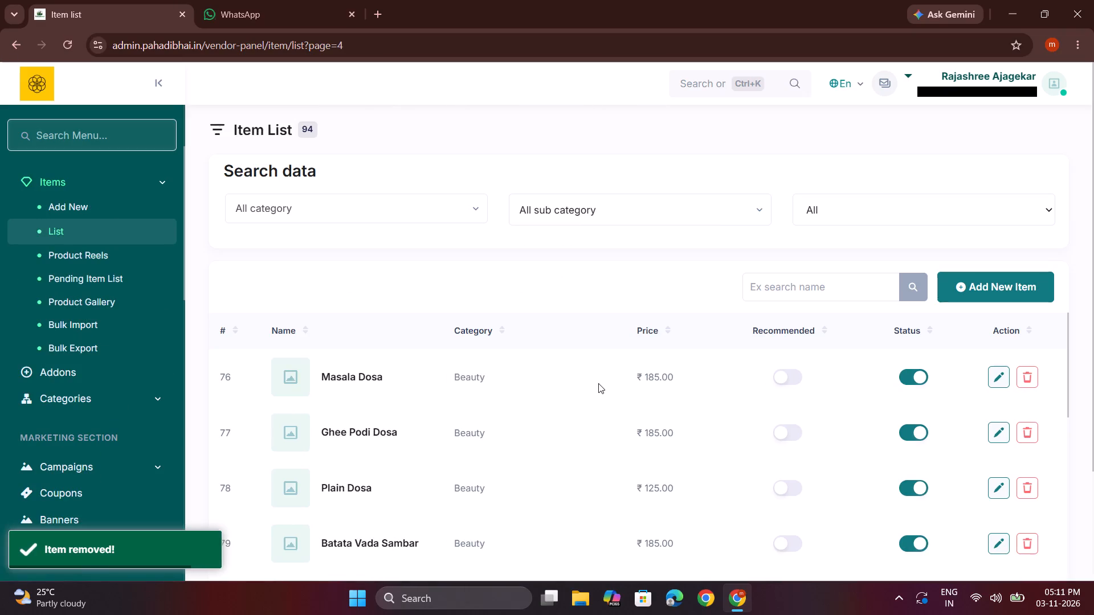
left_click(1035, 432)
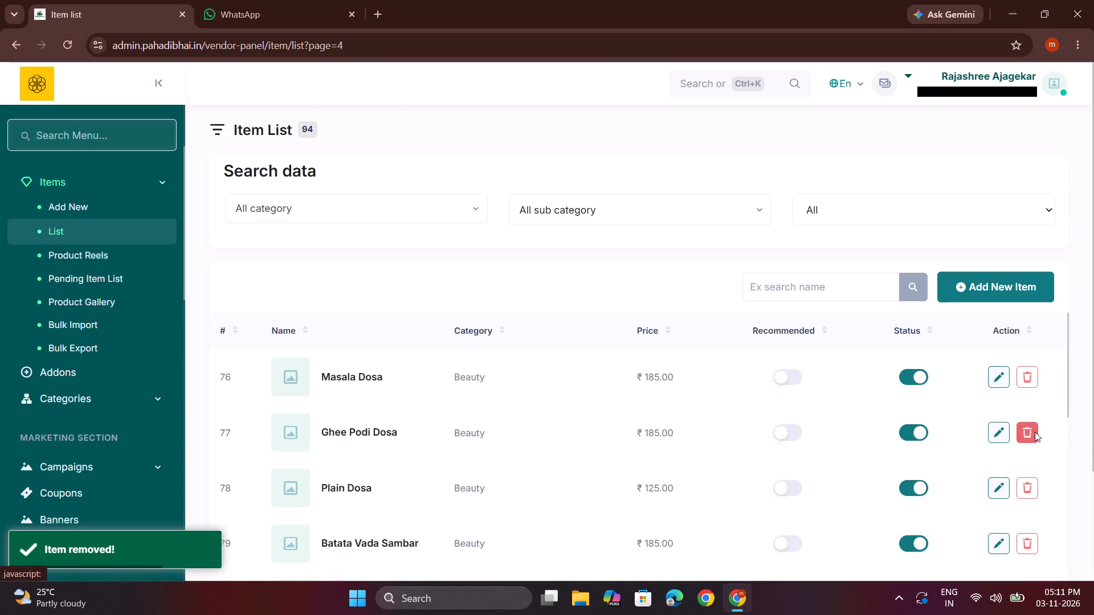
left_click(603, 380)
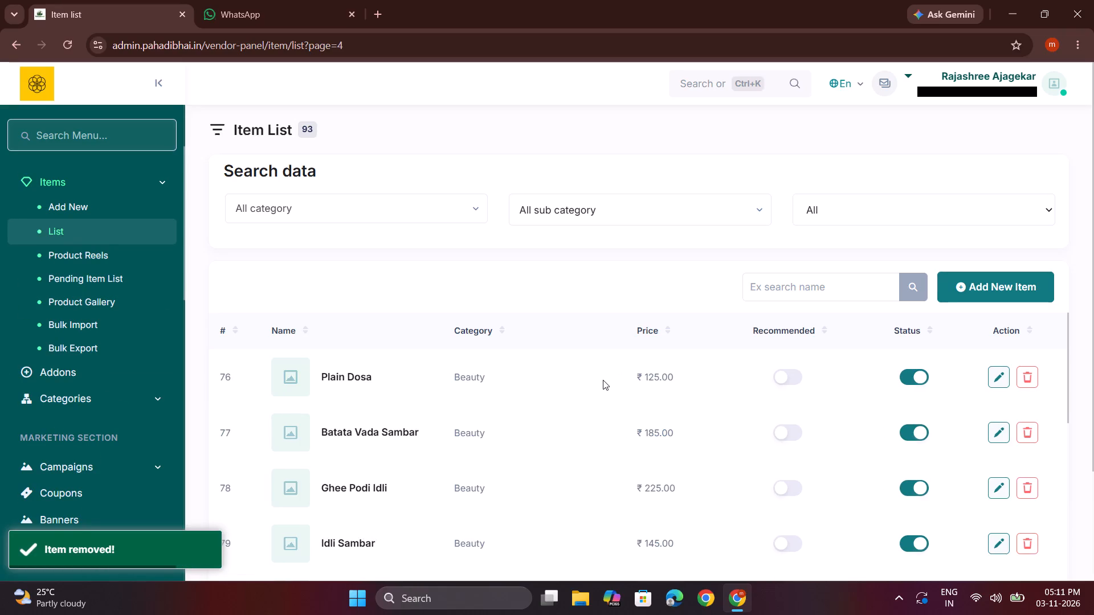
left_click(1034, 382)
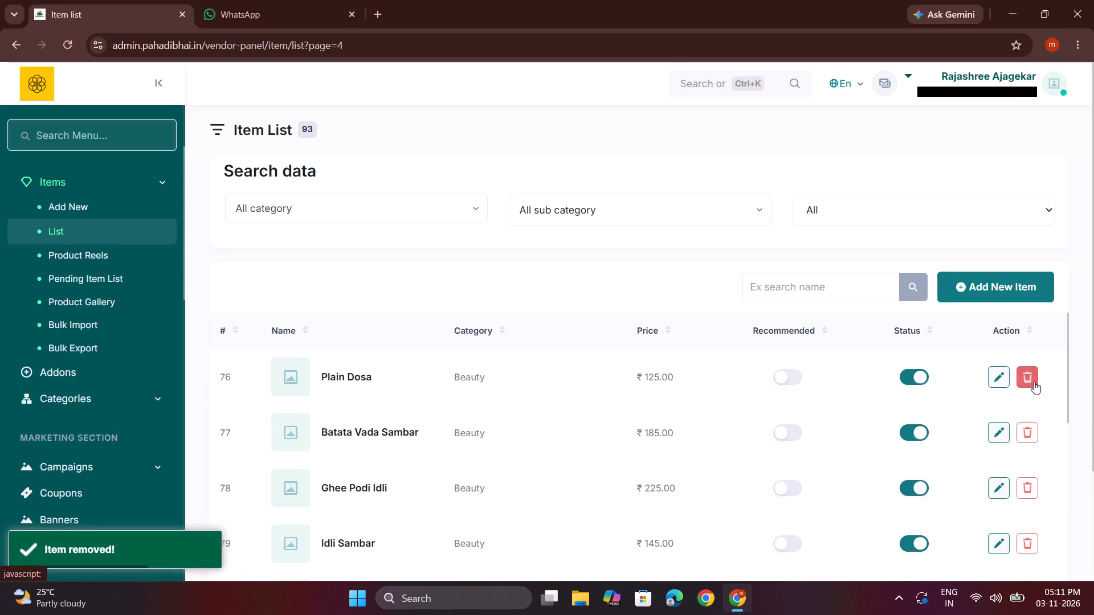
left_click(629, 376)
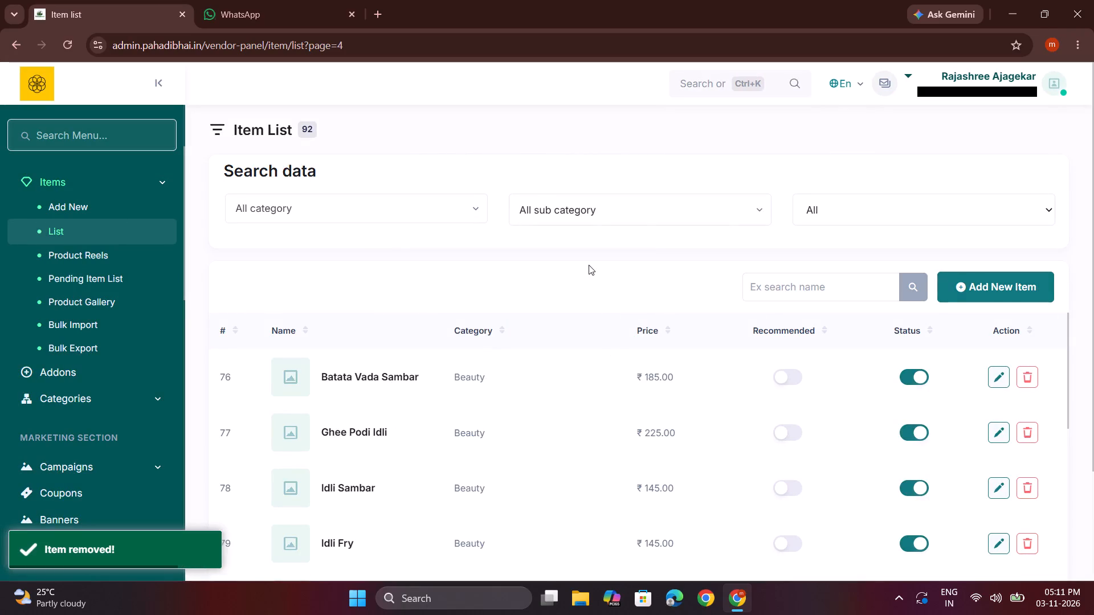
Delete the Beauty-category items Ghee Podi Idli and Batata Vada Sambar, confirming each deletion.
left_click(1030, 440)
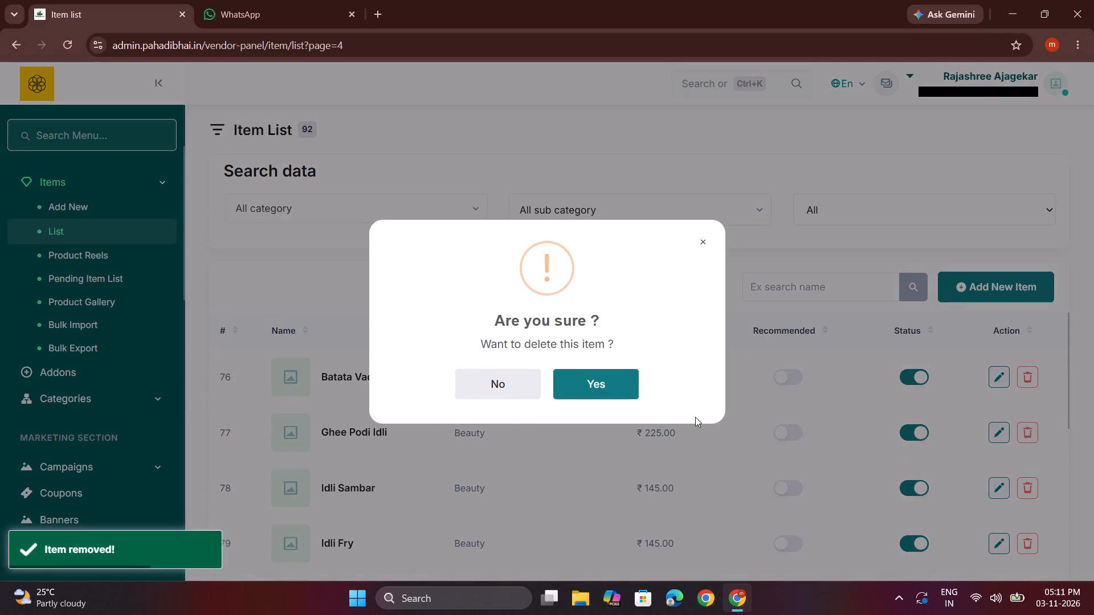
left_click(618, 382)
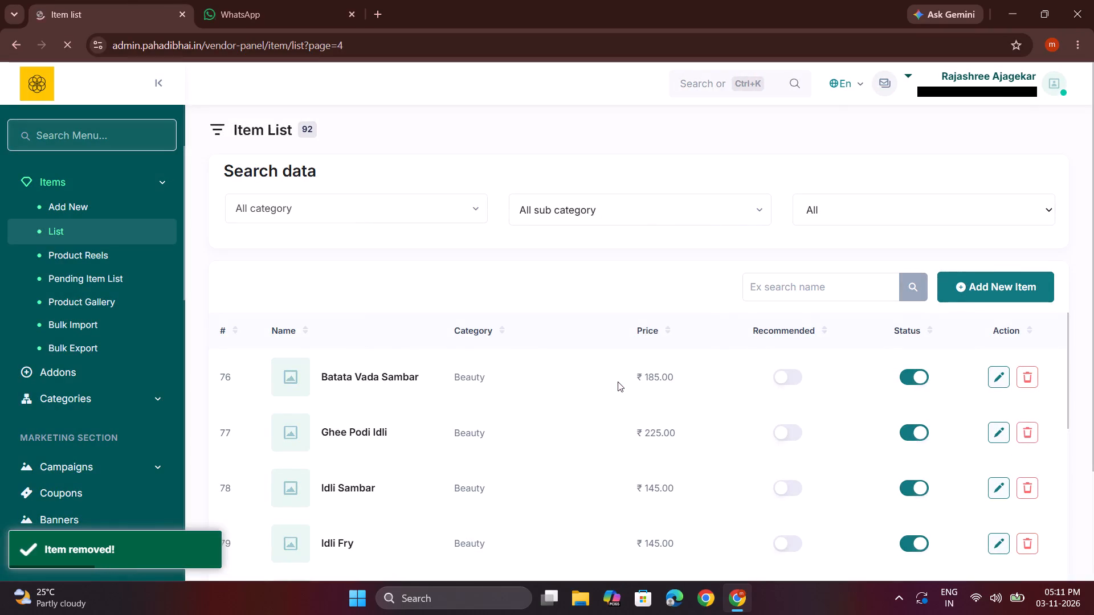
left_click(1030, 379)
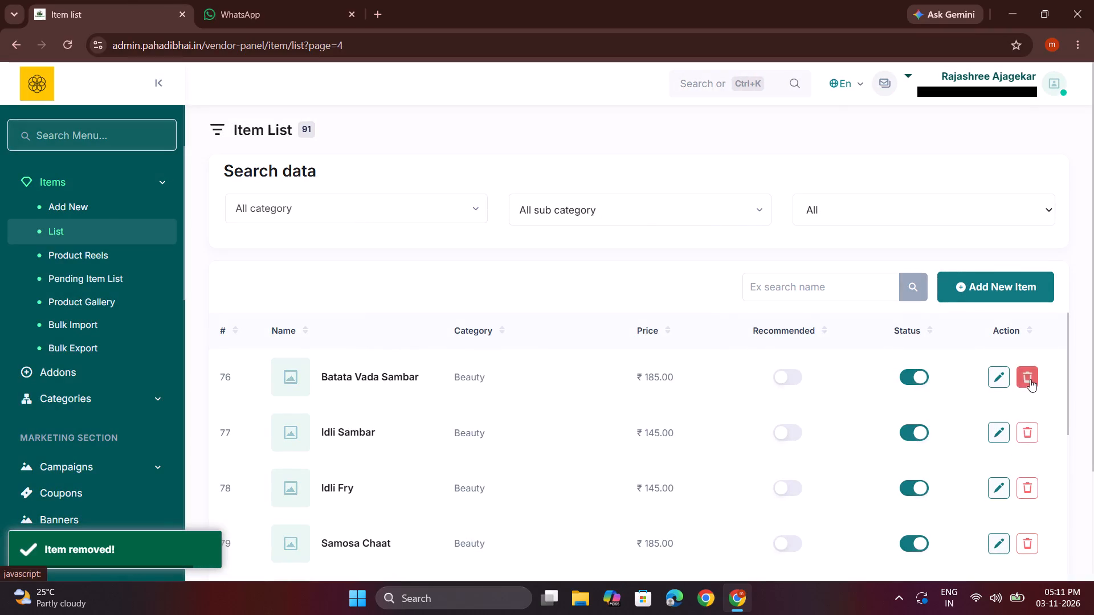
left_click(591, 367)
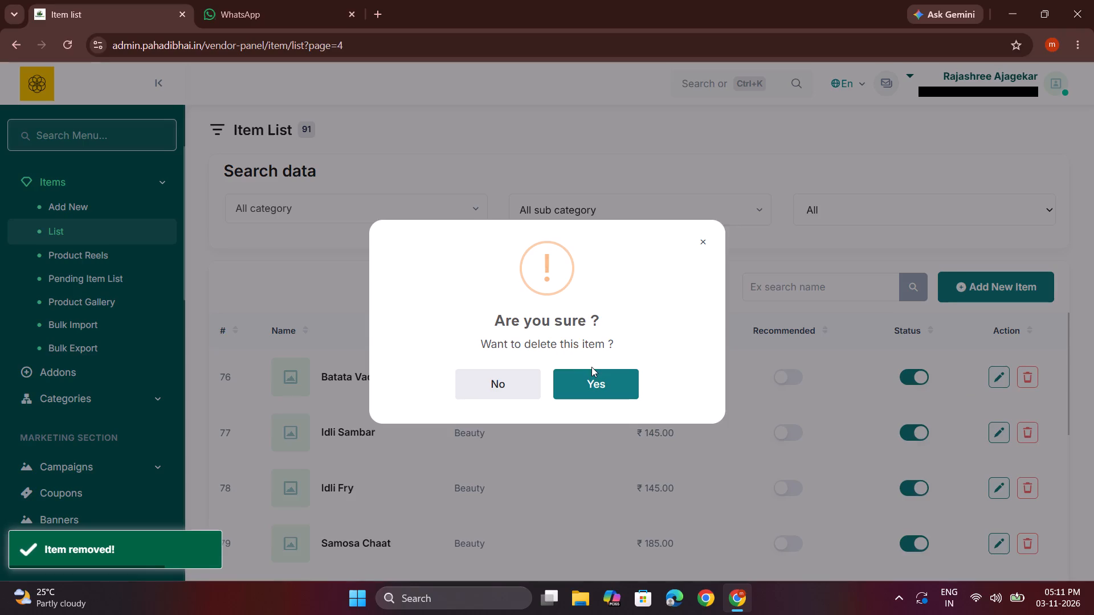
left_click(590, 378)
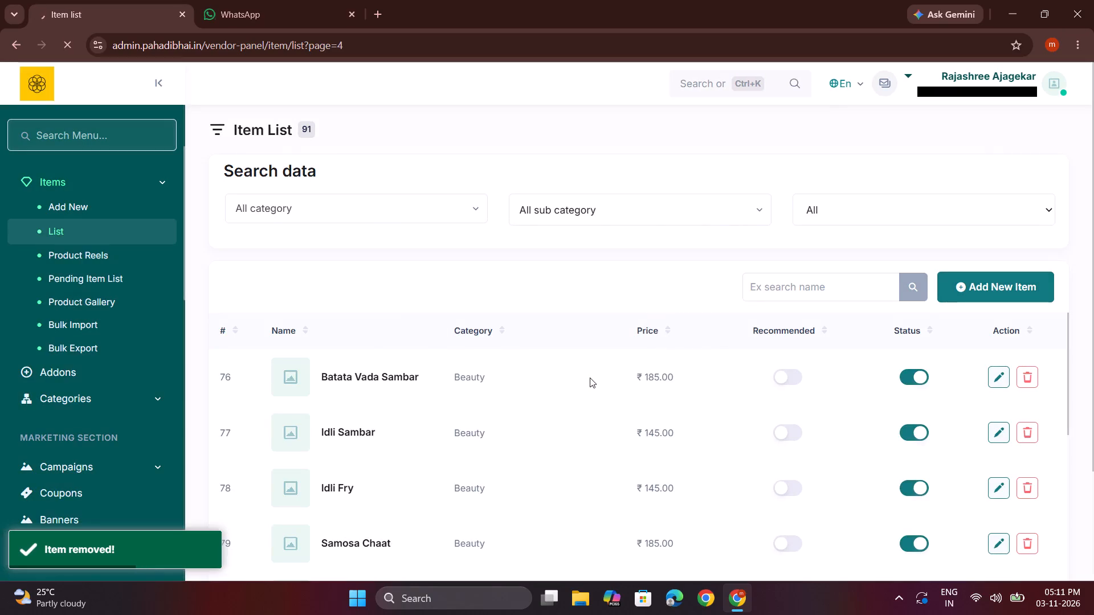
Delete the Beauty-category items Idli Fry and Ragda Patties, confirming each deletion.
left_click(1026, 436)
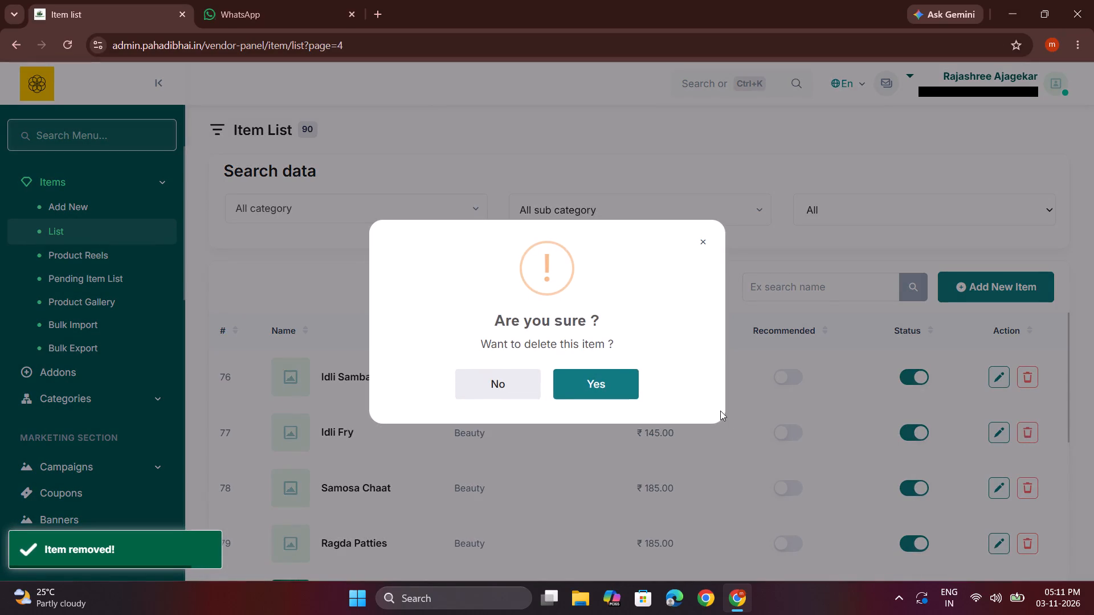
left_click(613, 375)
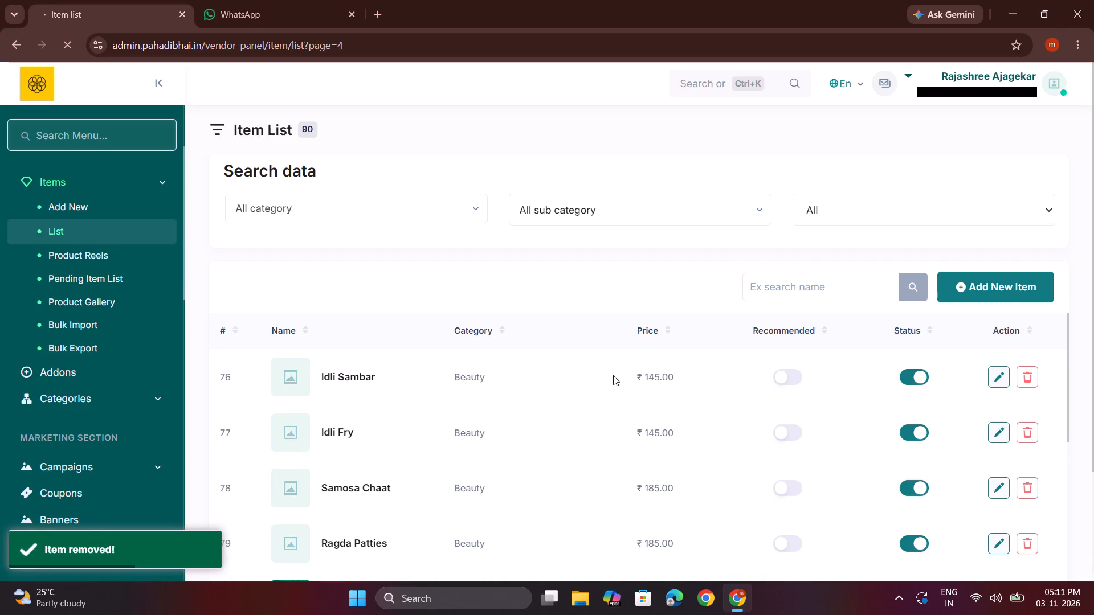
left_click(1027, 430)
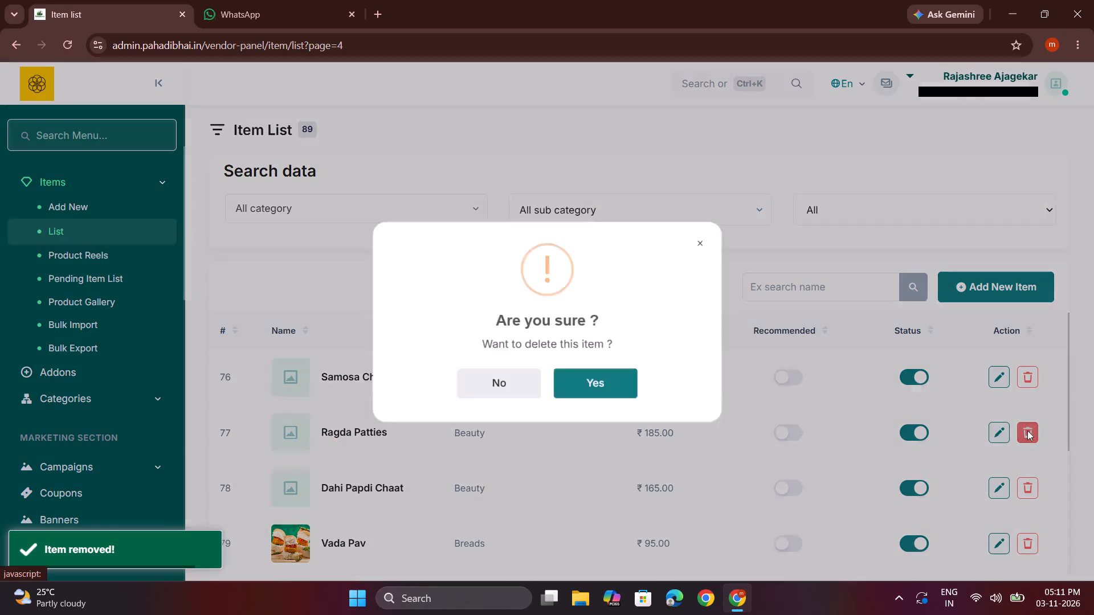
left_click(619, 372)
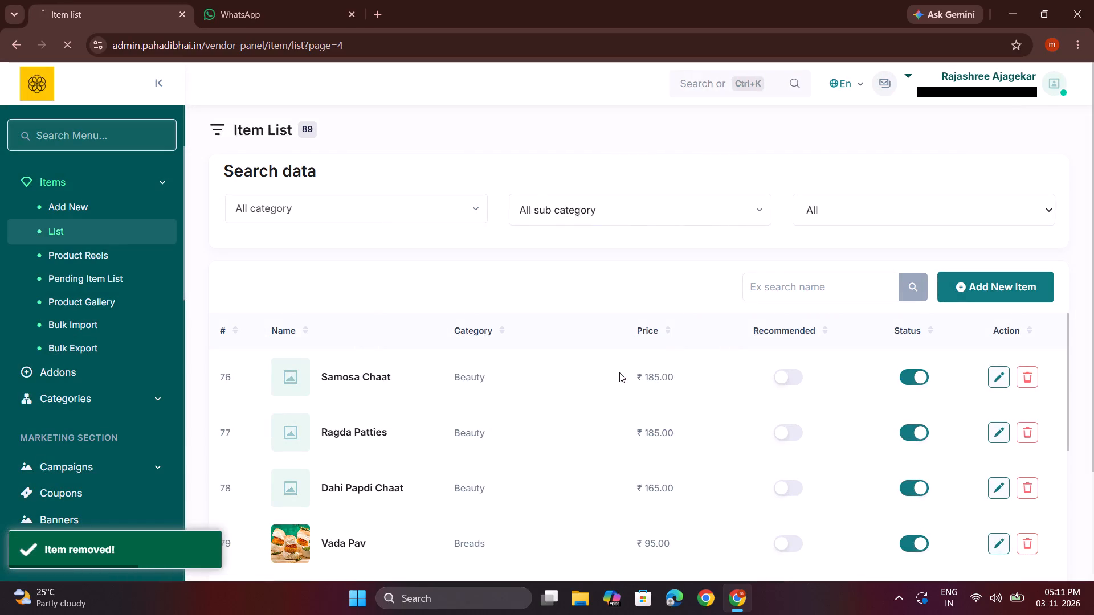
Delete the Beauty-category items Samosa Chaat and Dahi Papdi Chaat, confirming each deletion.
left_click(1032, 382)
left_click(598, 392)
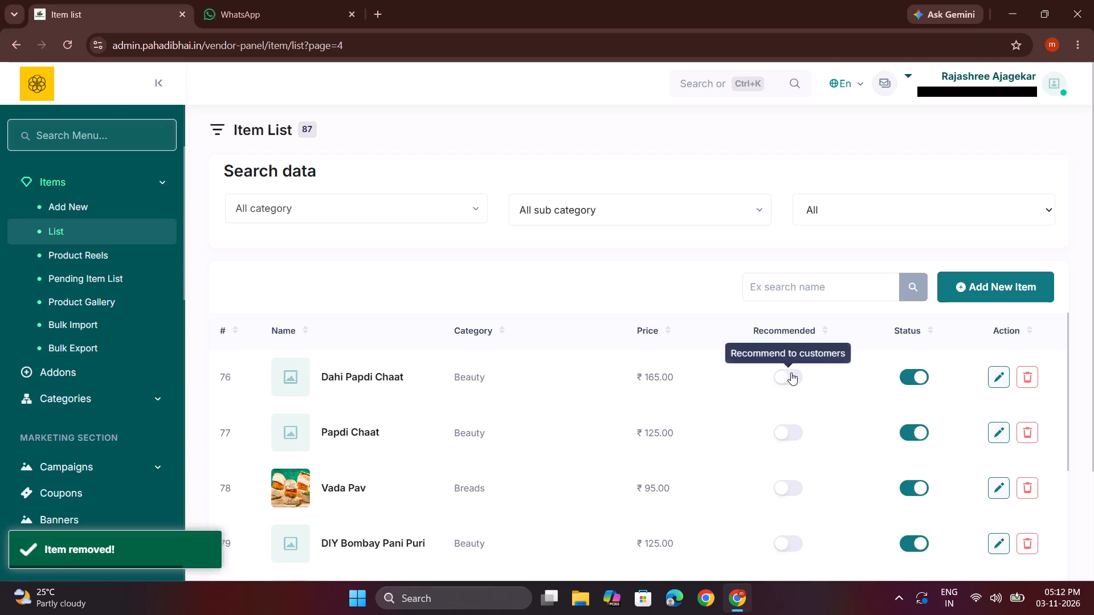
left_click(1037, 379)
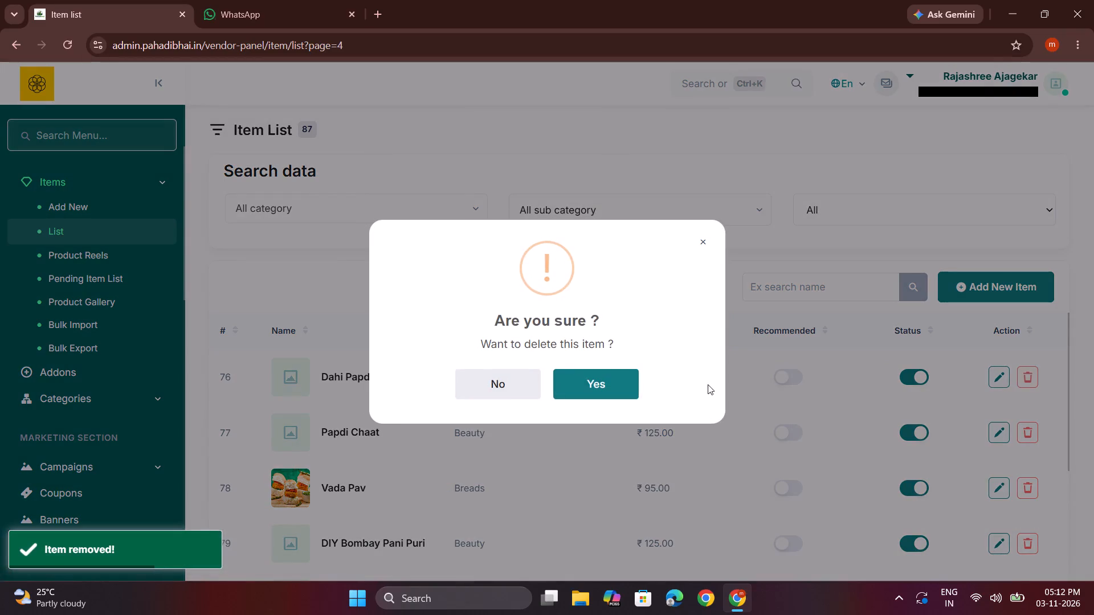
left_click(614, 393)
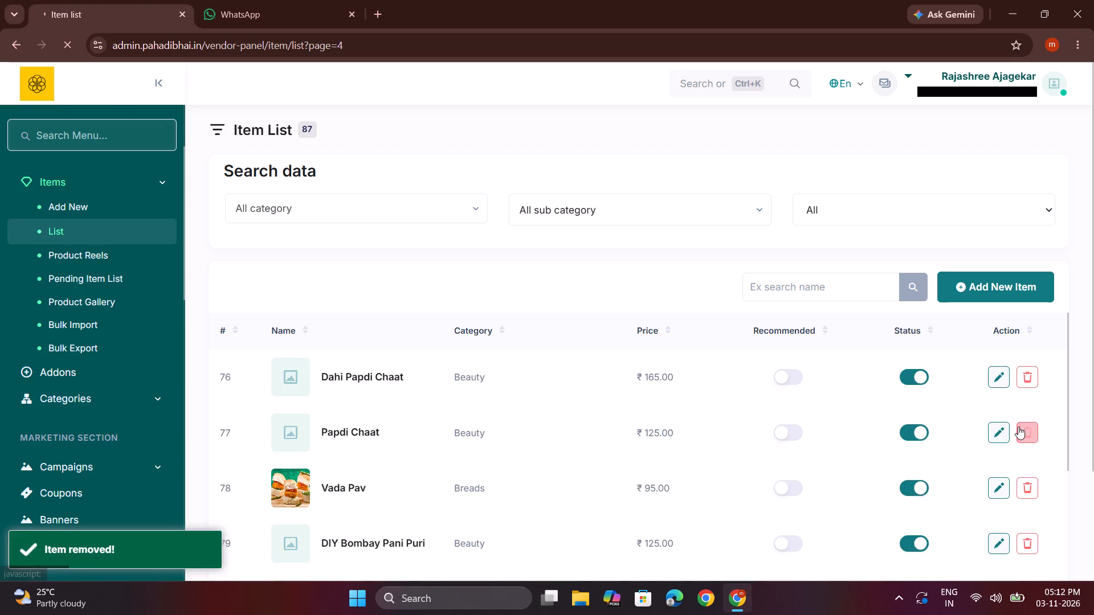
Delete the Beauty-category item Papdi Chaat and confirm the deletion.
left_click(1018, 427)
left_click(599, 382)
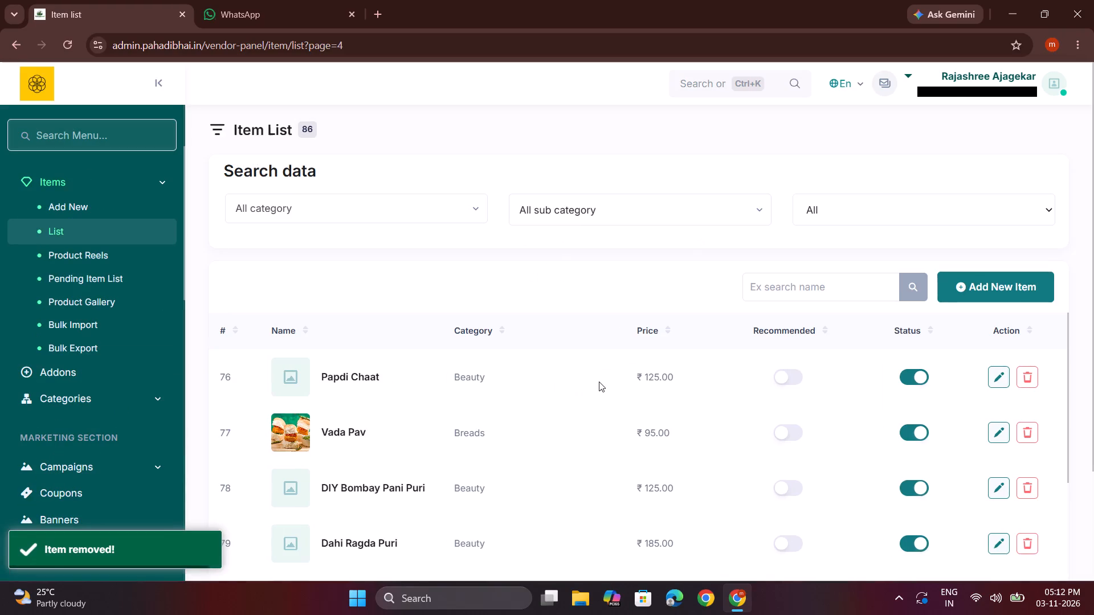
left_click(1029, 377)
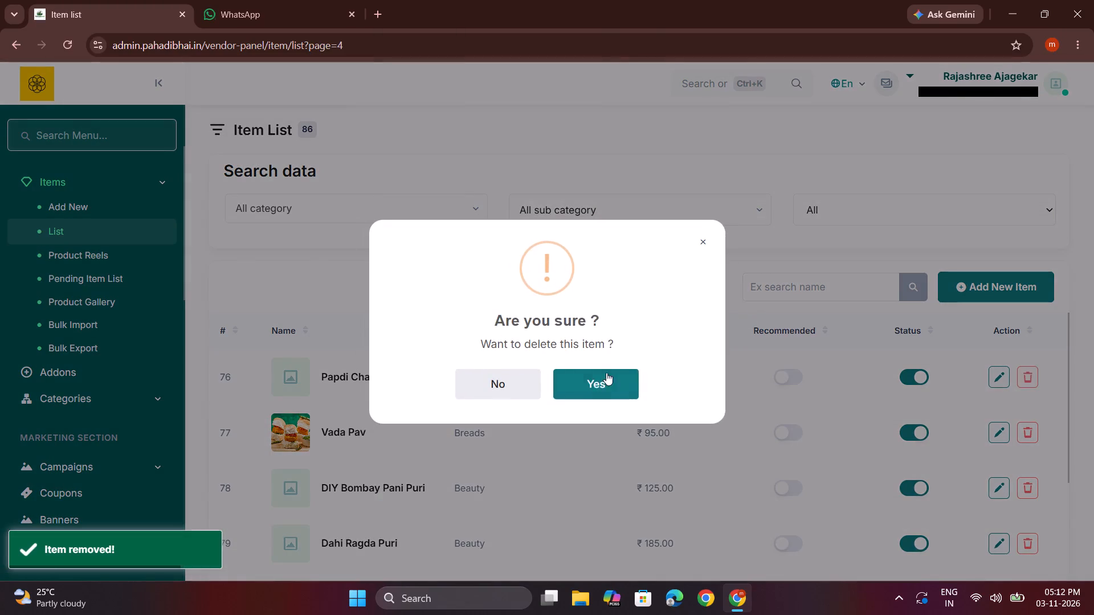
left_click(590, 382)
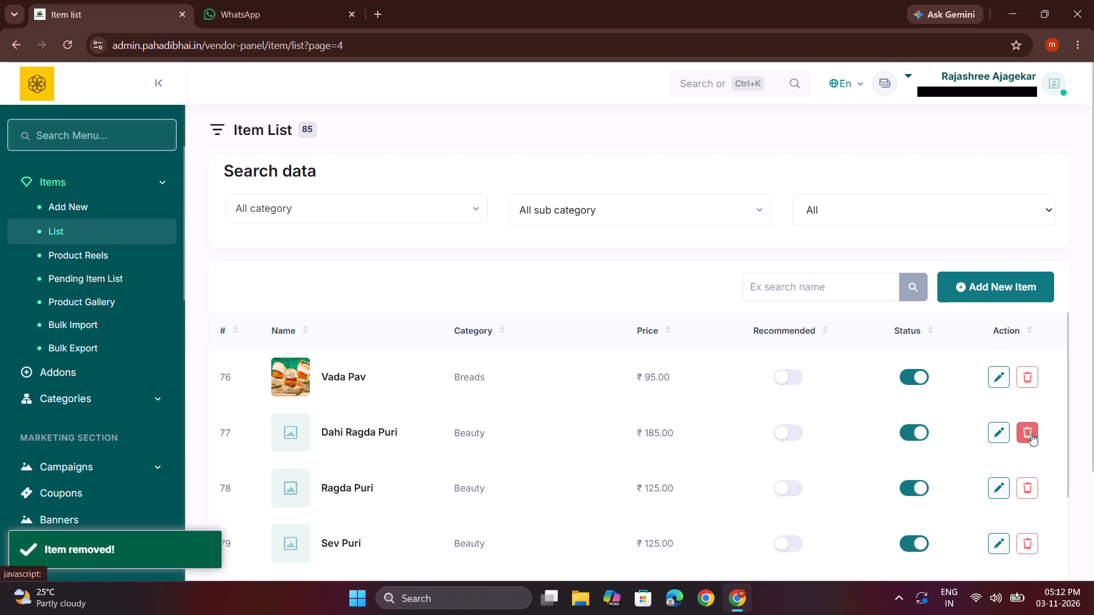
Delete the Beauty-category items Dahi Ragda Puri and Ragda Puri, confirming each deletion and keeping Vada Pav.
left_click(1031, 433)
left_click(610, 380)
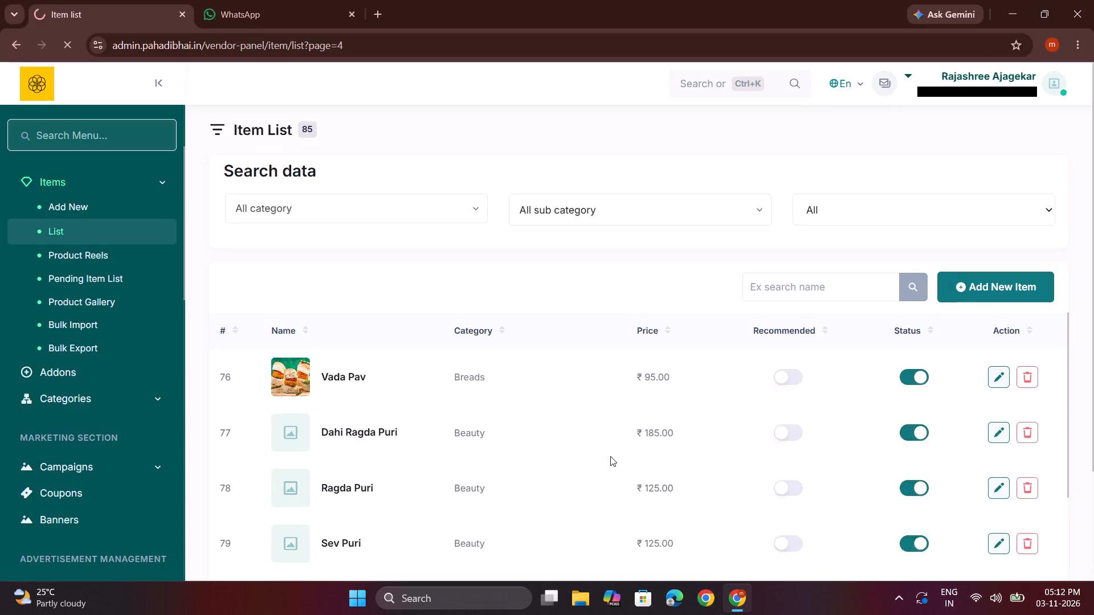
scroll(610, 456, "down", 1)
left_click(1019, 429)
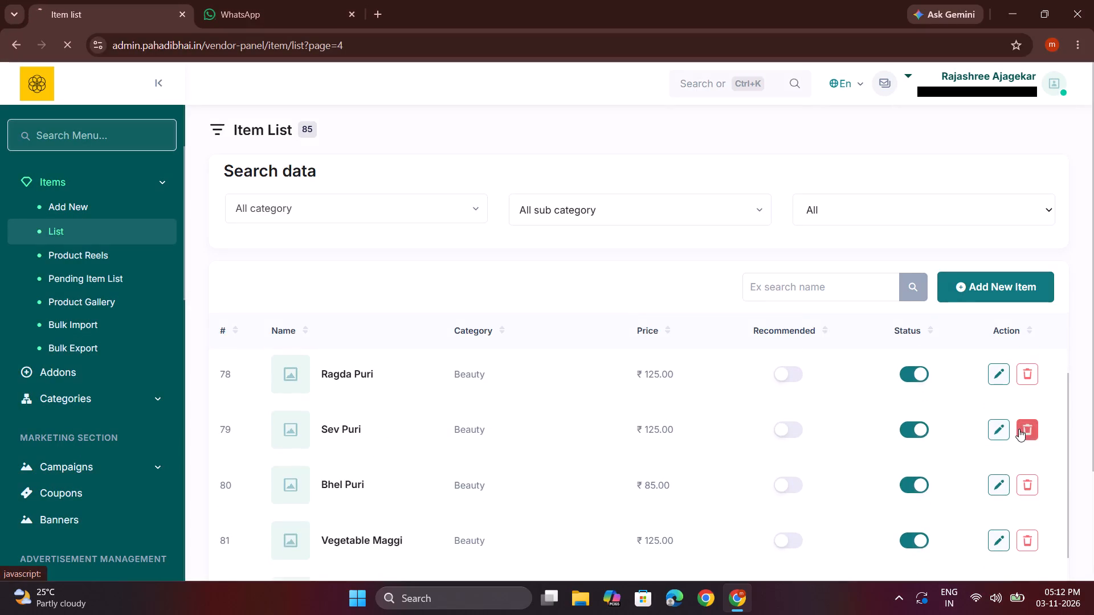
left_click(1032, 436)
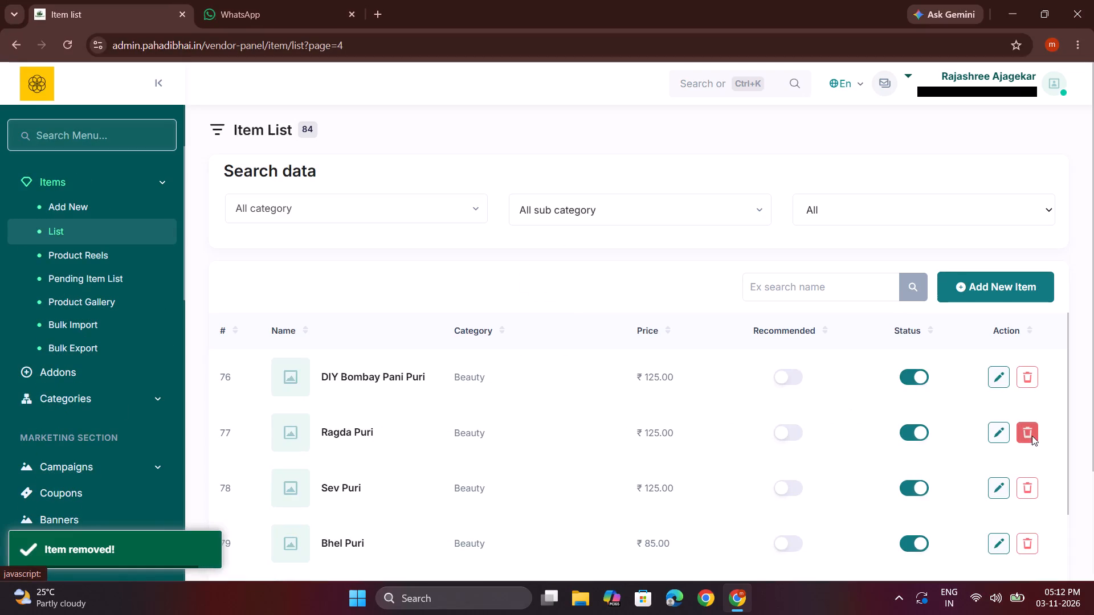
left_click(614, 390)
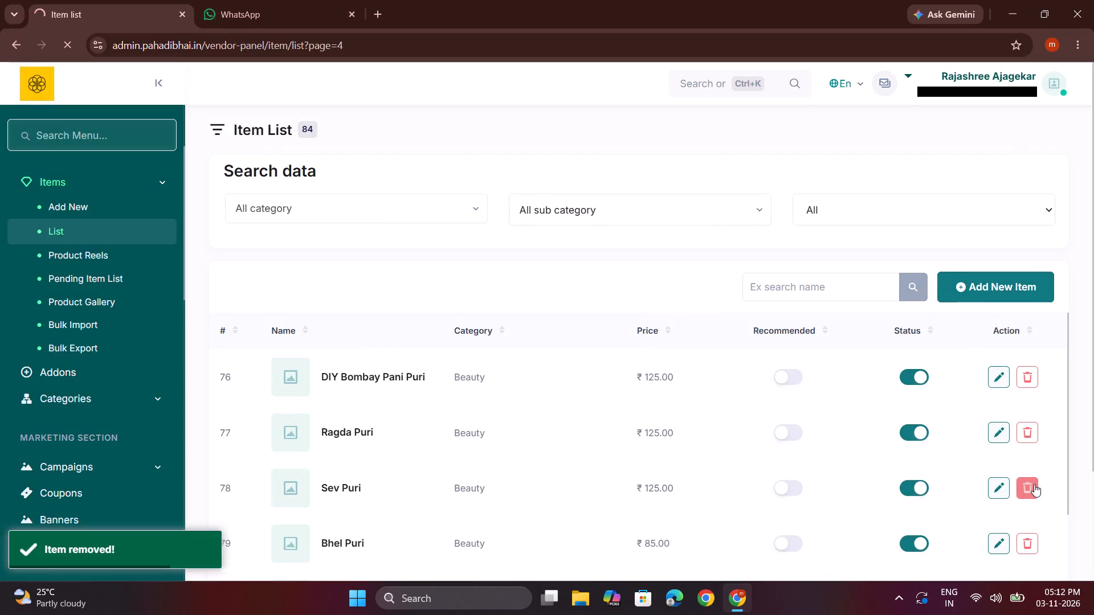
Delete the Beauty-category items DIY Bombay Pani Puri and Sev Puri, confirming each deletion.
left_click(1034, 484)
left_click(621, 383)
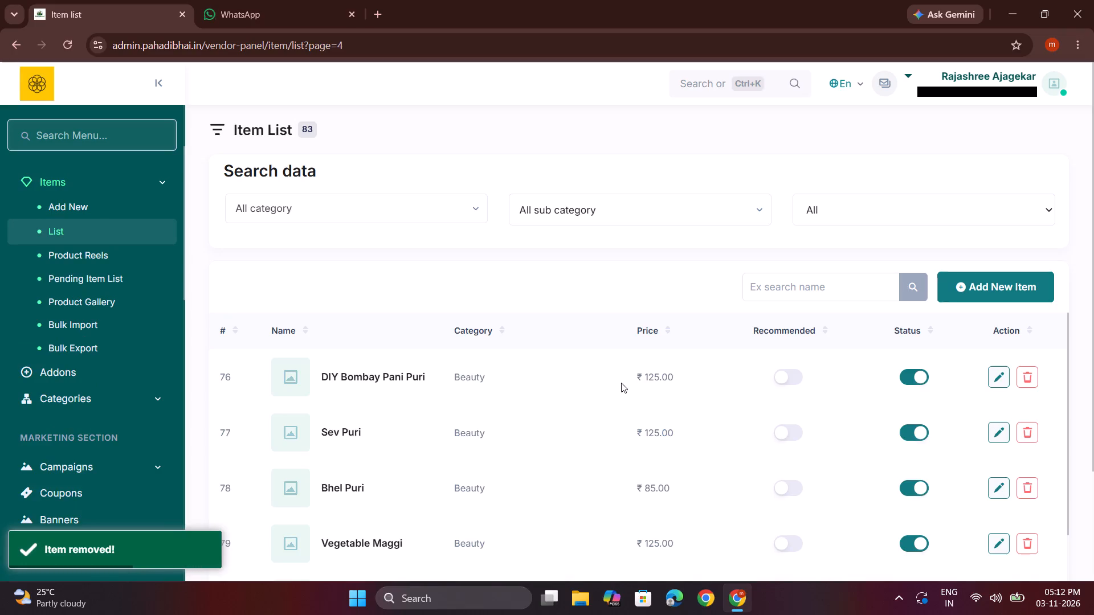
left_click(1025, 374)
left_click(588, 387)
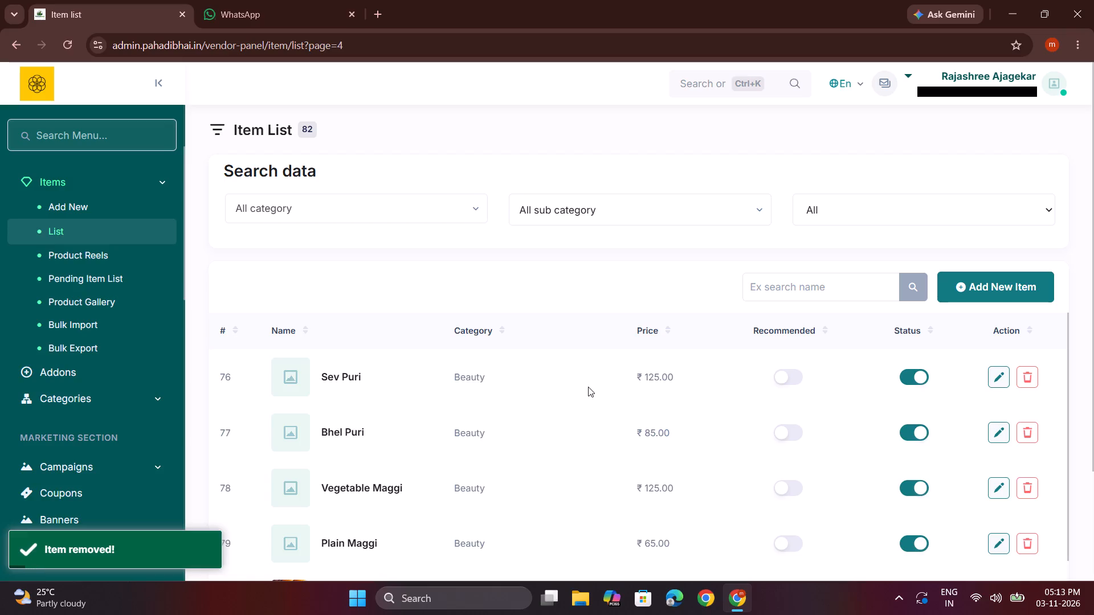
left_click(1027, 375)
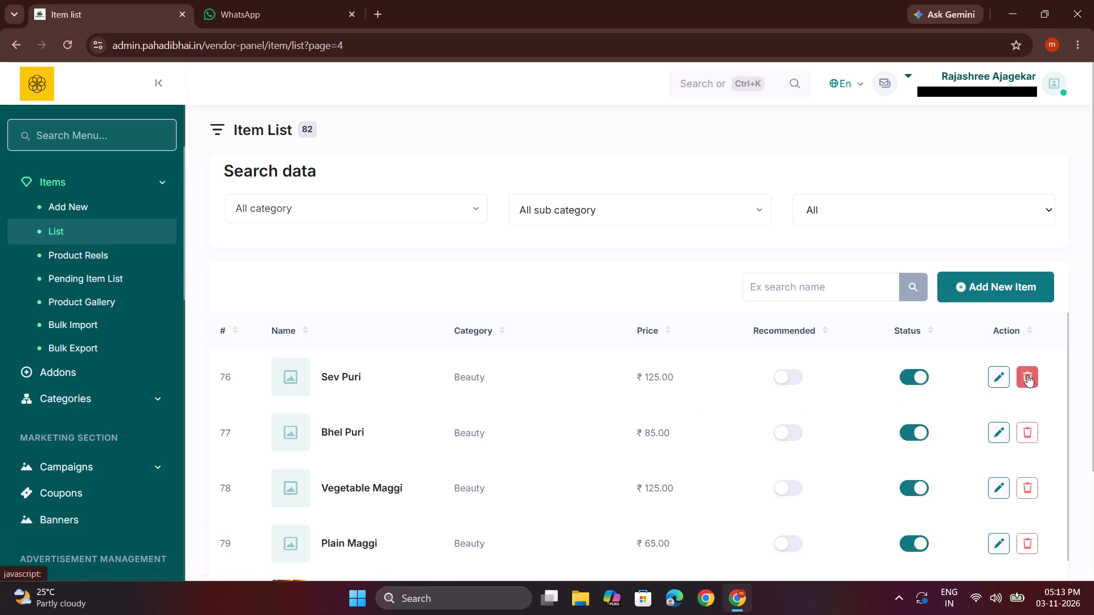
left_click(577, 377)
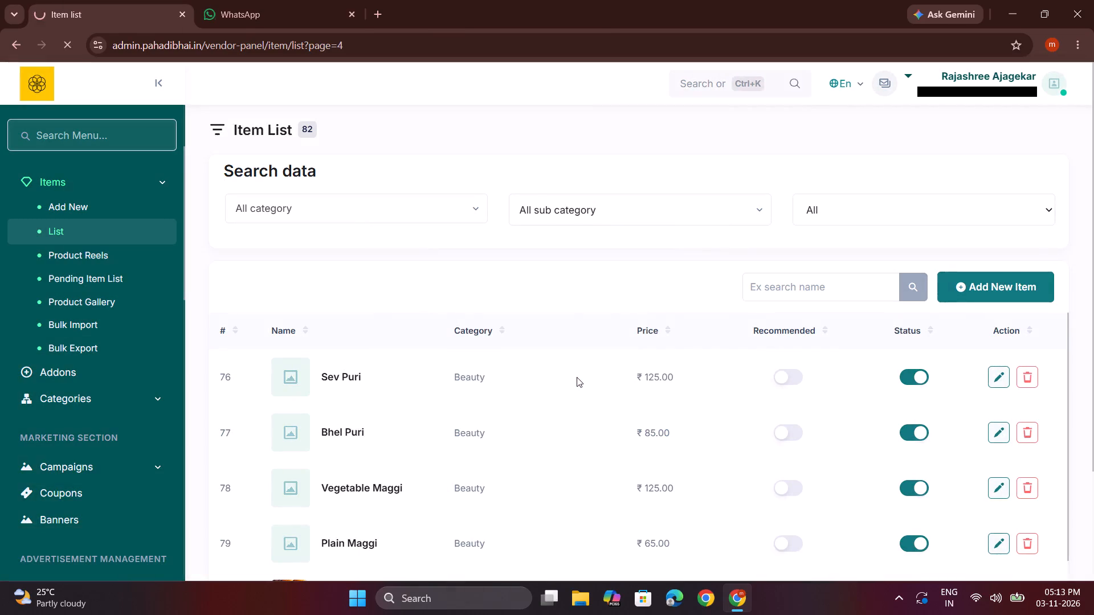
Delete the Beauty-category items Plain Maggi and Vegetable Maggi, confirming each deletion.
left_click(1027, 434)
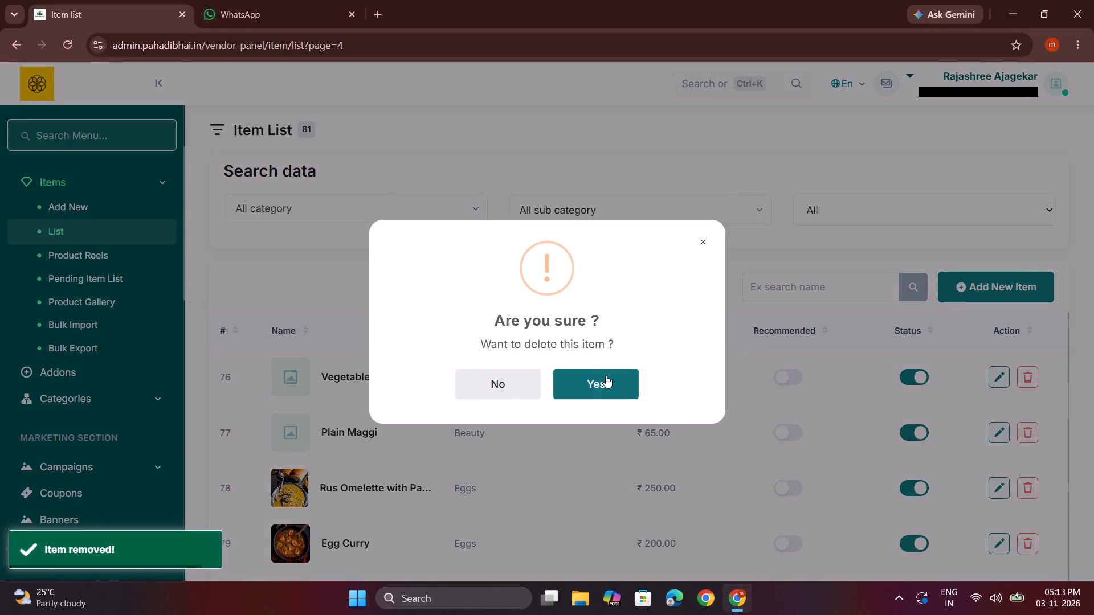
left_click(610, 379)
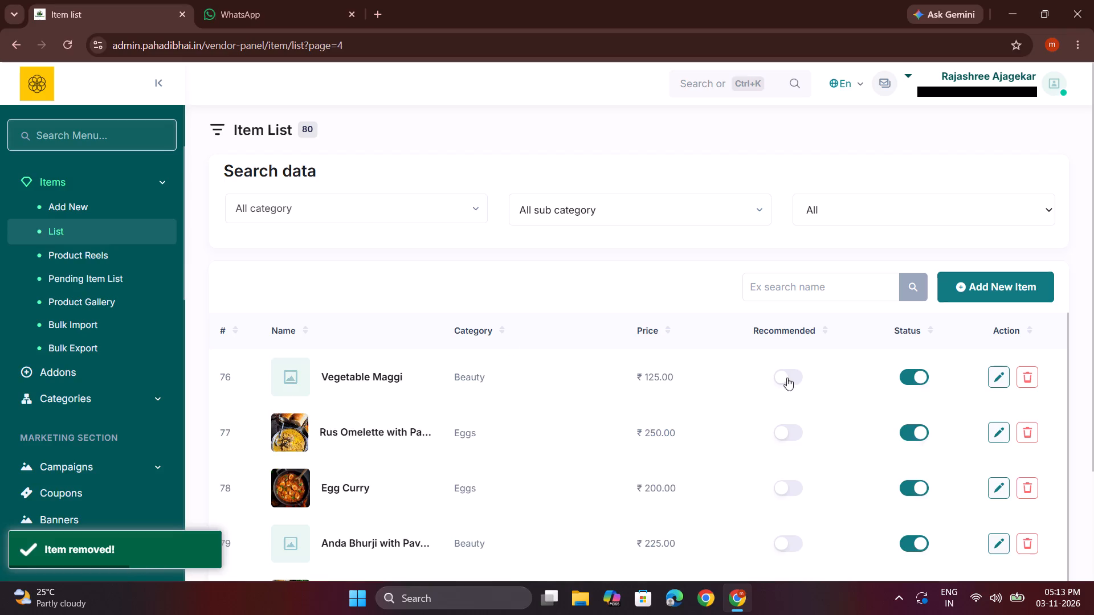
left_click(1033, 377)
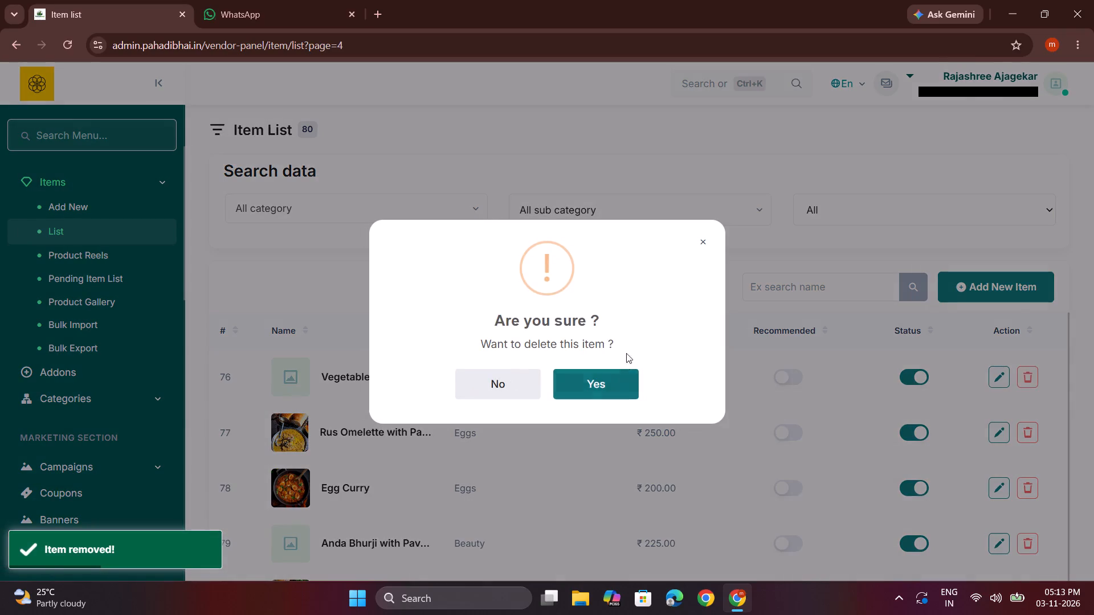
left_click(620, 368)
left_click(601, 382)
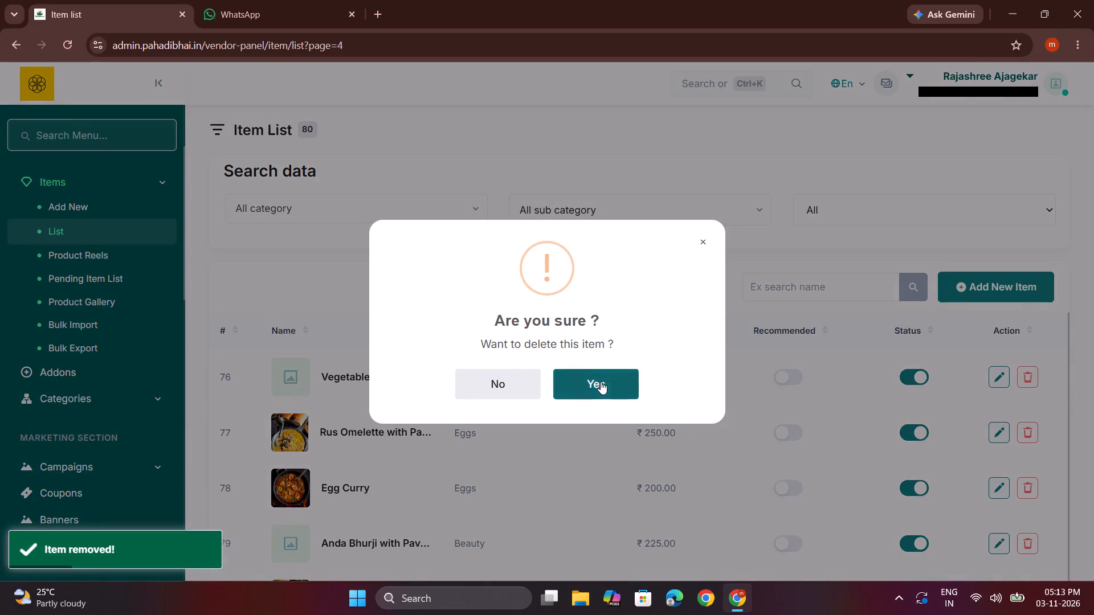
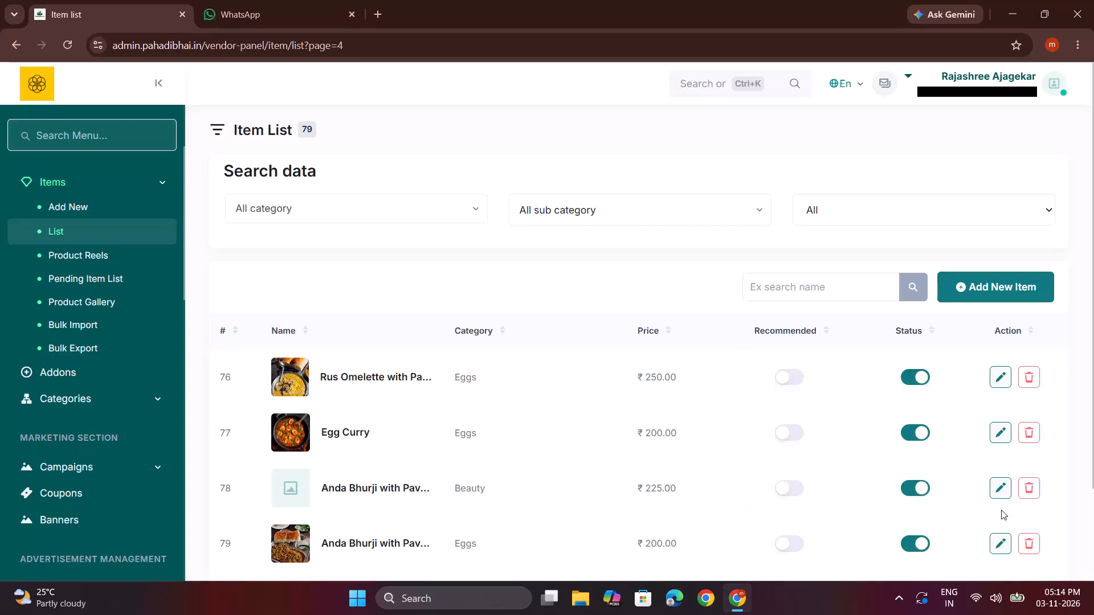
Delete the Beauty-category Anda Bhurji with Pav item and confirm the deletion.
left_click_drag(1041, 479, 1027, 486)
left_click(1027, 486)
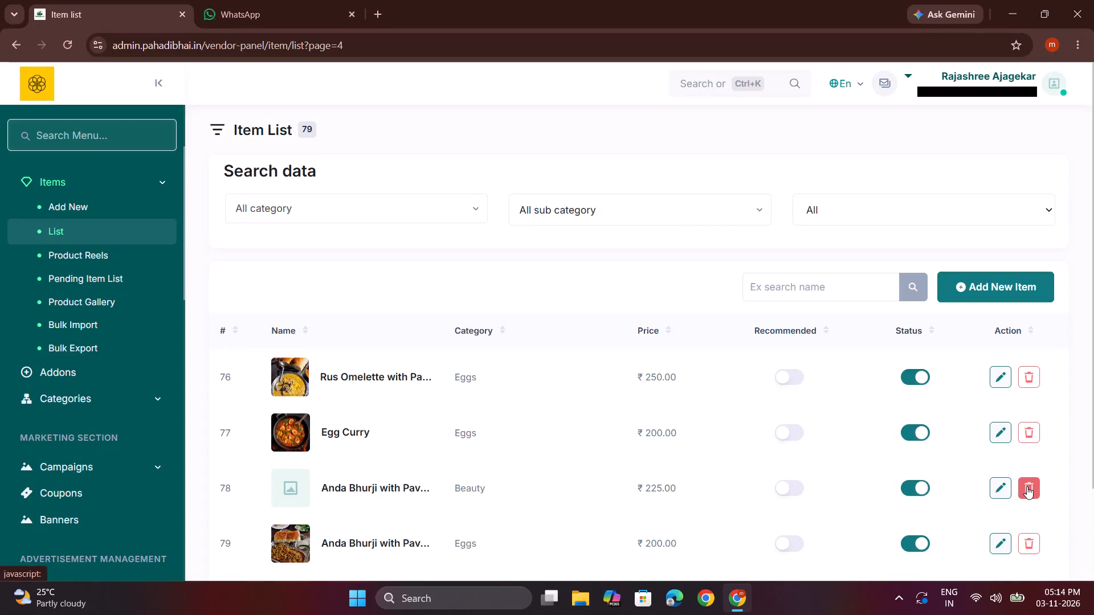
left_click(591, 376)
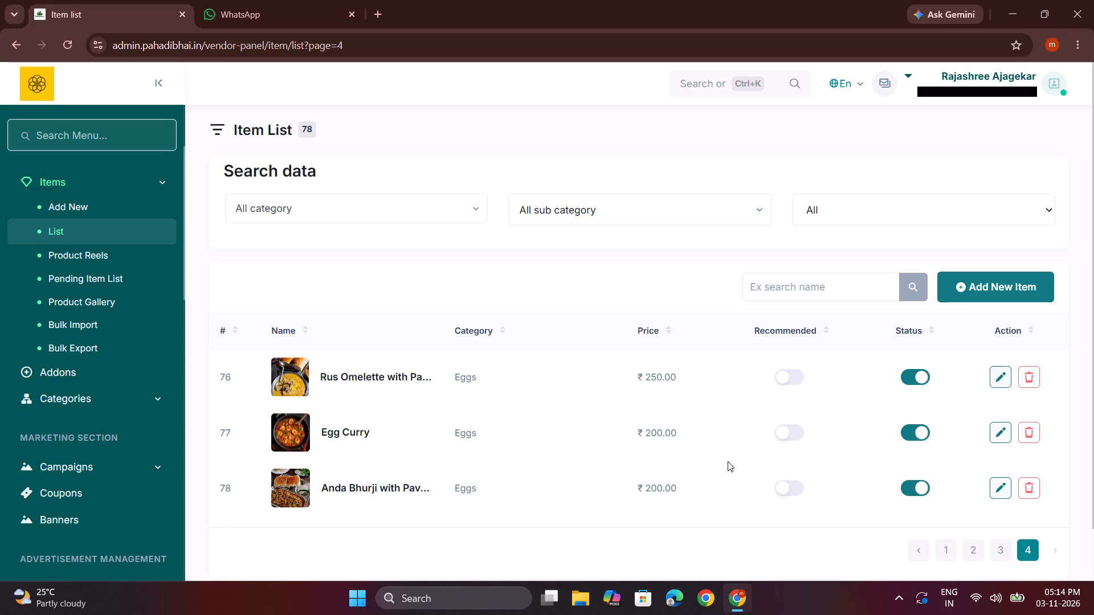
Go to page 3 of the item list and delete the Beauty-category item Idli Sambar, confirming the deletion.
scroll(774, 455, "up", 5)
scroll(629, 434, "down", 4)
left_click(999, 491)
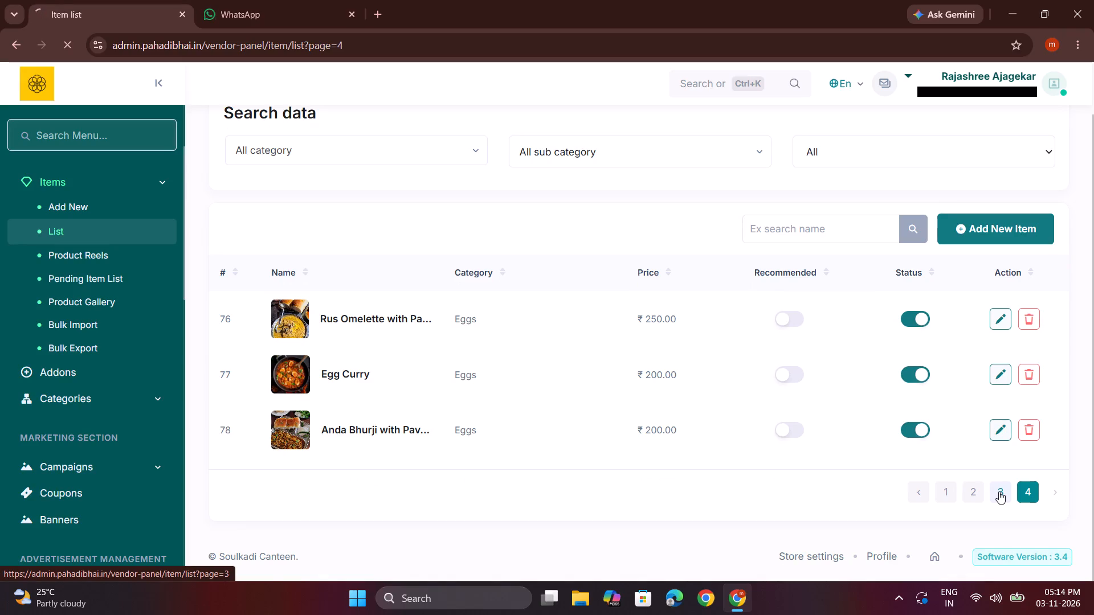
scroll(569, 401, "down", 12)
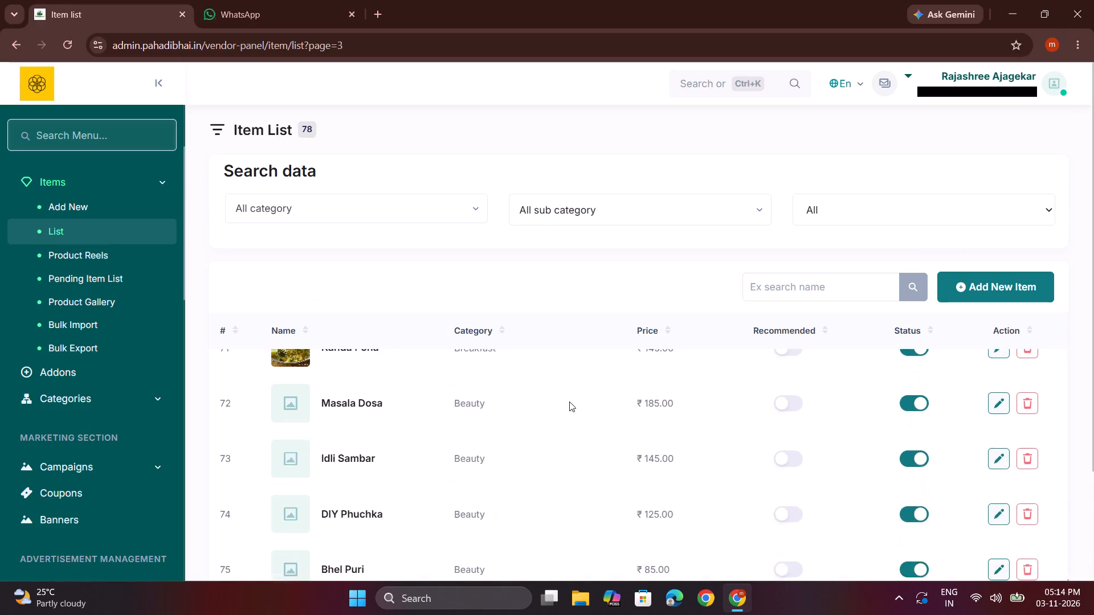
scroll(569, 401, "down", 7)
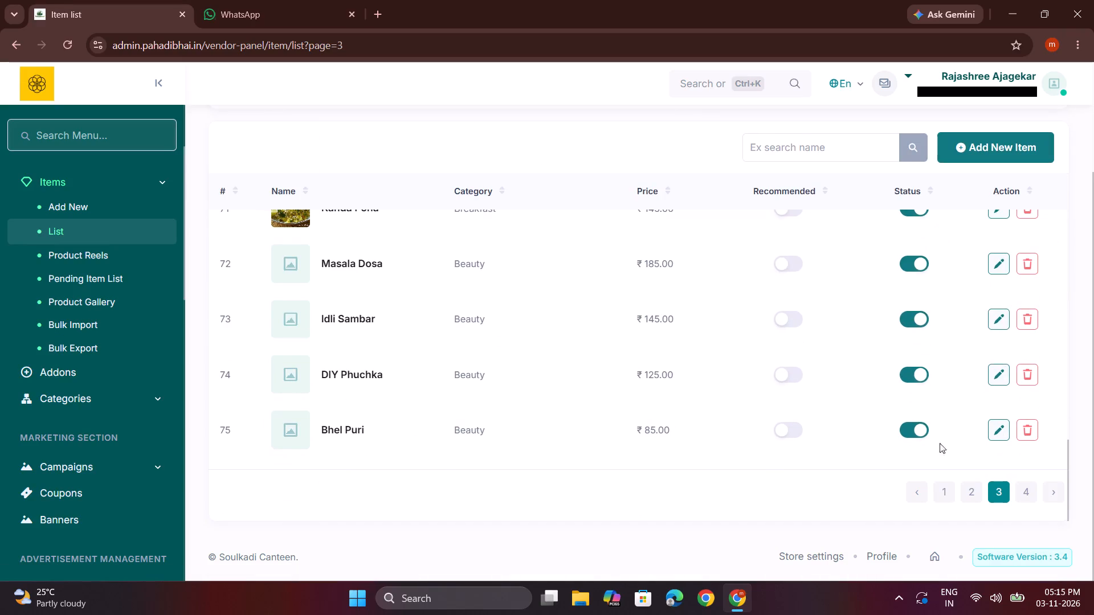
left_click(1028, 317)
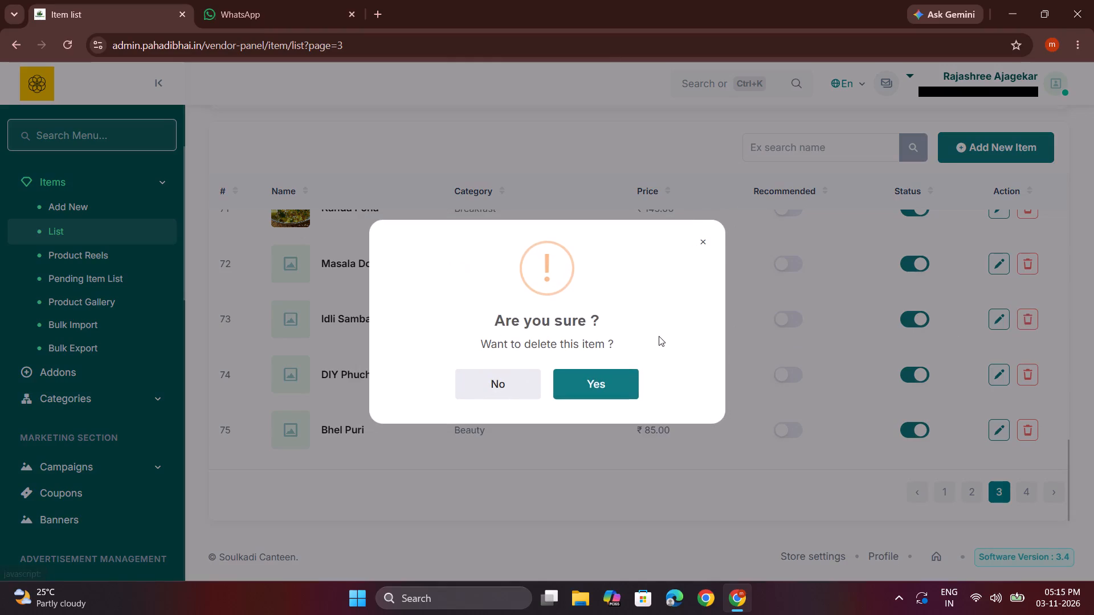
left_click(613, 383)
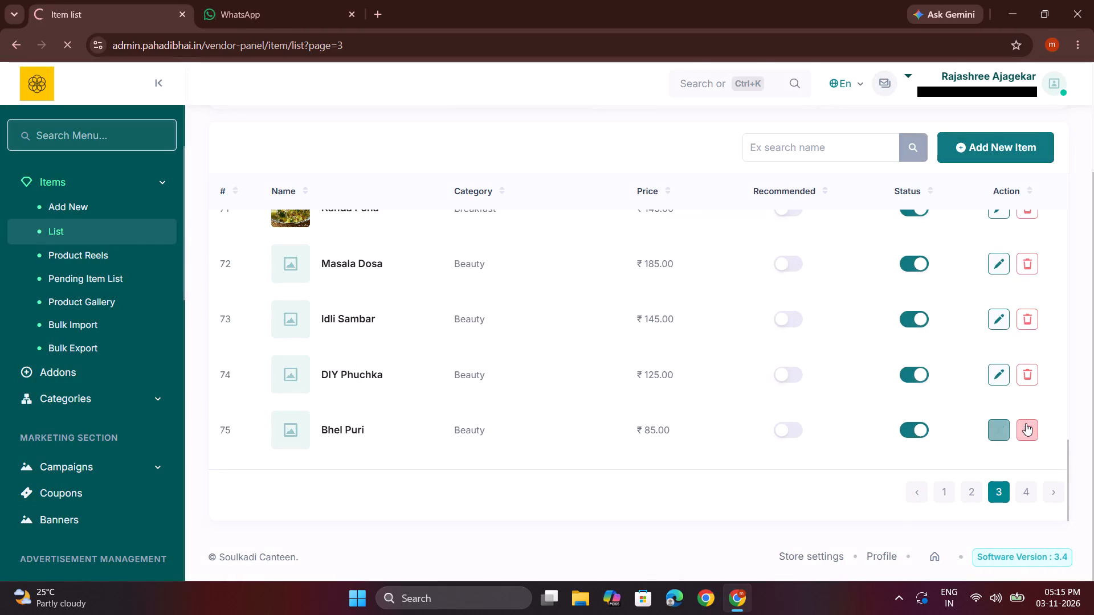
left_click(1026, 380)
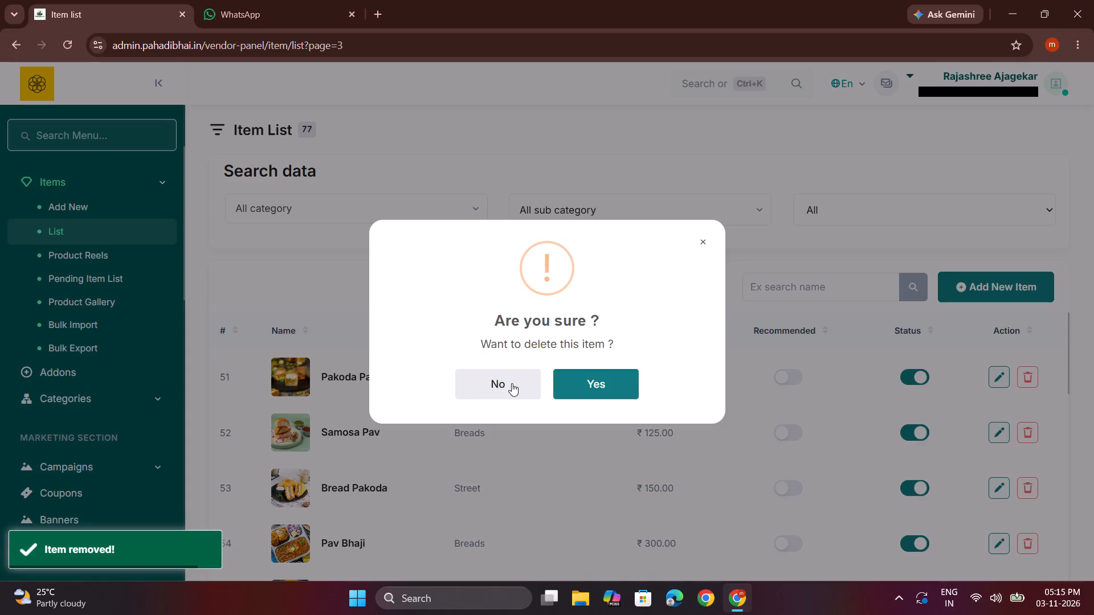
left_click(512, 383)
Delete the Beauty-category item Bhel Puri on page 3 and confirm the deletion.
scroll(698, 514, "down", 20)
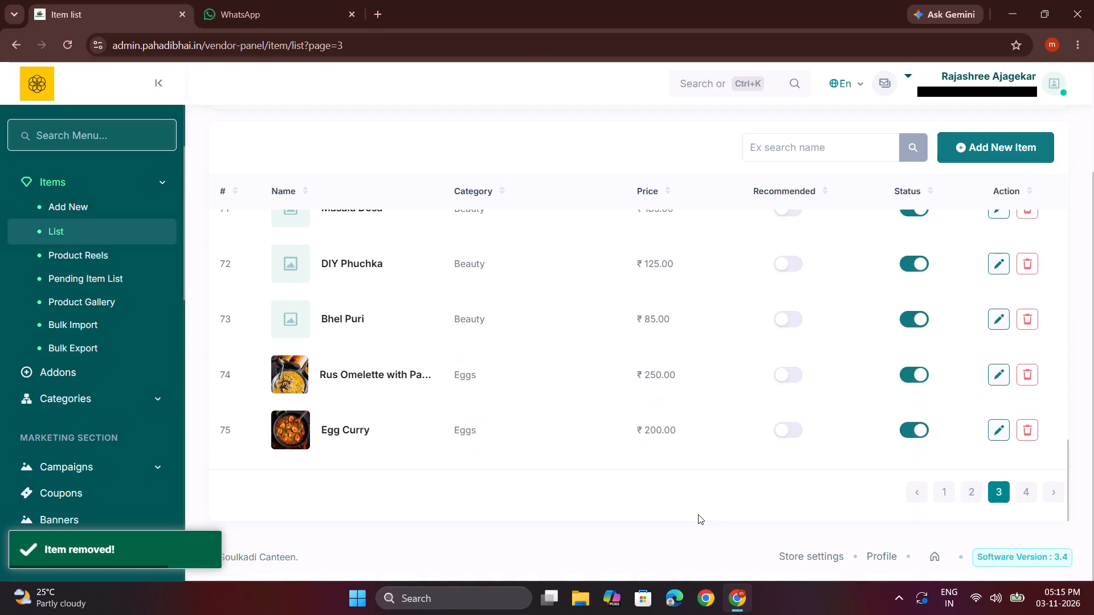
left_click(1031, 325)
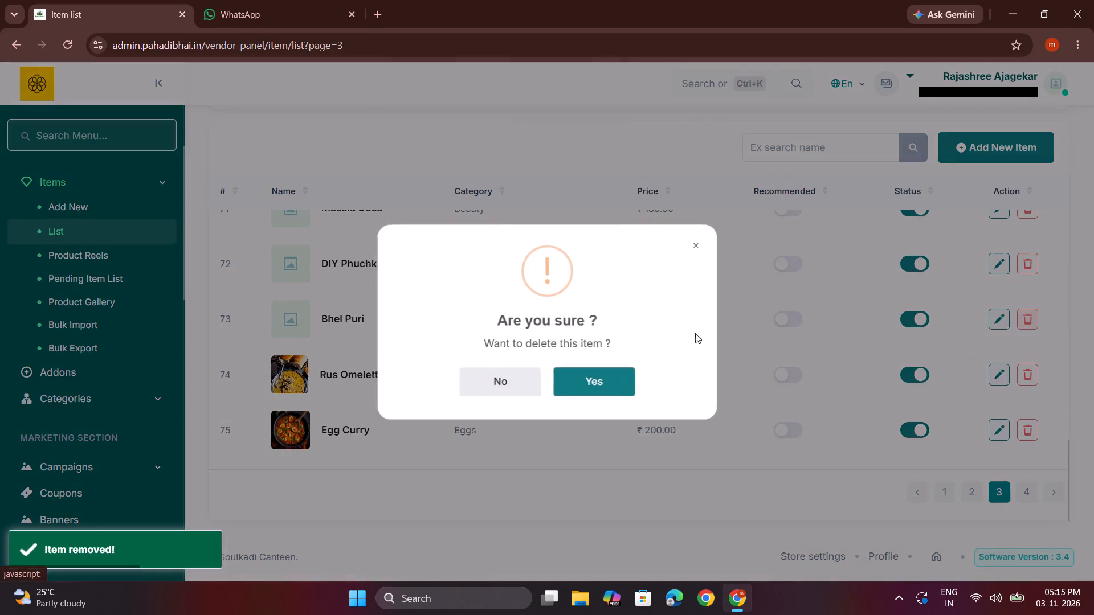
left_click(588, 389)
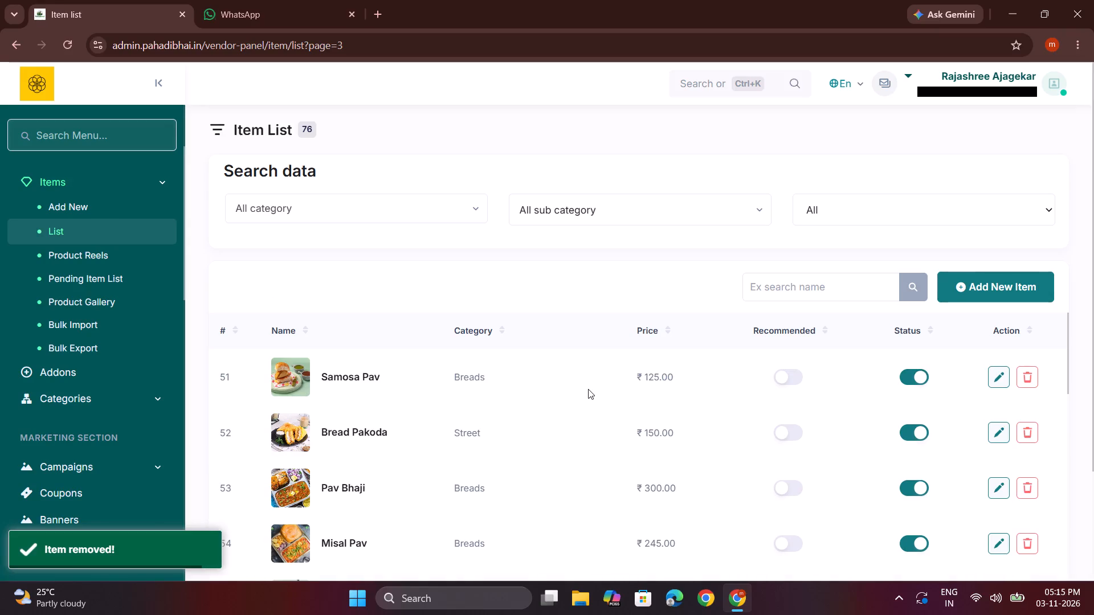
Delete the Beauty-category item Masala Dosa on page 3 and confirm the deletion.
scroll(588, 389, "down", 8)
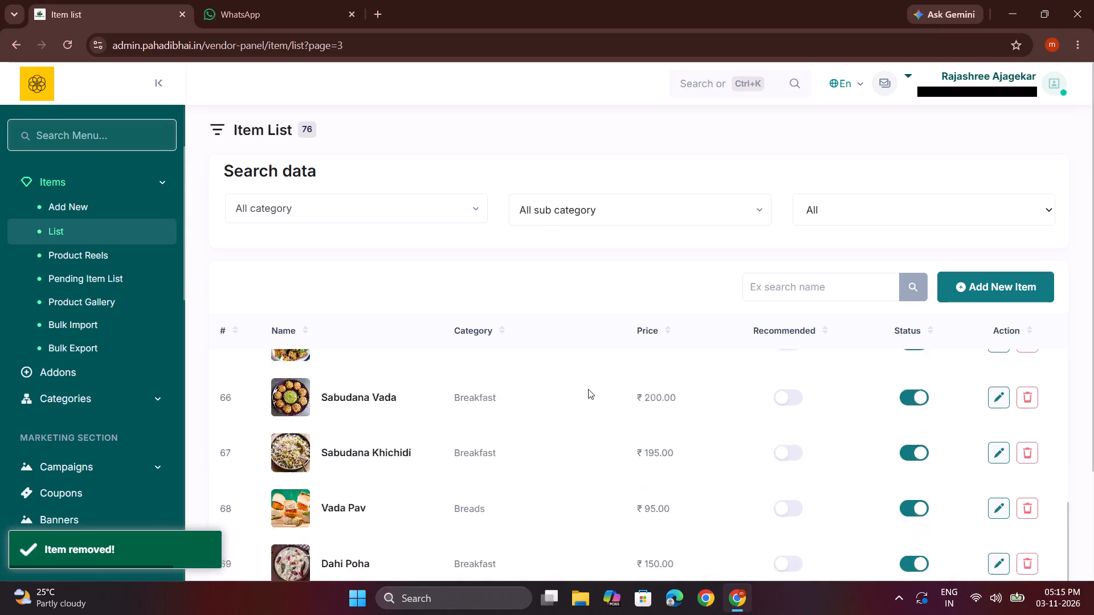
scroll(588, 389, "down", 10)
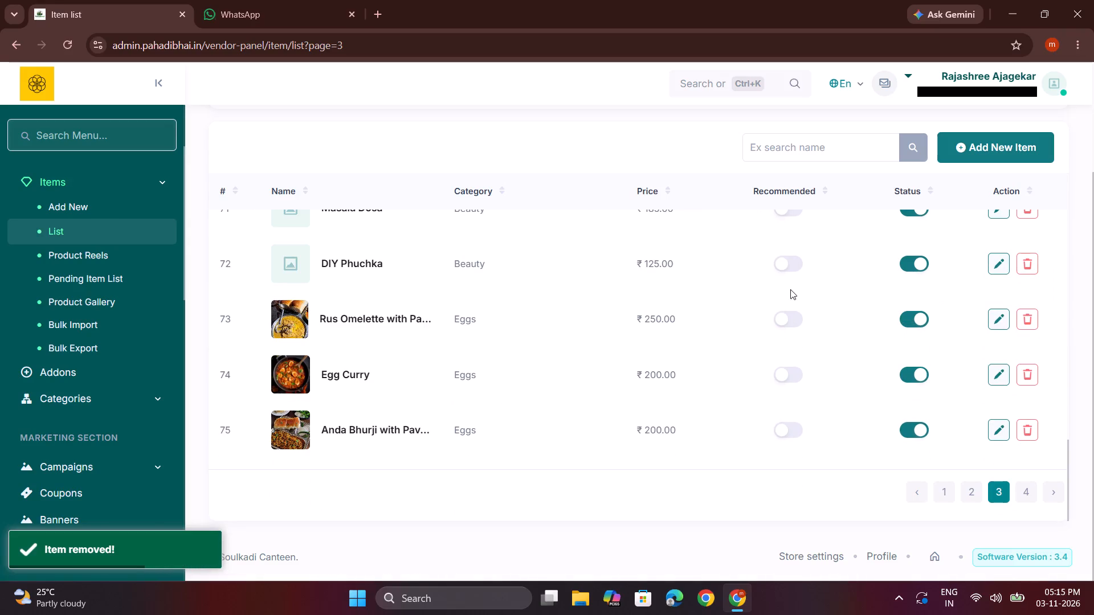
scroll(790, 289, "up", 1)
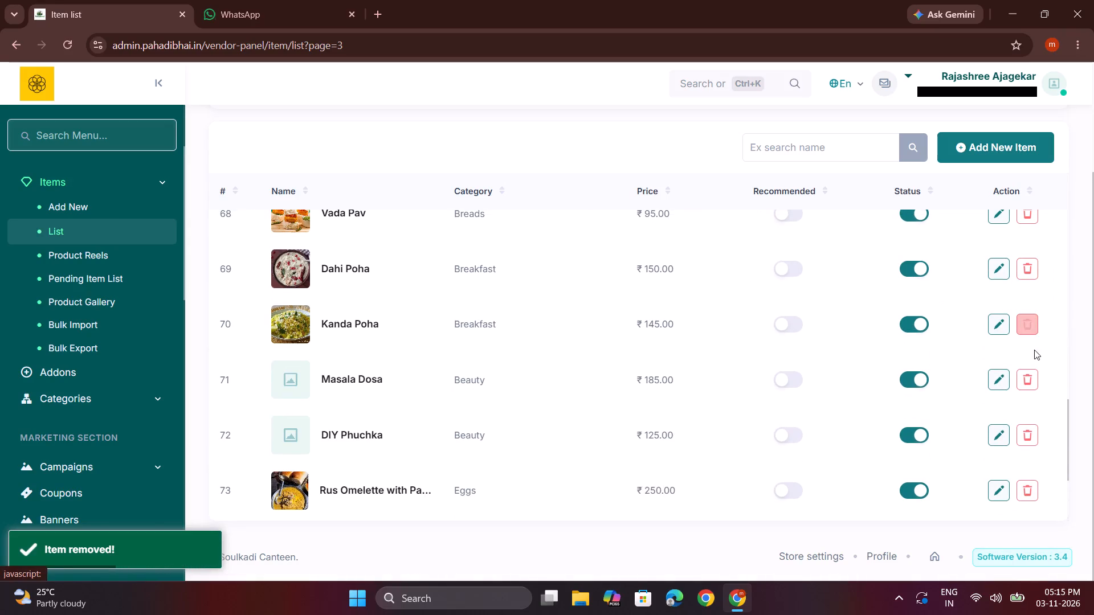
left_click(1034, 378)
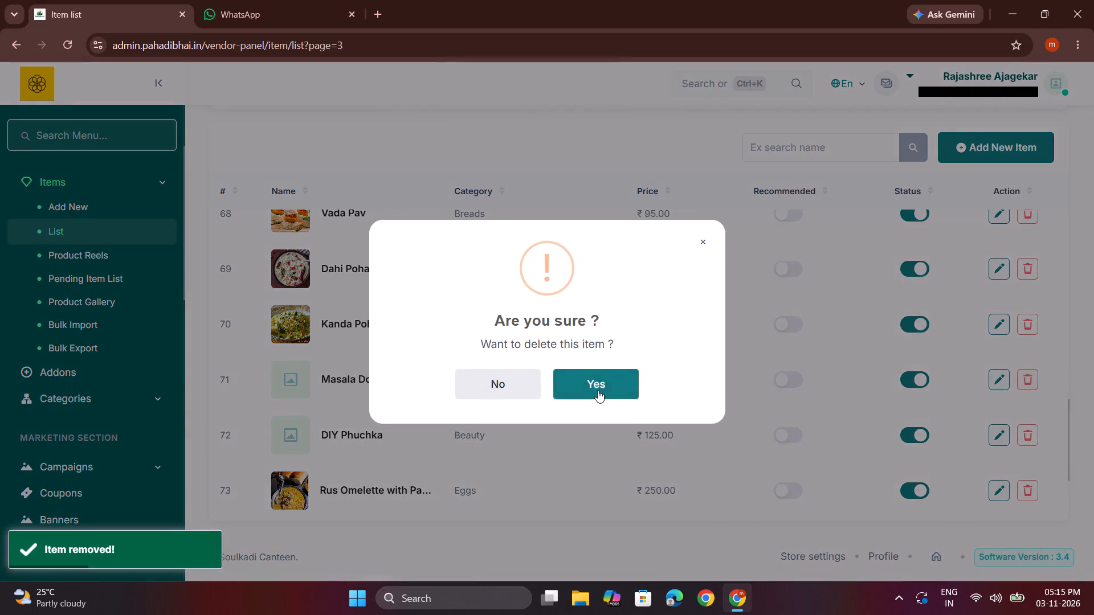
left_click(598, 389)
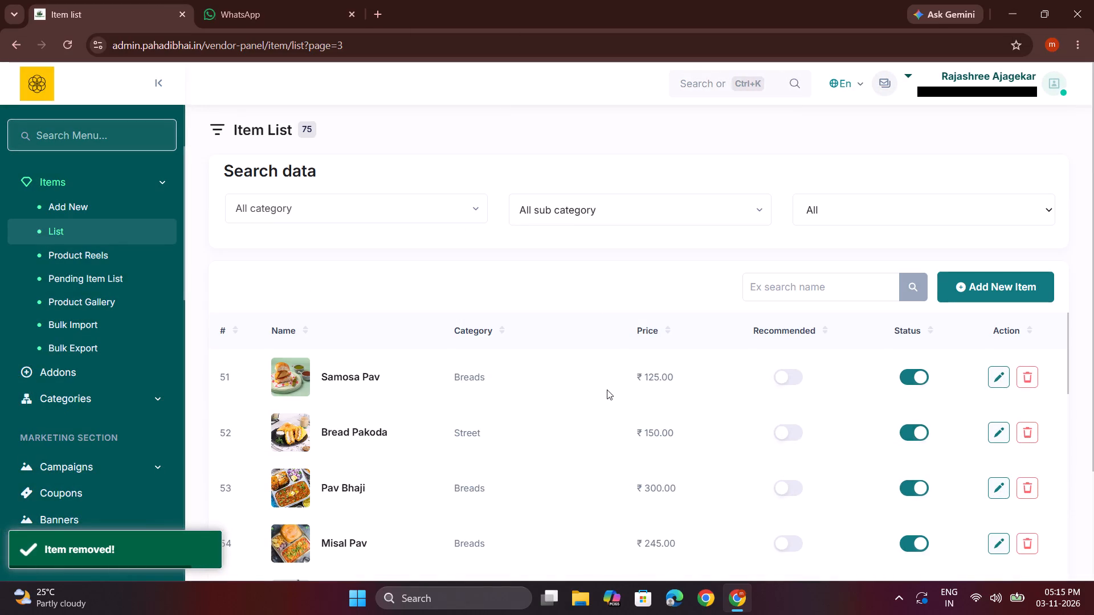
Delete the Beauty-category item DIY Phuchka on page 3 and confirm the deletion.
scroll(711, 426, "down", 10)
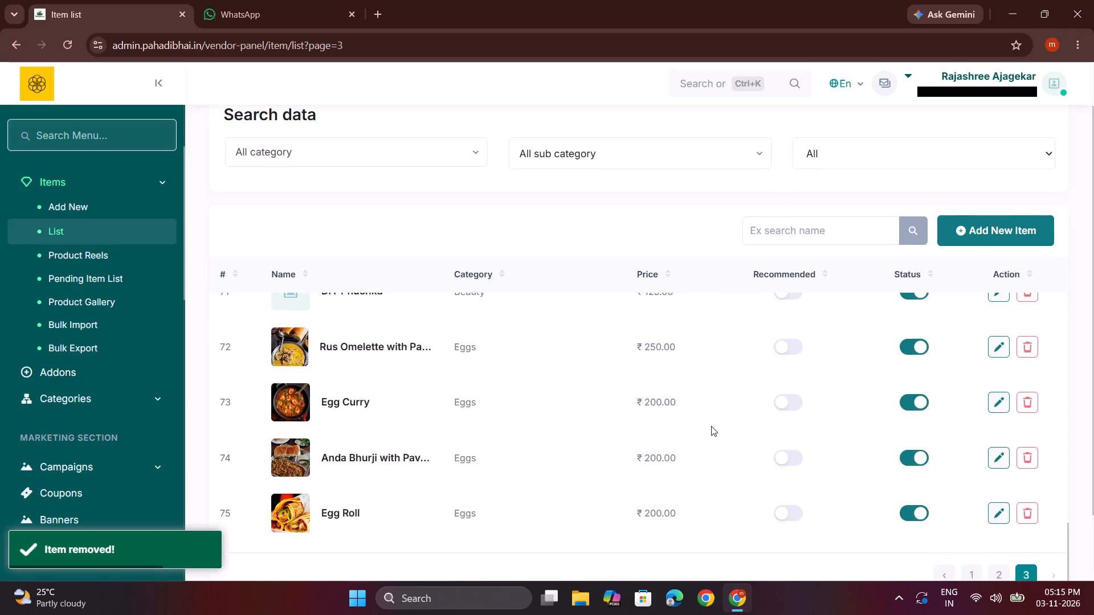
scroll(711, 426, "up", 1)
left_click(1038, 377)
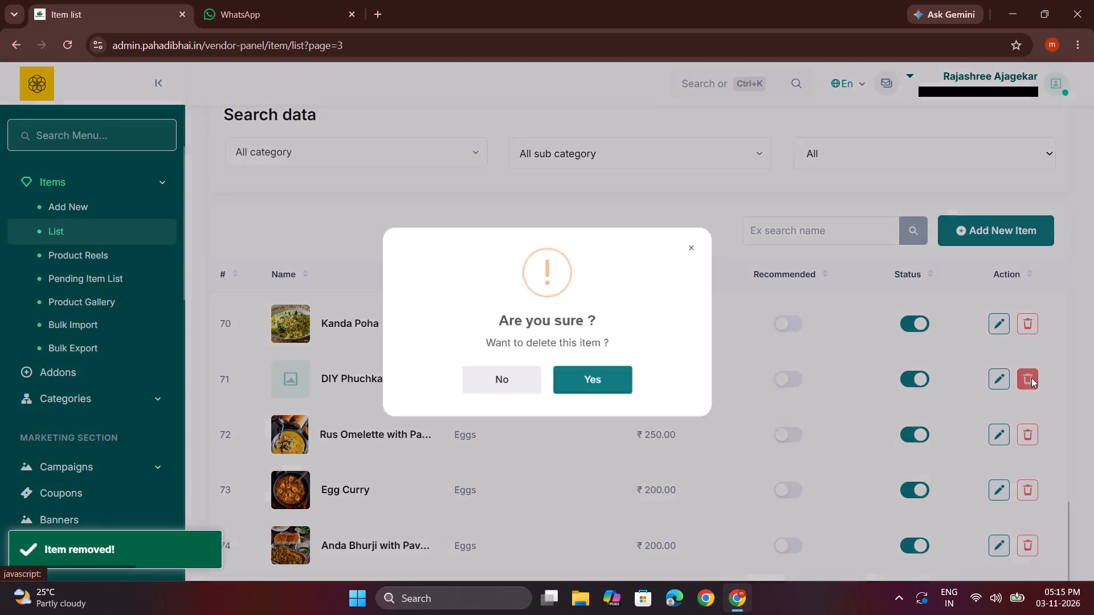
left_click(609, 386)
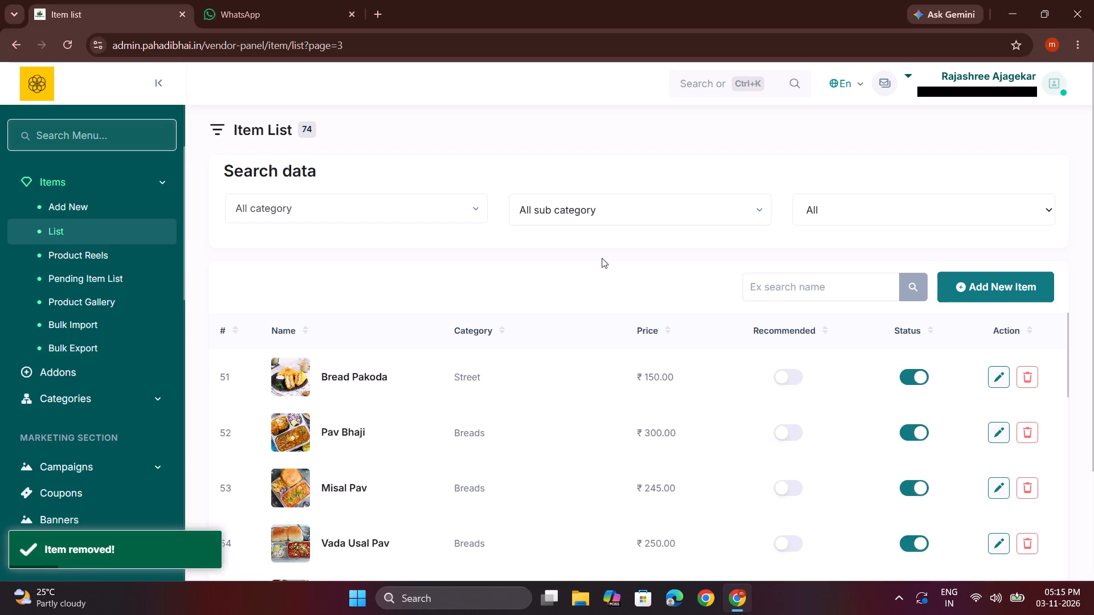
Delete the Beauty-category item Varan Bhat Ghee on page 3 and confirm the deletion.
scroll(614, 454, "down", 15)
scroll(614, 454, "down", 6)
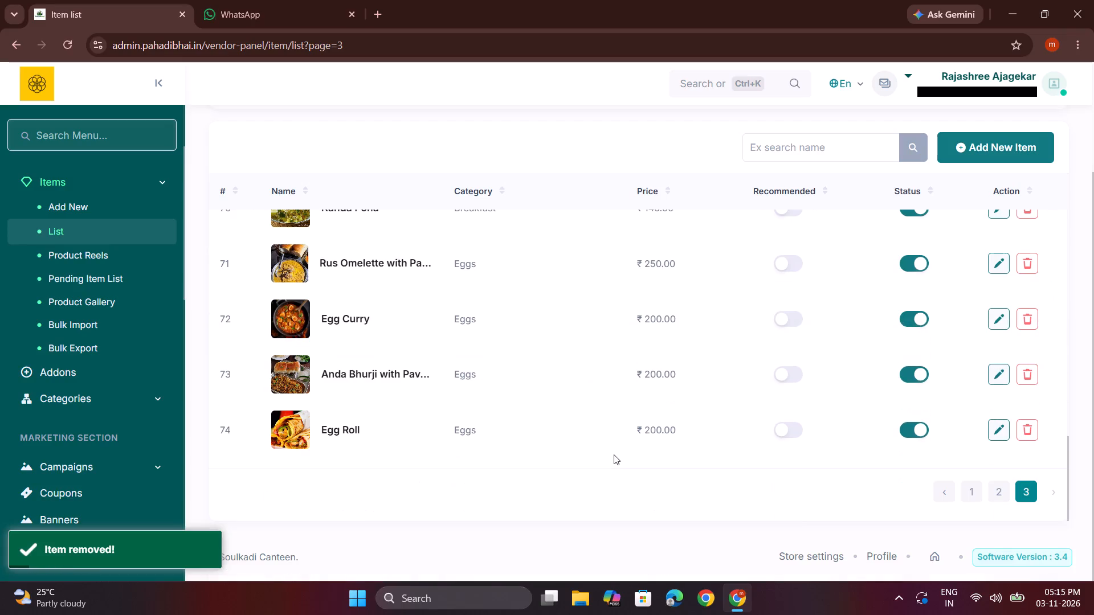
scroll(795, 326, "up", 9)
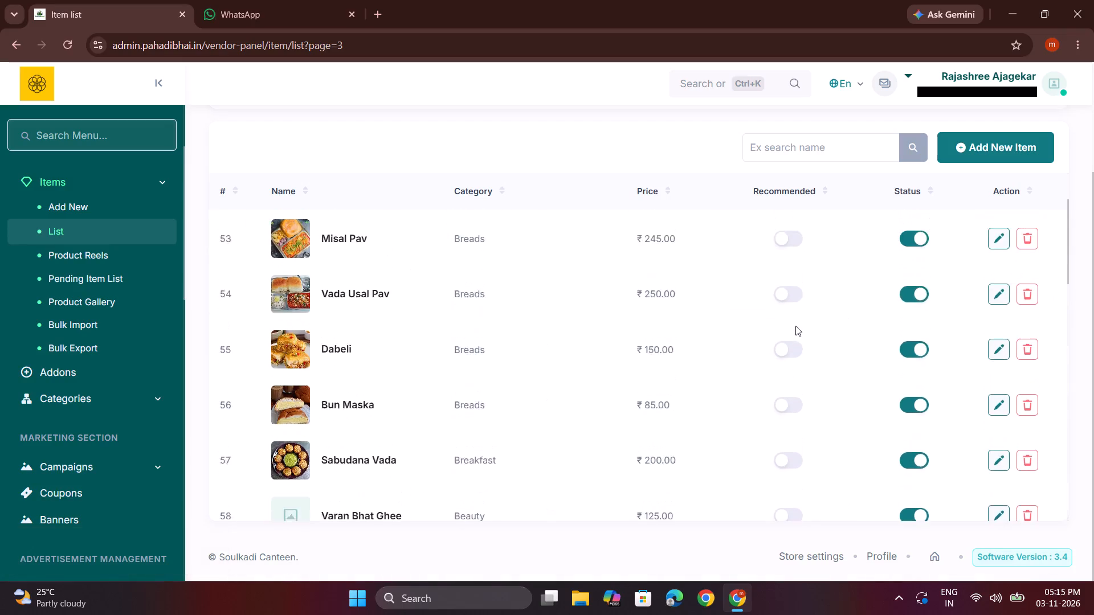
scroll(795, 326, "down", 1)
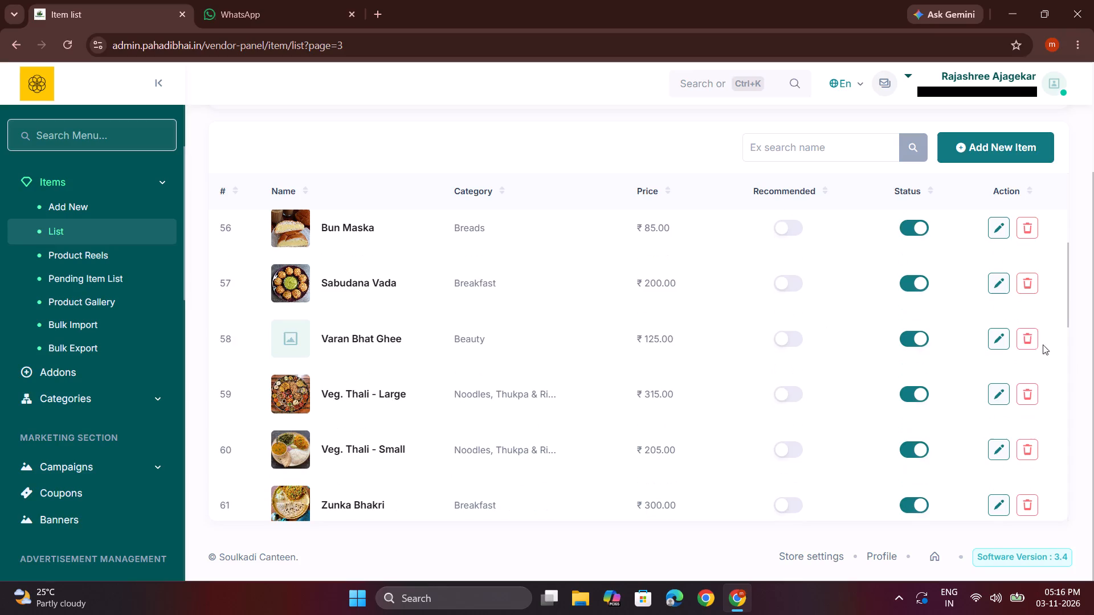
left_click(1034, 342)
left_click(604, 382)
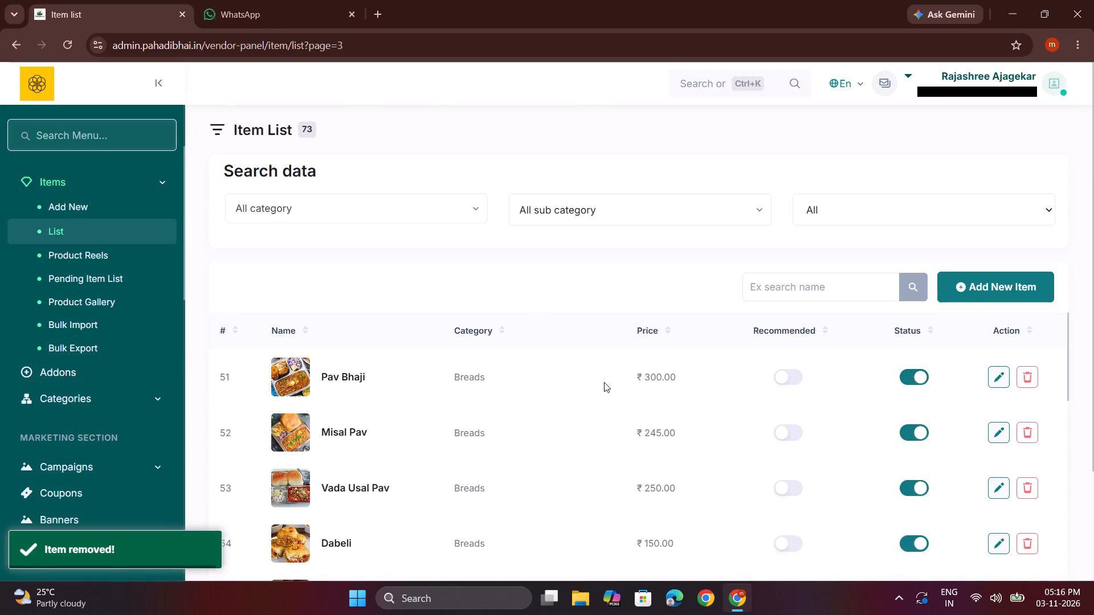
Check the rest of page 3 of the item list for any remaining items under the Beauty category.
scroll(579, 445, "down", 17)
scroll(579, 445, "down", 7)
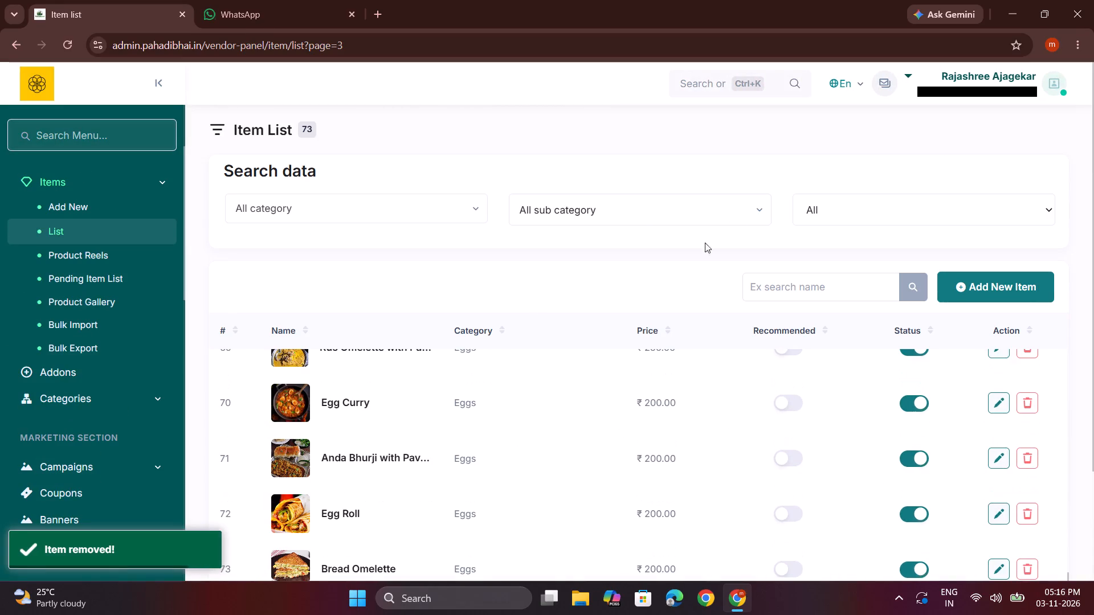
scroll(782, 519, "down", 16)
scroll(897, 546, "down", 6)
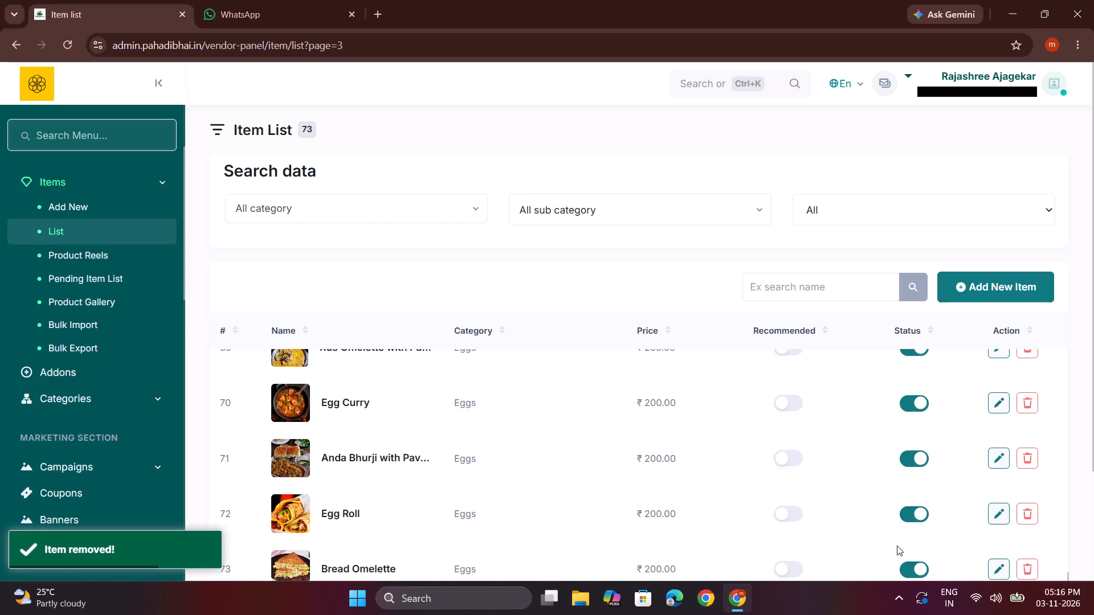
scroll(1066, 449, "down", 7)
scroll(967, 495, "down", 5)
scroll(967, 495, "up", 3)
scroll(967, 495, "down", 13)
scroll(734, 306, "down", 2)
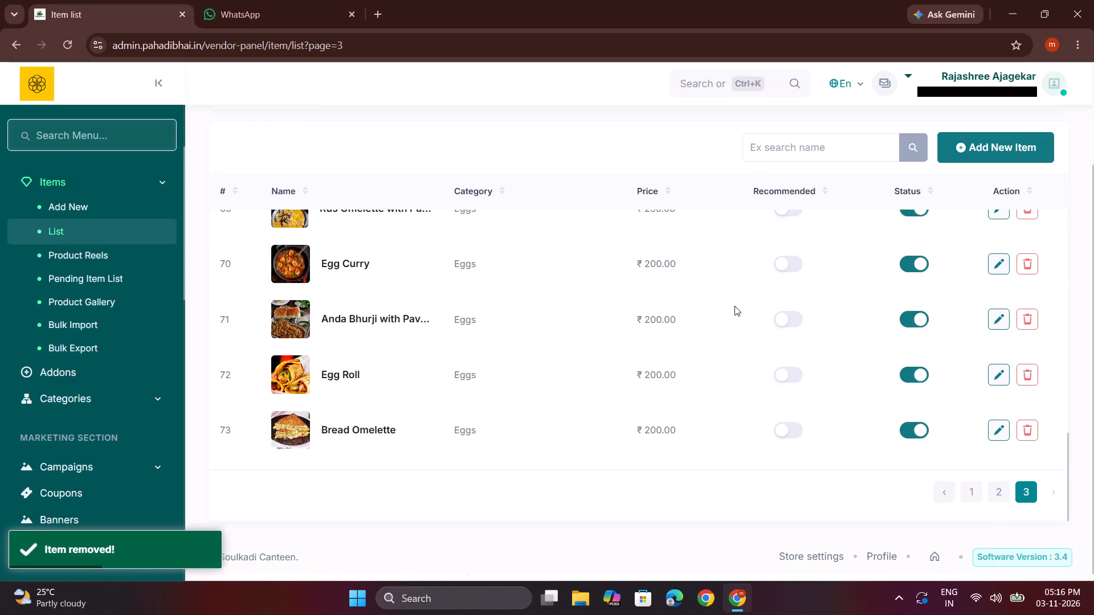
scroll(734, 306, "down", 2)
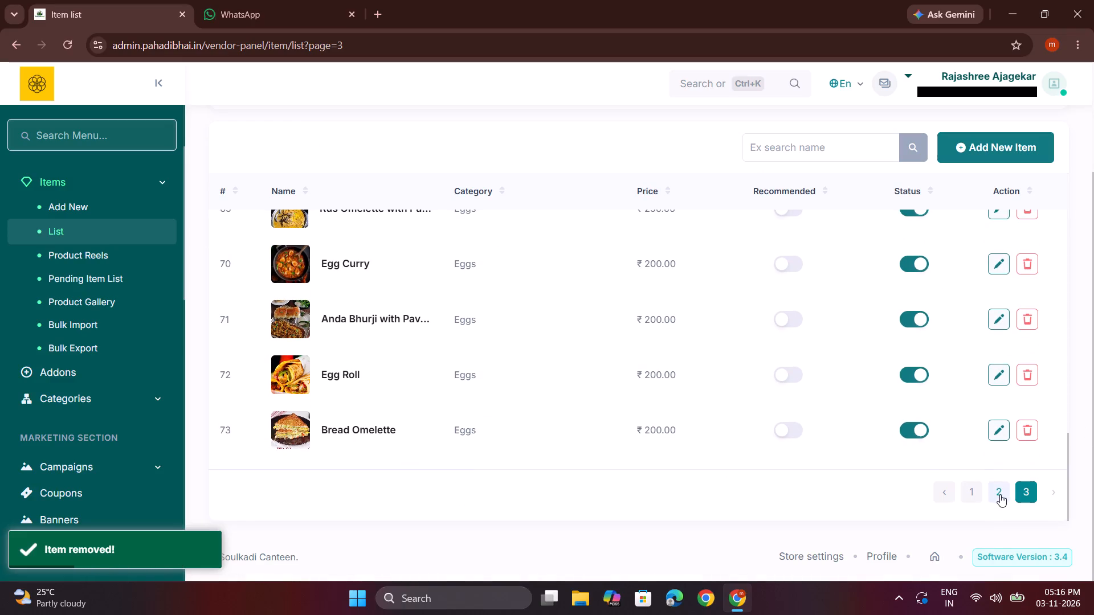
Go to page 2 of the item list and delete the item Curd Rice, confirming the deletion.
left_click(1000, 494)
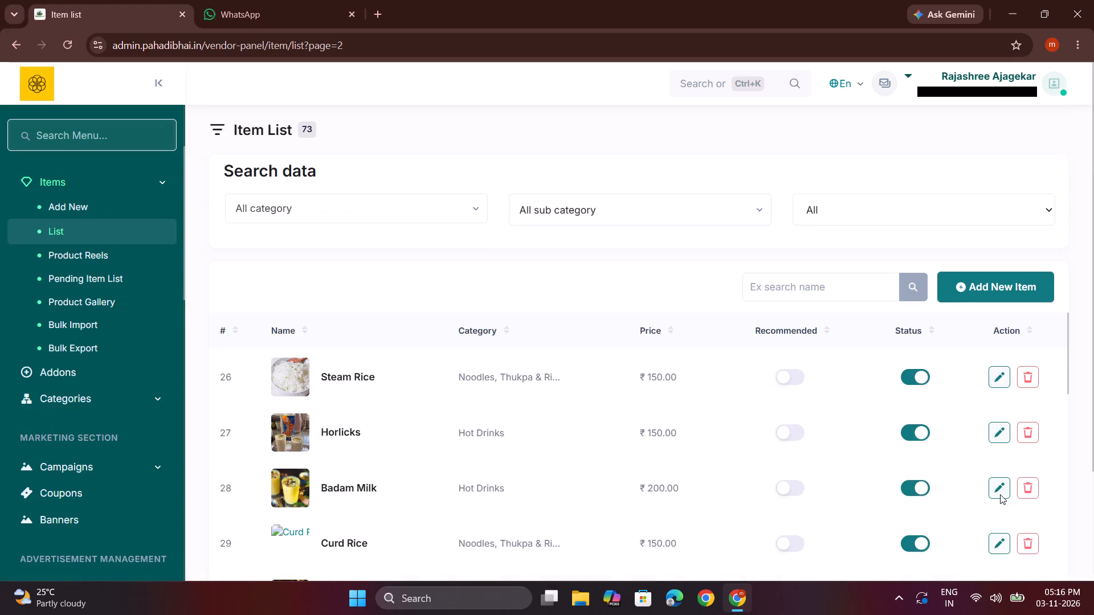
scroll(757, 397, "down", 3)
scroll(757, 397, "up", 2)
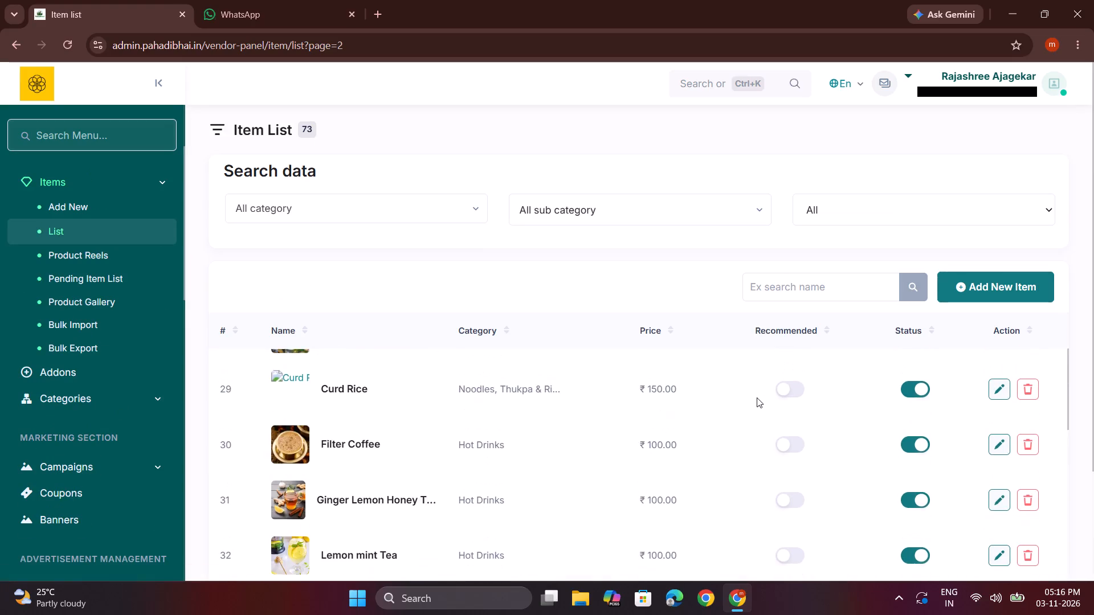
scroll(757, 397, "up", 1)
left_click(1026, 440)
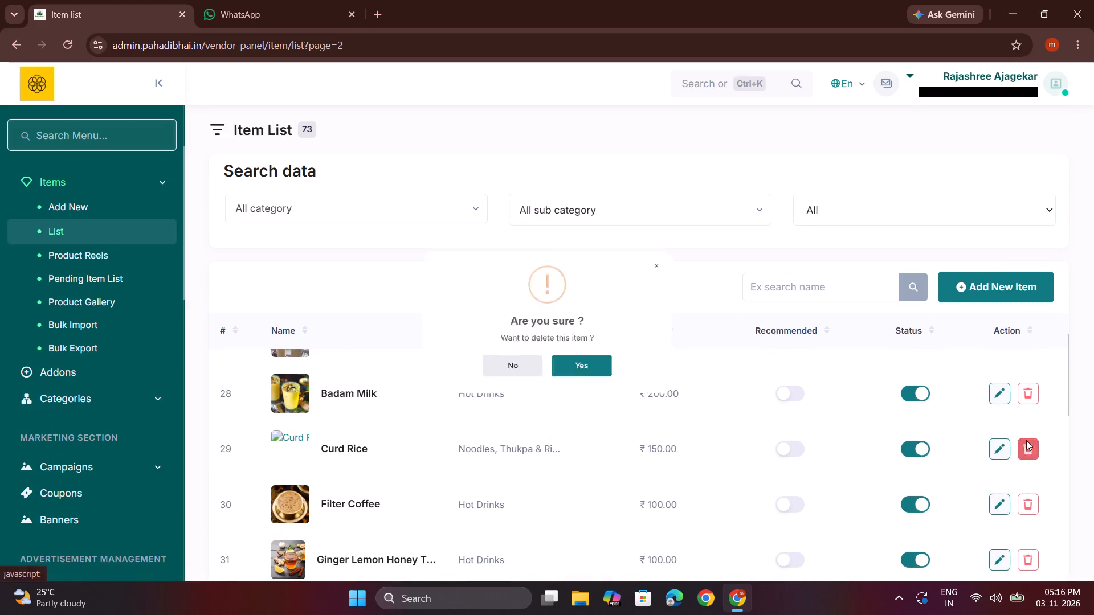
left_click(609, 384)
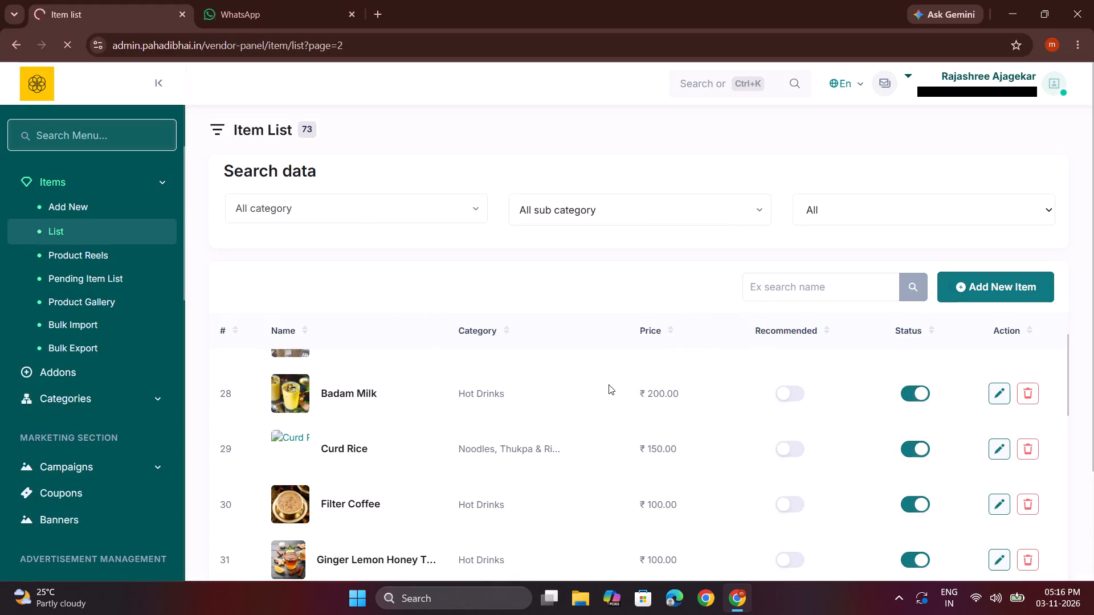
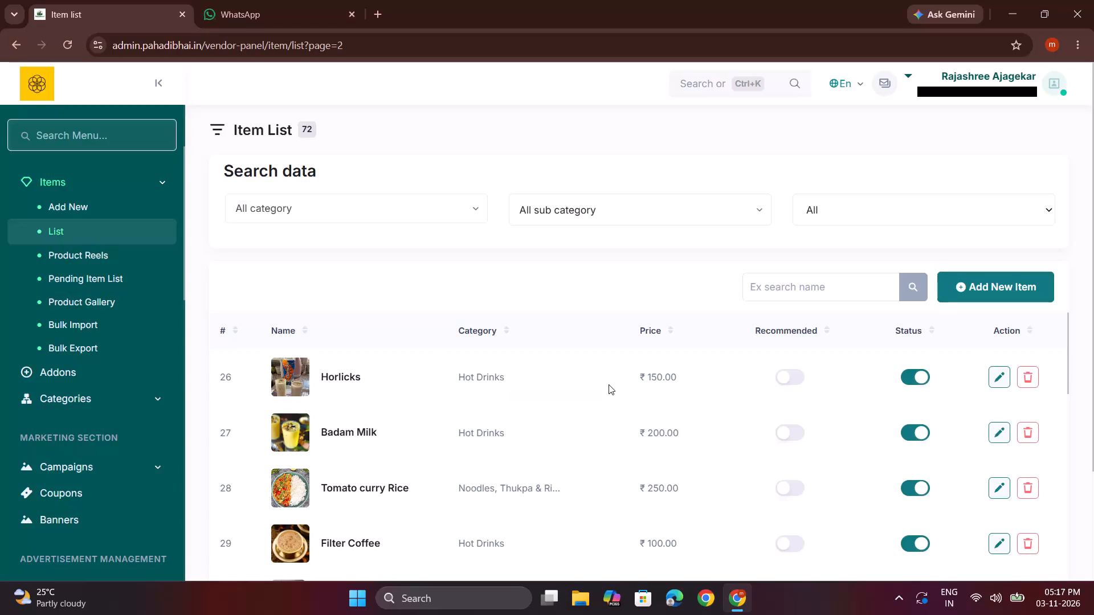
Check pages 2 and 1 of the item list, and page 2 again, for remaining unwanted or wrongly categorised items.
scroll(609, 384, "down", 18)
scroll(609, 384, "down", 5)
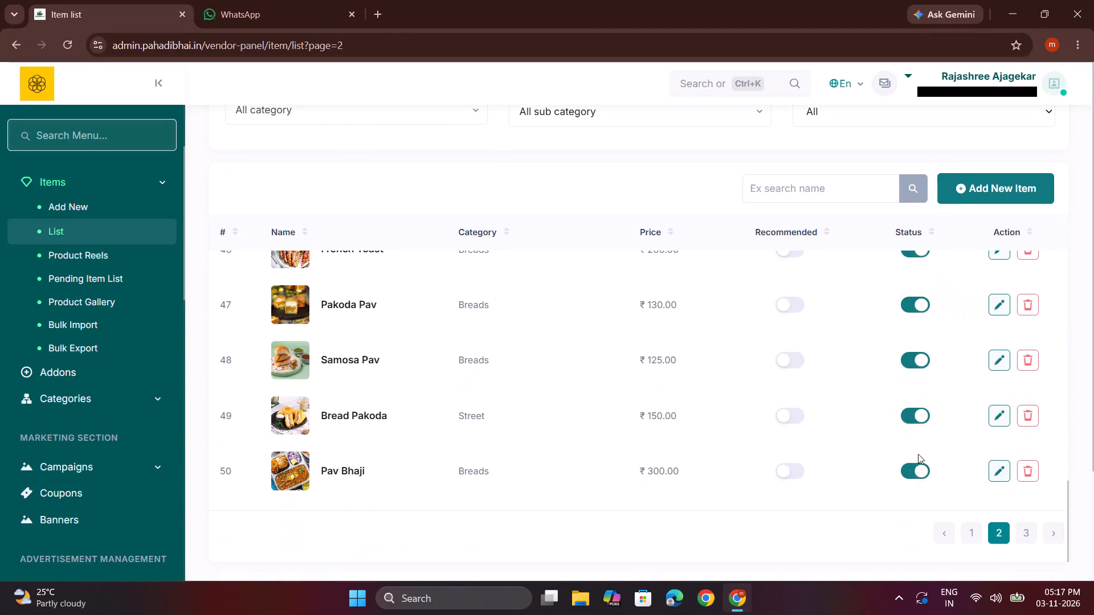
left_click(974, 493)
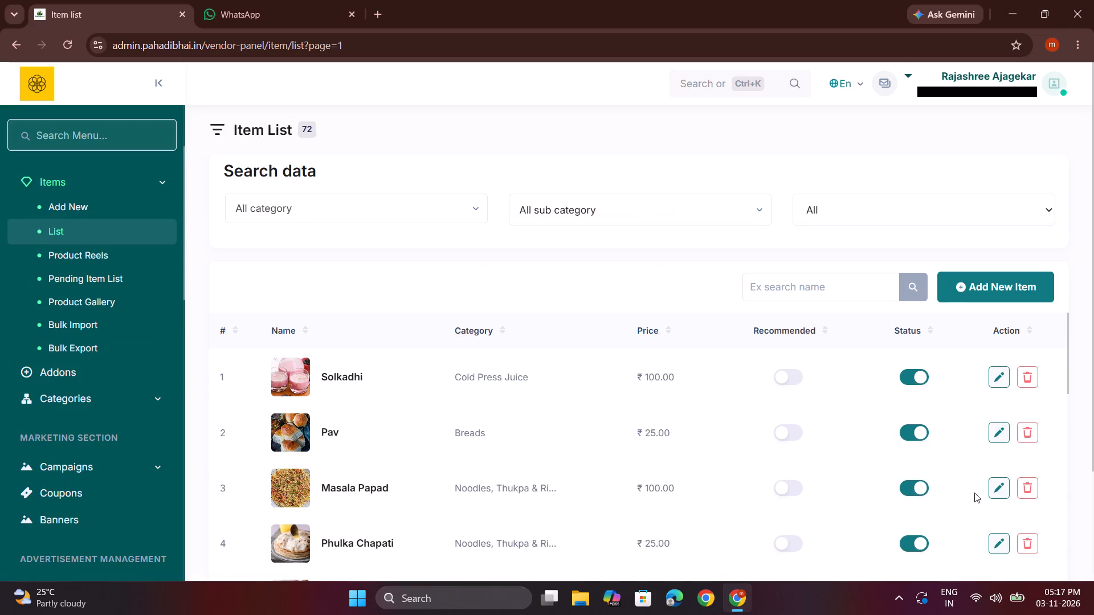
scroll(974, 493, "down", 15)
scroll(974, 493, "down", 7)
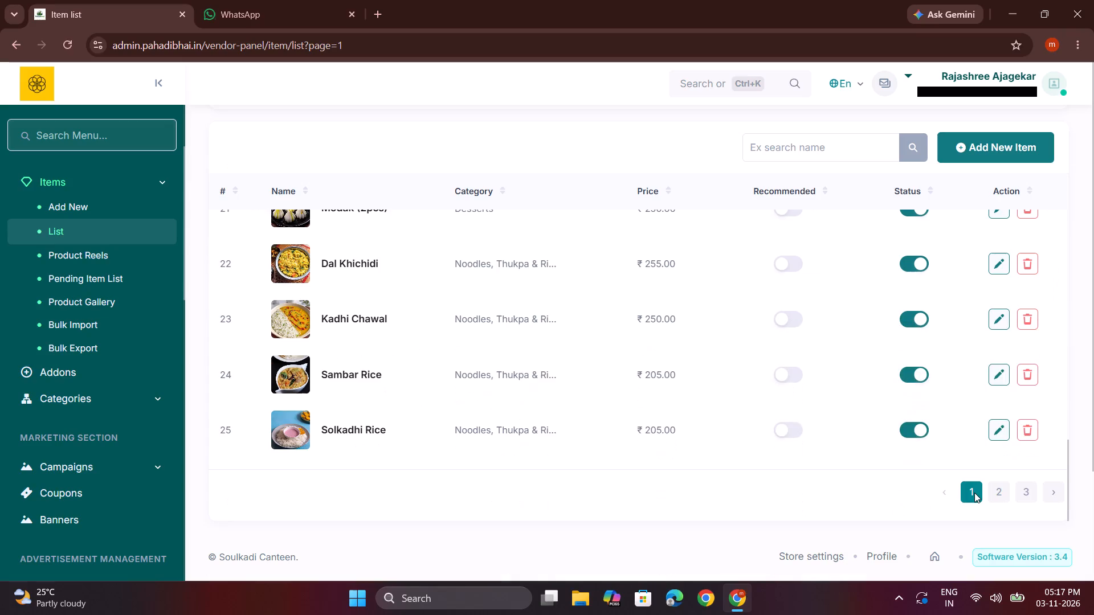
left_click(993, 493)
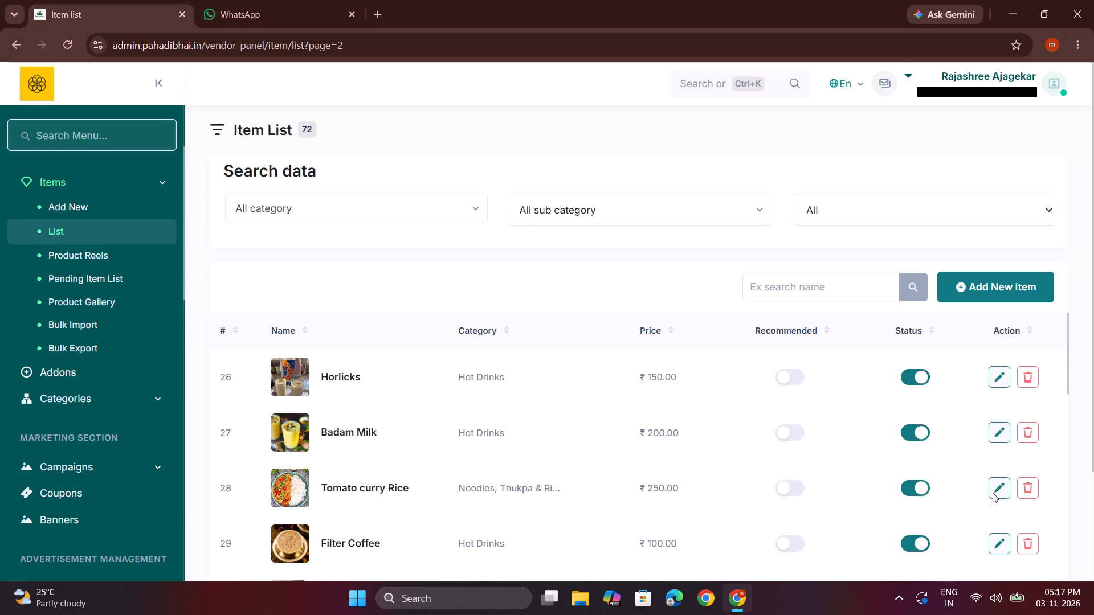
scroll(993, 493, "down", 14)
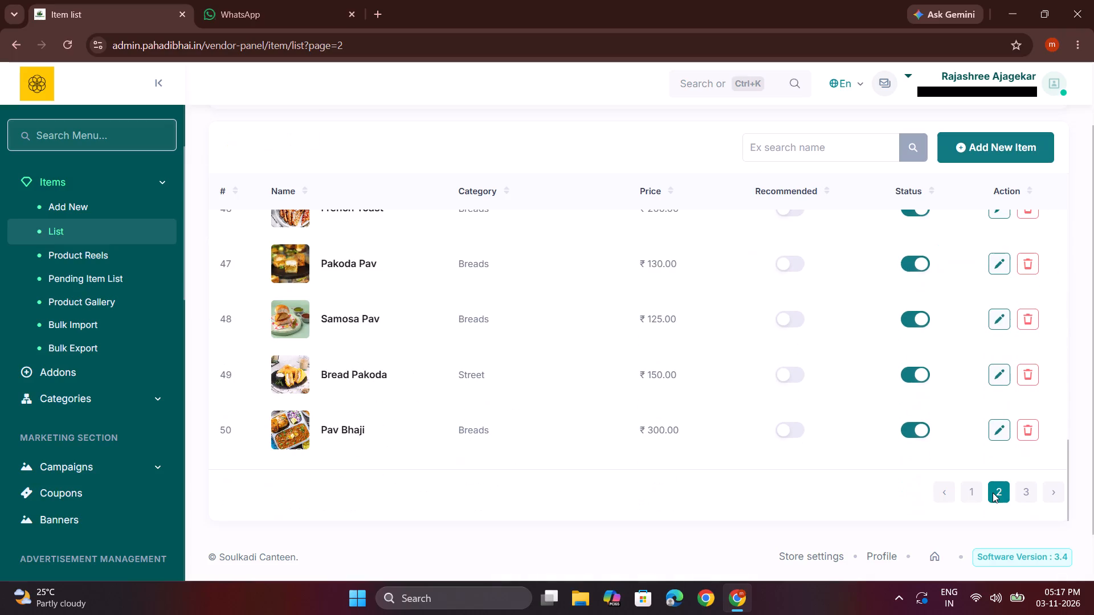